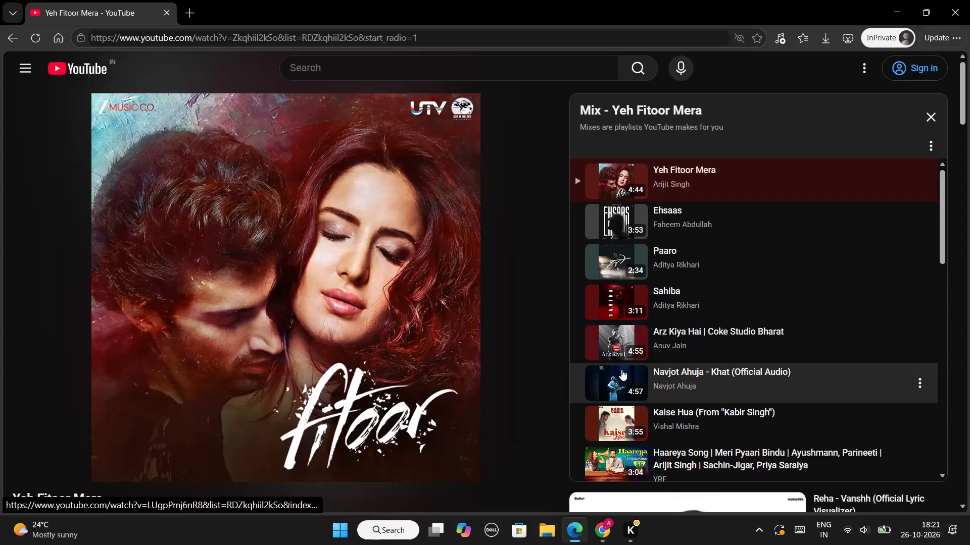
Browse the recommended videos beside the current song and open Tu Zaroori (From "Zid").
{"action": "scroll", "coordinate": [532, 384], "scroll_direction": "down", "scroll_amount": 6}
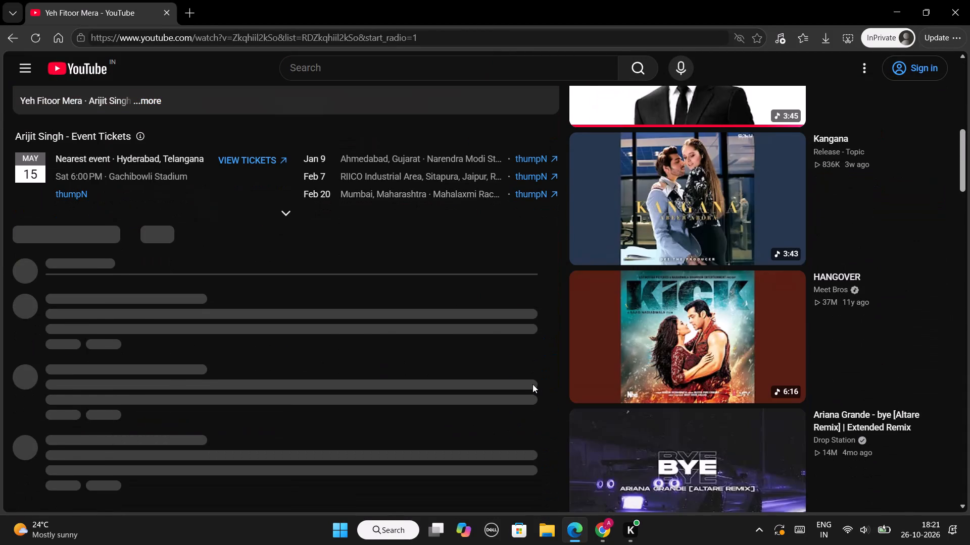
{"action": "scroll", "coordinate": [532, 384], "scroll_direction": "down", "scroll_amount": 2}
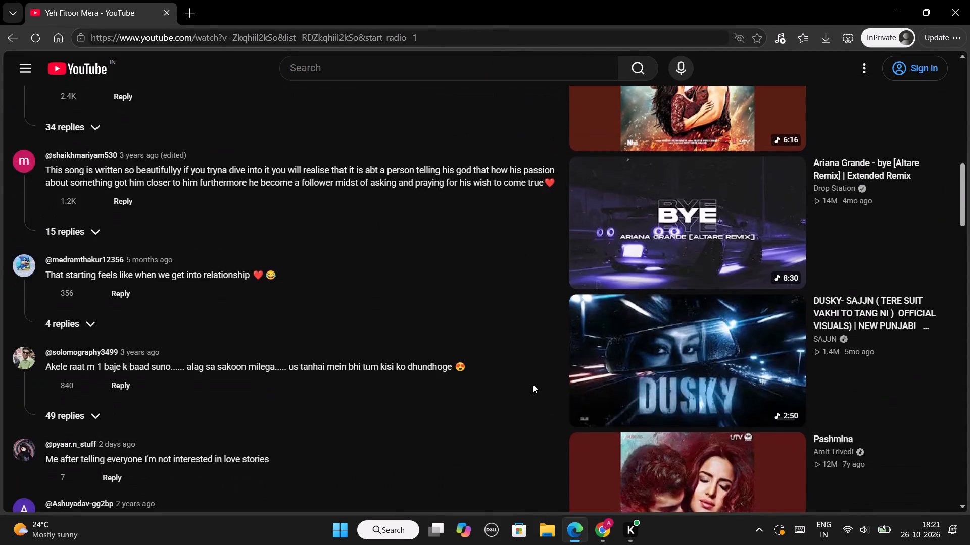
{"action": "scroll", "coordinate": [532, 384], "scroll_direction": "down", "scroll_amount": 4}
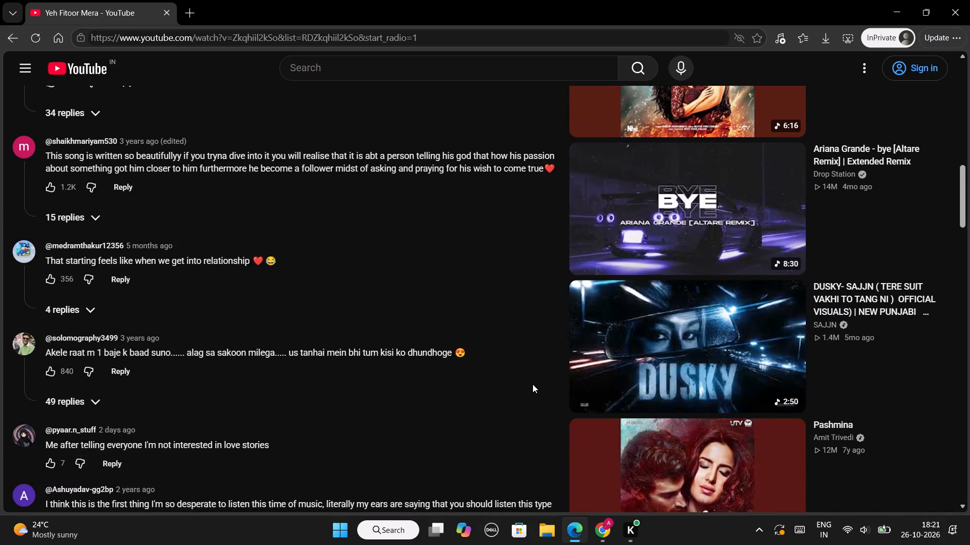
{"action": "scroll", "coordinate": [532, 384], "scroll_direction": "down", "scroll_amount": 5}
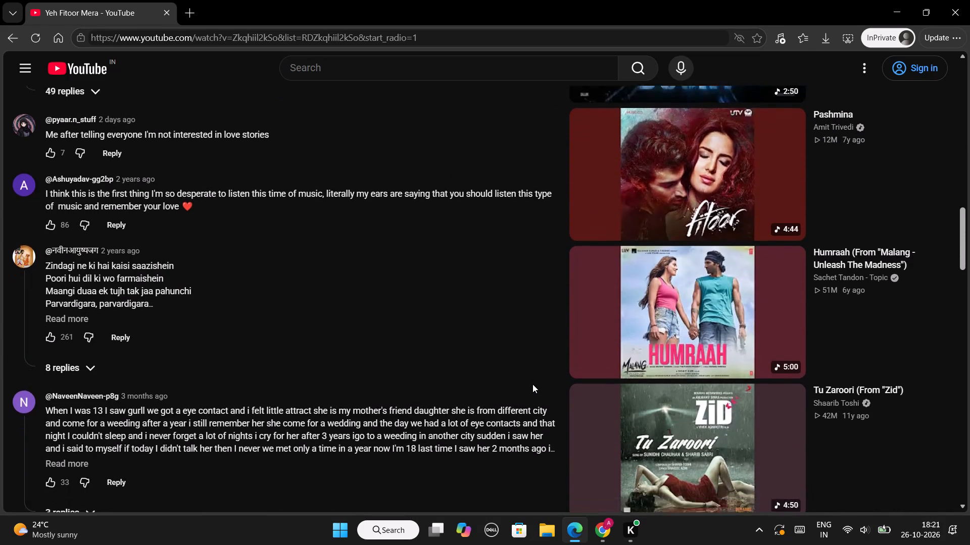
{"action": "scroll", "coordinate": [532, 384], "scroll_direction": "down", "scroll_amount": 3}
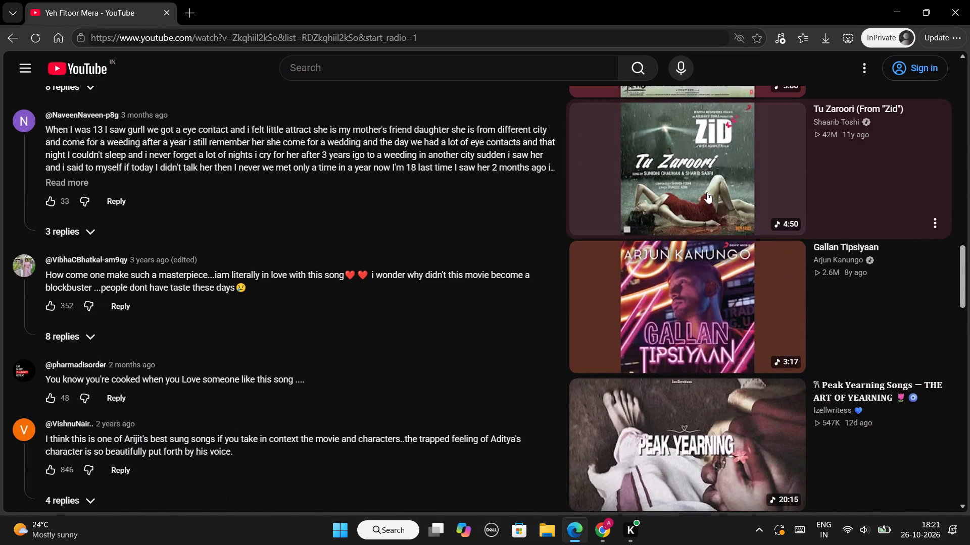
{"action": "left_click", "coordinate": [705, 157]}
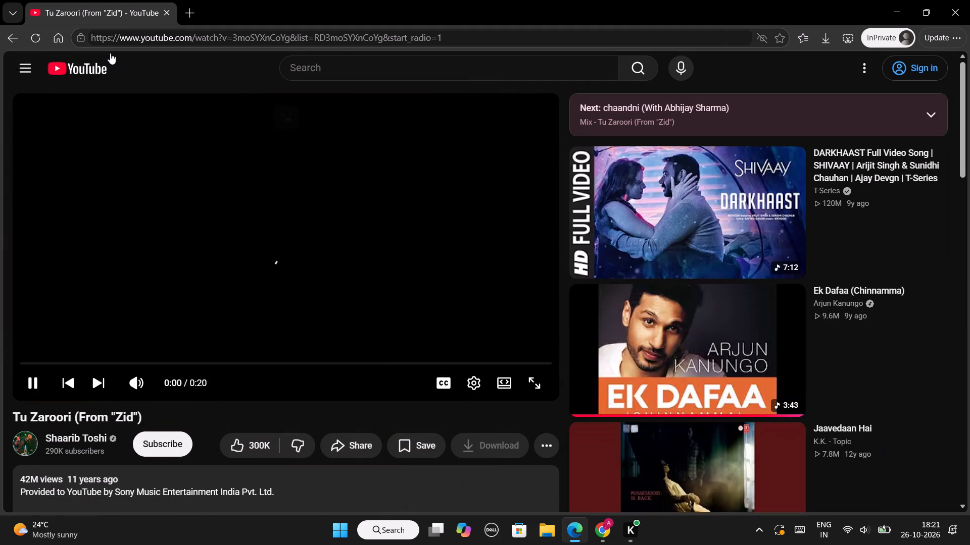
Reload the Tu Zaroori video page.
{"action": "double_click", "coordinate": [32, 43]}
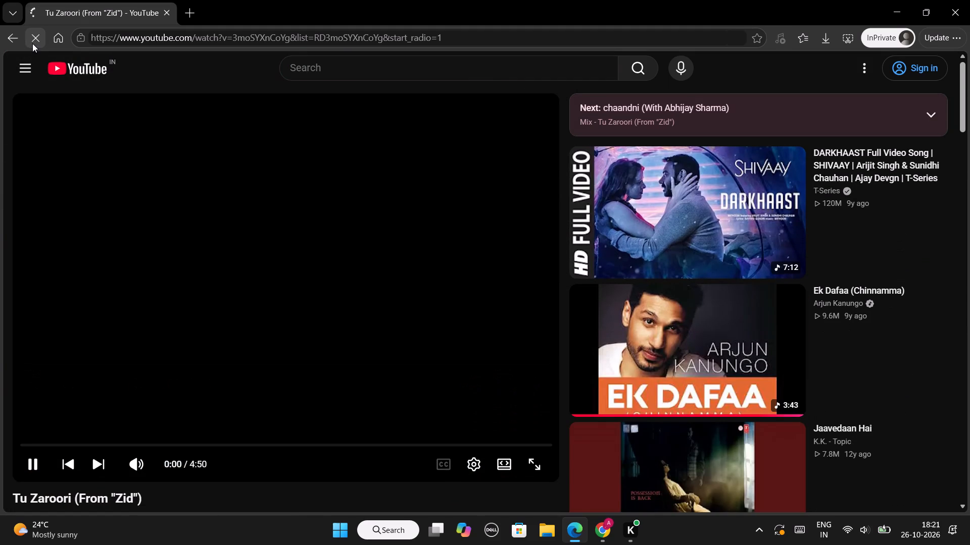
{"action": "double_click", "coordinate": [32, 43]}
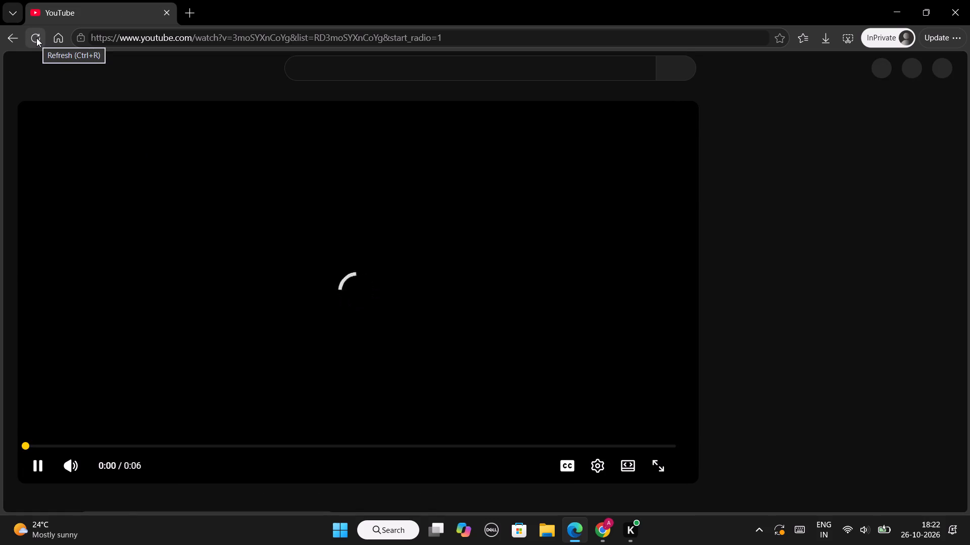
{"action": "left_click", "coordinate": [36, 38]}
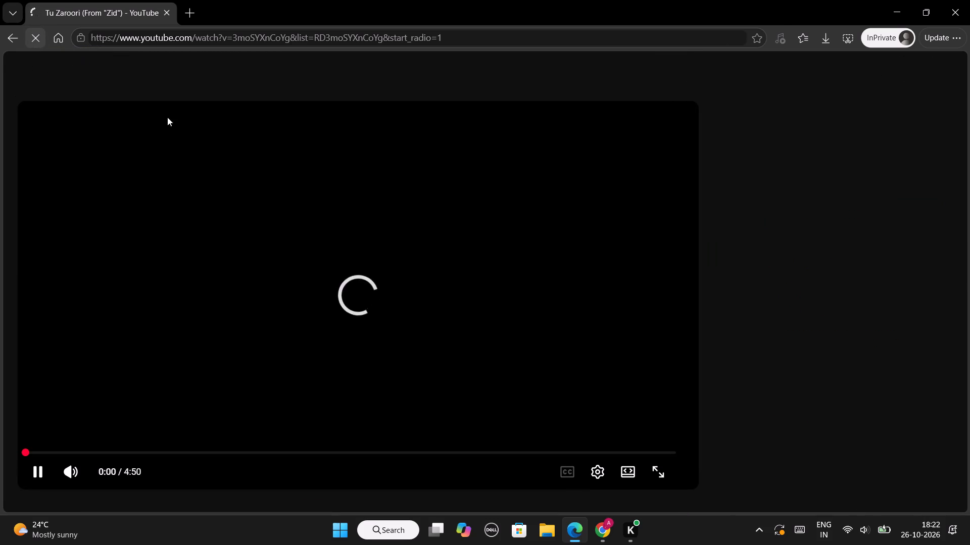
Set the Tu Zaroori video to play on a loop.
{"action": "right_click", "coordinate": [335, 257]}
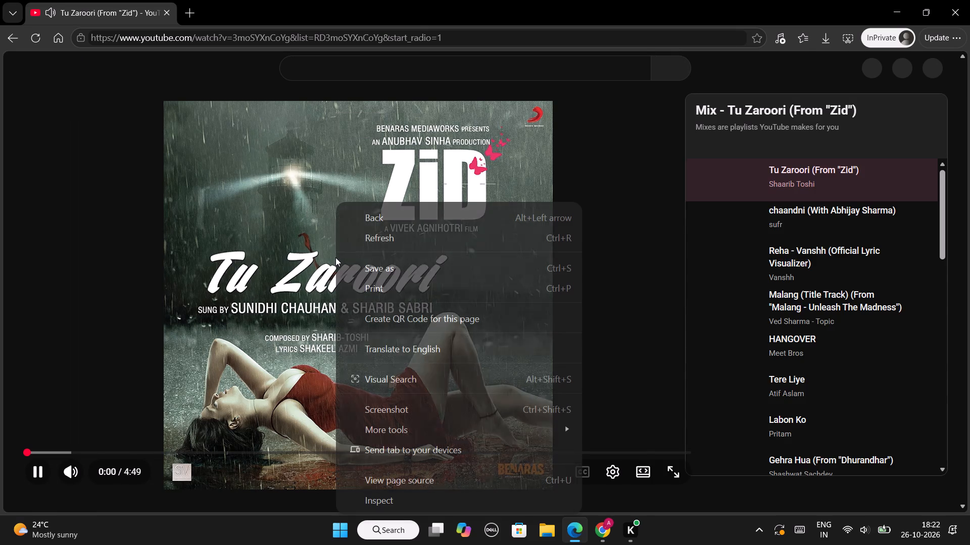
{"action": "right_click", "coordinate": [270, 288]}
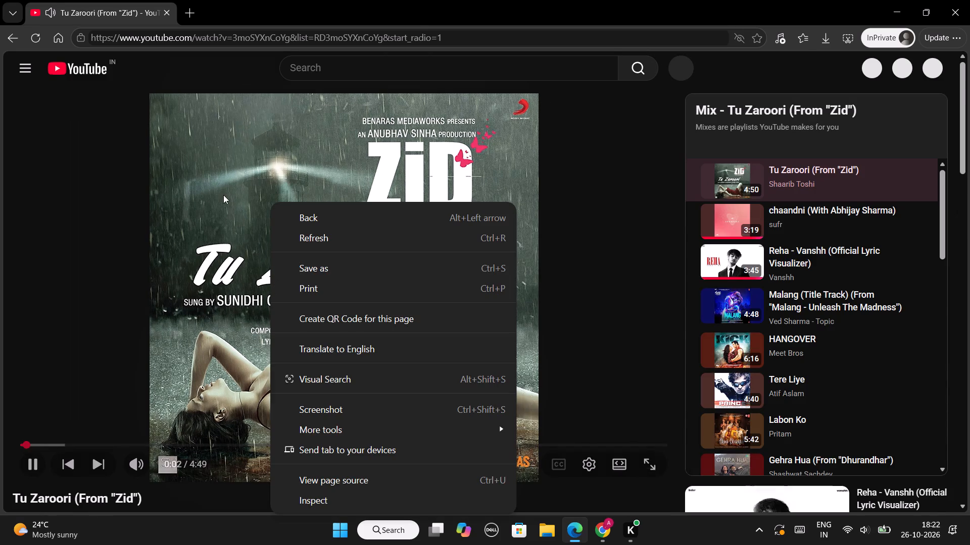
{"action": "right_click", "coordinate": [223, 195]}
{"action": "left_click", "coordinate": [289, 206]}
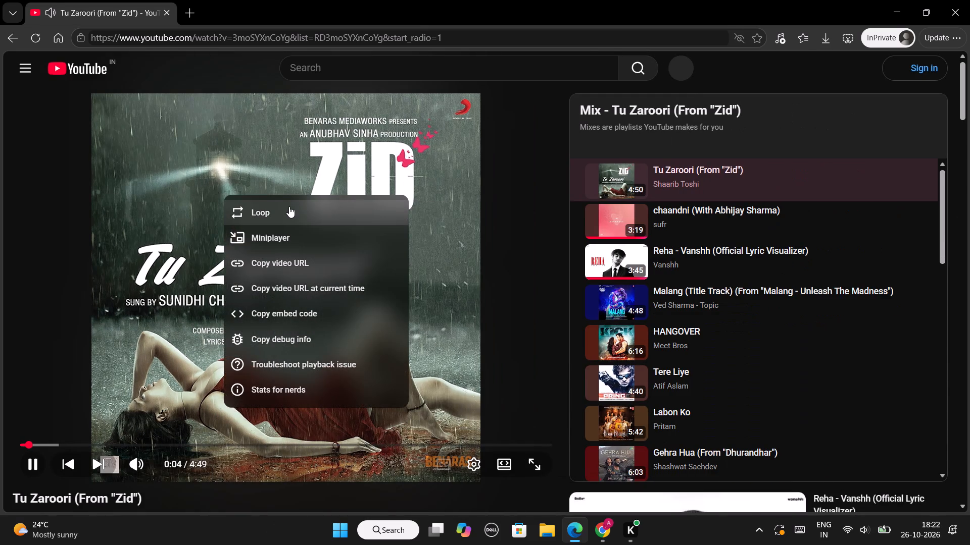
{"action": "right_click", "coordinate": [376, 219]}
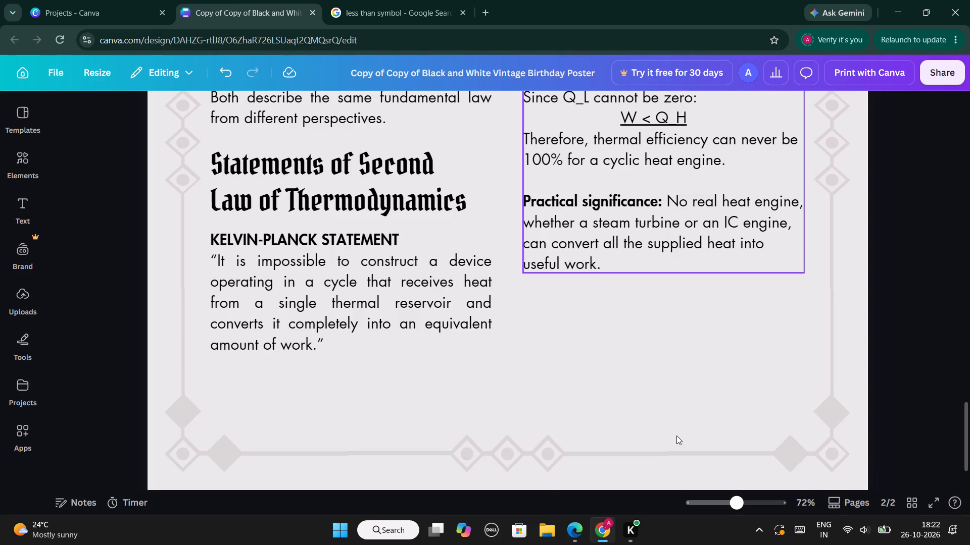
Check the Windows Update status in Settings and close the window.
{"action": "left_click", "coordinate": [778, 530]}
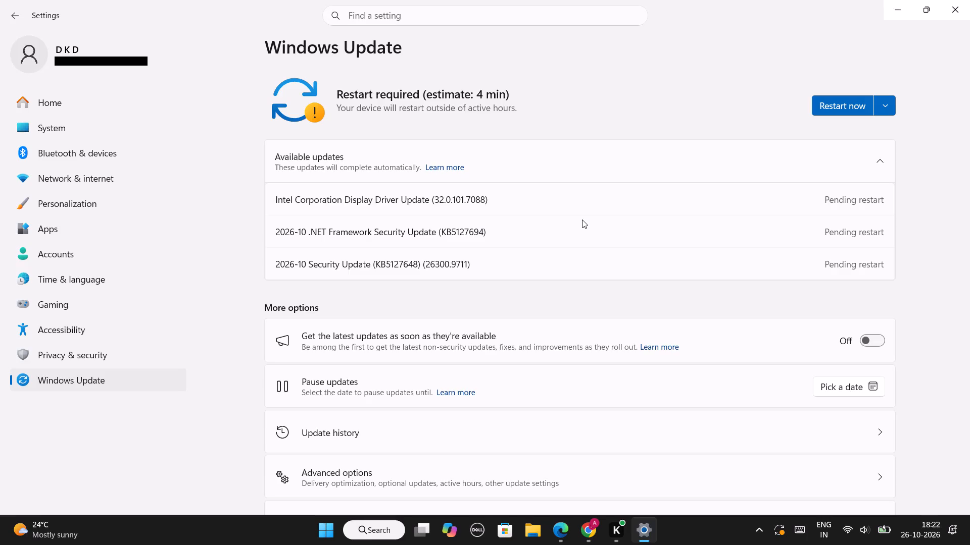
{"action": "left_click", "coordinate": [969, 0]}
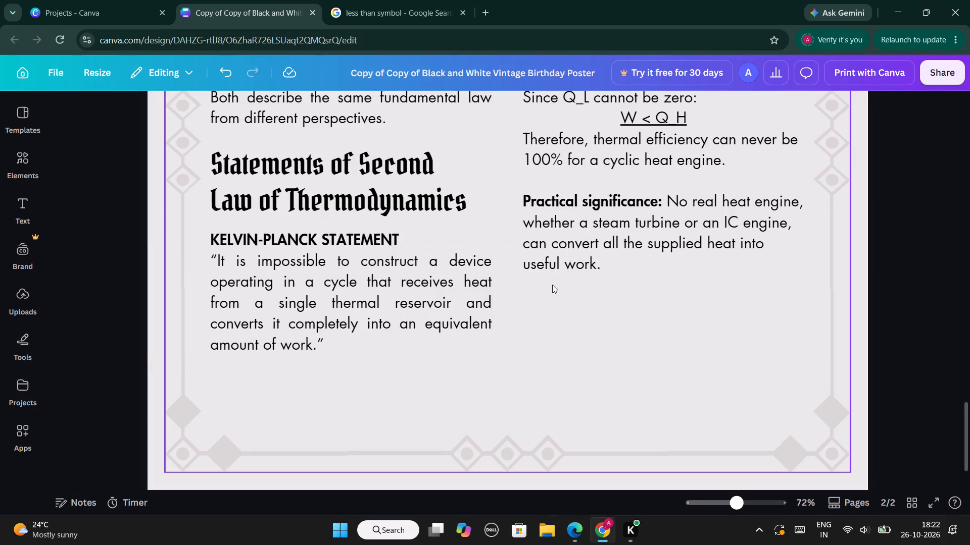
In the Canva poster design, duplicate page 2 to make a third page with the same layout.
{"action": "scroll", "coordinate": [559, 281], "scroll_direction": "down", "scroll_amount": 1}
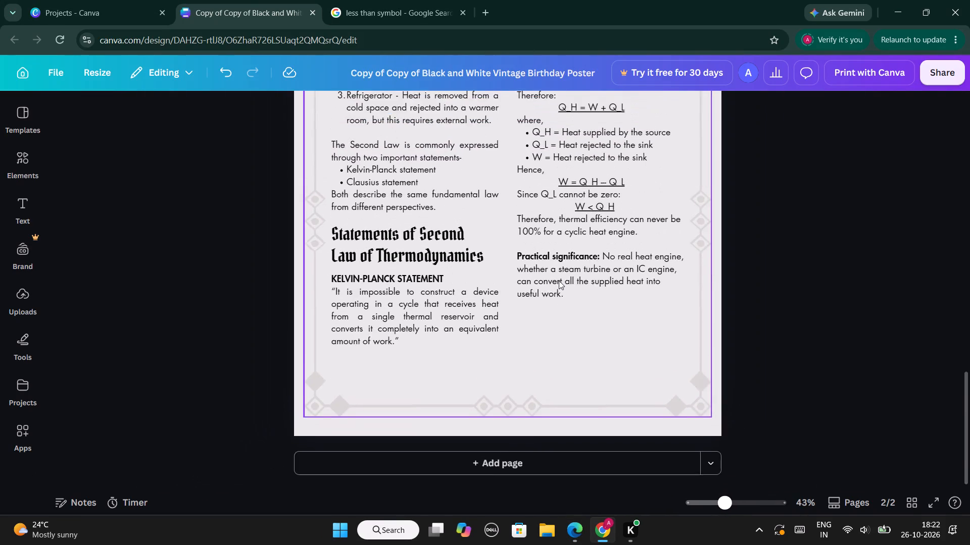
{"action": "scroll", "coordinate": [559, 281], "scroll_direction": "down", "scroll_amount": 2}
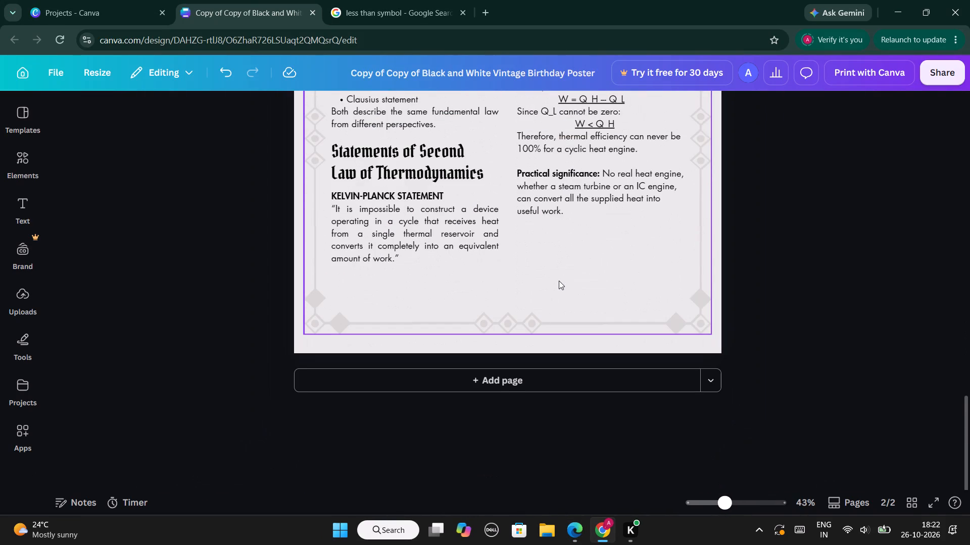
{"action": "scroll", "coordinate": [559, 281], "scroll_direction": "up", "scroll_amount": 9}
{"action": "scroll", "coordinate": [559, 281], "scroll_direction": "down", "scroll_amount": 7}
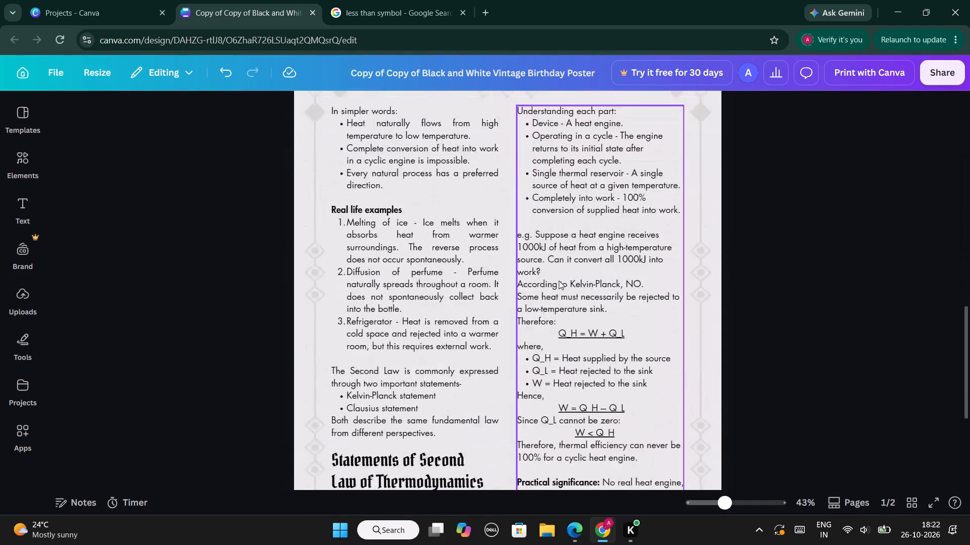
{"action": "scroll", "coordinate": [559, 281], "scroll_direction": "down", "scroll_amount": 5}
{"action": "scroll", "coordinate": [559, 281], "scroll_direction": "up", "scroll_amount": 4}
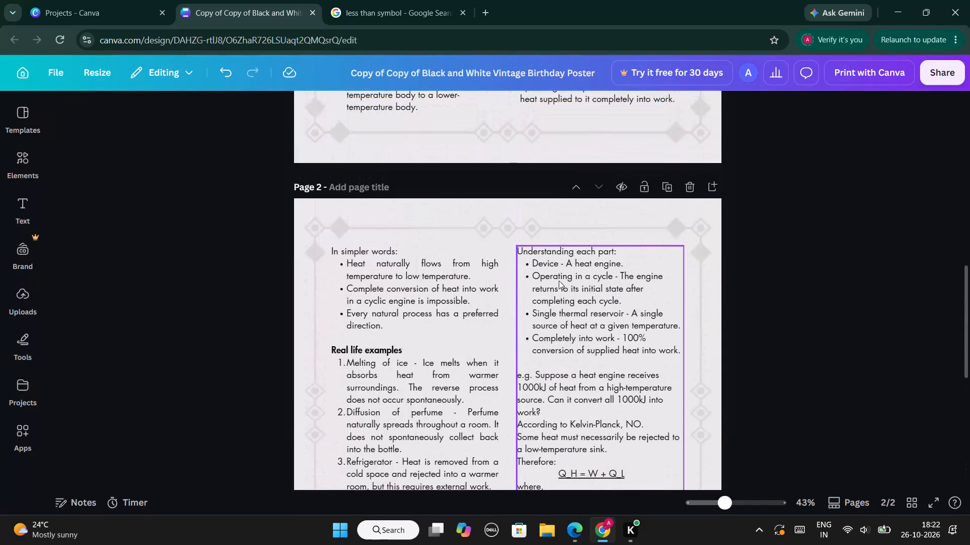
{"action": "left_click", "coordinate": [666, 189]}
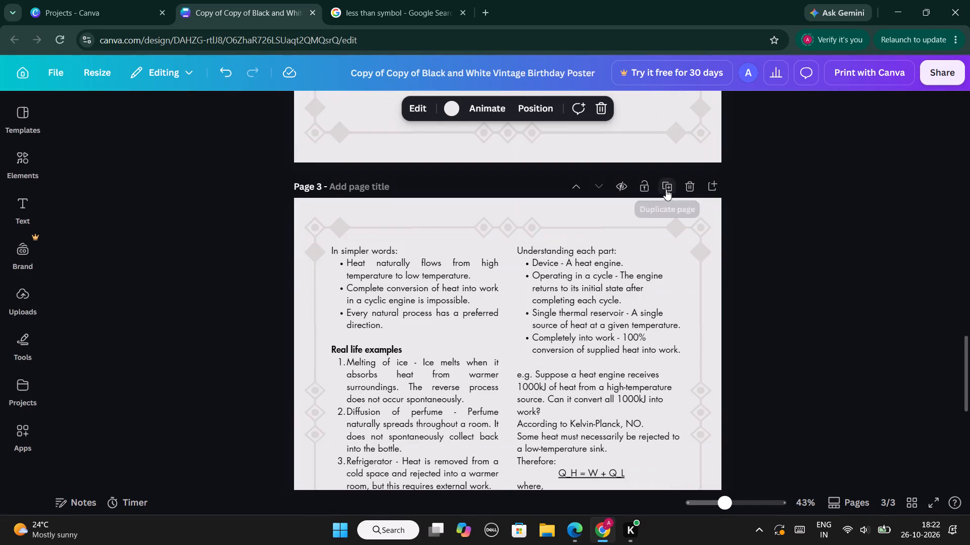
Delete the right-column text block starting with "Understanding each part:" from page 3.
{"action": "scroll", "coordinate": [616, 290], "scroll_direction": "up", "scroll_amount": 4}
{"action": "scroll", "coordinate": [616, 290], "scroll_direction": "down", "scroll_amount": 1}
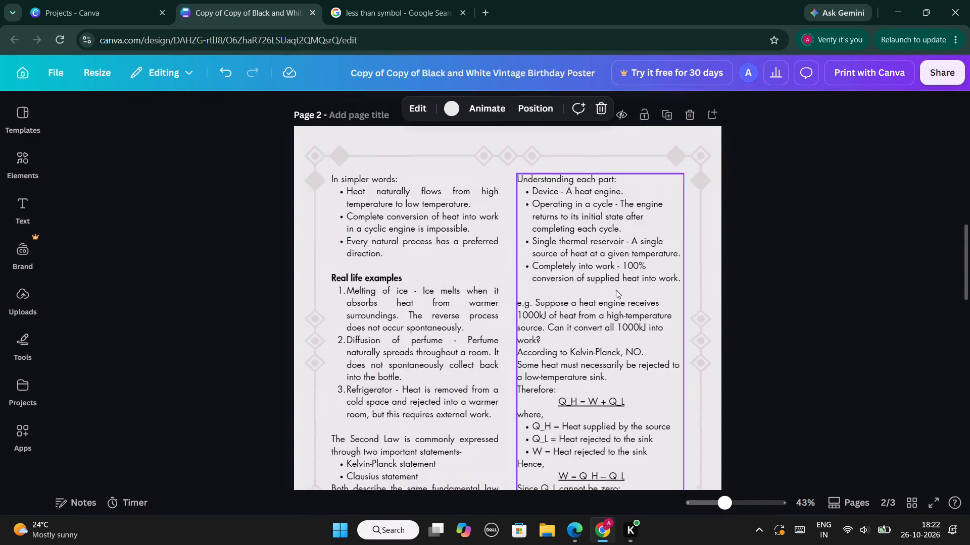
{"action": "scroll", "coordinate": [616, 290], "scroll_direction": "down", "scroll_amount": 1}
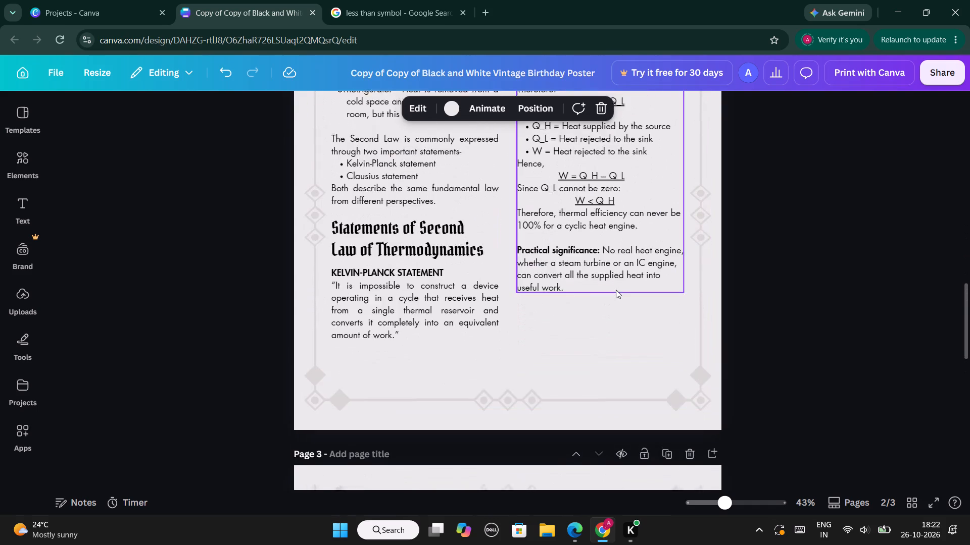
{"action": "scroll", "coordinate": [616, 290], "scroll_direction": "down", "scroll_amount": 2}
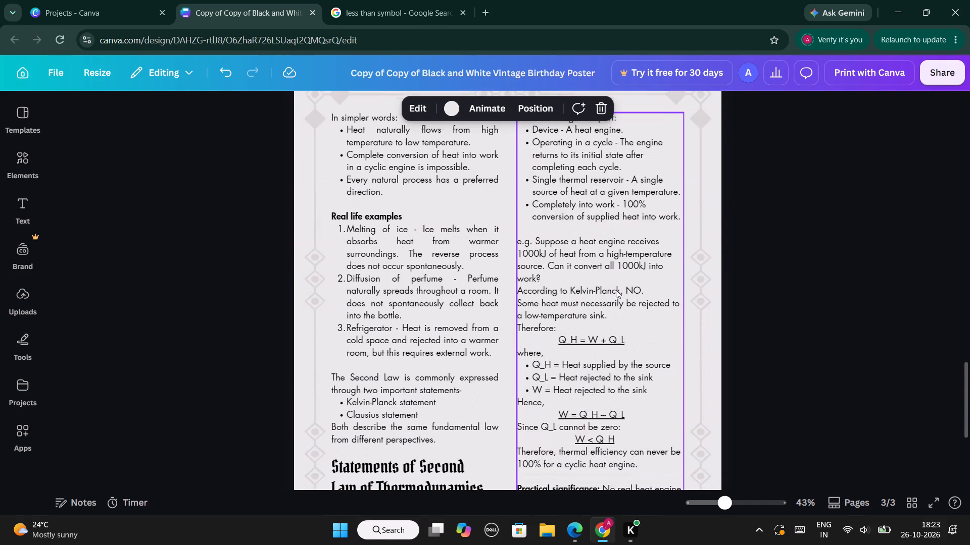
{"action": "scroll", "coordinate": [616, 290], "scroll_direction": "down", "scroll_amount": 1}
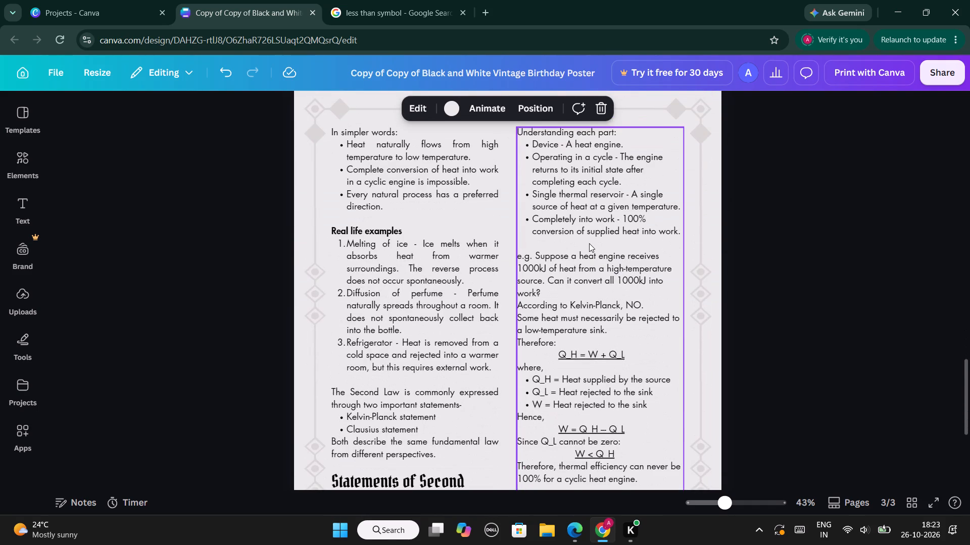
{"action": "scroll", "coordinate": [589, 243], "scroll_direction": "up", "scroll_amount": 2}
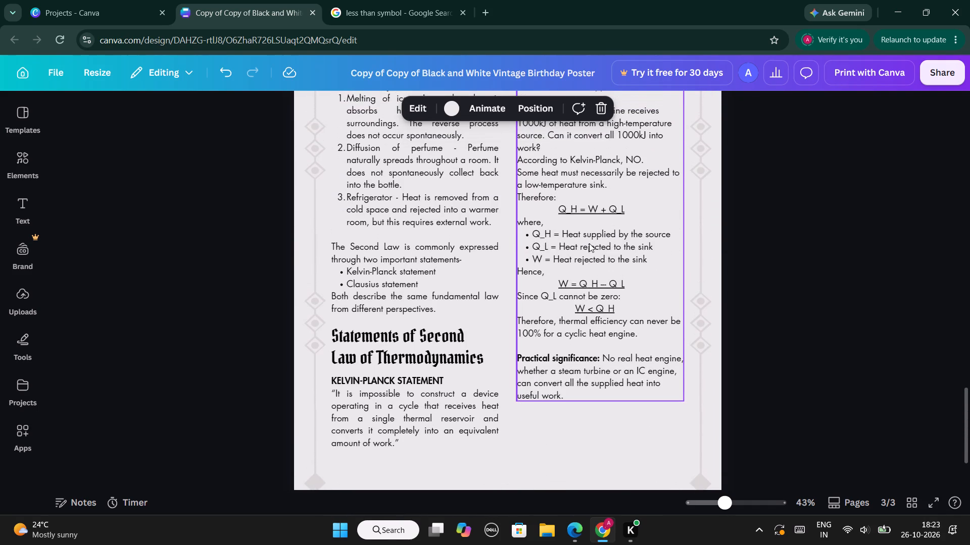
{"action": "scroll", "coordinate": [589, 243], "scroll_direction": "up", "scroll_amount": 3}
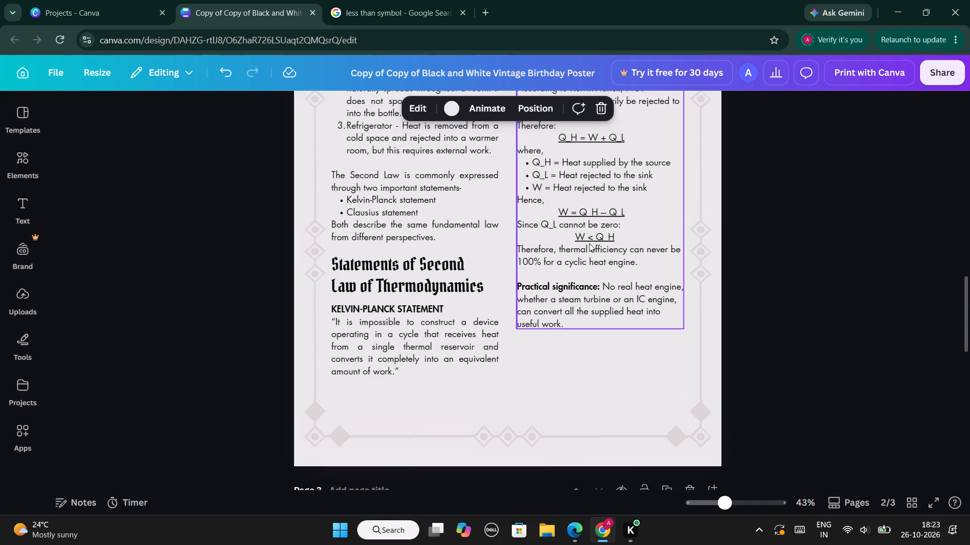
{"action": "scroll", "coordinate": [589, 243], "scroll_direction": "down", "scroll_amount": 4}
{"action": "left_click", "coordinate": [589, 274]}
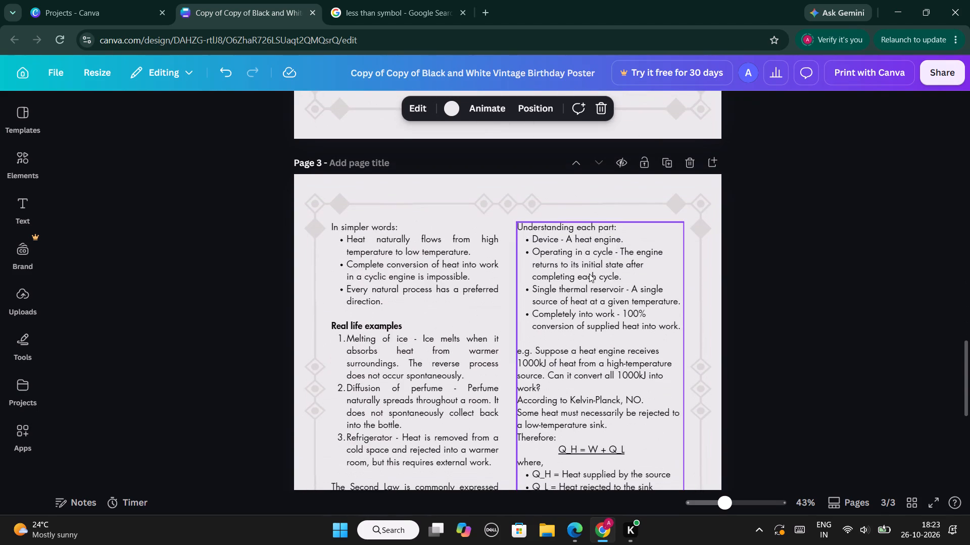
{"action": "key", "text": "BackSpace"}
Delete the "Statements of Second Law of Thermodynamics" heading and the Kelvin-Planck statement text from page 3.
{"action": "scroll", "coordinate": [485, 373], "scroll_direction": "down", "scroll_amount": 2}
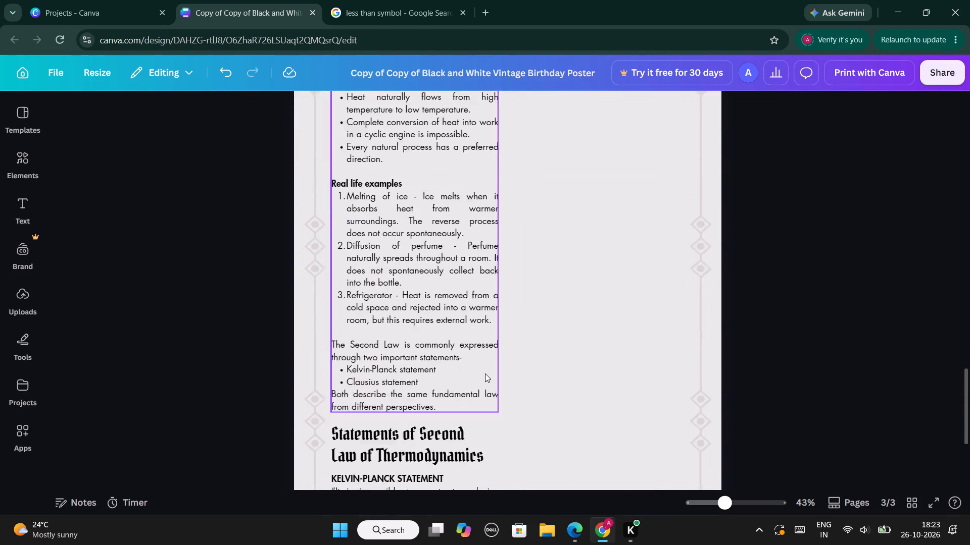
{"action": "scroll", "coordinate": [485, 373], "scroll_direction": "down", "scroll_amount": 2}
{"action": "left_click", "coordinate": [439, 352]}
{"action": "key", "text": "BackSpace"}
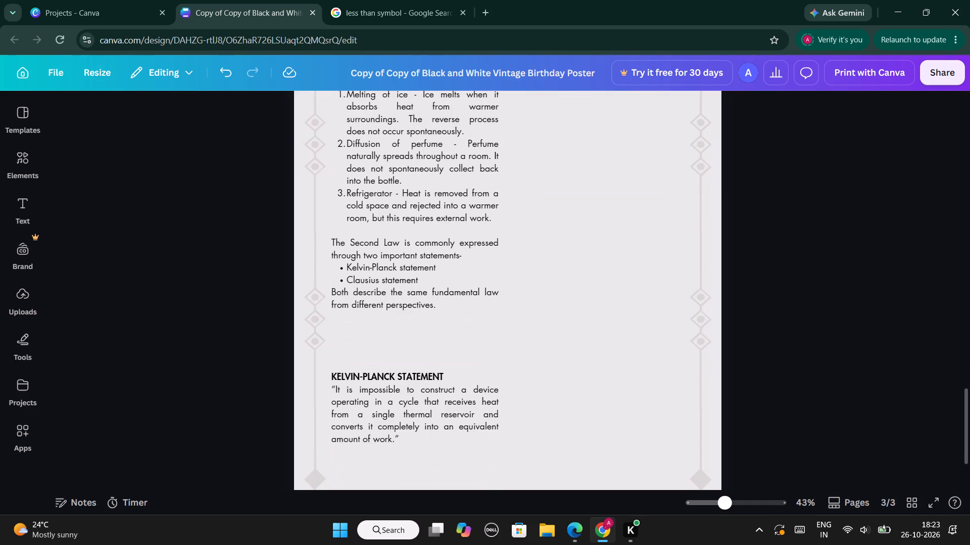
{"action": "left_click", "coordinate": [444, 387]}
{"action": "key", "text": "BackSpace"}
Replace the left-column text beginning "In simpler words:" on page 3 with the bold heading "CLAUSIUS STATEMENT".
{"action": "scroll", "coordinate": [444, 387], "scroll_direction": "up", "scroll_amount": 9}
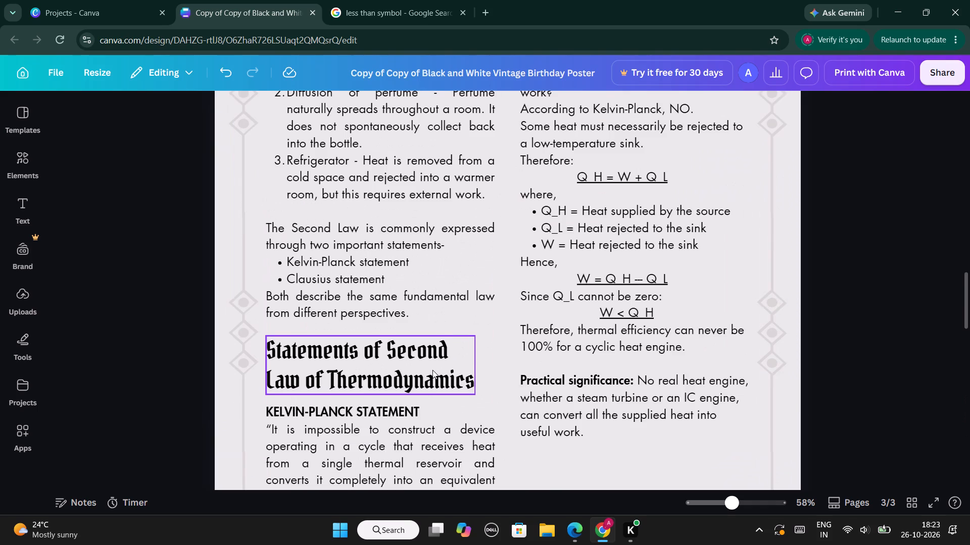
{"action": "scroll", "coordinate": [432, 370], "scroll_direction": "down", "scroll_amount": 1}
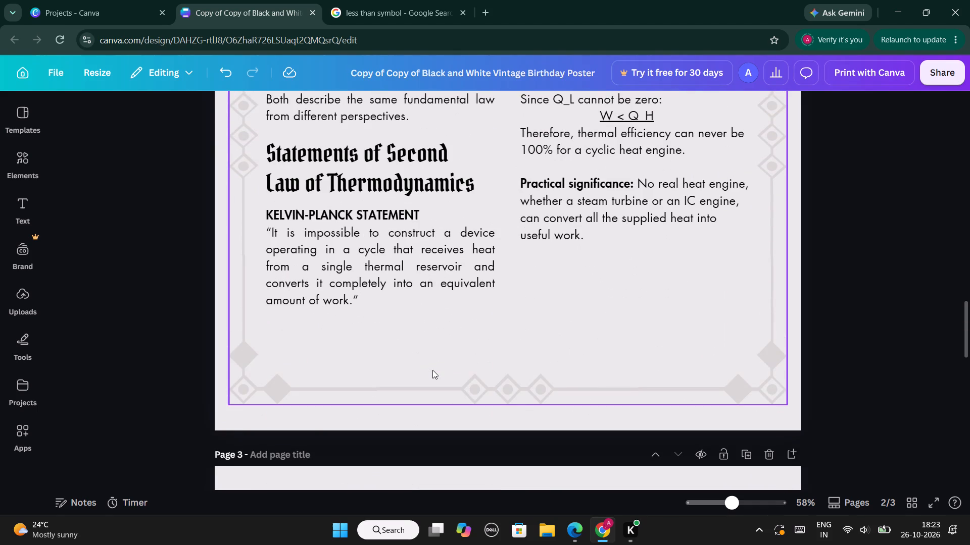
{"action": "scroll", "coordinate": [432, 370], "scroll_direction": "down", "scroll_amount": 2}
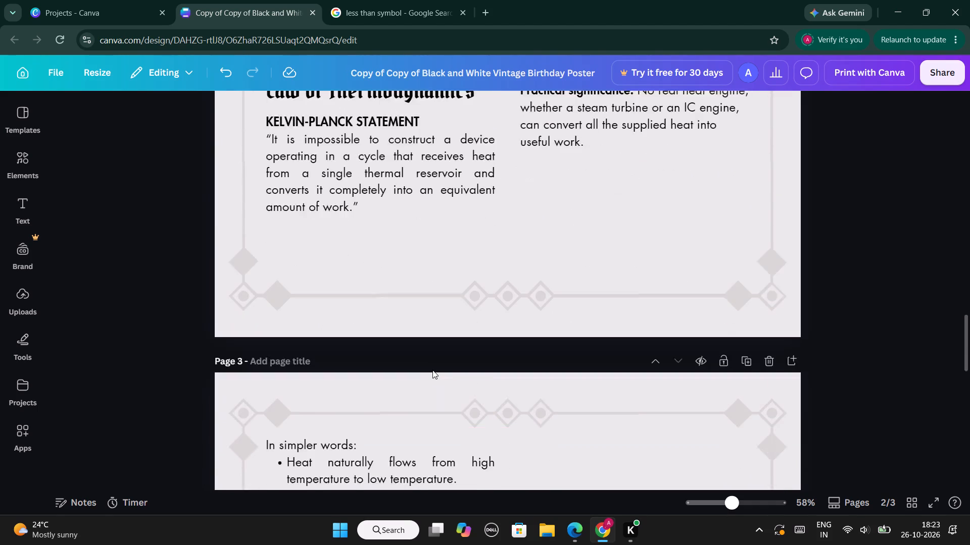
{"action": "scroll", "coordinate": [432, 370], "scroll_direction": "down", "scroll_amount": 2}
{"action": "double_click", "coordinate": [404, 335]}
{"action": "key", "text": "BackSpace"}
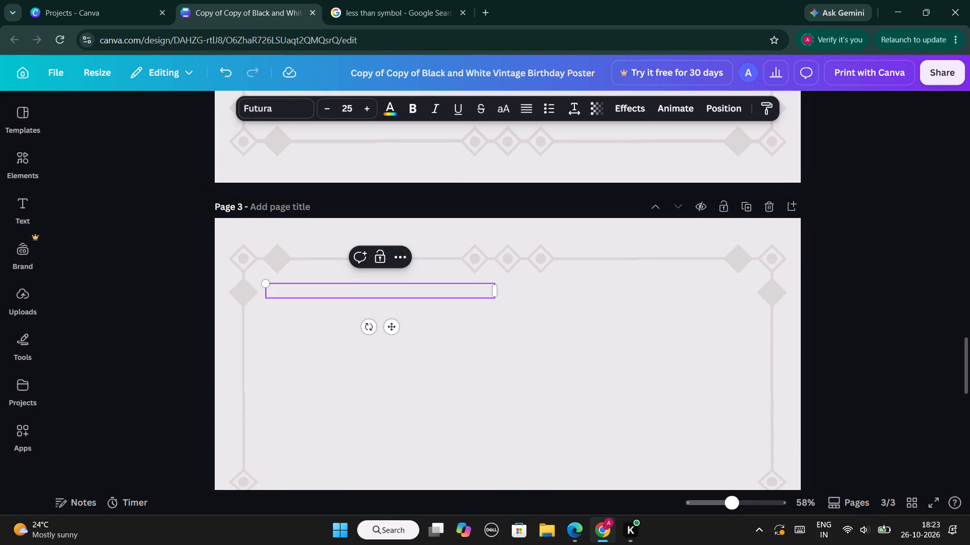
{"action": "key", "text": "ctrl+b"}
{"action": "type", "text": "CLAU"}
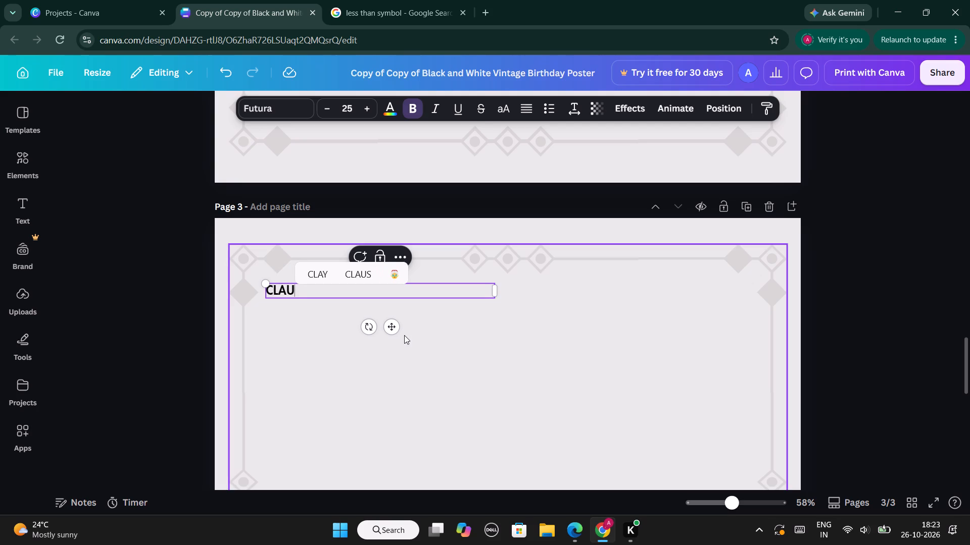
{"action": "type", "text": "SIUS STATEMNE"}
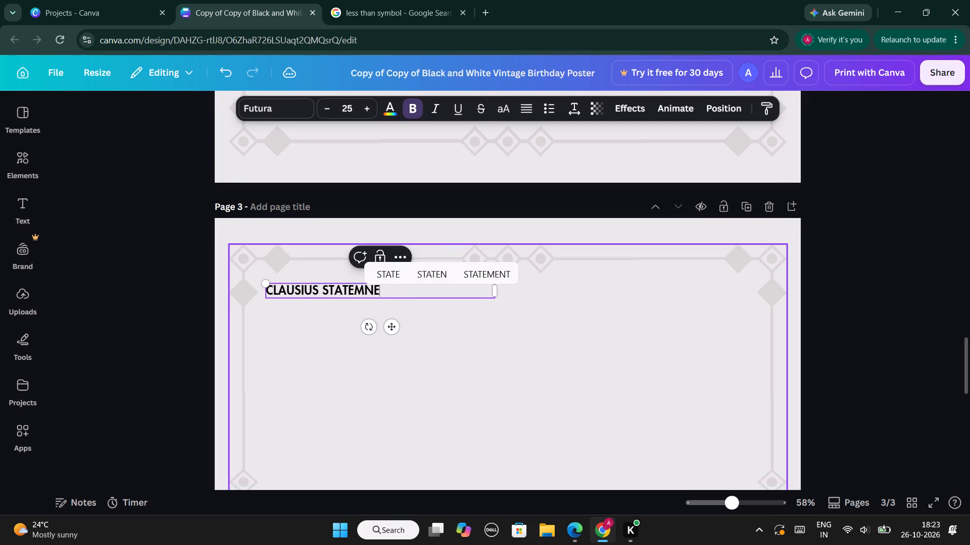
{"action": "key", "text": "BackSpace"}
{"action": "key", "text": "BackSpace"}
{"action": "type", "text": "ENT"}
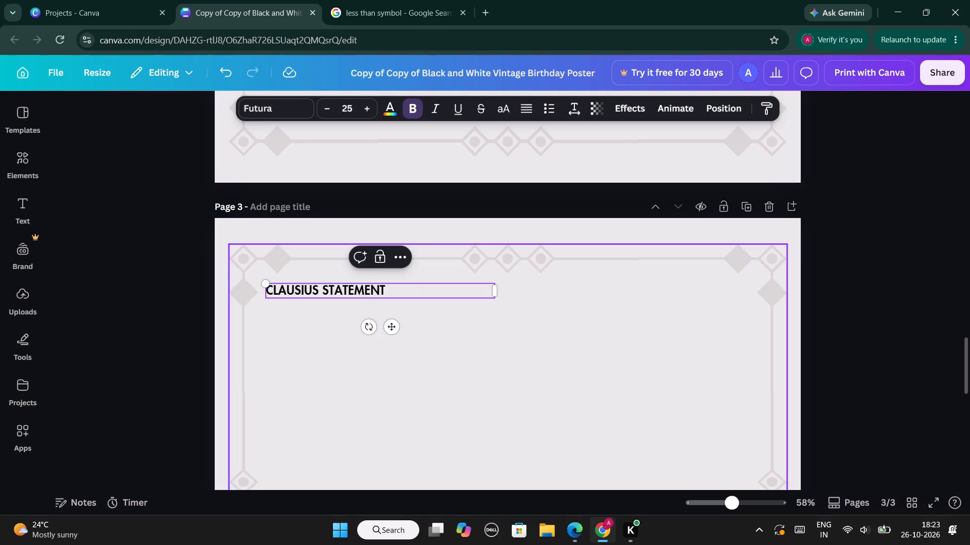
Under the heading, start a quotation in regular weight reading "It is impossible to construct a device operating in a cycle".
{"action": "key", "text": "Return"}
{"action": "key", "text": "ctrl+b"}
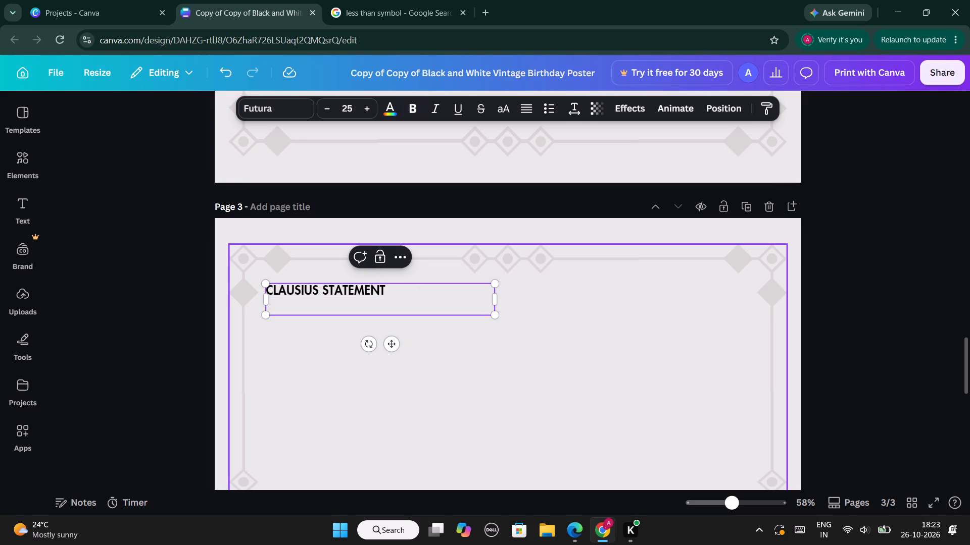
{"action": "type", "text": "\"\""}
{"action": "key", "text": "Left"}
{"action": "type", "text": "It is impossible"}
{"action": "key", "text": "space"}
{"action": "type", "text": "to construct"}
{"action": "key", "text": "space"}
{"action": "type", "text": "a device"}
{"action": "key", "text": "space"}
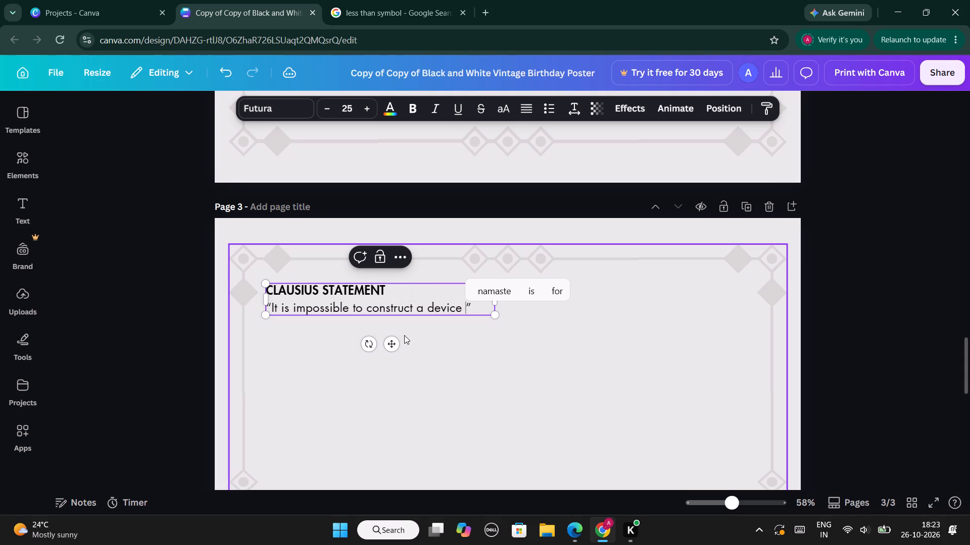
{"action": "type", "text": "op"}
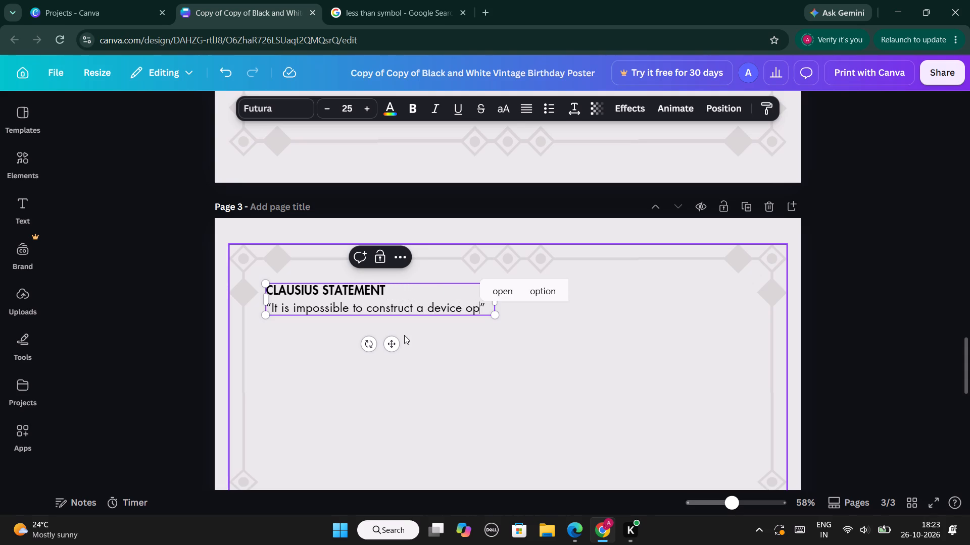
{"action": "type", "text": "era"}
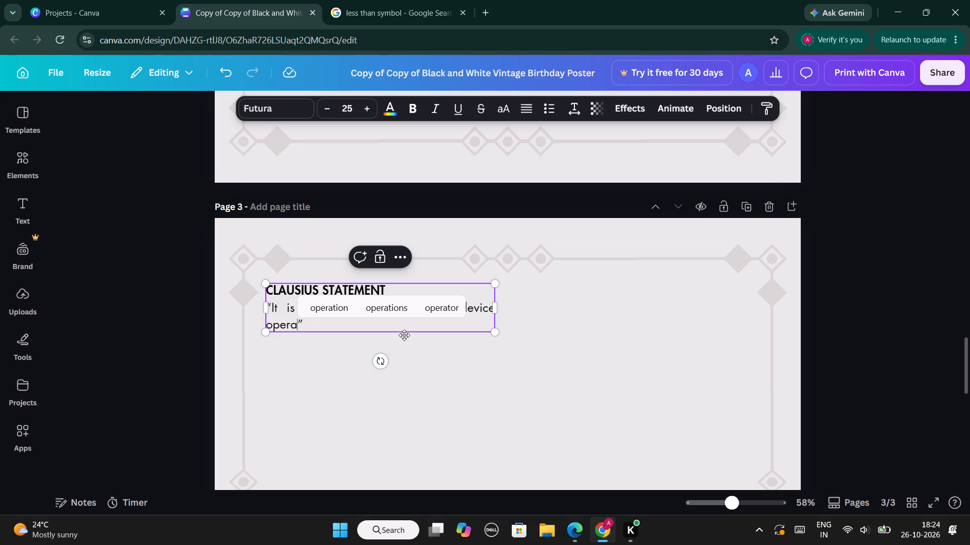
{"action": "type", "text": "ting"}
{"action": "key", "text": "space"}
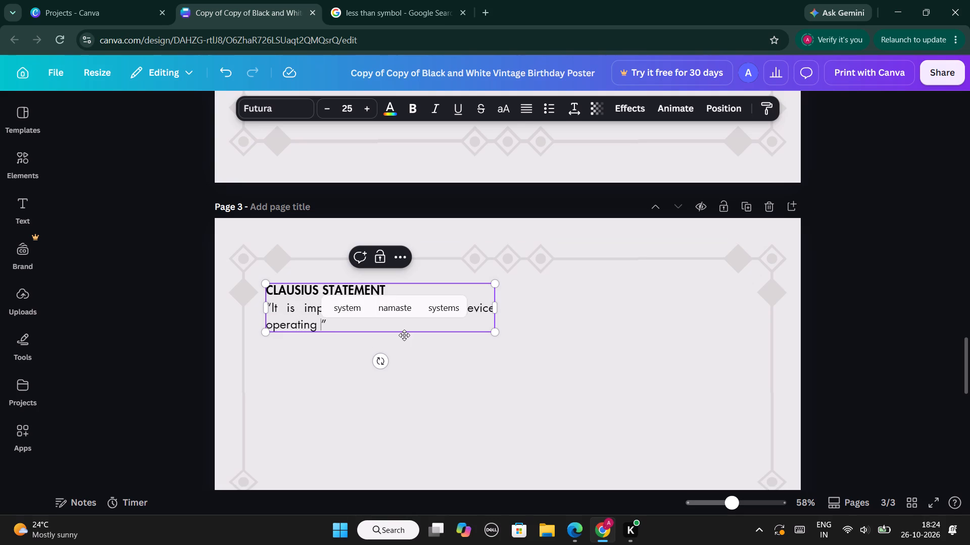
{"action": "key", "text": "o"}
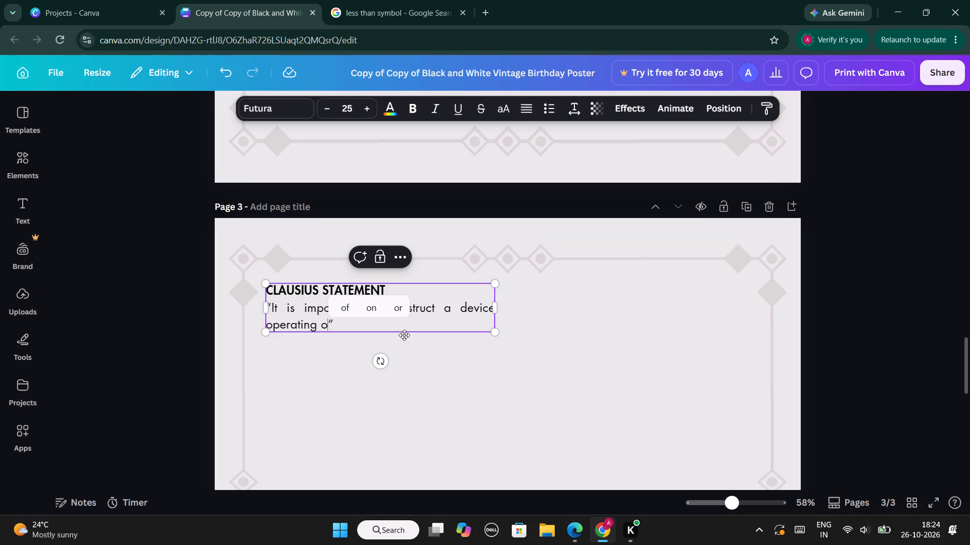
{"action": "key", "text": "BackSpace"}
{"action": "type", "text": "ina"}
{"action": "key", "text": "space"}
{"action": "key", "text": "BackSpace"}
{"action": "key", "text": "BackSpace"}
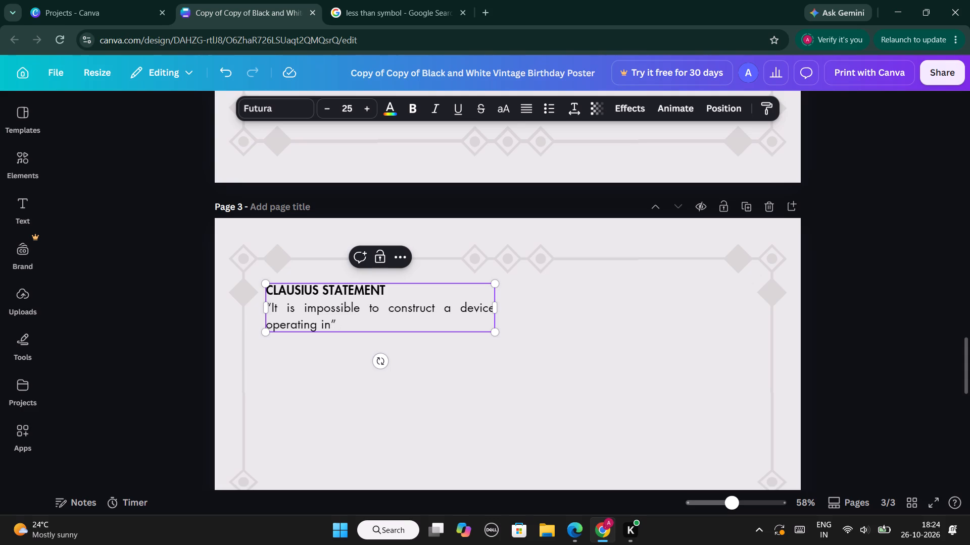
{"action": "key", "text": "space"}
{"action": "type", "text": "a"}
{"action": "key", "text": "space"}
{"action": "type", "text": "cycle"}
{"action": "key", "text": "space"}
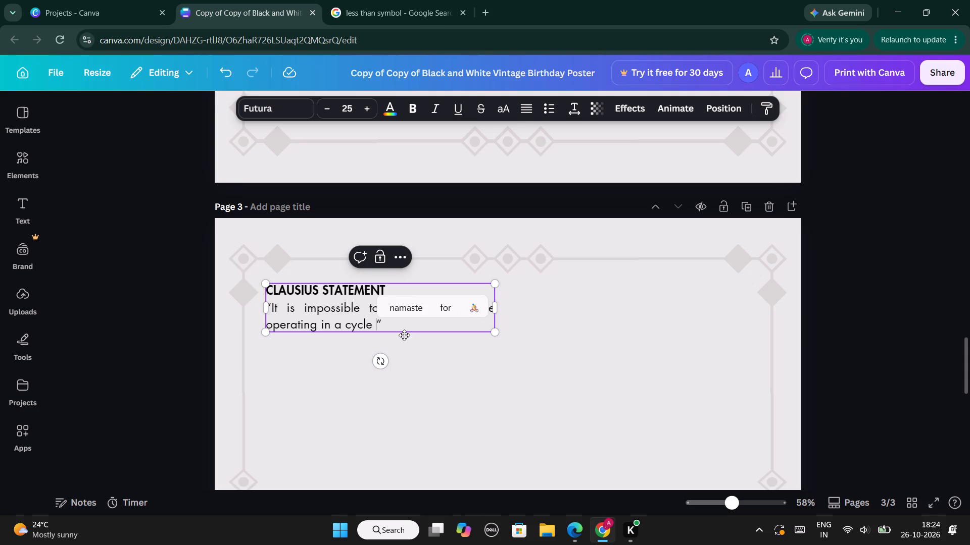
Complete the quotation with "whose sole effect is to transfer heat from a colder body to a hotter body without external work.".
{"action": "type", "text": "whose"}
{"action": "key", "text": "space"}
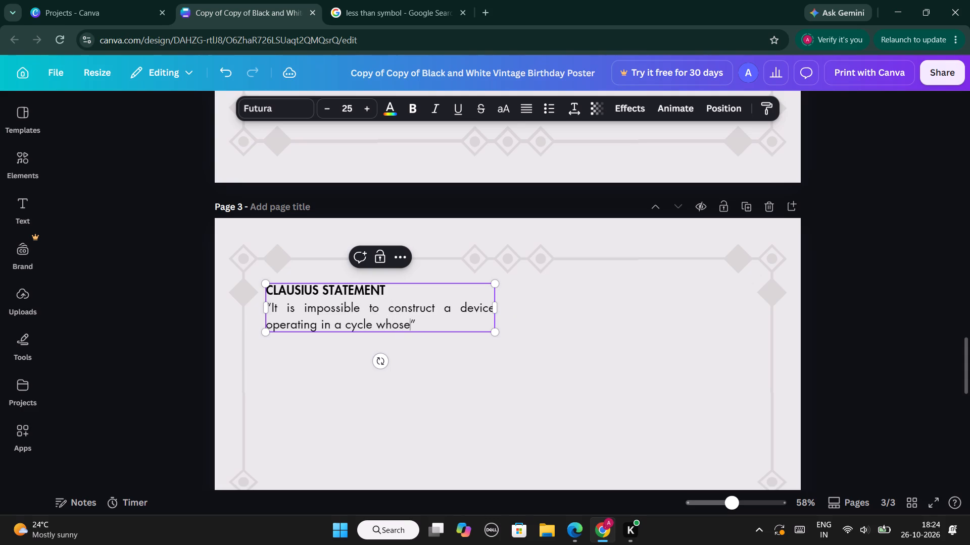
{"action": "type", "text": "sole effect is t"}
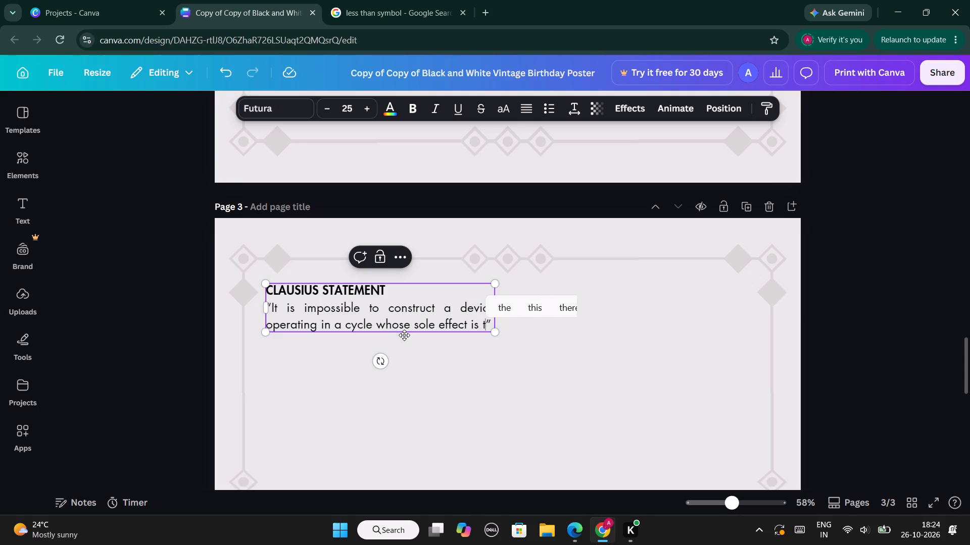
{"action": "key", "text": "o"}
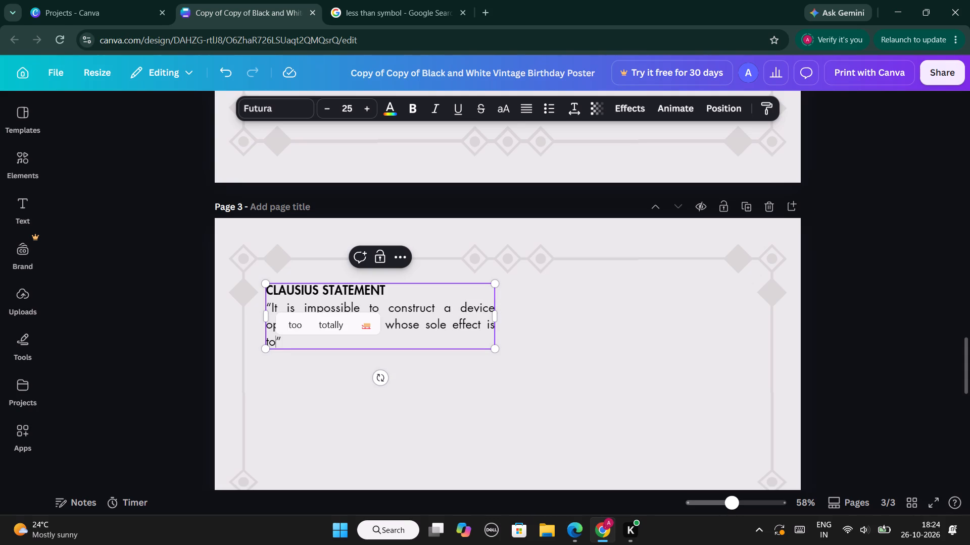
{"action": "key", "text": "space"}
{"action": "type", "text": "trans"}
{"action": "type", "text": "fer"}
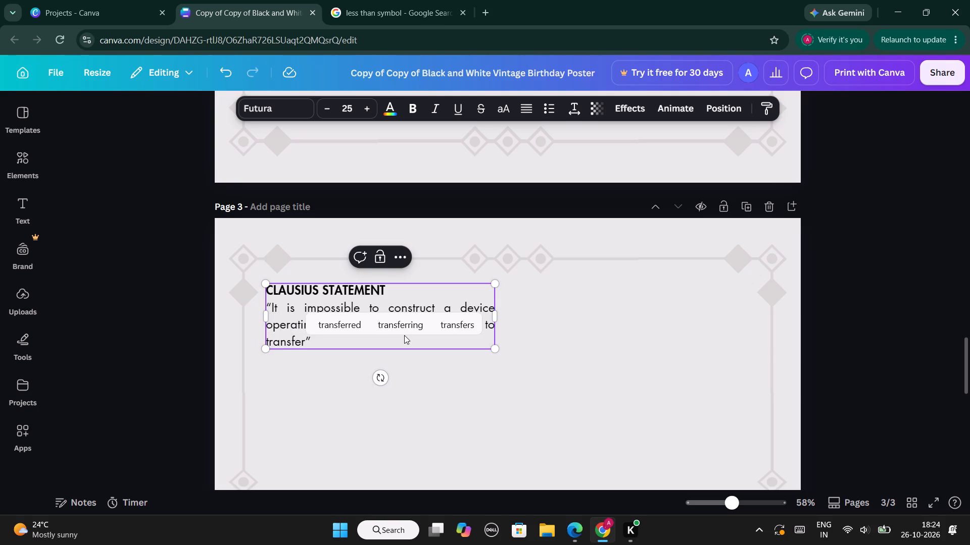
{"action": "key", "text": "space"}
{"action": "type", "text": "heat"}
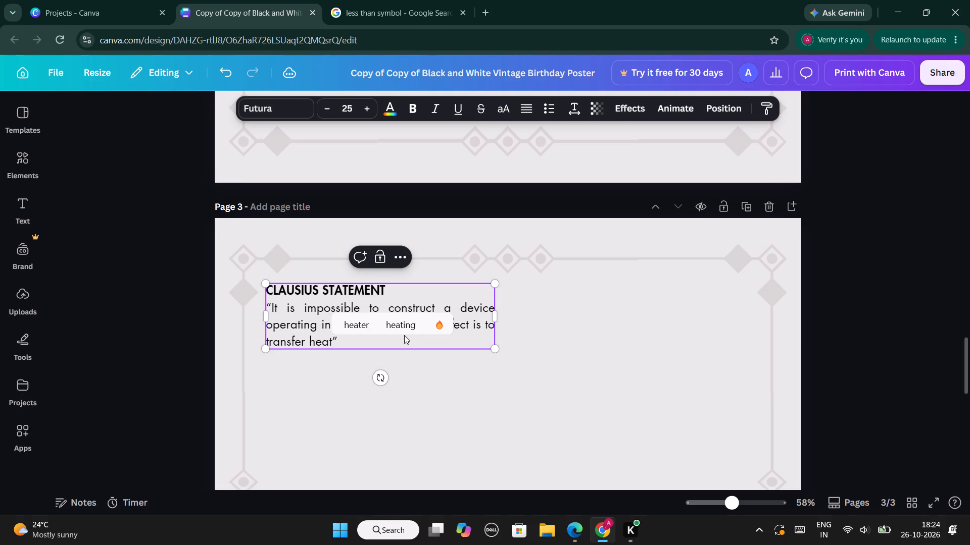
{"action": "key", "text": "space"}
{"action": "type", "text": "from a colder body to a"}
{"action": "key", "text": "space"}
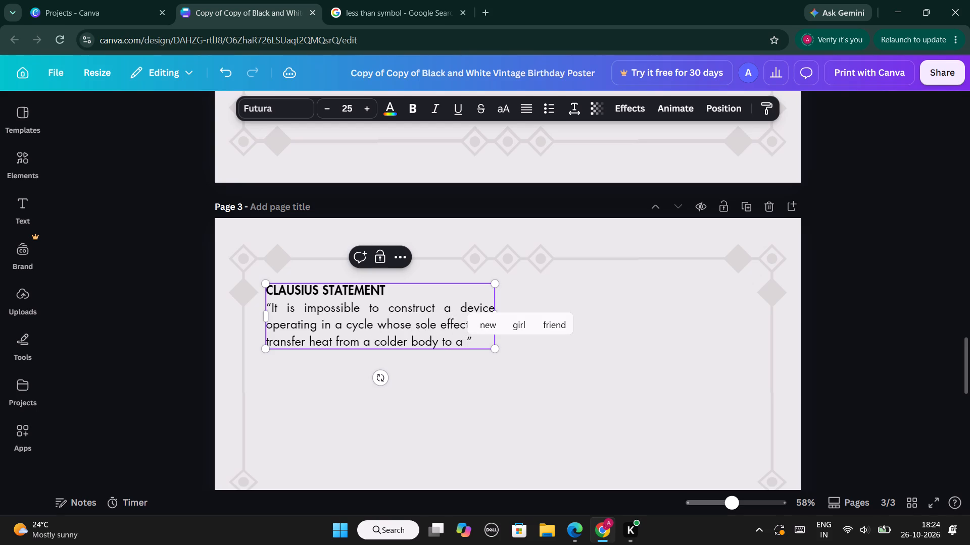
{"action": "type", "text": "hotter body"}
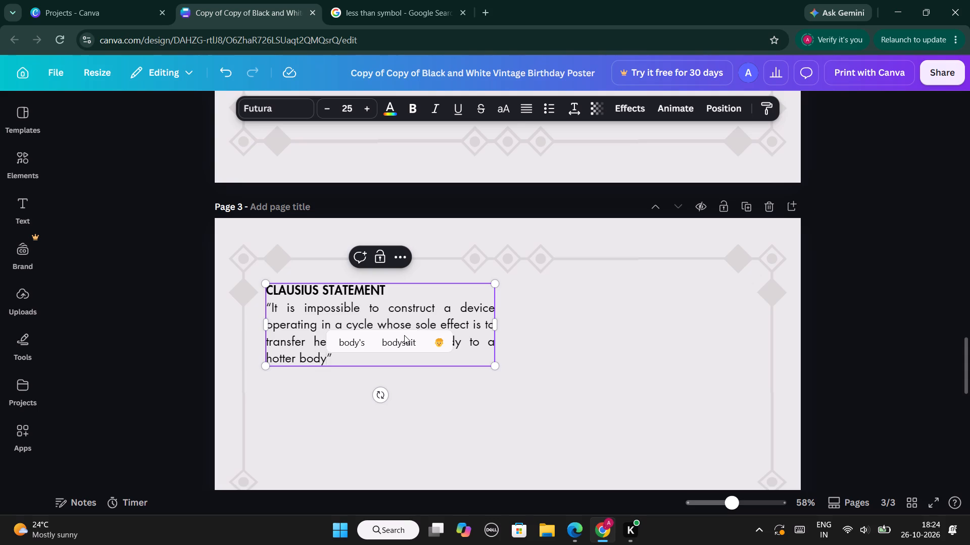
{"action": "key", "text": "space"}
{"action": "type", "text": "without"}
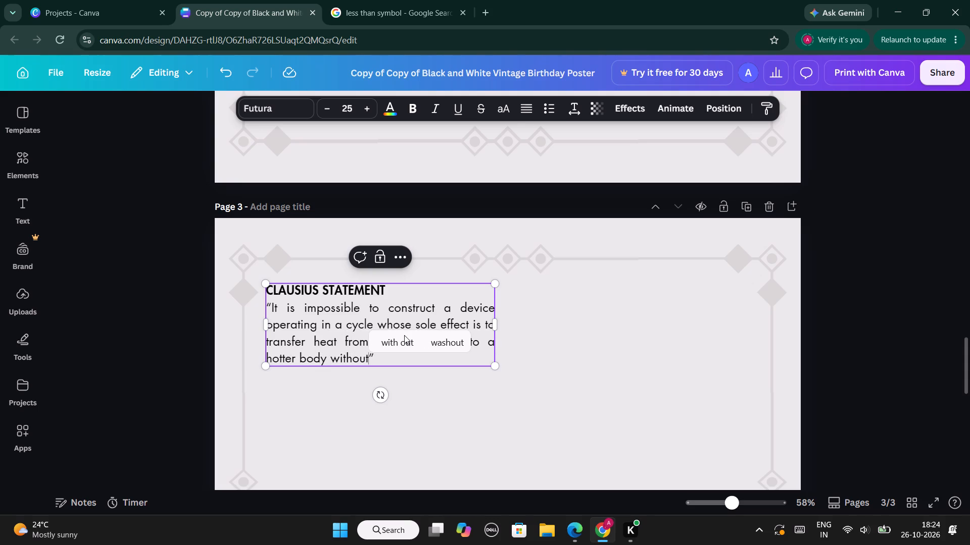
{"action": "key", "text": "space"}
{"action": "type", "text": "external"}
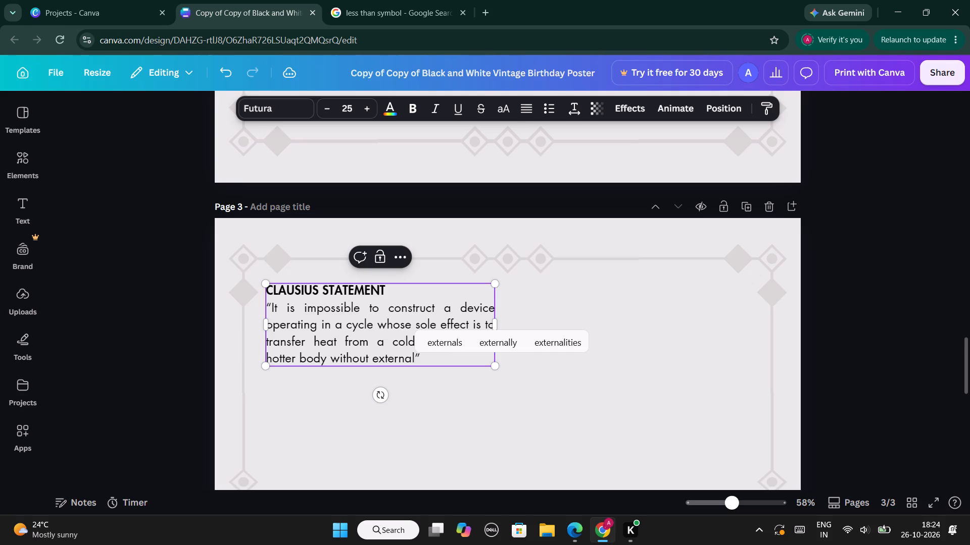
{"action": "key", "text": "space"}
{"action": "type", "text": "wo"}
{"action": "type", "text": "rk"}
{"action": "key", "text": "period"}
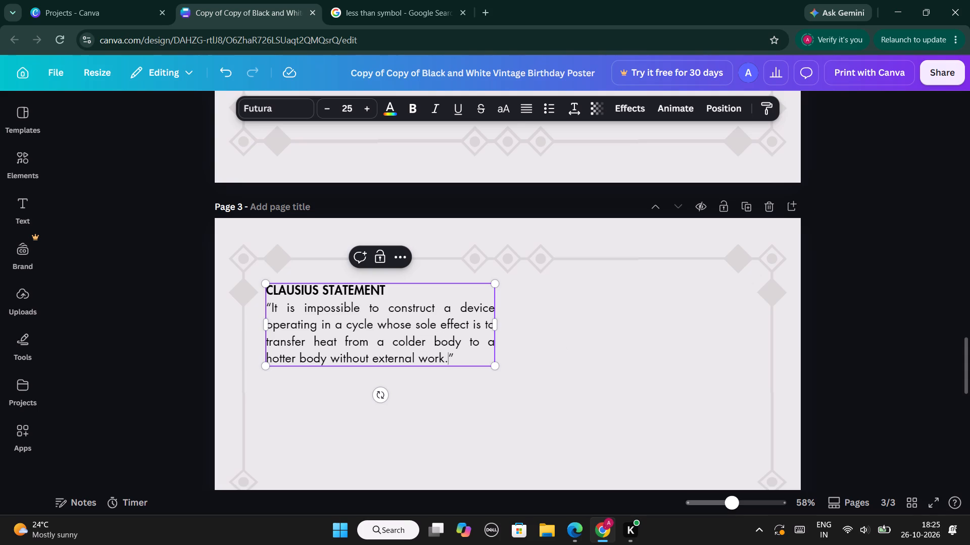
{"action": "key", "text": "Right"}
Leave a blank line below the Clausius quotation on page 3 and add the label "Explanantion:".
{"action": "key", "text": "Return"}
{"action": "scroll", "coordinate": [404, 335], "scroll_direction": "up", "scroll_amount": 5}
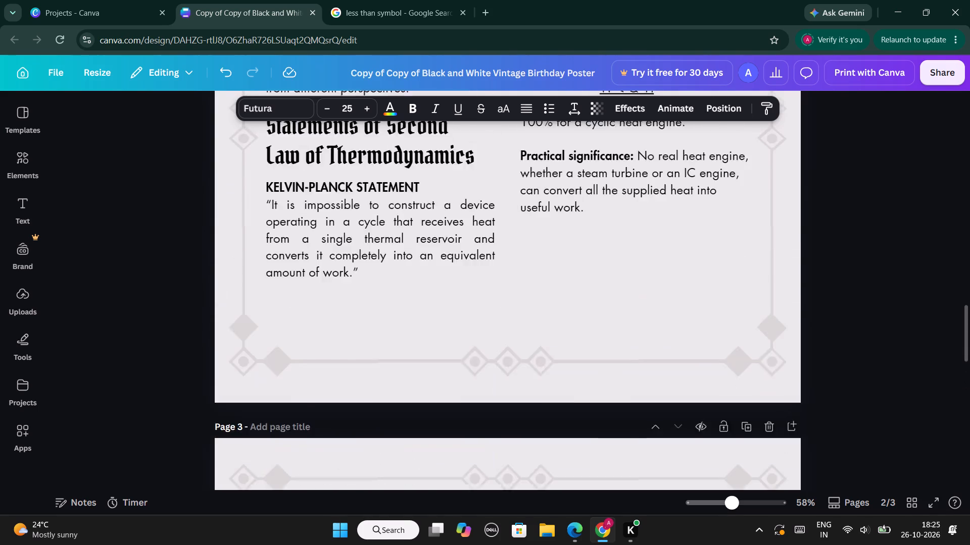
{"action": "scroll", "coordinate": [404, 335], "scroll_direction": "up", "scroll_amount": 4}
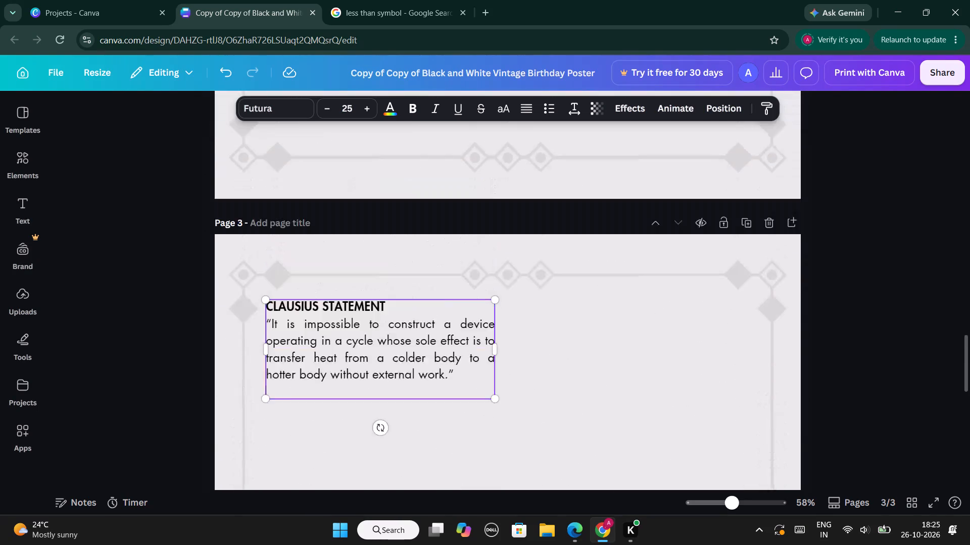
{"action": "scroll", "coordinate": [404, 335], "scroll_direction": "up", "scroll_amount": 2}
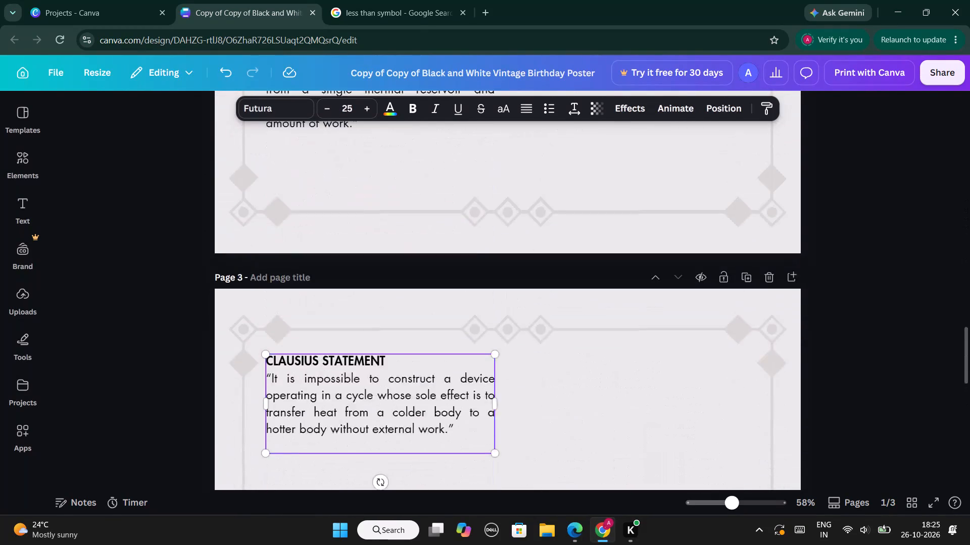
{"action": "key", "text": "Return"}
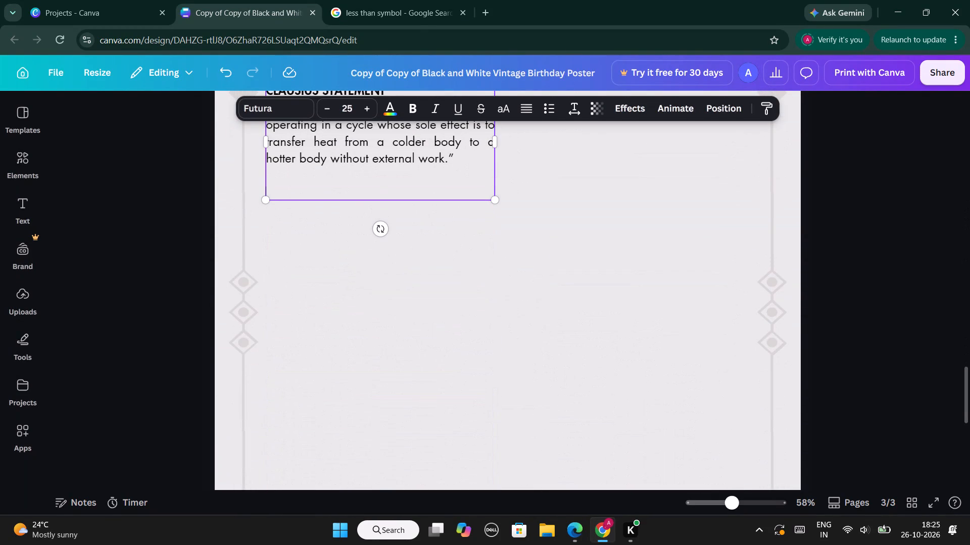
{"action": "type", "text": "Expla"}
{"action": "type", "text": "nantion"}
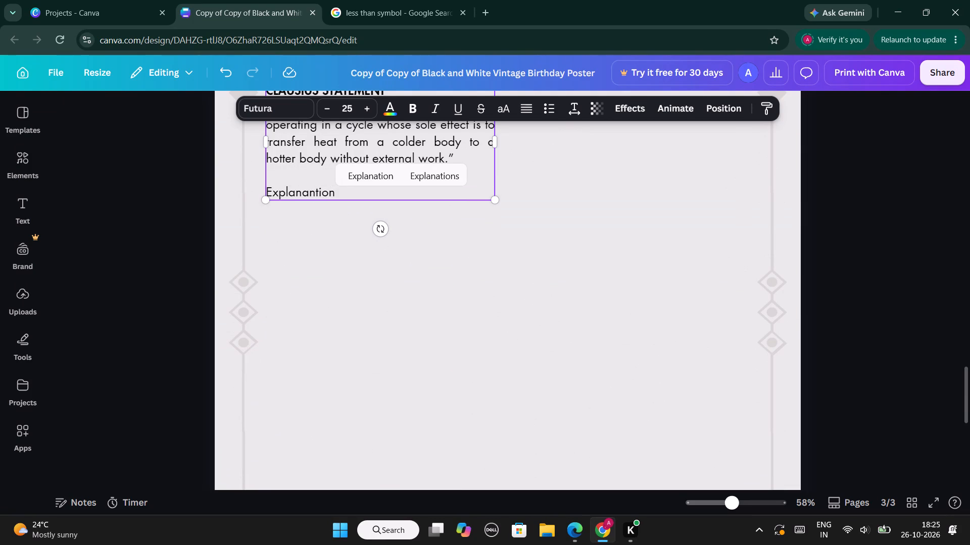
{"action": "key", "text": "shift+colon"}
Add the line "Consider two bodies -" below the explanation label.
{"action": "key", "text": "Return"}
{"action": "type", "text": "Consider"}
{"action": "key", "text": "space"}
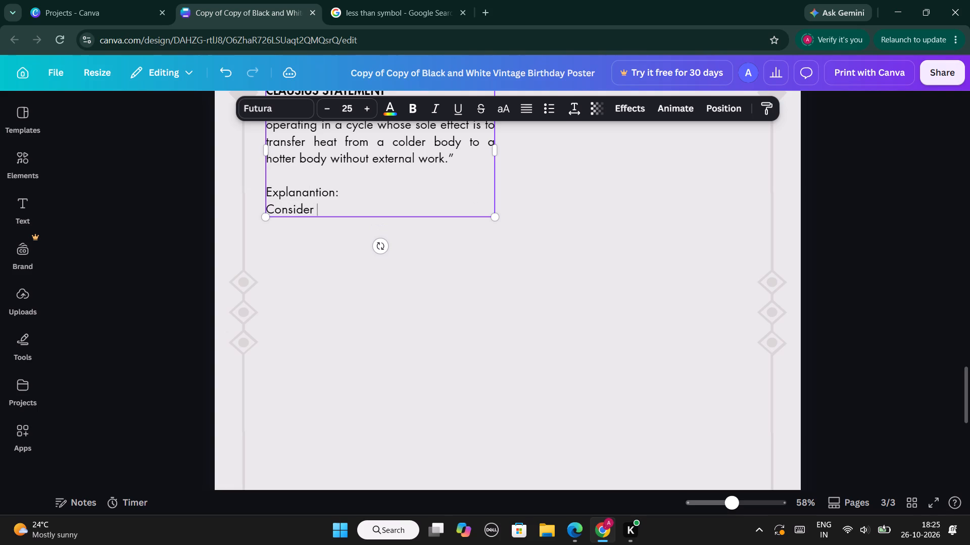
{"action": "type", "text": "to"}
{"action": "key", "text": "BackSpace"}
{"action": "type", "text": "wo bodies"}
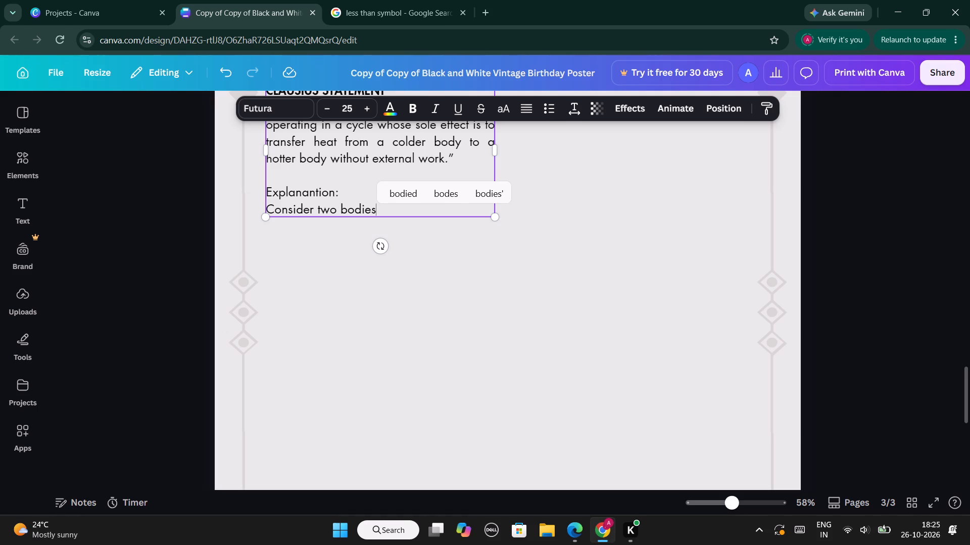
{"action": "key", "text": "space"}
{"action": "type", "text": "-"}
{"action": "key", "text": "space"}
Start a bulleted list under "Consider two bodies -" with the item "Body A: At lower temperature".
{"action": "key", "text": "Return"}
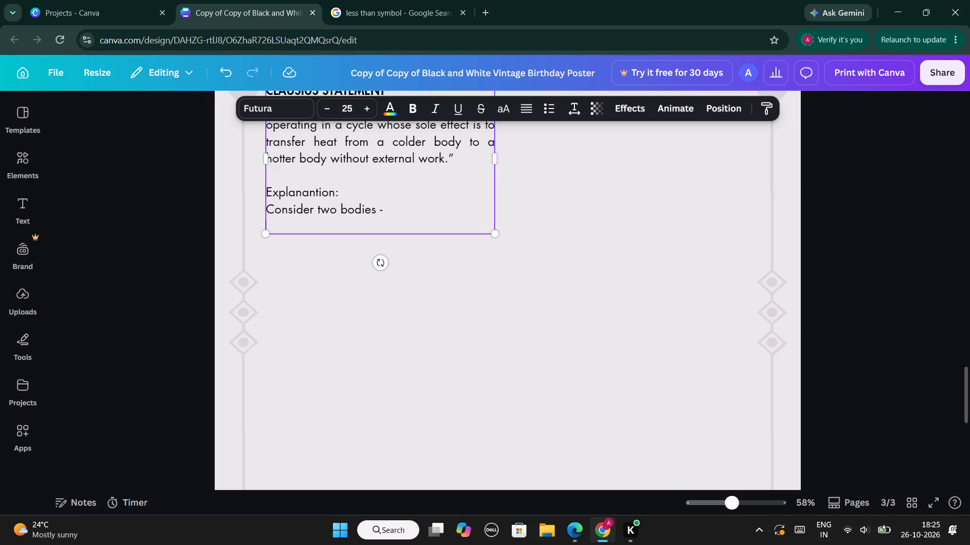
{"action": "left_click", "coordinate": [544, 108]}
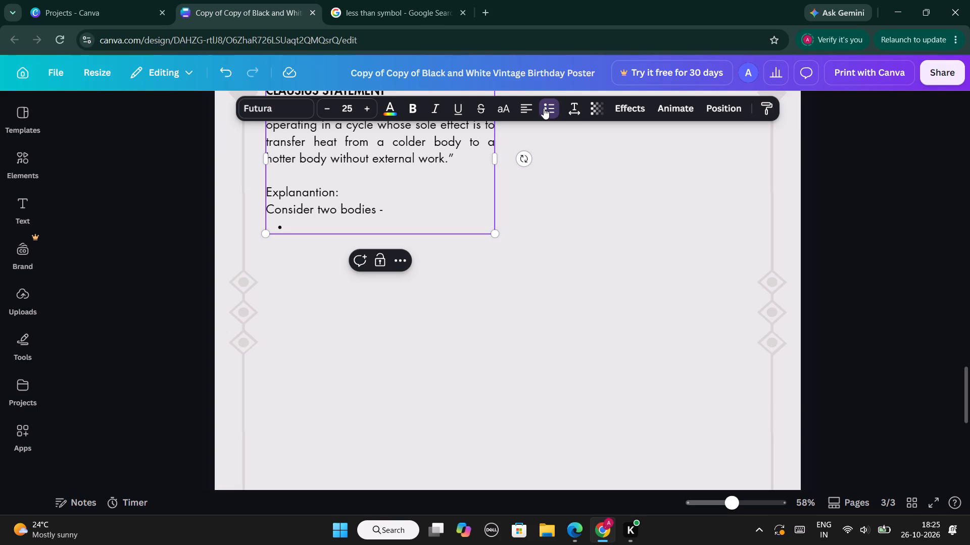
{"action": "type", "text": "Body A"}
{"action": "type", "text": ":"}
{"action": "key", "text": "space"}
{"action": "type", "text": "At"}
{"action": "key", "text": "space"}
{"action": "type", "text": "lower"}
{"action": "key", "text": "space"}
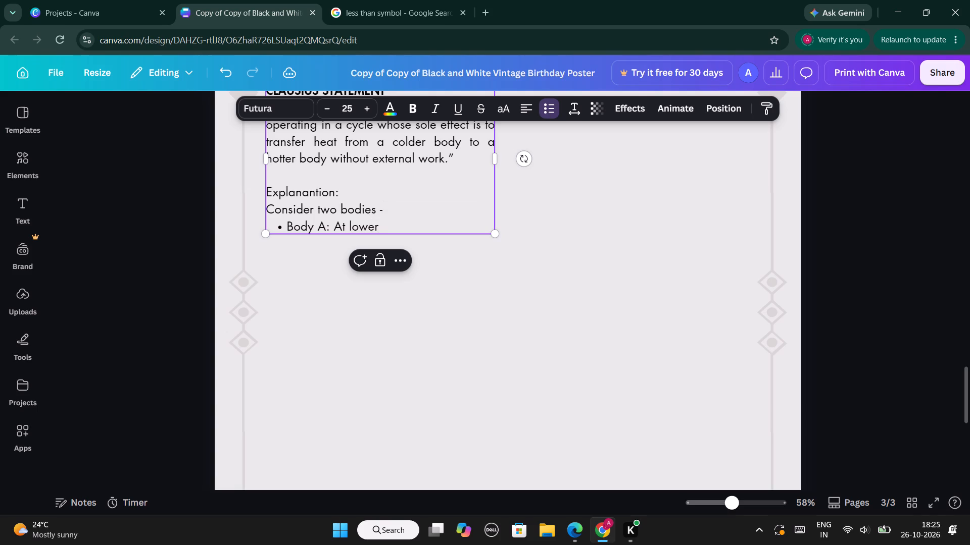
{"action": "type", "text": "temperature"}
Add a second bullet reading "Body B: At higher temperature".
{"action": "key", "text": "Return"}
{"action": "type", "text": "Body B"}
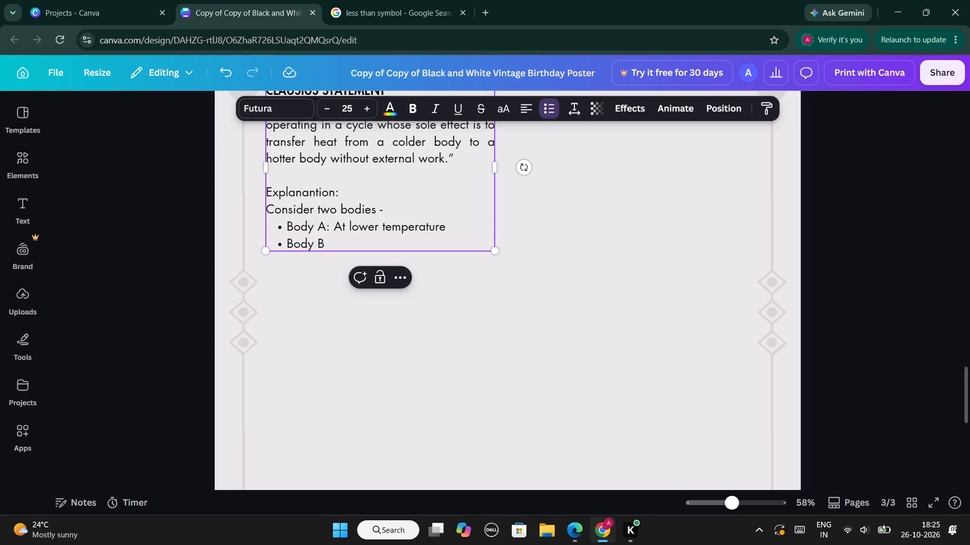
{"action": "type", "text": ":"}
{"action": "key", "text": "space"}
{"action": "type", "text": "At higher temperature"}
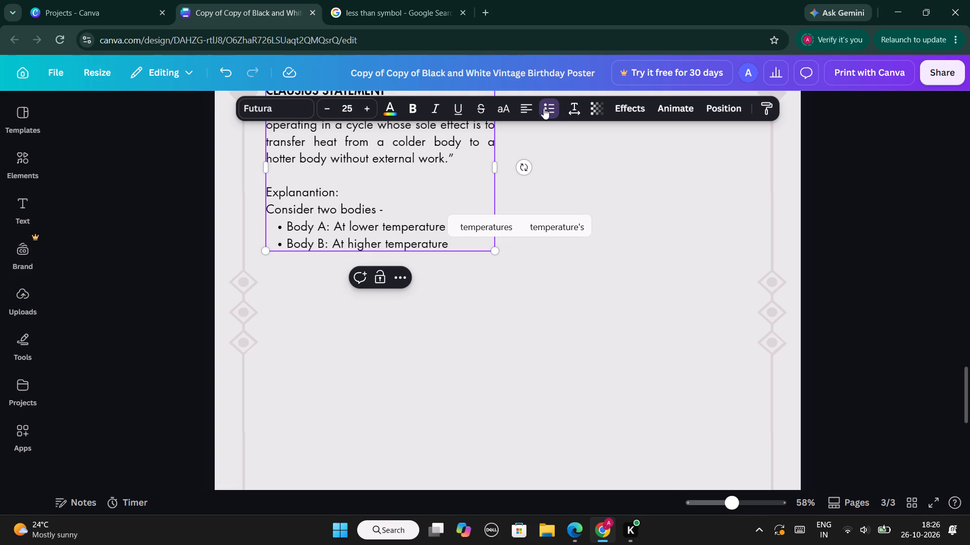
End the bulleted list and write the plain line "Naturally, heat flows from B to A." below it.
{"action": "key", "text": "Return"}
{"action": "key", "text": "BackSpace"}
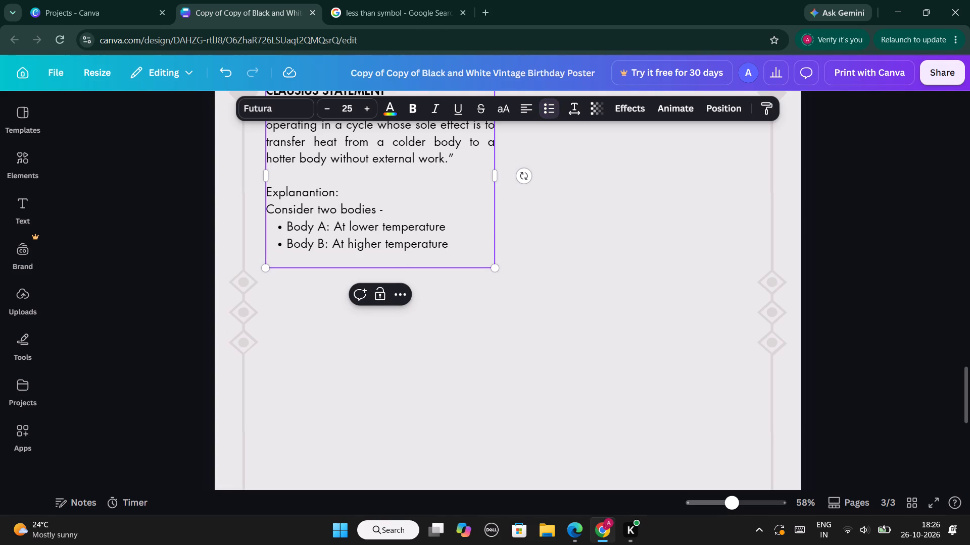
{"action": "type", "text": "Naturally"}
{"action": "key", "text": "space"}
{"action": "key", "text": "BackSpace"}
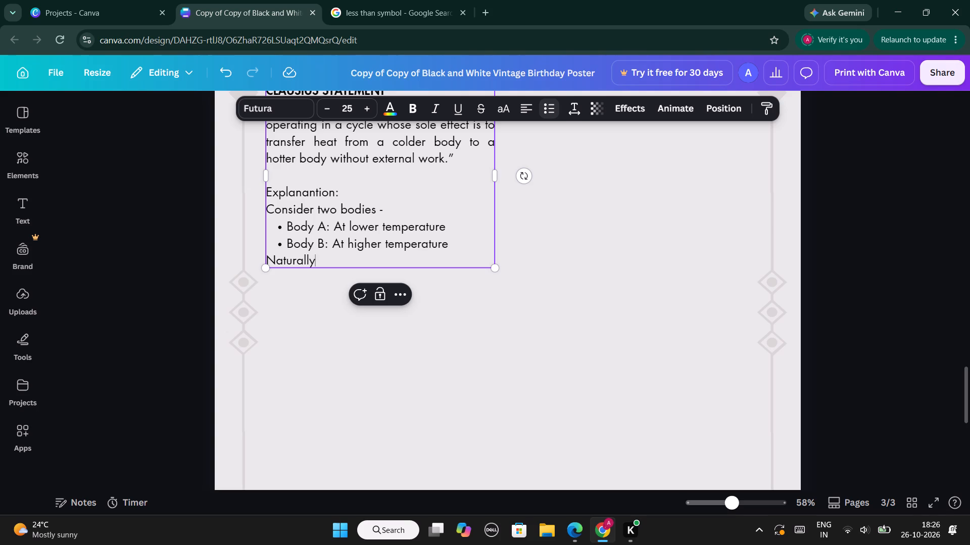
{"action": "type", "text": ", heat"}
{"action": "key", "text": "space"}
{"action": "type", "text": "flows"}
{"action": "key", "text": "space"}
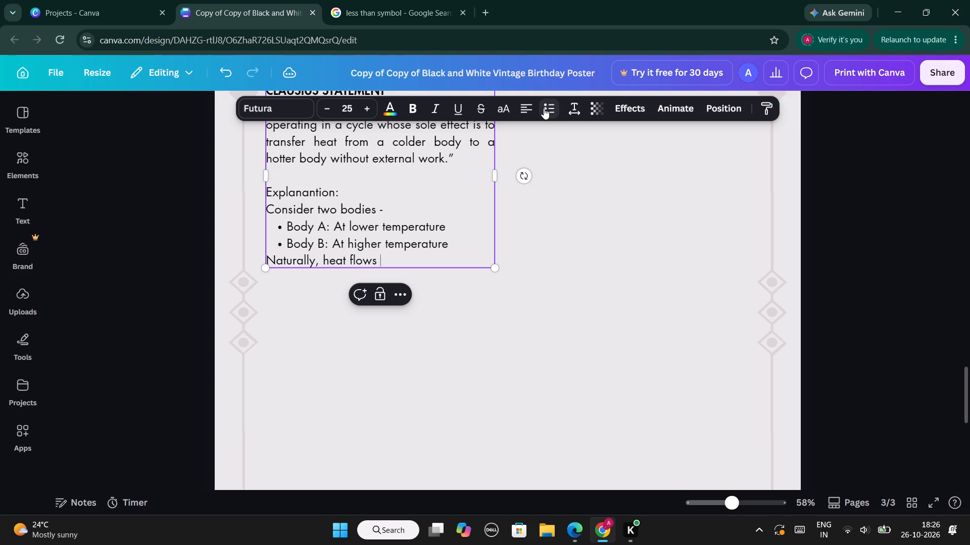
{"action": "type", "text": "from"}
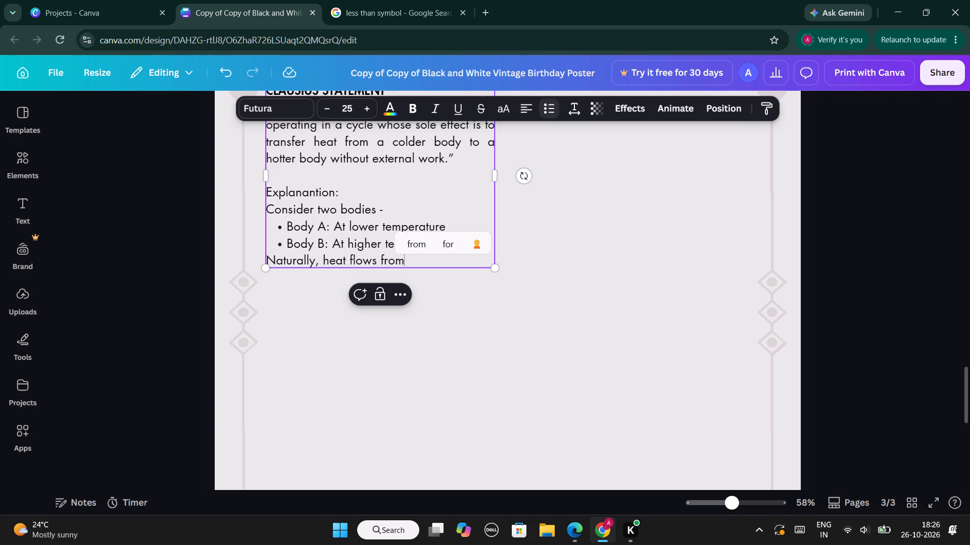
{"action": "key", "text": "space"}
{"action": "type", "text": "B to A"}
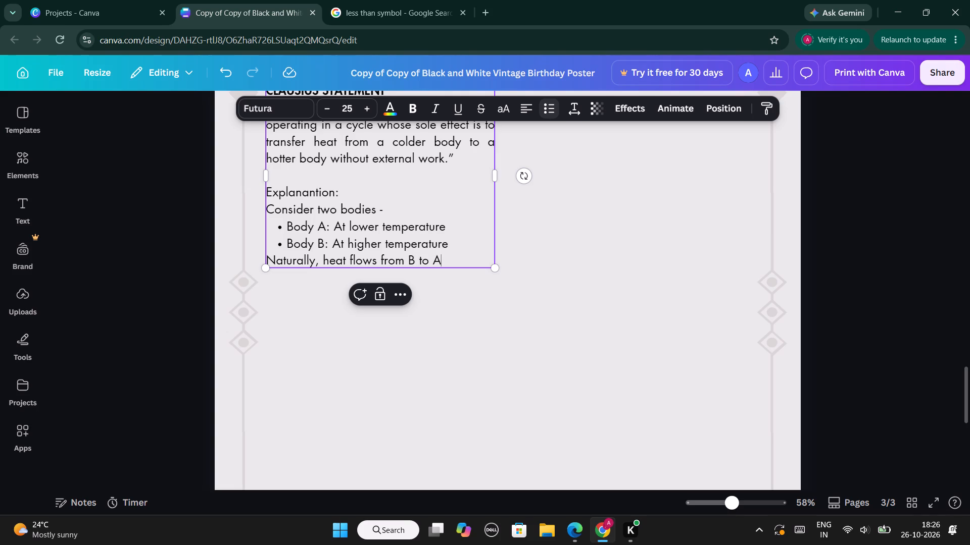
{"action": "key", "text": "period"}
Start a new line below "Naturally, heat flows from B to A." with the words "To transfer heat in the opposite direction".
{"action": "key", "text": "Return"}
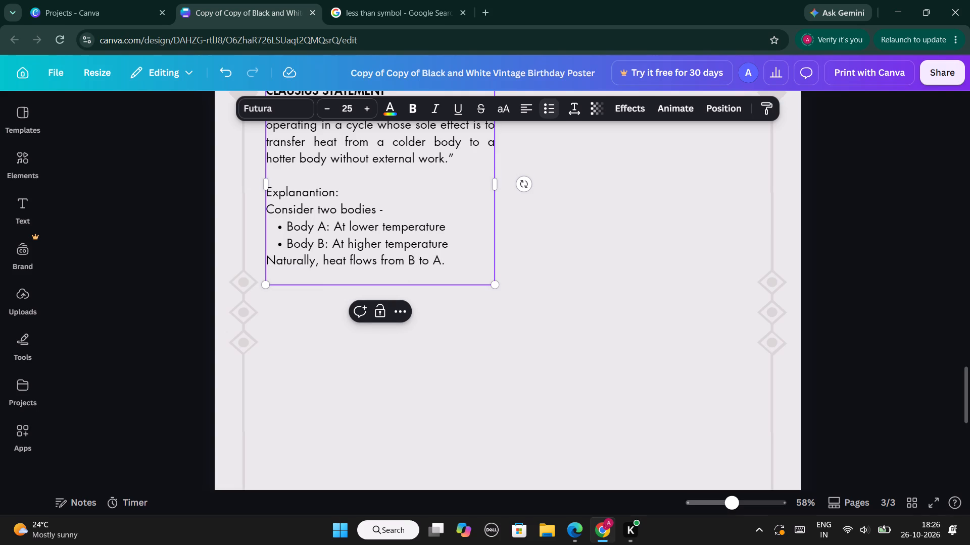
{"action": "key", "text": "Return"}
{"action": "type", "text": "To"}
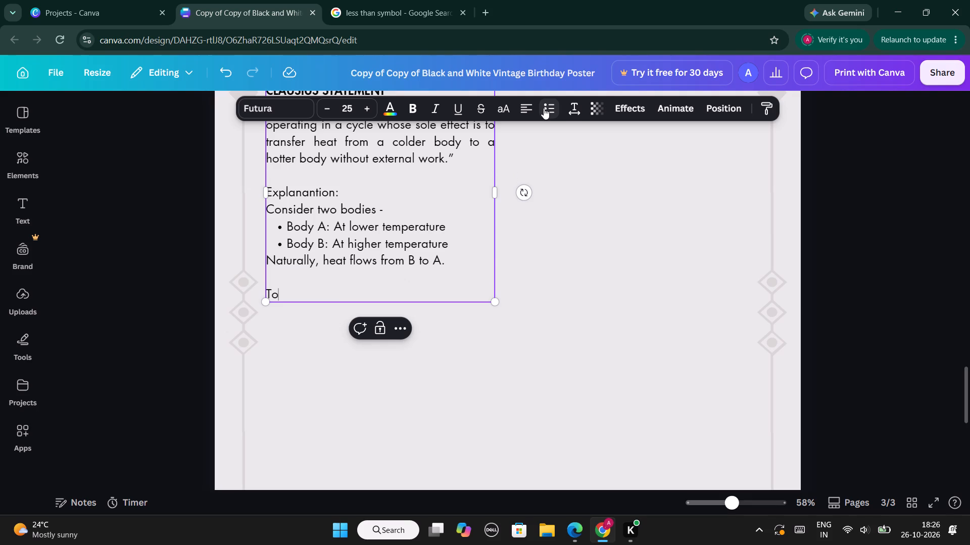
{"action": "key", "text": "BackSpace"}
{"action": "key", "text": "BackSpace"}
{"action": "key", "text": "BackSpace"}
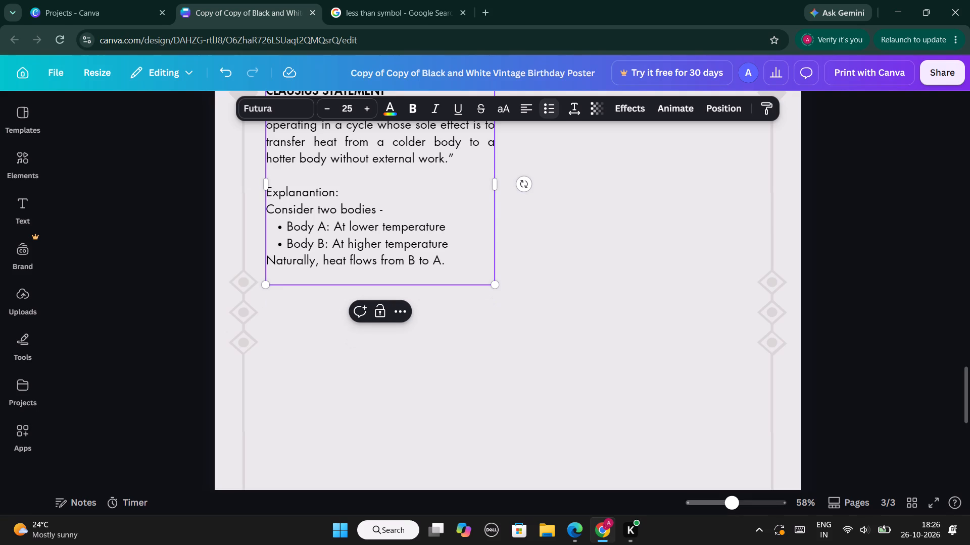
{"action": "type", "text": "To transfer"}
{"action": "key", "text": "space"}
{"action": "type", "text": "heat"}
{"action": "key", "text": "space"}
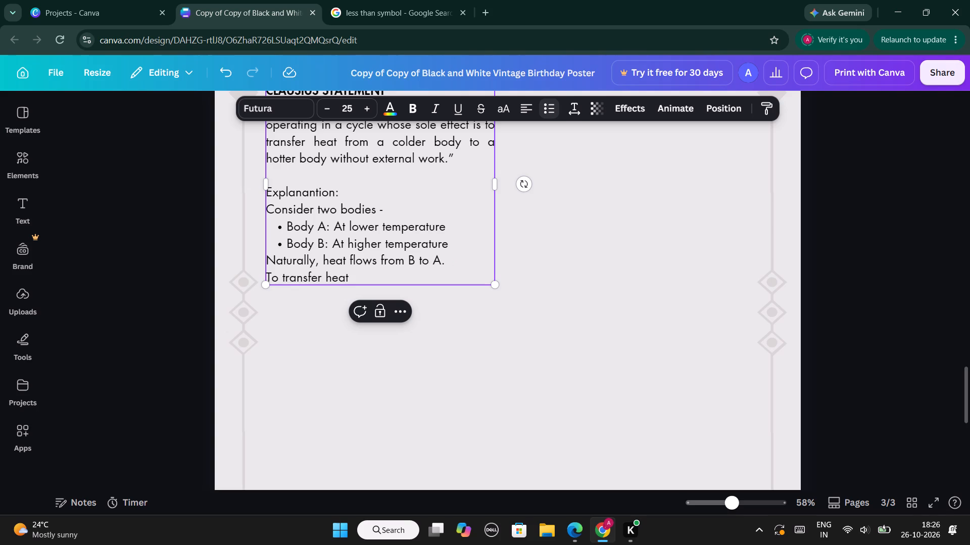
{"action": "type", "text": "in the"}
{"action": "key", "text": "space"}
{"action": "type", "text": "oppsi"}
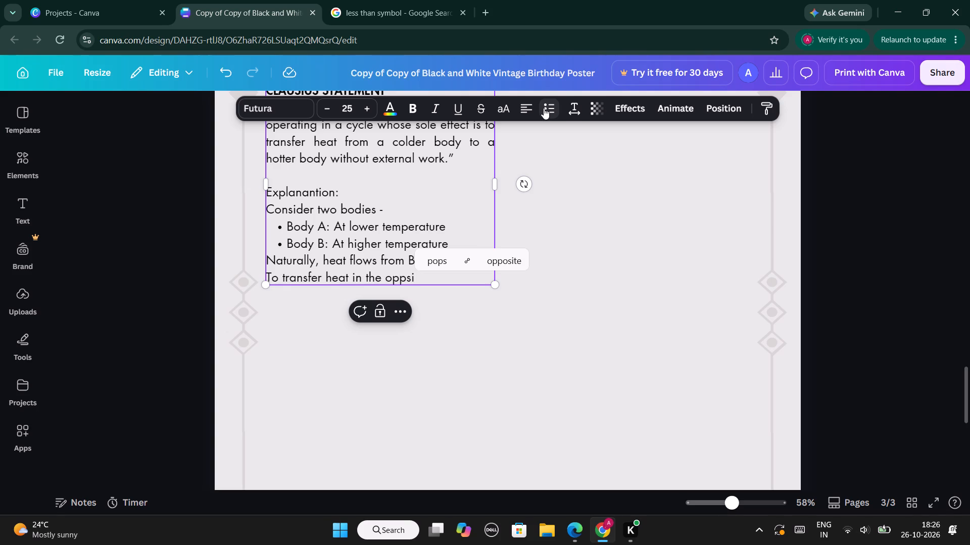
{"action": "type", "text": "]]"}
{"action": "key", "text": "BackSpace"}
{"action": "key", "text": "BackSpace"}
{"action": "key", "text": "BackSpace"}
{"action": "key", "text": "BackSpace"}
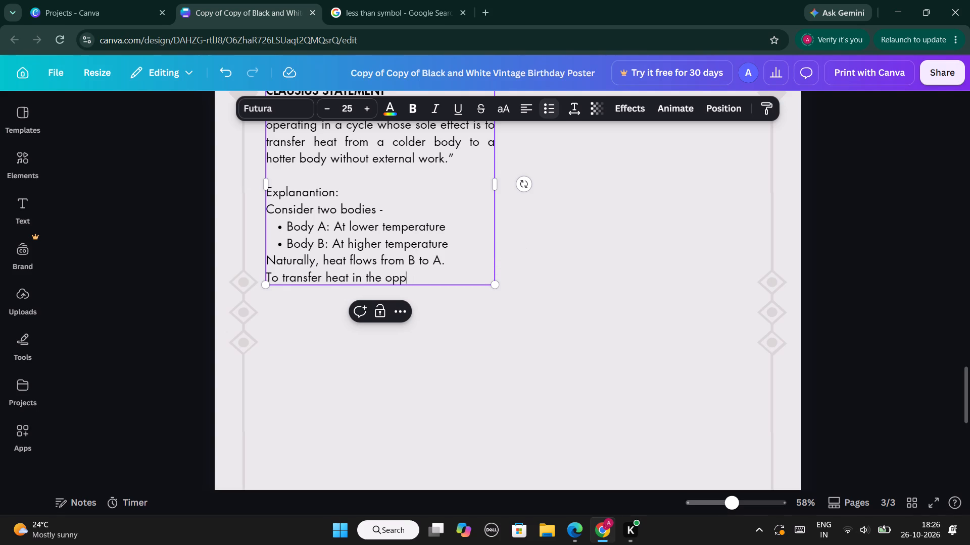
{"action": "type", "text": "osie"}
{"action": "key", "text": "space"}
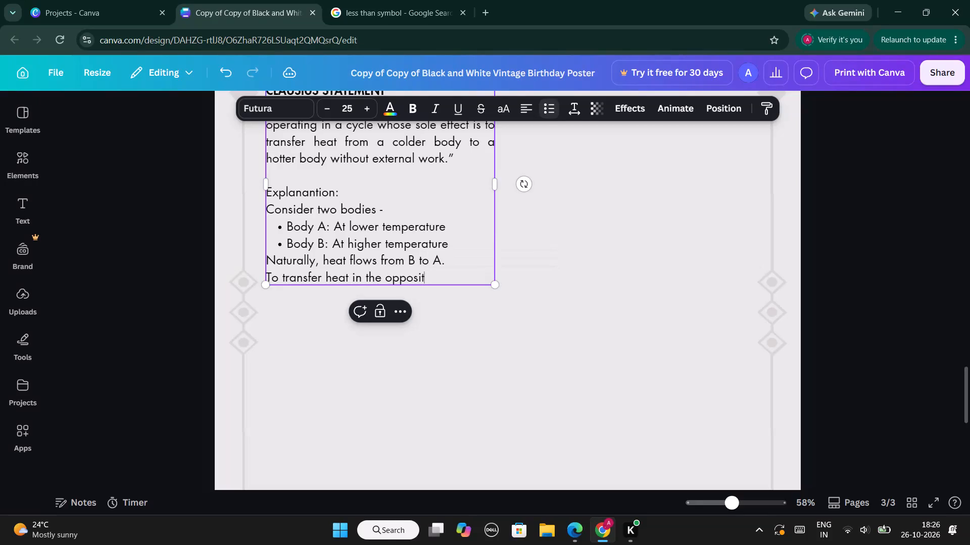
{"action": "type", "text": "direction"}
{"action": "key", "text": "space"}
{"action": "key", "text": "BackSpace"}
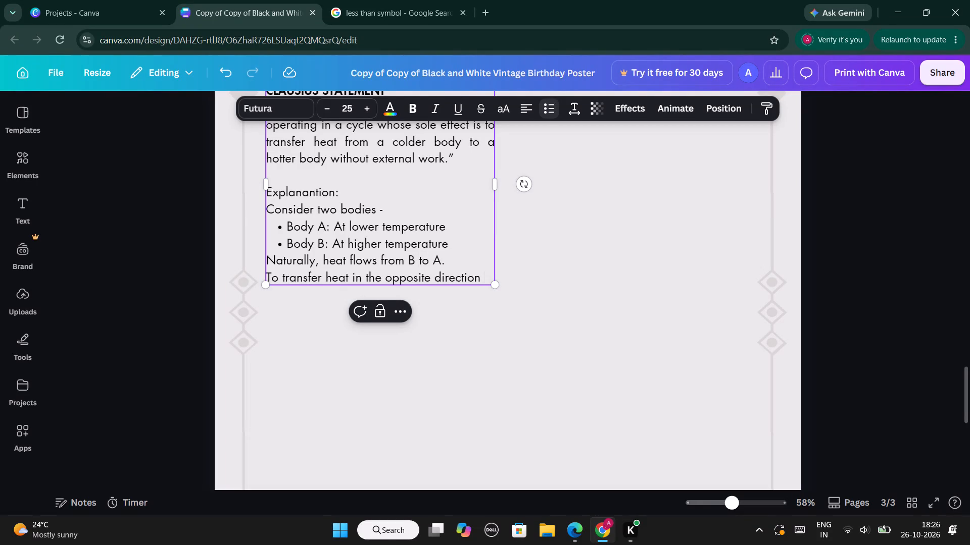
Complete the opposite-direction sentence with ", from A to B, external work is required.".
{"action": "type", "text": ","}
{"action": "key", "text": "space"}
{"action": "type", "text": "from A"}
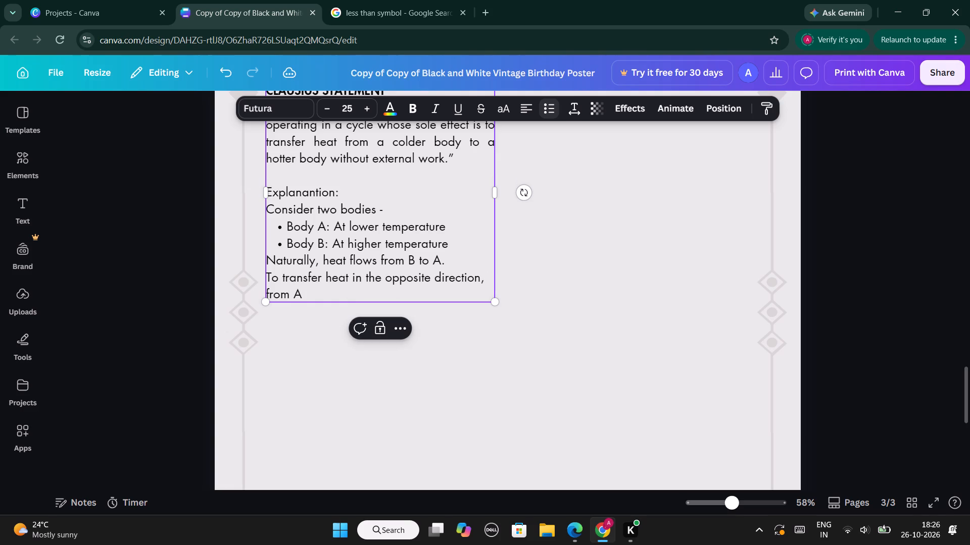
{"action": "key", "text": "space"}
{"action": "type", "text": "to"}
{"action": "key", "text": "space"}
{"action": "type", "text": "B"}
{"action": "type", "text": ", wx"}
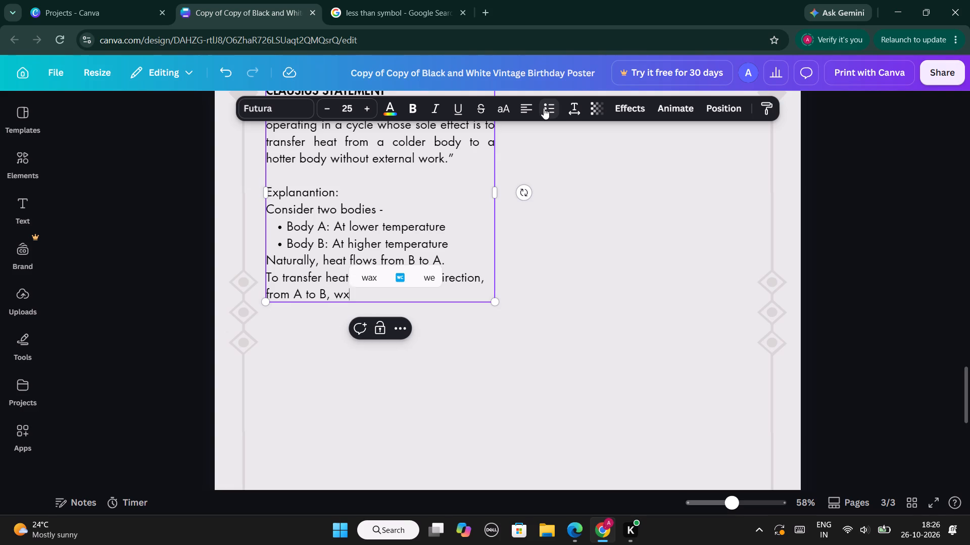
{"action": "key", "text": "BackSpace"}
{"action": "key", "text": "BackSpace"}
{"action": "type", "text": "external"}
{"action": "key", "text": "space"}
{"action": "type", "text": "work is required"}
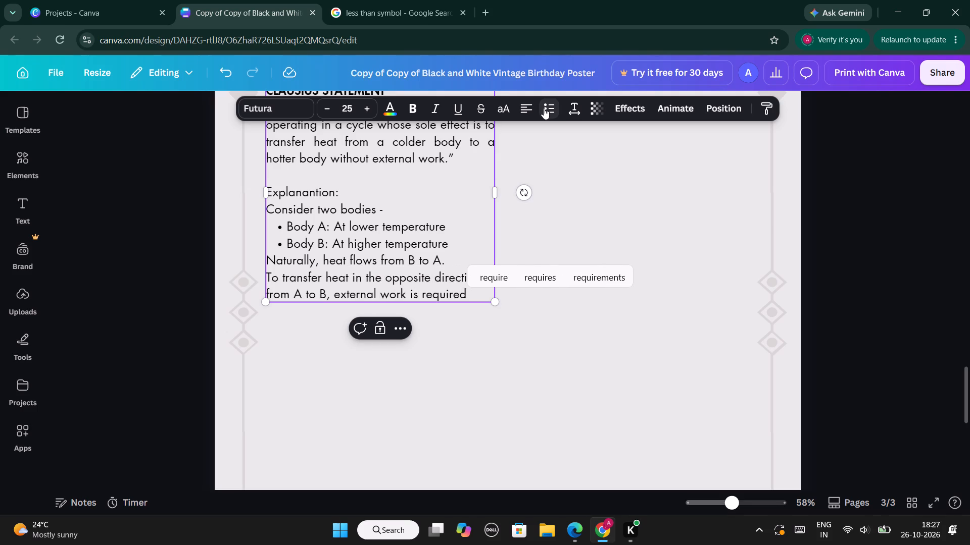
{"action": "key", "text": "period"}
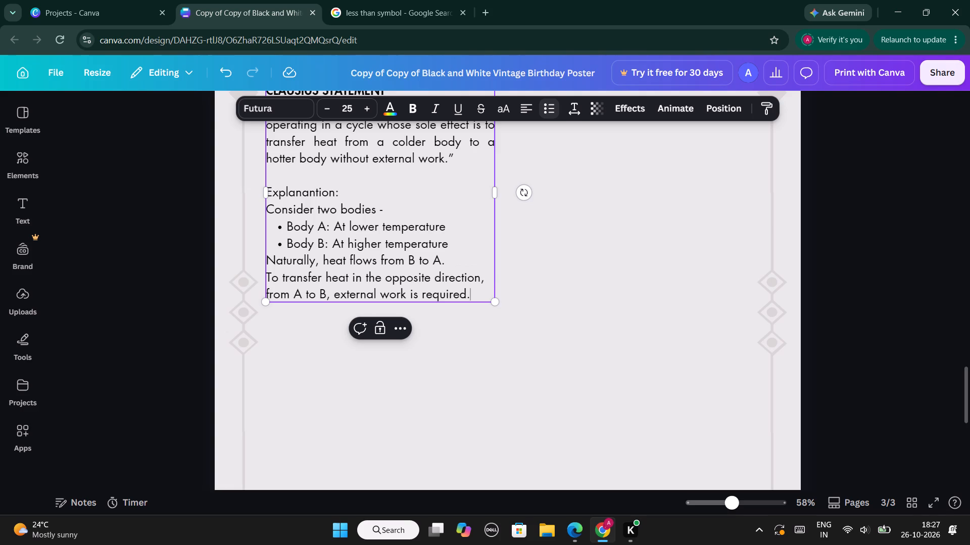
{"action": "key", "text": "Return"}
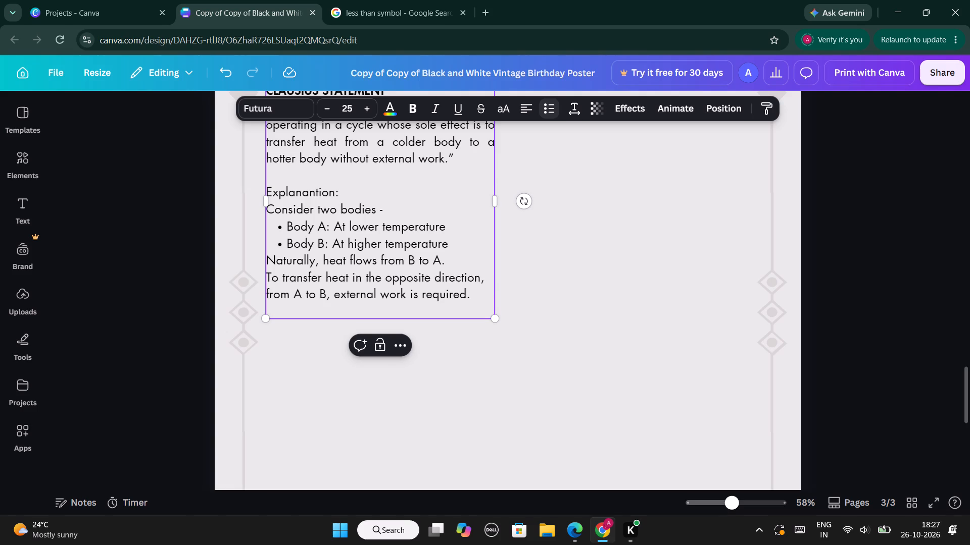
Underline the "Explanantion:" label.
{"action": "left_click_drag", "start_coordinate": [346, 191], "coordinate": [322, 192]}
{"action": "left_click_drag", "start_coordinate": [322, 192], "coordinate": [267, 193]}
{"action": "key", "text": "ctrl+u"}
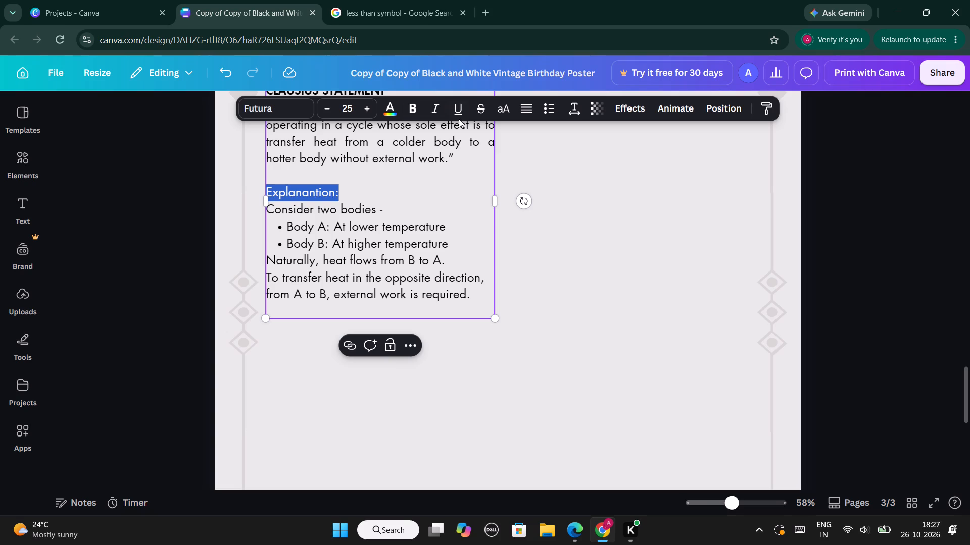
{"action": "left_click", "coordinate": [351, 190]}
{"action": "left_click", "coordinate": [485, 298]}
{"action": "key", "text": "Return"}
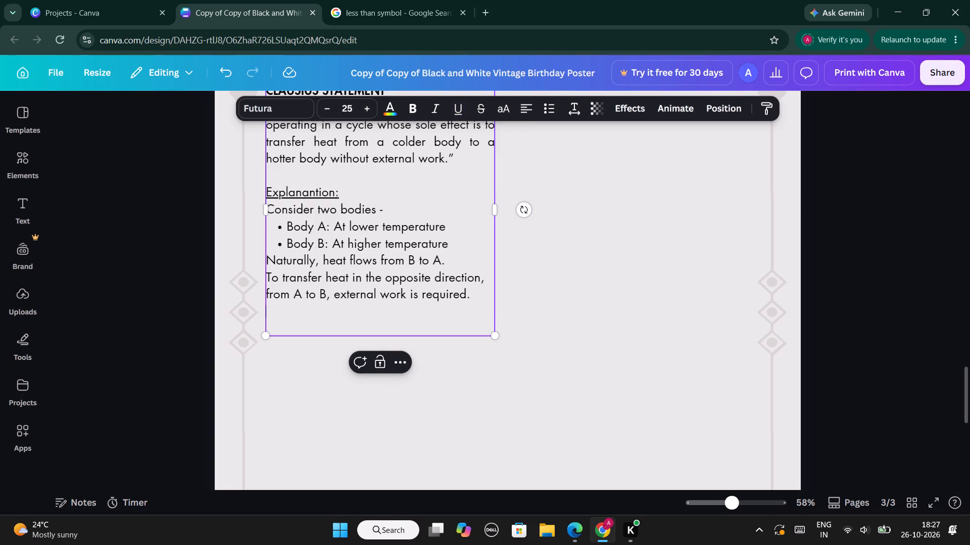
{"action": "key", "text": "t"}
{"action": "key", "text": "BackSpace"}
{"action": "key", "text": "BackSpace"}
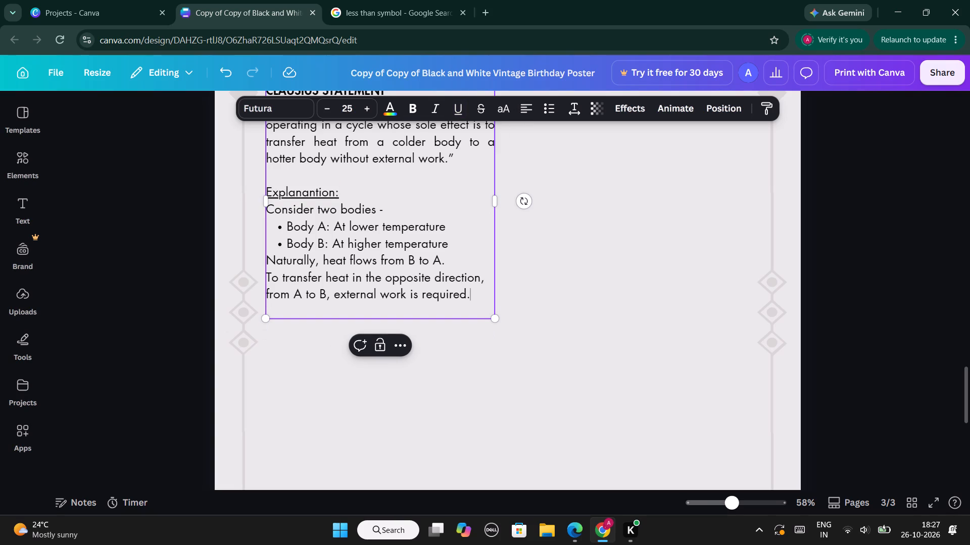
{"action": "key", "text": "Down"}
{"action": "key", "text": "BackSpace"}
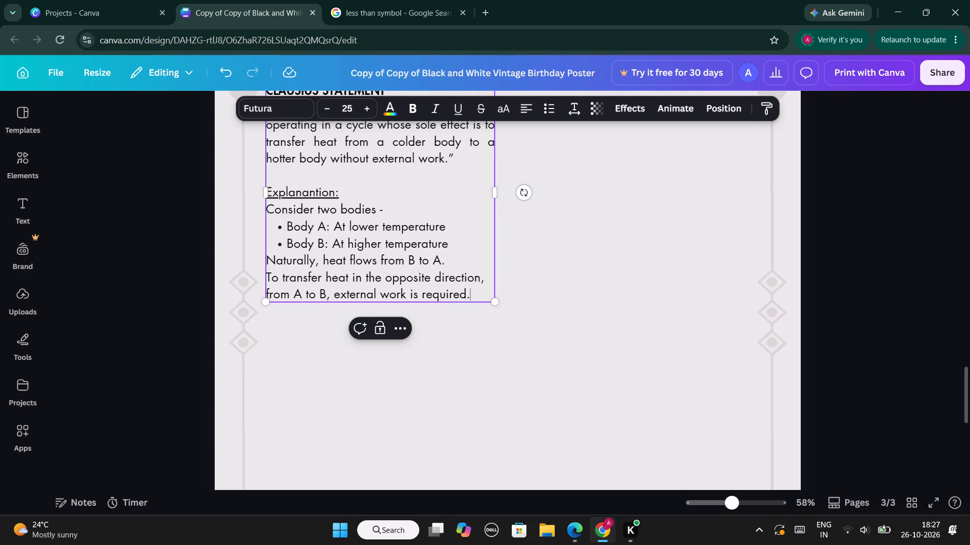
After a blank line below the external work sentence, write "This is exactly what happens in a refrigerator.".
{"action": "key", "text": "Return"}
{"action": "key", "text": "Return"}
{"action": "type", "text": "This is"}
{"action": "key", "text": "space"}
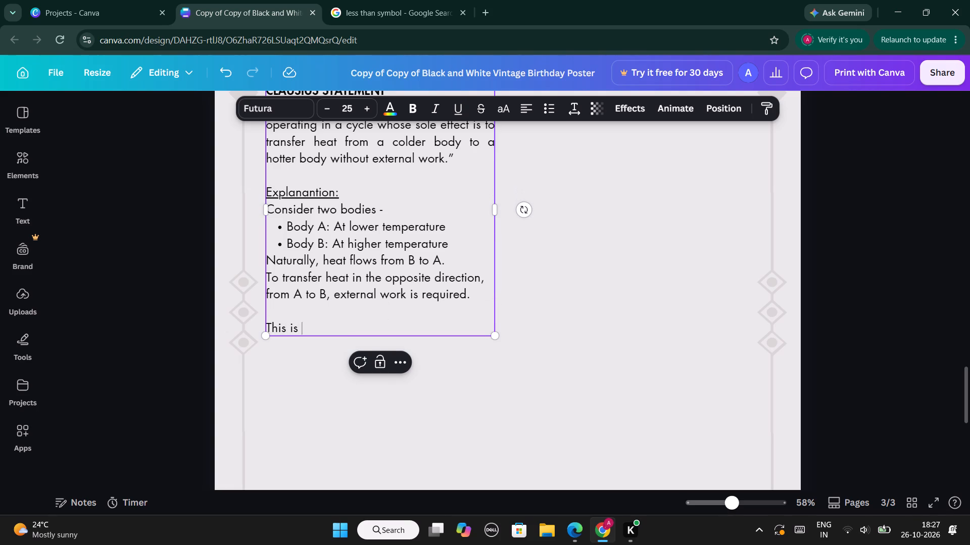
{"action": "type", "text": "exactly"}
{"action": "key", "text": "space"}
{"action": "type", "text": "what happens"}
{"action": "key", "text": "space"}
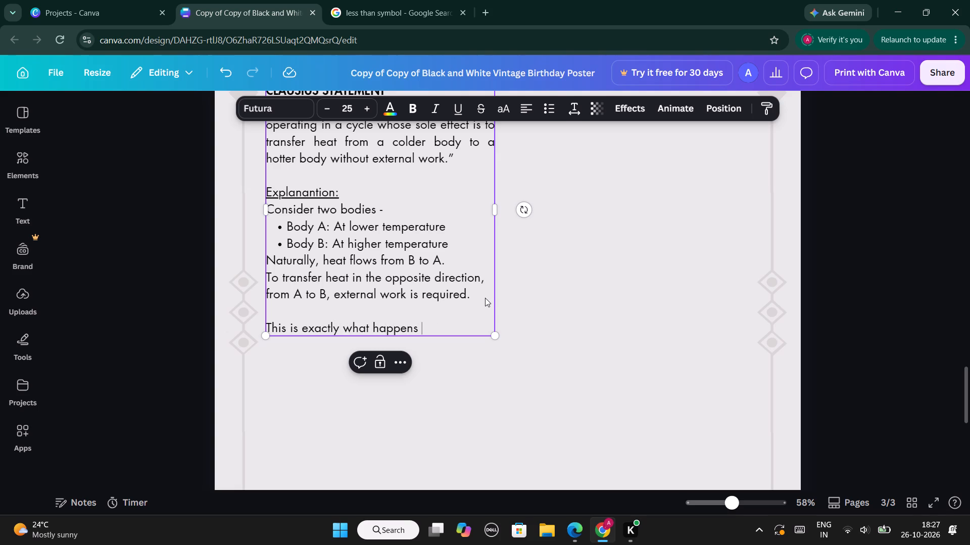
{"action": "type", "text": "ina"}
{"action": "key", "text": "space"}
{"action": "key", "text": "space"}
{"action": "key", "text": "BackSpace"}
{"action": "key", "text": "BackSpace"}
{"action": "key", "text": "BackSpace"}
{"action": "key", "text": "space"}
{"action": "type", "text": "a"}
{"action": "key", "text": "space"}
{"action": "type", "text": "reg"}
{"action": "key", "text": "BackSpace"}
{"action": "type", "text": "friget"}
{"action": "key", "text": "BackSpace"}
{"action": "type", "text": "rator"}
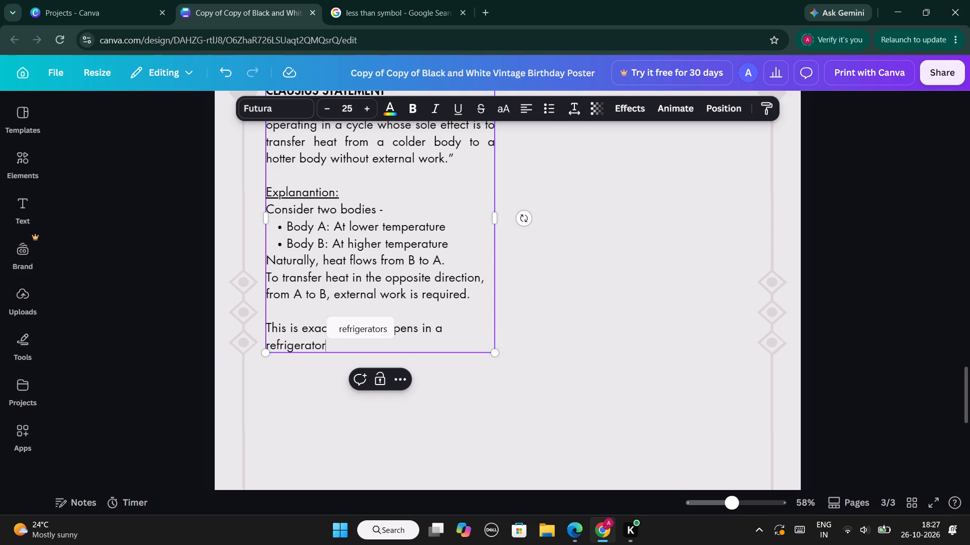
{"action": "key", "text": "period"}
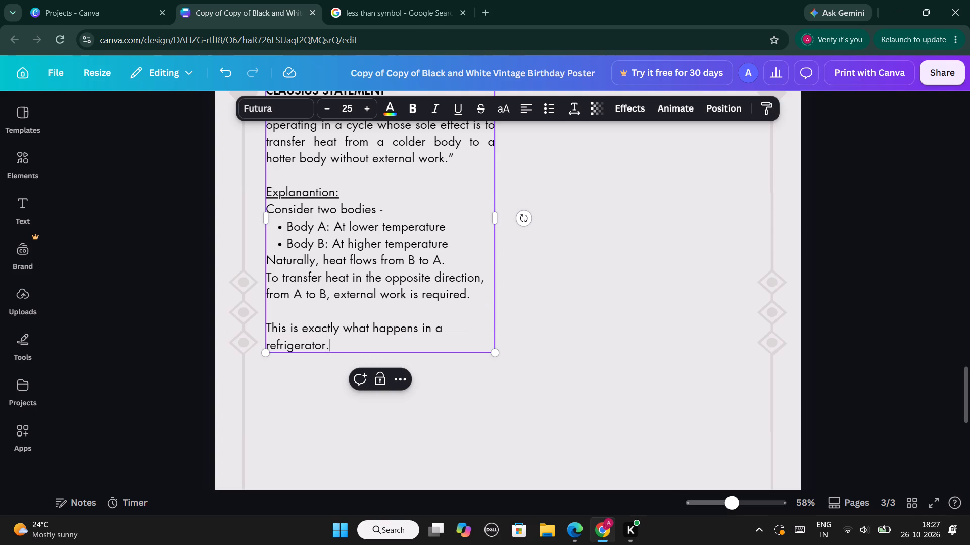
Add the line "A refrigerator:" below the refrigerator sentence.
{"action": "key", "text": "Return"}
{"action": "type", "text": "A refre"}
{"action": "key", "text": "BackSpace"}
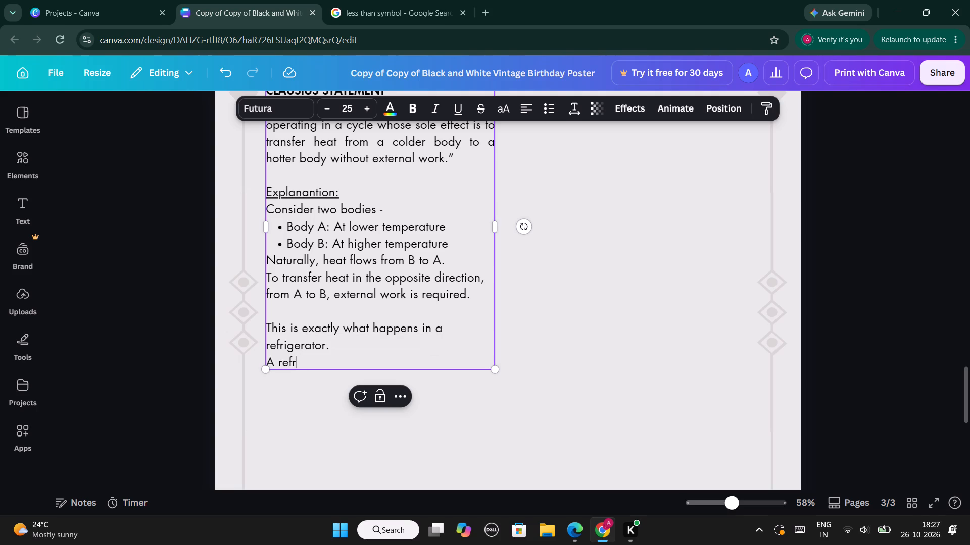
{"action": "key", "text": "i"}
{"action": "type", "text": "gerati"}
{"action": "key", "text": "BackSpace"}
{"action": "type", "text": "or"}
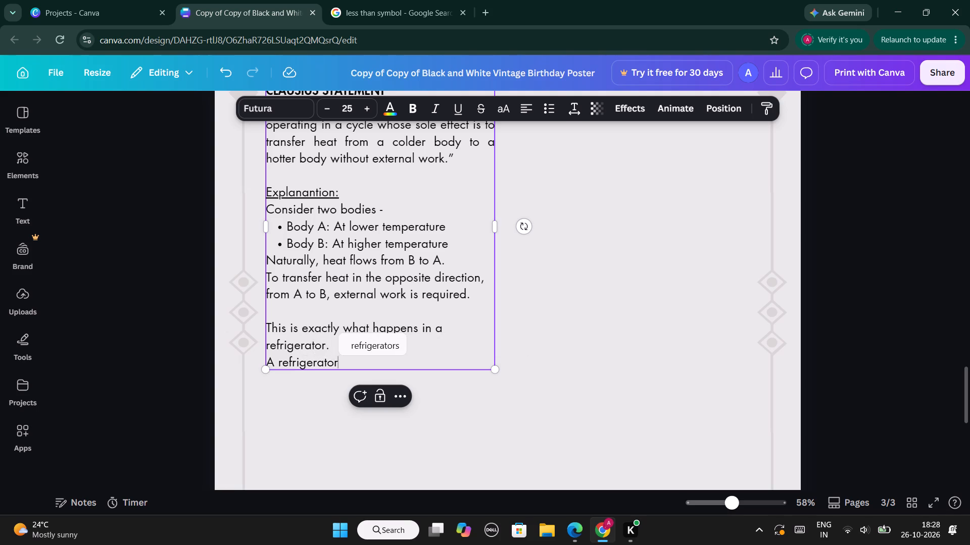
{"action": "key", "text": "shift+colon"}
Start a numbered list under "A refrigerator:" with the item "Absorbs heat from the cold compartment.".
{"action": "key", "text": "Return"}
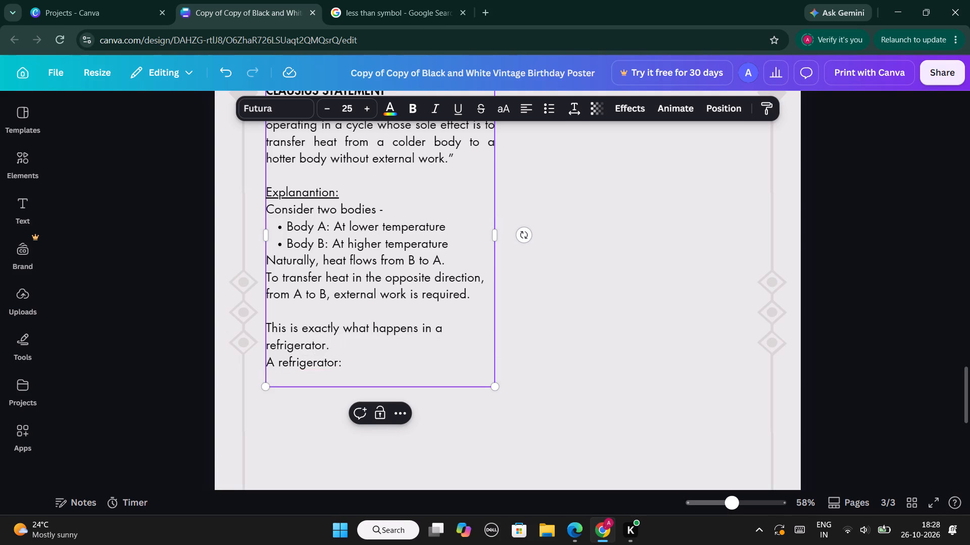
{"action": "type", "text": "1."}
{"action": "key", "text": "space"}
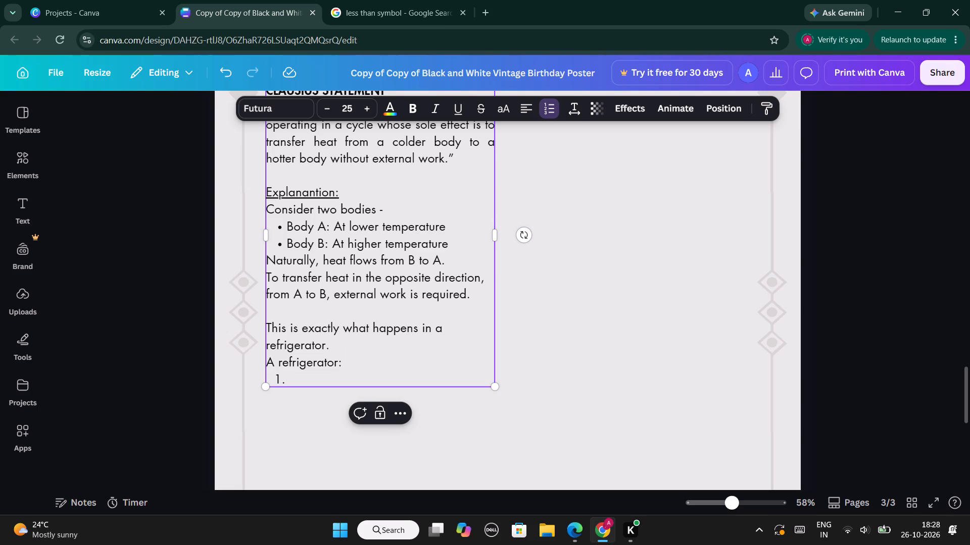
{"action": "type", "text": "Absorbs"}
{"action": "key", "text": "space"}
{"action": "type", "text": "heat from the cold compartmen"}
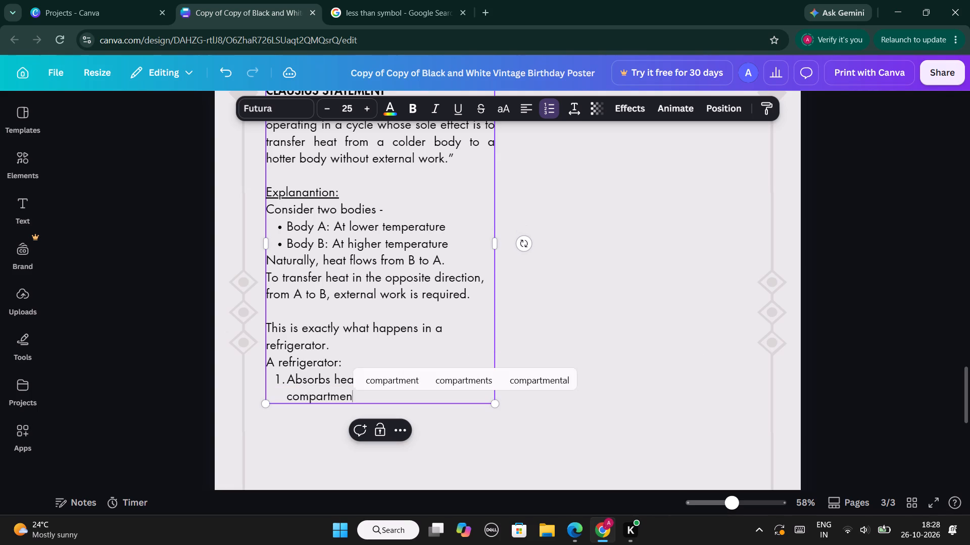
{"action": "type", "text": "t"}
{"action": "key", "text": "space"}
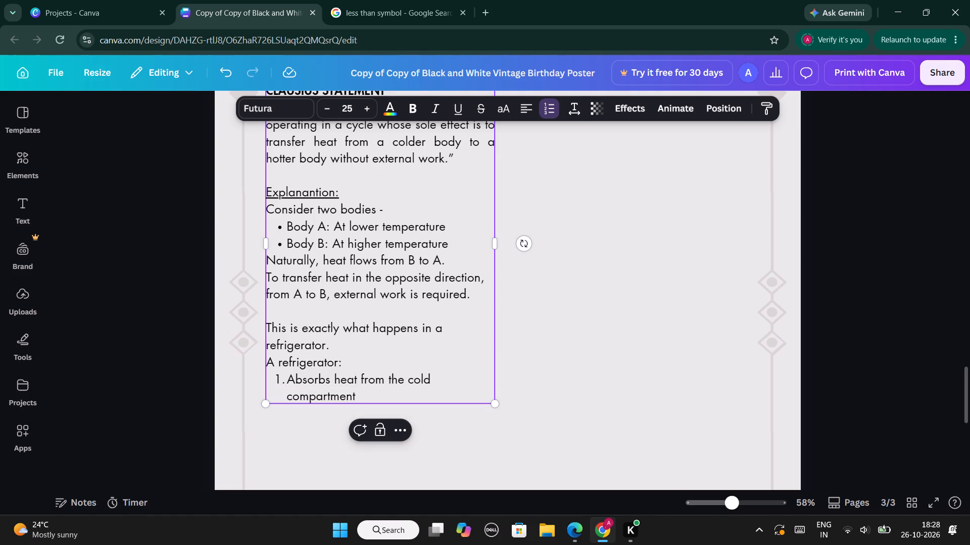
{"action": "key", "text": "BackSpace"}
{"action": "key", "text": "period"}
Add the second numbered item "Uses electrical energy to operate its compressor.".
{"action": "key", "text": "Return"}
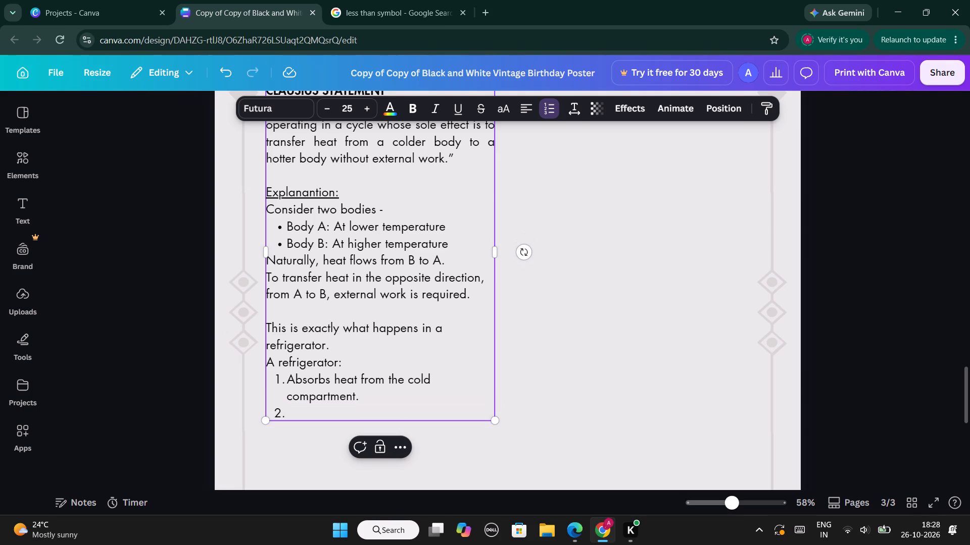
{"action": "type", "text": "Used"}
{"action": "key", "text": "BackSpace"}
{"action": "key", "text": "s"}
{"action": "key", "text": "space"}
{"action": "type", "text": "electrical"}
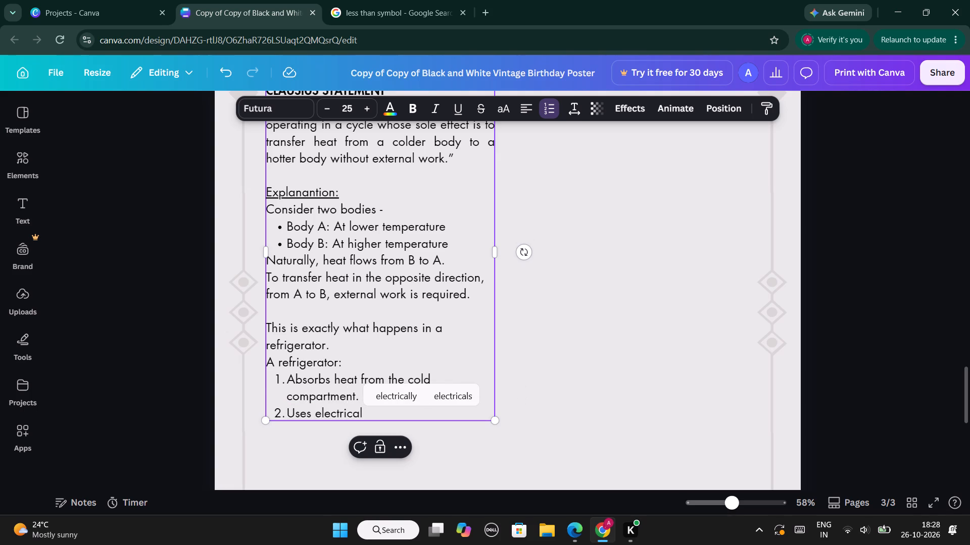
{"action": "key", "text": "space"}
{"action": "type", "text": "ee"}
{"action": "key", "text": "BackSpace"}
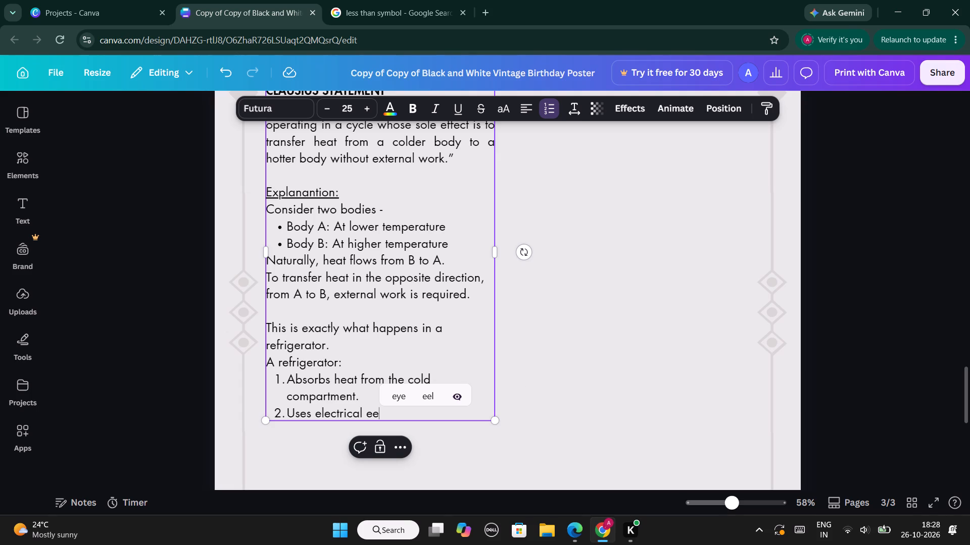
{"action": "type", "text": "nergy"}
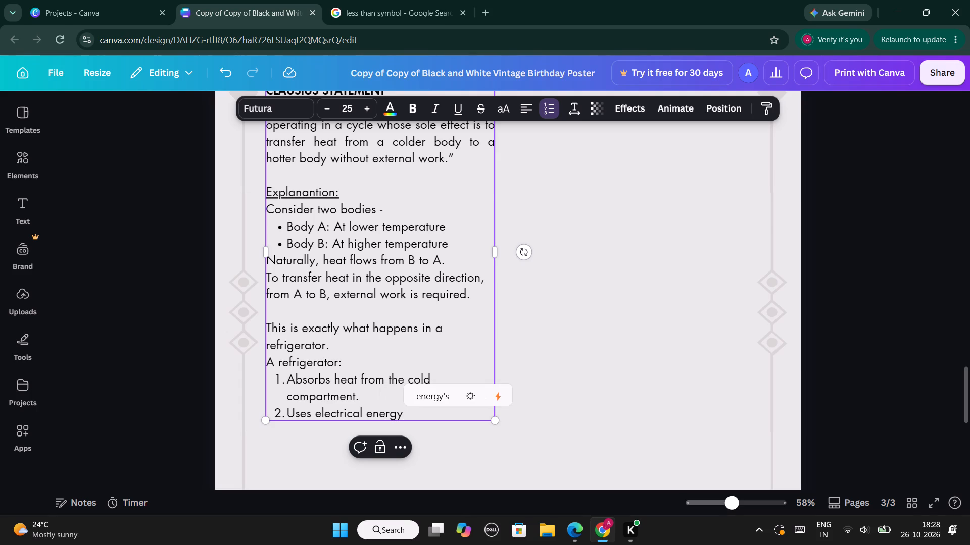
{"action": "key", "text": "space"}
{"action": "type", "text": "to operate"}
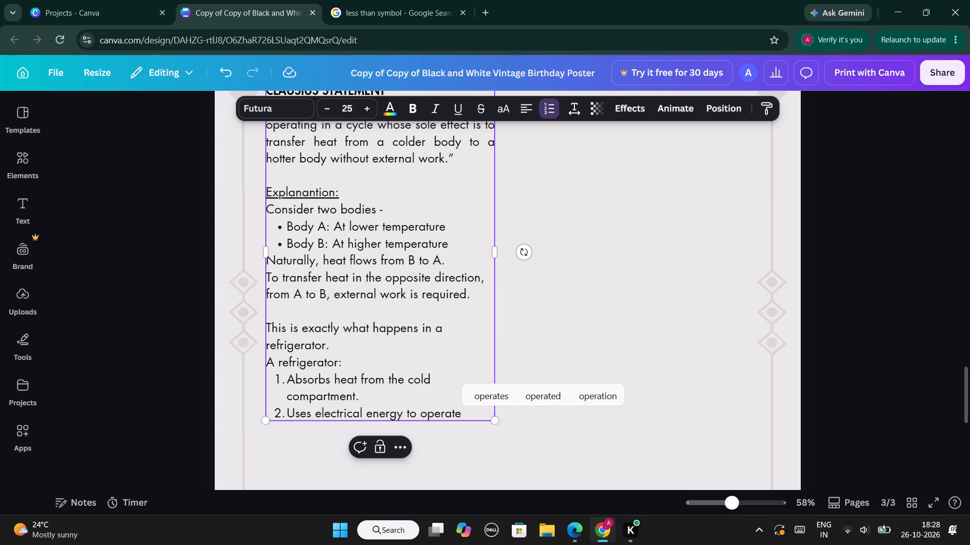
{"action": "key", "text": "space"}
{"action": "type", "text": "its"}
{"action": "key", "text": "space"}
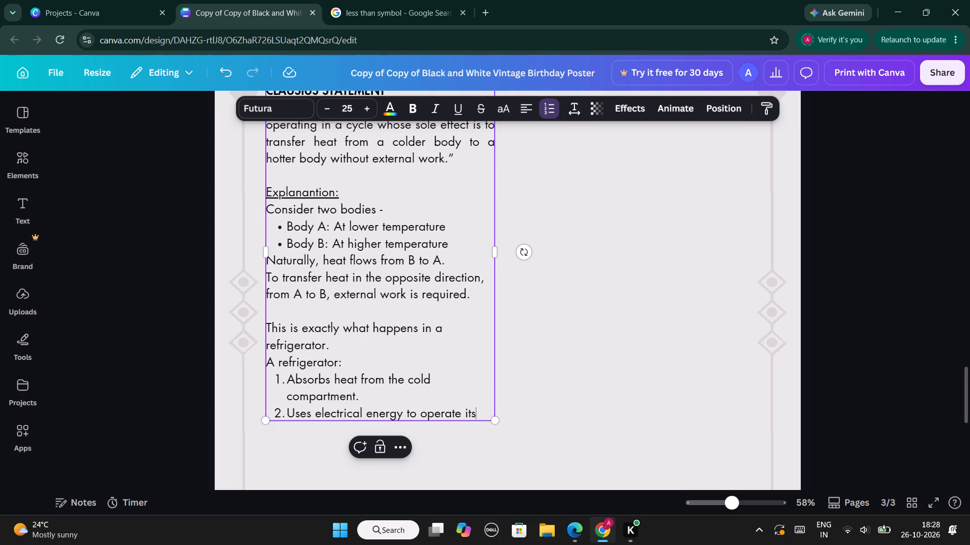
{"action": "type", "text": "cp"}
{"action": "key", "text": "BackSpace"}
{"action": "type", "text": "ompressor"}
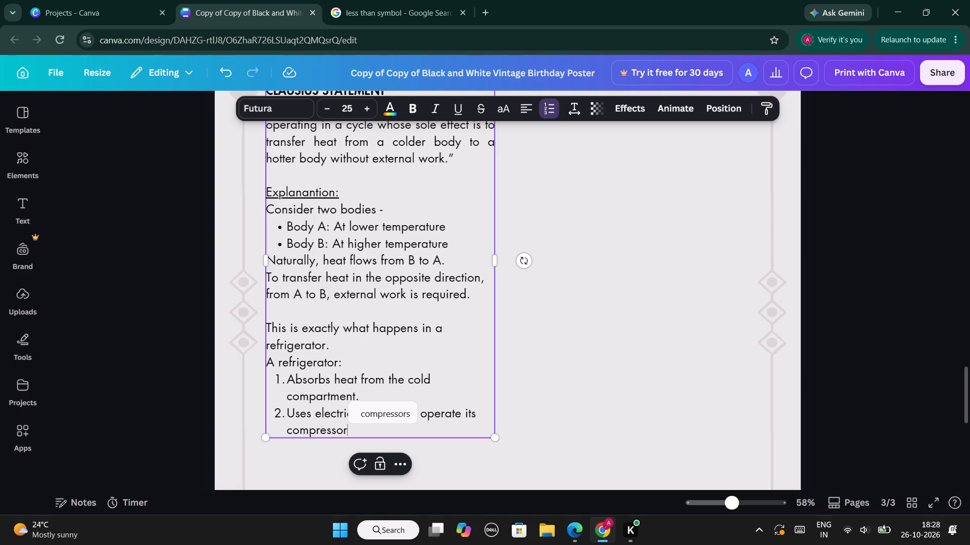
{"action": "key", "text": "period"}
Add the third numbered item "Rejects heat into the warmer surroundings.".
{"action": "key", "text": "Return"}
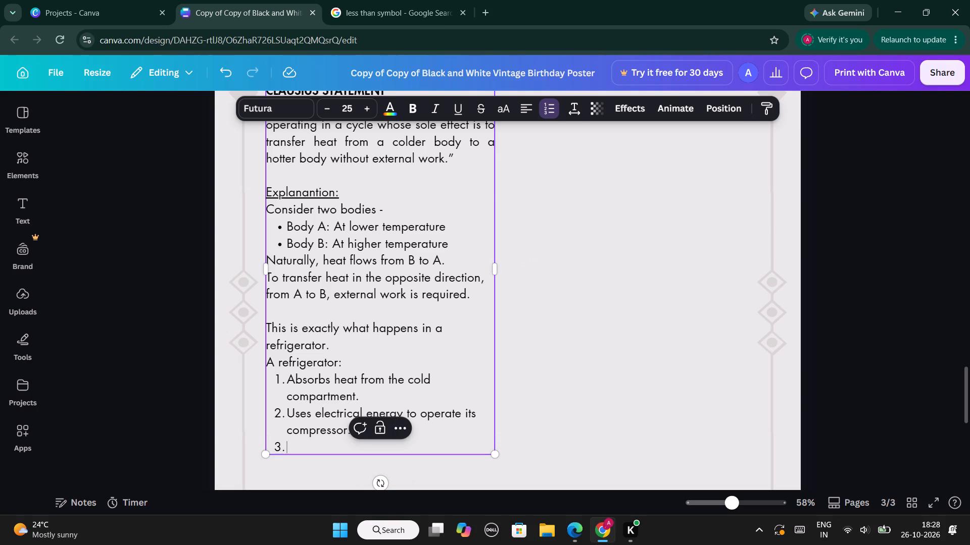
{"action": "type", "text": "Rejects"}
{"action": "key", "text": "space"}
{"action": "type", "text": "heat"}
{"action": "key", "text": "space"}
{"action": "type", "text": "into the"}
{"action": "key", "text": "space"}
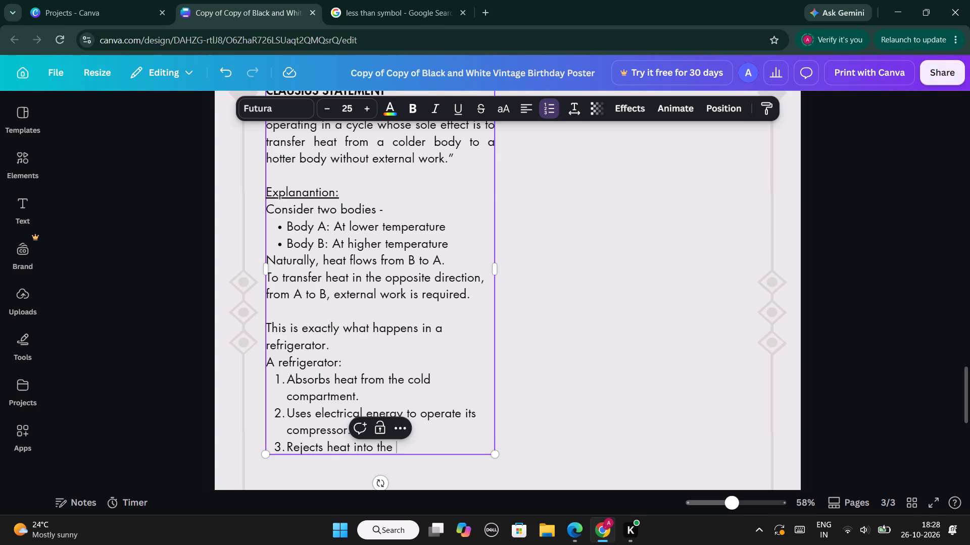
{"action": "type", "text": "warmer"}
{"action": "key", "text": "space"}
{"action": "type", "text": "surrou"}
{"action": "type", "text": "ndings"}
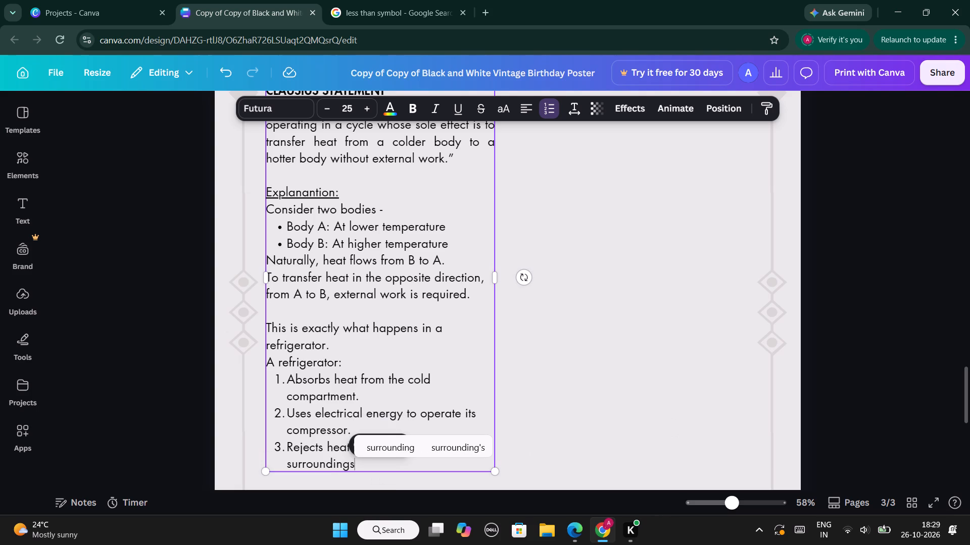
{"action": "key", "text": "period"}
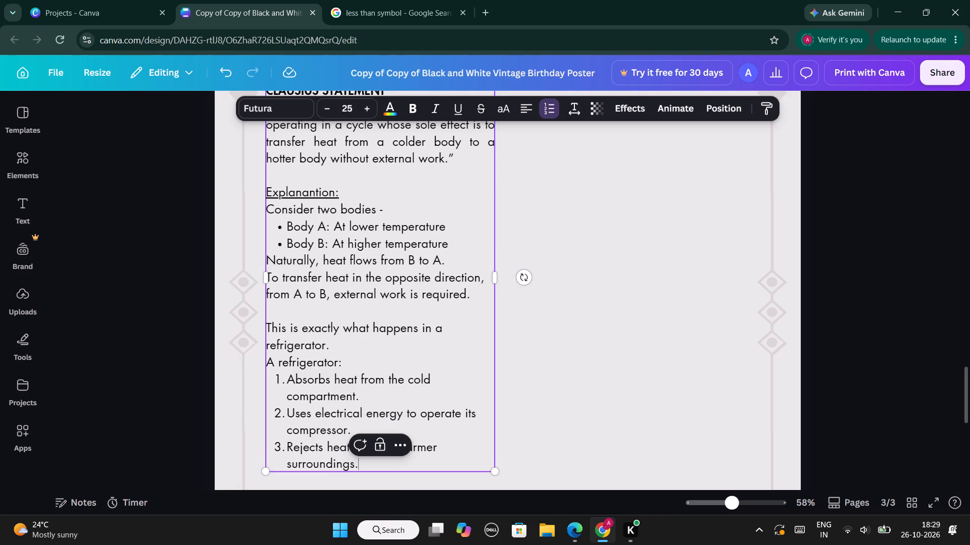
Start an unnumbered line below the refrigerator list and set its alignment to justified.
{"action": "scroll", "coordinate": [560, 290], "scroll_direction": "down", "scroll_amount": 2}
{"action": "key", "text": "Return"}
{"action": "key", "text": "BackSpace"}
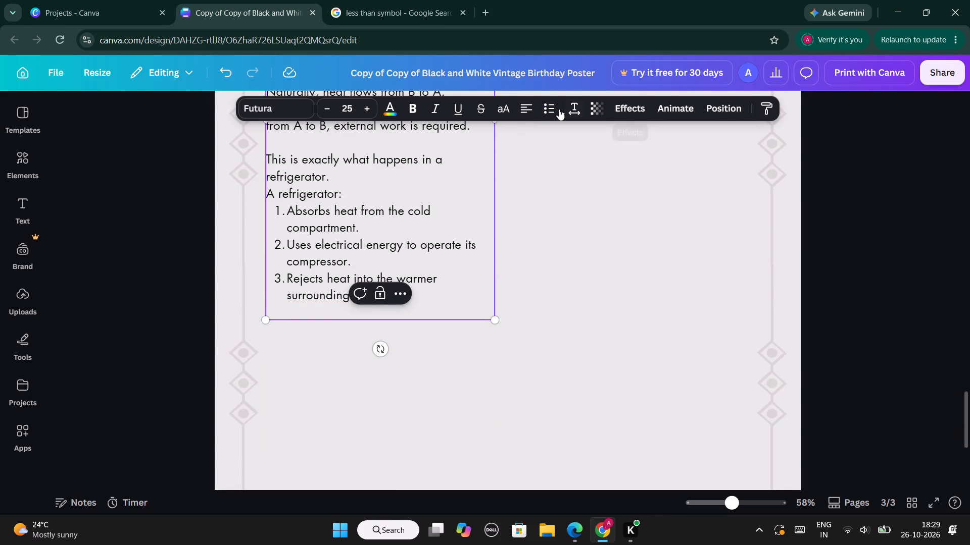
{"action": "left_click", "coordinate": [531, 107]}
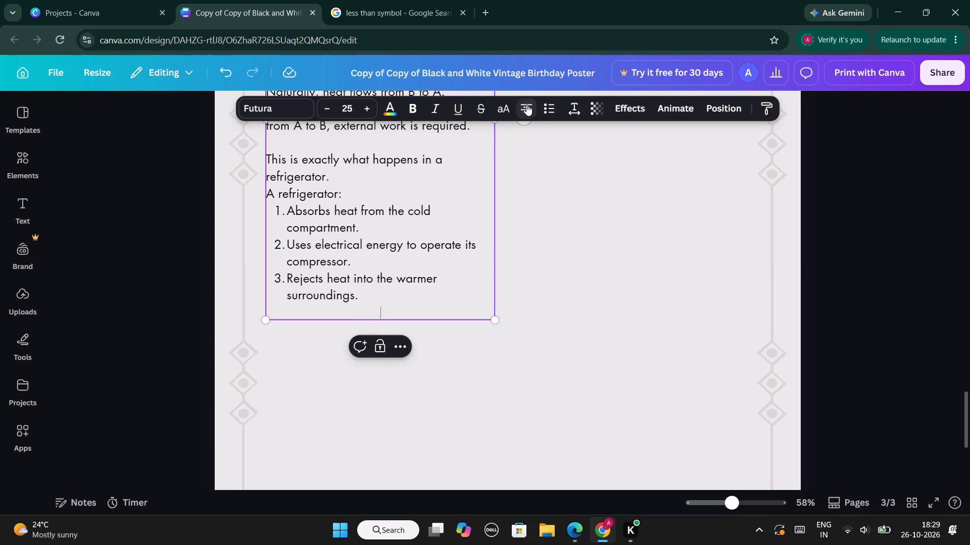
{"action": "left_click", "coordinate": [526, 104]}
{"action": "left_click", "coordinate": [532, 111]}
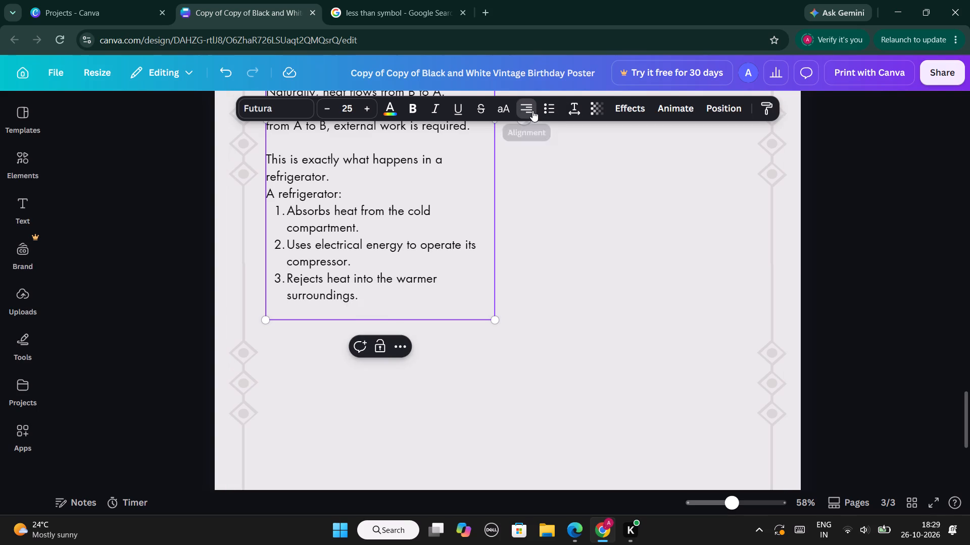
Begin the sentence below the list with "The refrigerator cannot transfer heat from cold to hot".
{"action": "scroll", "coordinate": [538, 188], "scroll_direction": "right", "scroll_amount": 1}
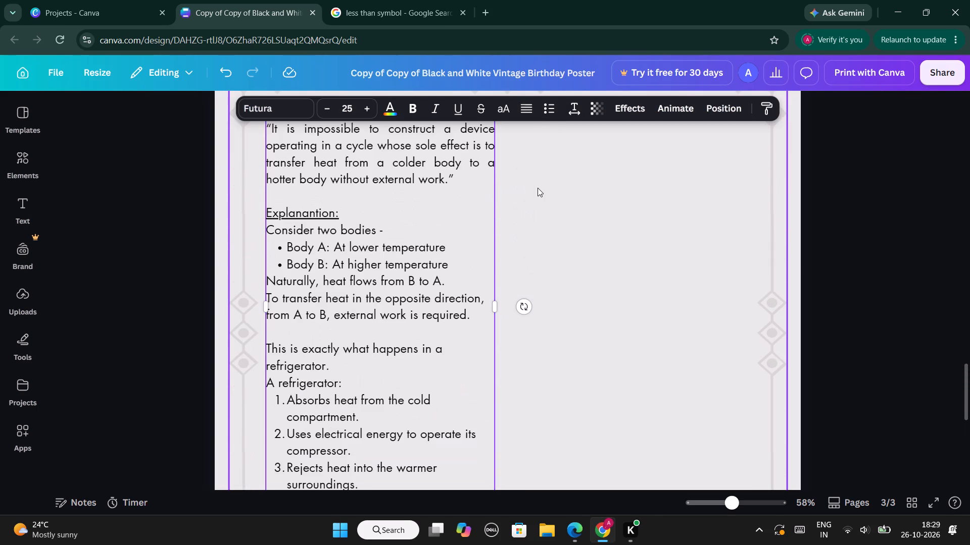
{"action": "scroll", "coordinate": [538, 188], "scroll_direction": "right", "scroll_amount": 2}
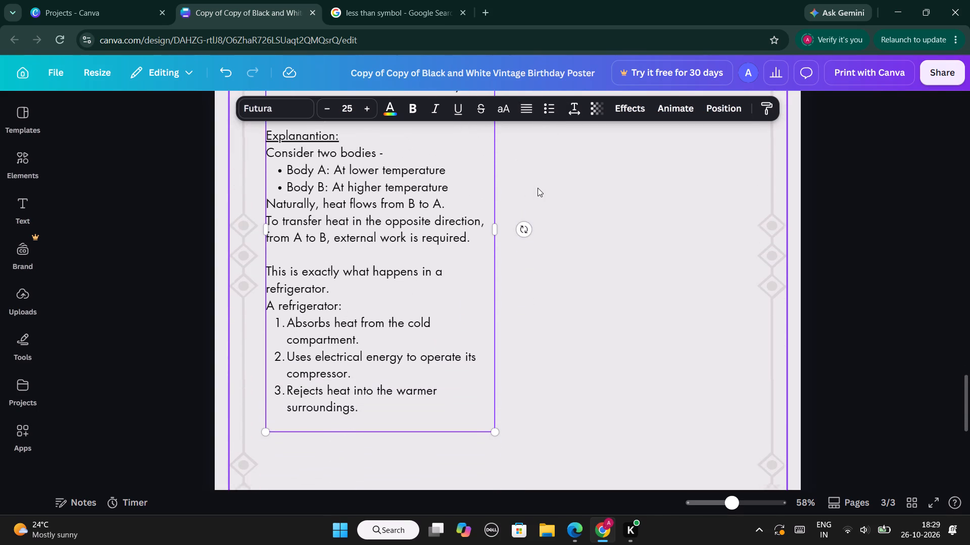
{"action": "scroll", "coordinate": [538, 188], "scroll_direction": "right", "scroll_amount": 1}
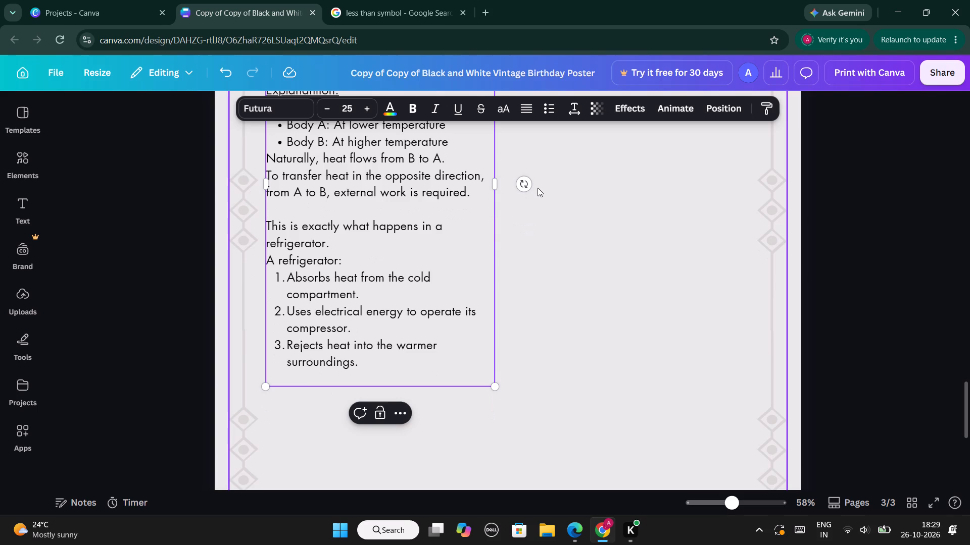
{"action": "type", "text": "The refrigerator"}
{"action": "key", "text": "space"}
{"action": "type", "text": "cannot"}
{"action": "key", "text": "space"}
{"action": "type", "text": "transfer"}
{"action": "key", "text": "space"}
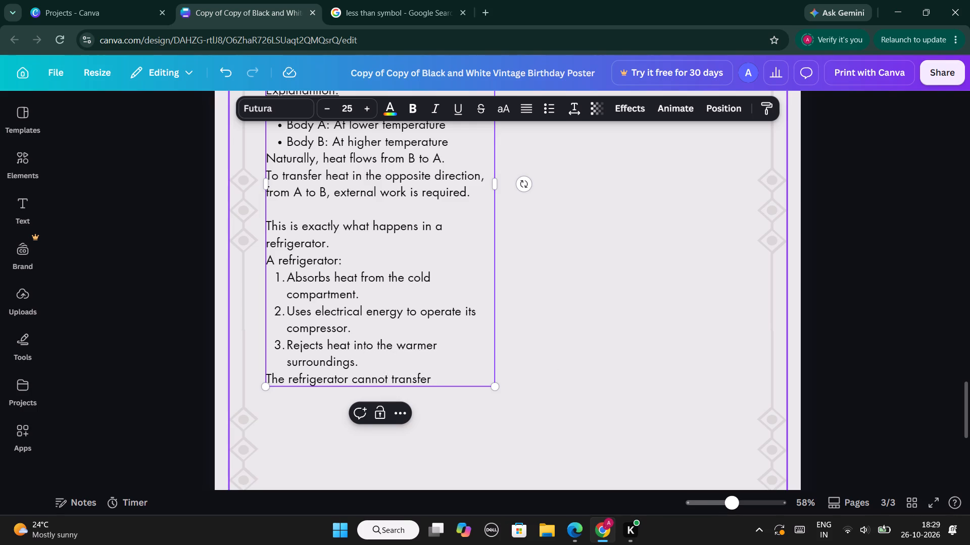
{"action": "key", "text": "j"}
{"action": "key", "text": "BackSpace"}
{"action": "type", "text": "heat"}
{"action": "key", "text": "space"}
{"action": "type", "text": "from"}
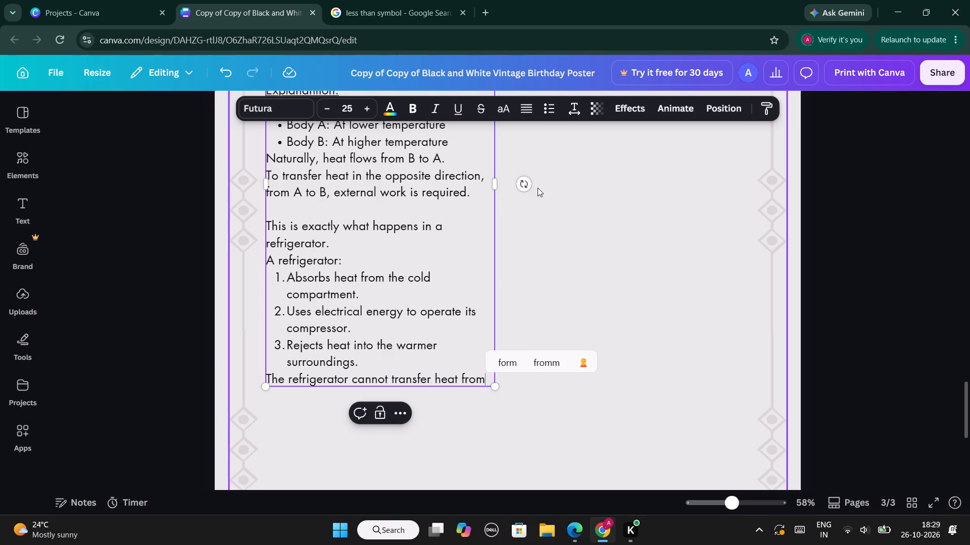
{"action": "key", "text": "space"}
{"action": "type", "text": "cold"}
{"action": "key", "text": "space"}
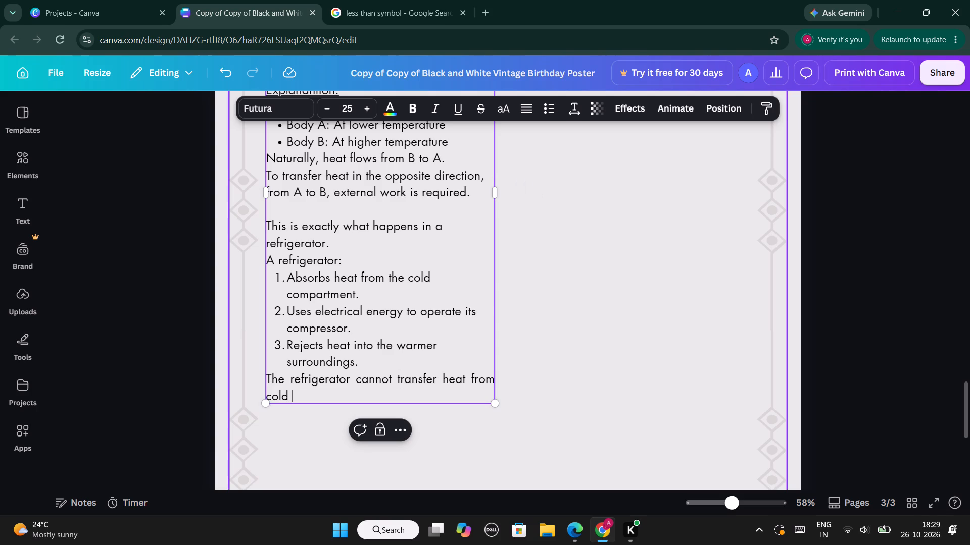
{"action": "key", "text": "t"}
{"action": "type", "text": "o hot"}
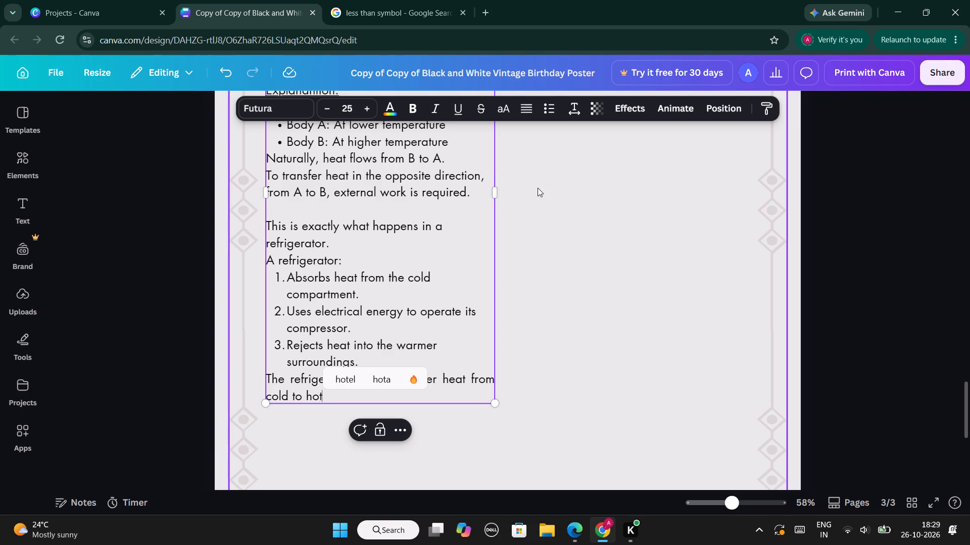
Complete the sentence with "without consuming external work." and start a new line below it.
{"action": "key", "text": "space"}
{"action": "type", "text": "without"}
{"action": "key", "text": "space"}
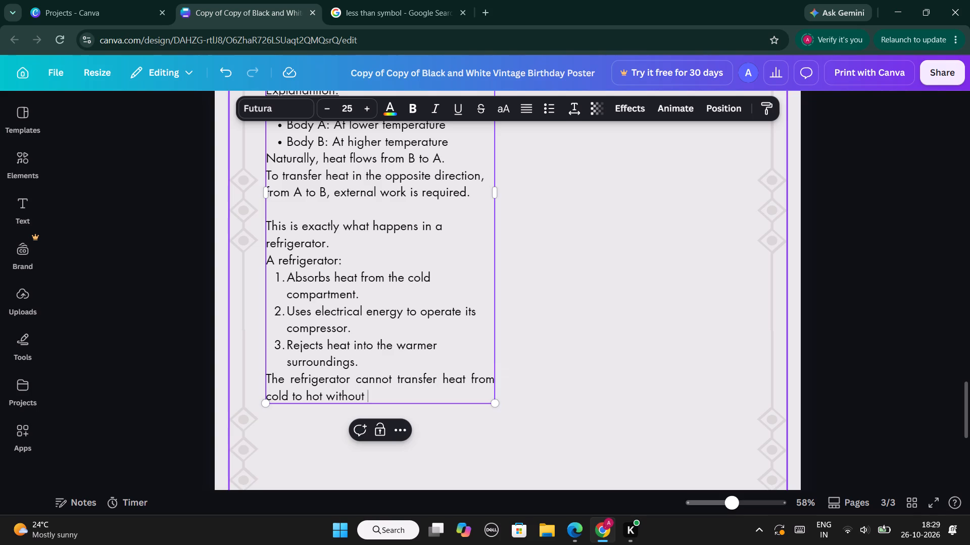
{"action": "type", "text": "consuming"}
{"action": "key", "text": "space"}
{"action": "type", "text": "exter"}
{"action": "type", "text": "nal"}
{"action": "key", "text": "space"}
{"action": "type", "text": "work"}
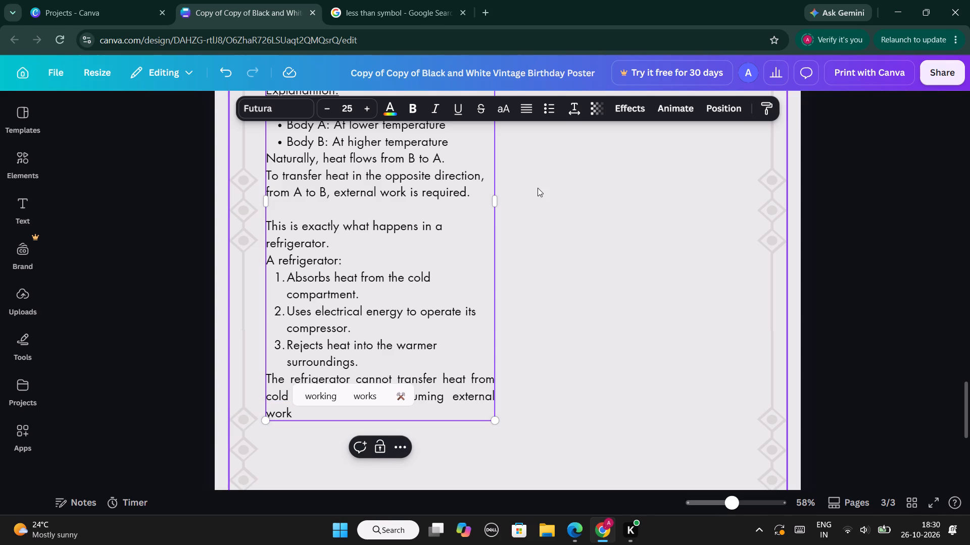
{"action": "key", "text": "period"}
{"action": "key", "text": "Return"}
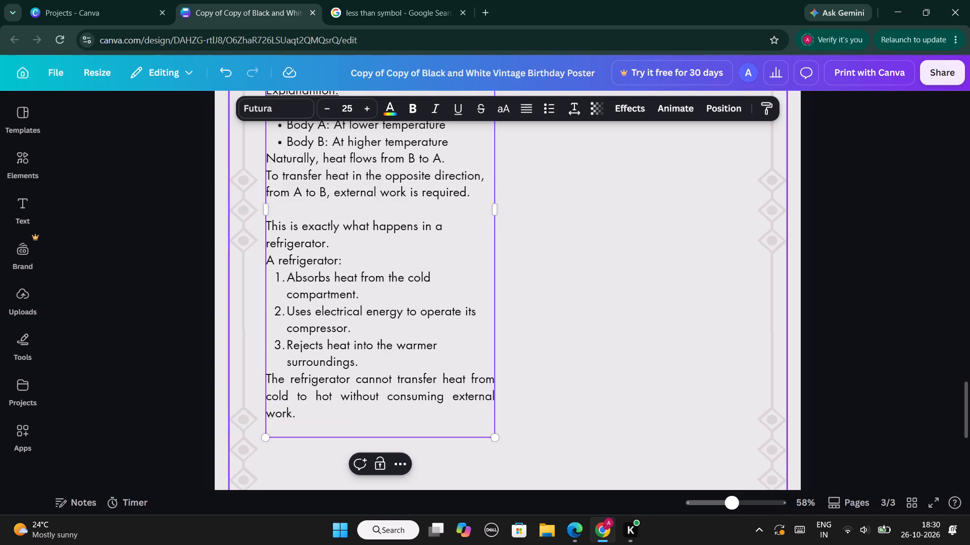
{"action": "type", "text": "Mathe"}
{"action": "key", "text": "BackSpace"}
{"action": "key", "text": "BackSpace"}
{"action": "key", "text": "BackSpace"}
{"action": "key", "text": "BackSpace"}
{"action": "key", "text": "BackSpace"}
Add the bold heading "Mathematical representation" below the refrigerator sentence and start a new line.
{"action": "key", "text": "ctrl+b"}
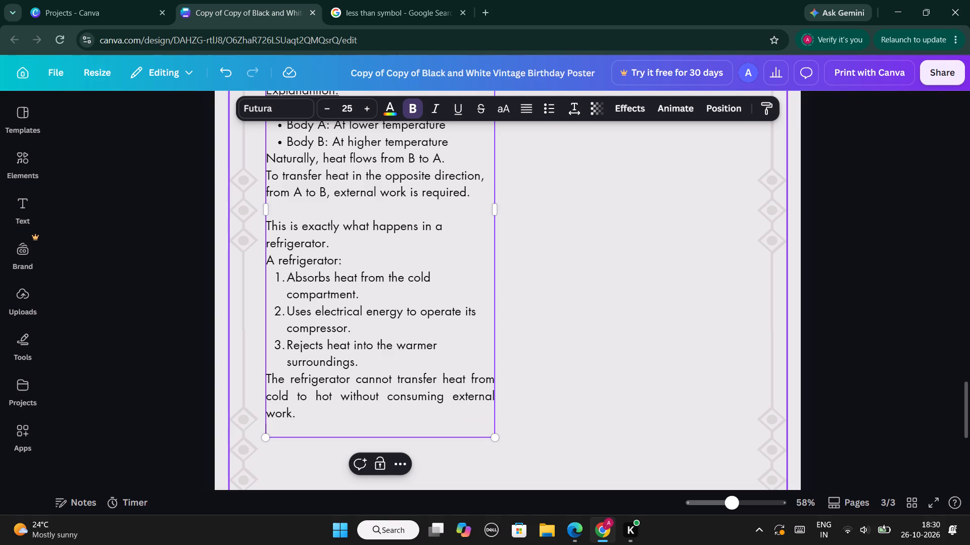
{"action": "type", "text": "Mather"}
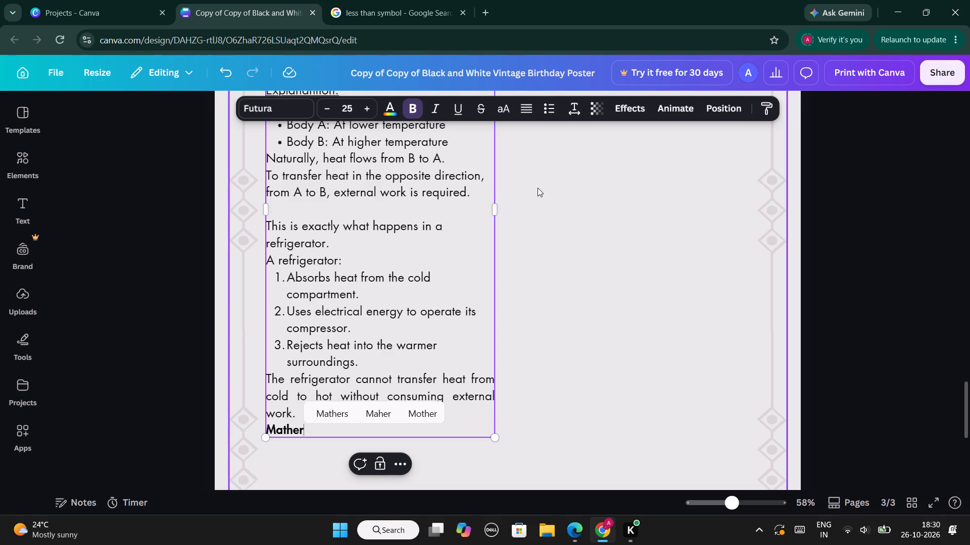
{"action": "key", "text": "equal"}
{"action": "key", "text": "BackSpace"}
{"action": "key", "text": "BackSpace"}
{"action": "type", "text": "mat"}
{"action": "type", "text": "ical"}
{"action": "key", "text": "space"}
{"action": "type", "text": "repre"}
{"action": "type", "text": "sentation"}
{"action": "key", "text": "Return"}
Add the line "For a refrigerator:" in regular, non-bold text below the heading.
{"action": "key", "text": "ctrl+b"}
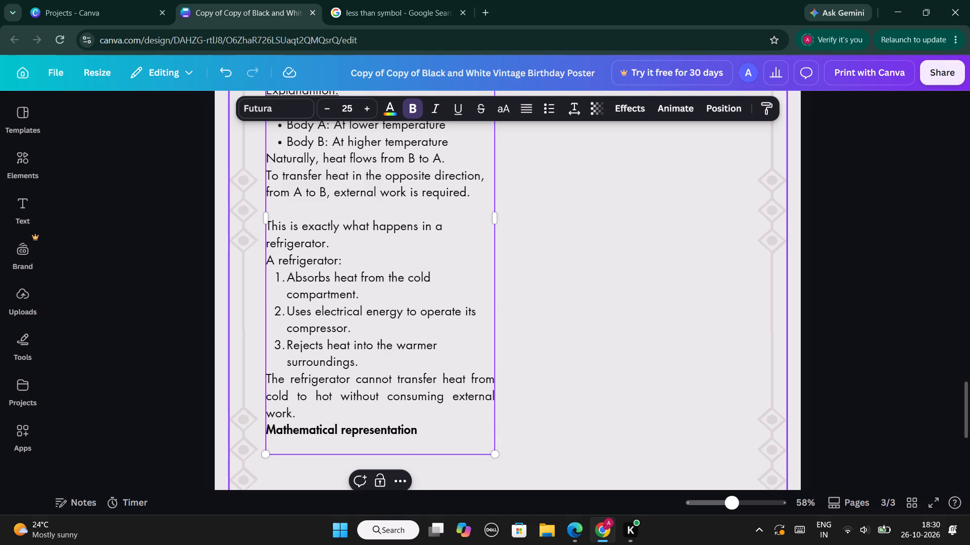
{"action": "type", "text": "For a ref"}
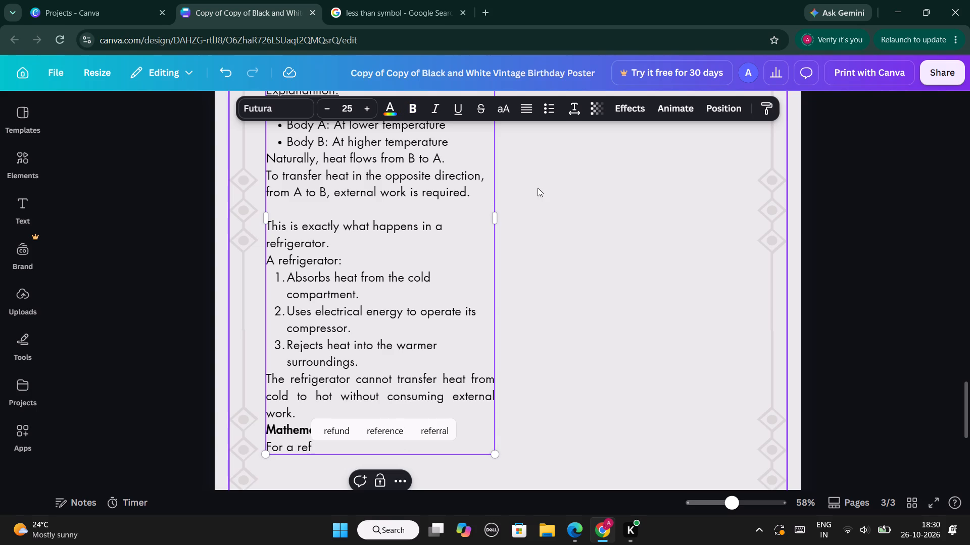
{"action": "type", "text": "rigerator"}
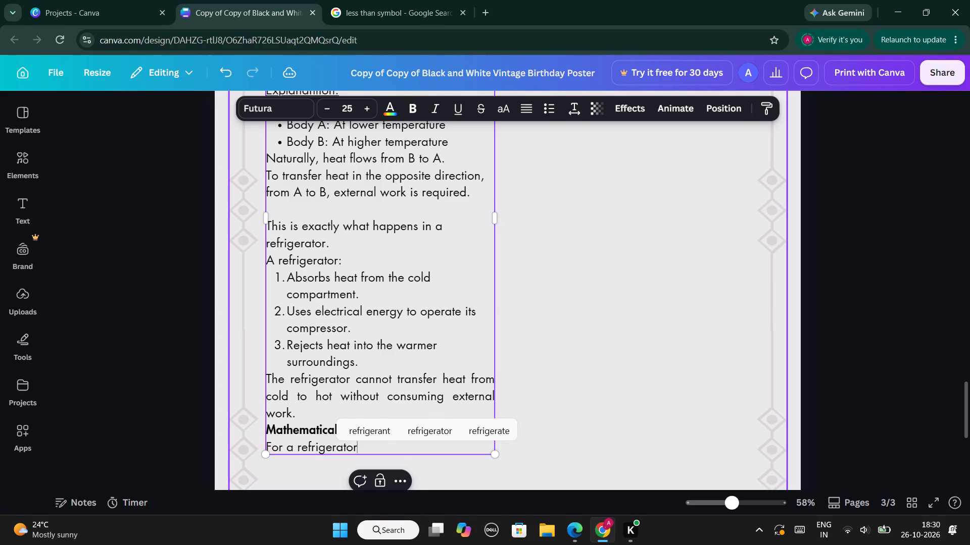
{"action": "key", "text": "shift+colon"}
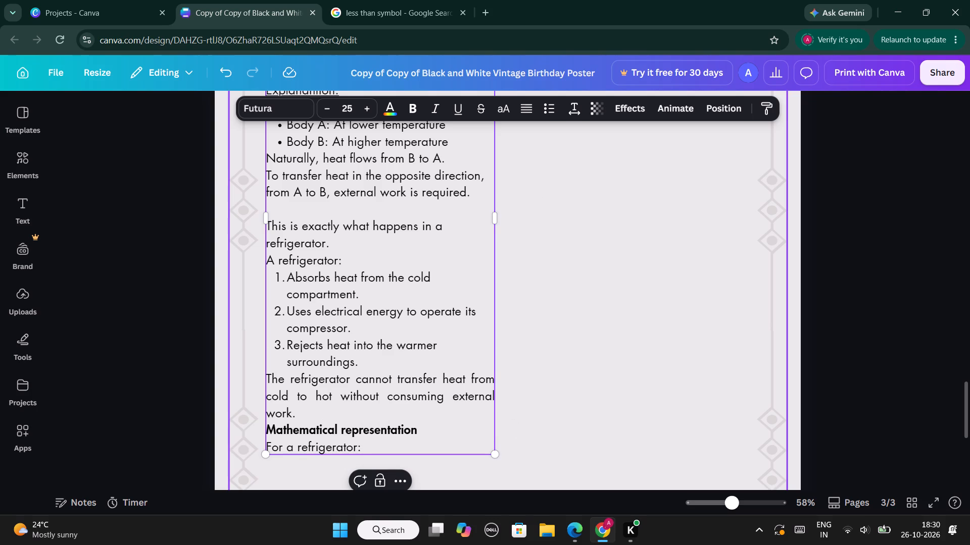
Start an equation line below "For a refrigerator:", indented with spaces, and enter "Q_H" as its first term.
{"action": "key", "text": "Return"}
{"action": "key", "text": "space"}
{"action": "key", "text": "space"}
{"action": "key", "text": "space"}
{"action": "key", "text": "space"}
{"action": "key", "text": "space"}
{"action": "key", "text": "space"}
{"action": "key", "text": "space"}
{"action": "key", "text": "space"}
{"action": "key", "text": "space"}
{"action": "key", "text": "space"}
{"action": "key", "text": "space"}
{"action": "key", "text": "space"}
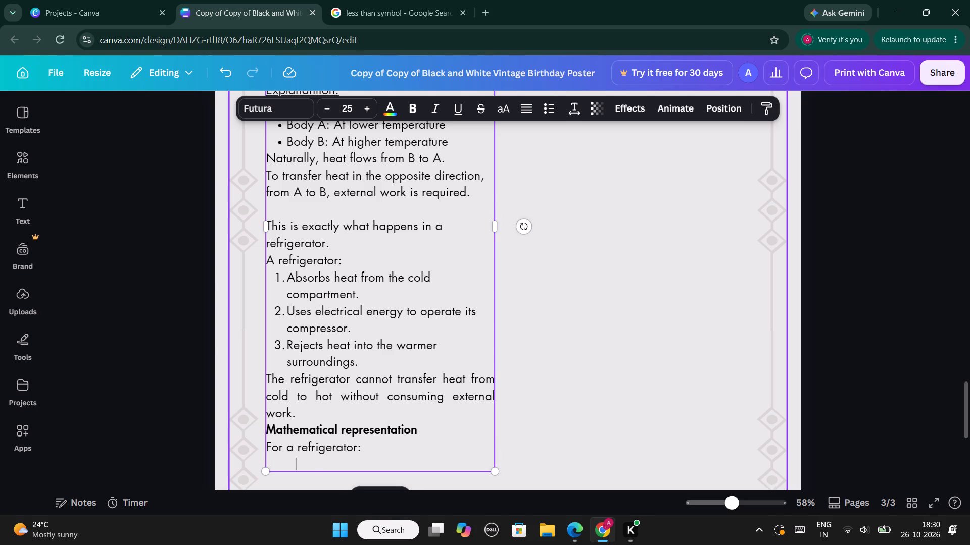
{"action": "key", "text": "space"}
{"action": "key", "text": "space"}
{"action": "type", "text": "Q+H"}
{"action": "key", "text": "BackSpace"}
{"action": "key", "text": "BackSpace"}
{"action": "type", "text": "_H"}
{"action": "key", "text": "space"}
Complete the equation with "= Q_L + W_in".
{"action": "type", "text": "-"}
{"action": "key", "text": "BackSpace"}
{"action": "key", "text": "equal"}
{"action": "key", "text": "space"}
{"action": "type", "text": "QL"}
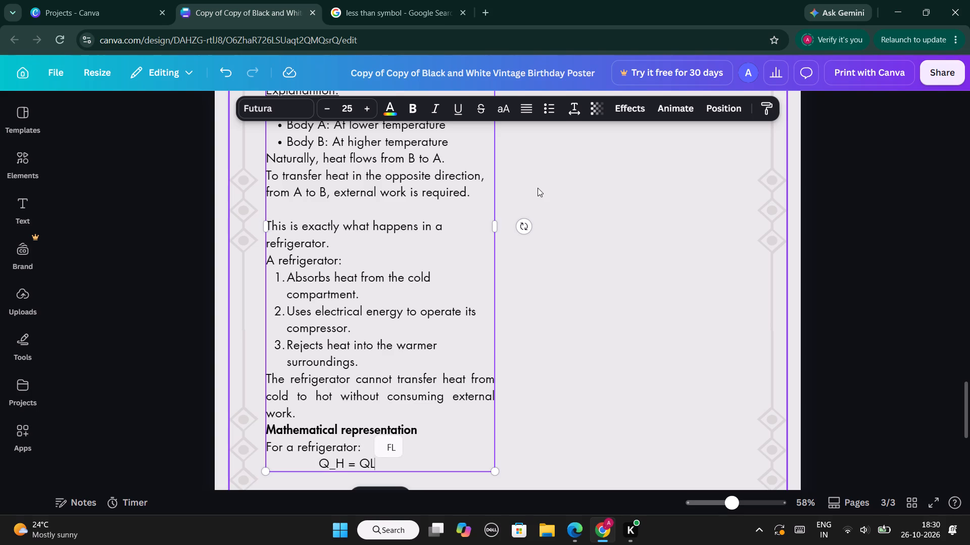
{"action": "key", "text": "shift+BackSpace"}
{"action": "type", "text": "_L"}
{"action": "key", "text": "space"}
{"action": "key", "text": "shift+plus"}
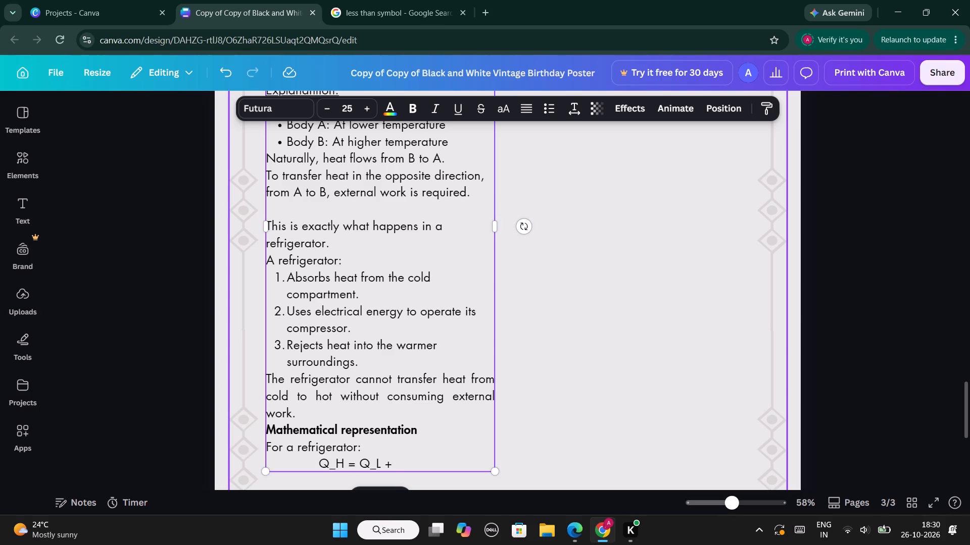
{"action": "key", "text": "space"}
{"action": "key", "text": "shift+w"}
{"action": "type", "text": "_in"}
Underline the equation "Q_H = Q_L + W_in".
{"action": "scroll", "coordinate": [538, 188], "scroll_direction": "down", "scroll_amount": 3}
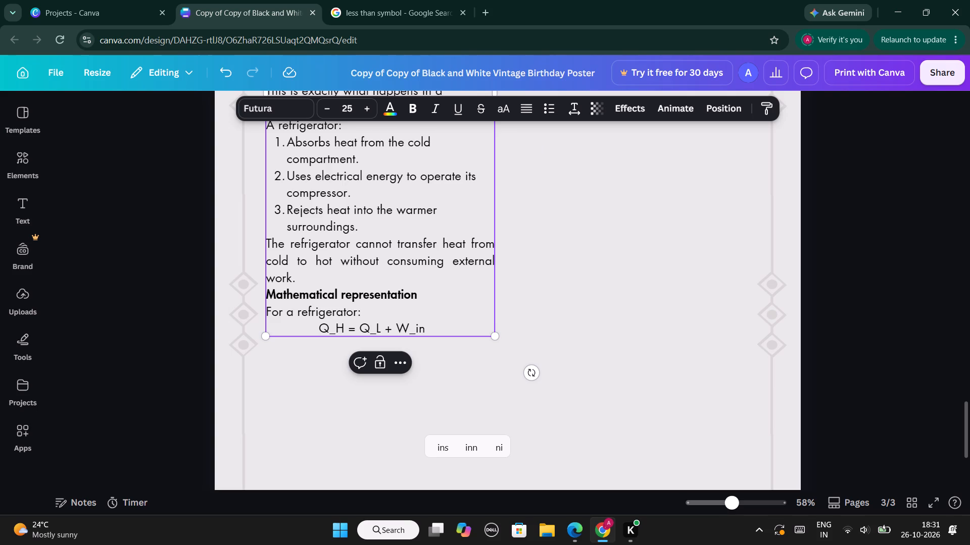
{"action": "left_click_drag", "start_coordinate": [317, 328], "coordinate": [423, 322]}
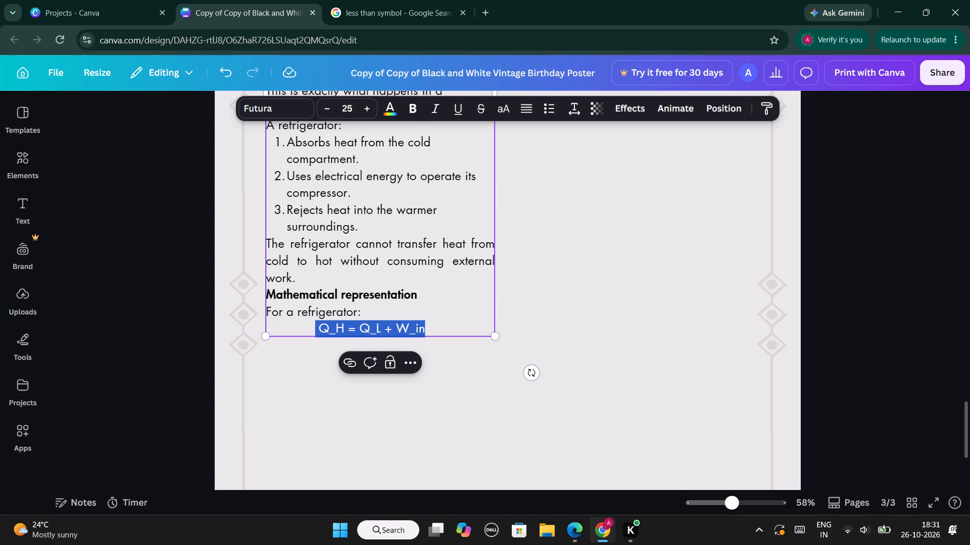
{"action": "key", "text": "ctrl+u"}
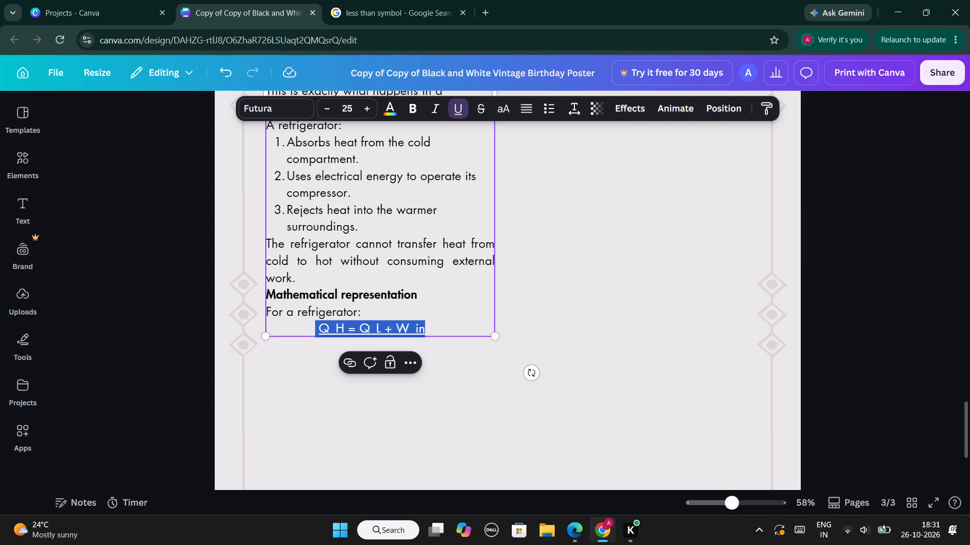
Add the line "where," below the equation in text without underline.
{"action": "left_click", "coordinate": [430, 331]}
{"action": "key", "text": "Return"}
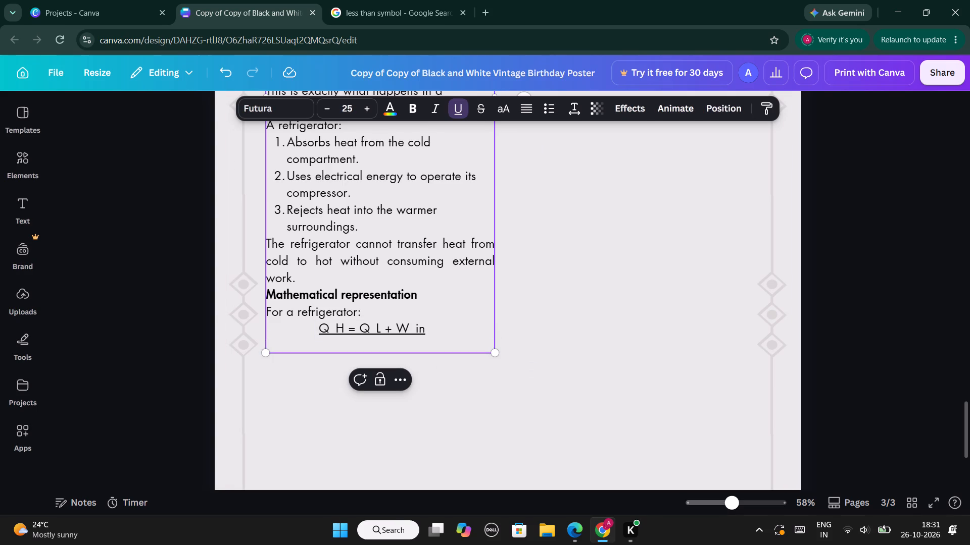
{"action": "key", "text": "ctrl+u"}
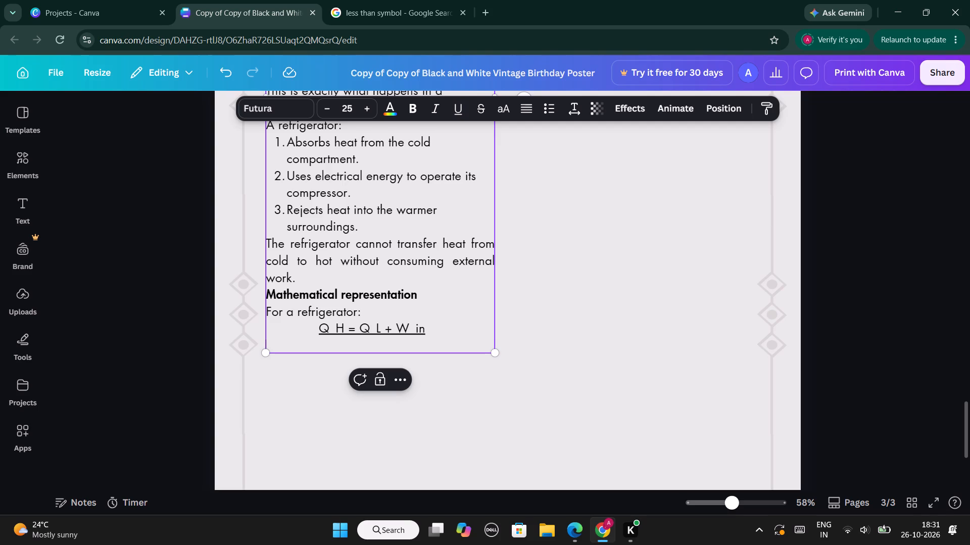
{"action": "type", "text": "where,"}
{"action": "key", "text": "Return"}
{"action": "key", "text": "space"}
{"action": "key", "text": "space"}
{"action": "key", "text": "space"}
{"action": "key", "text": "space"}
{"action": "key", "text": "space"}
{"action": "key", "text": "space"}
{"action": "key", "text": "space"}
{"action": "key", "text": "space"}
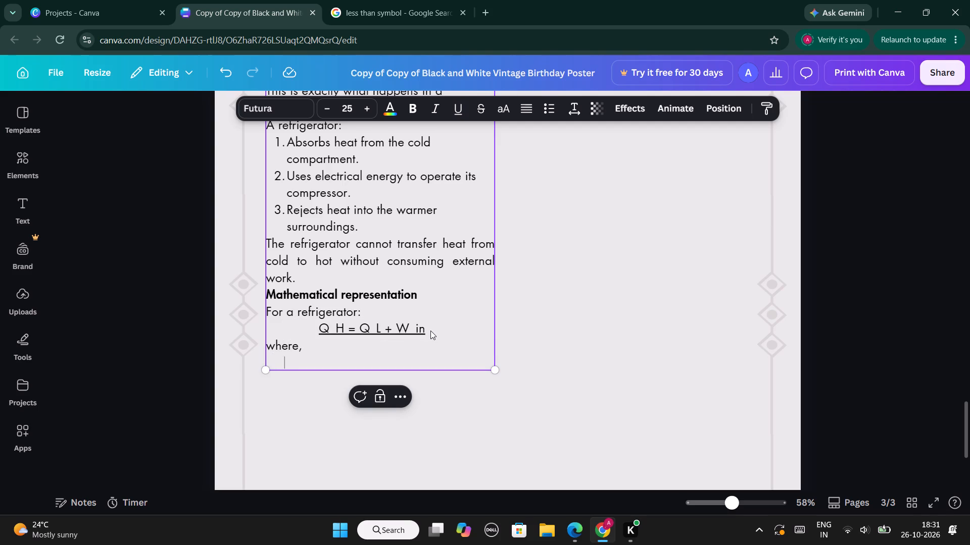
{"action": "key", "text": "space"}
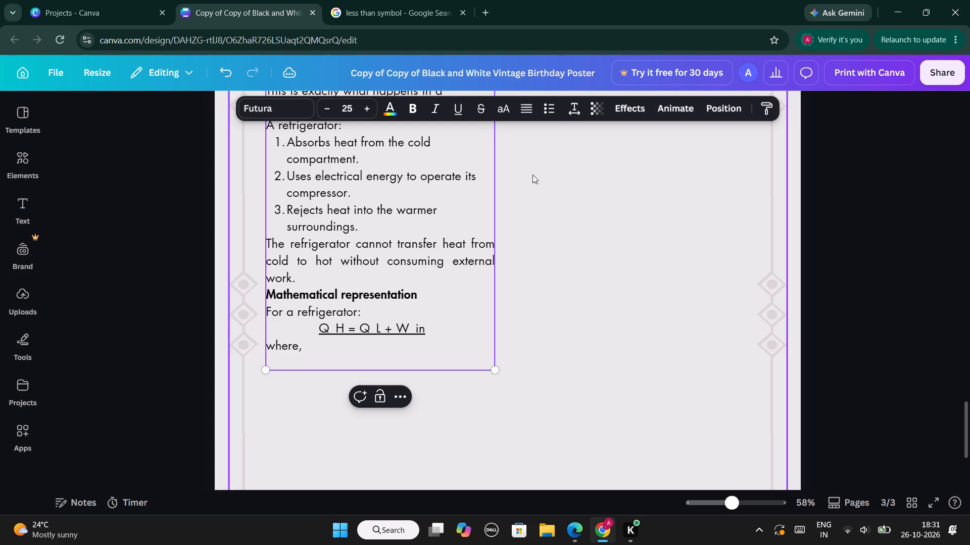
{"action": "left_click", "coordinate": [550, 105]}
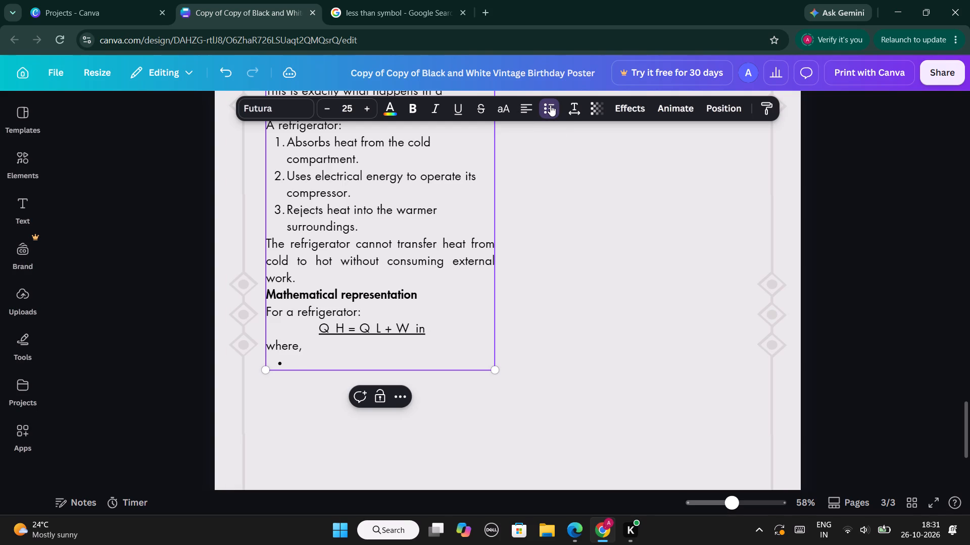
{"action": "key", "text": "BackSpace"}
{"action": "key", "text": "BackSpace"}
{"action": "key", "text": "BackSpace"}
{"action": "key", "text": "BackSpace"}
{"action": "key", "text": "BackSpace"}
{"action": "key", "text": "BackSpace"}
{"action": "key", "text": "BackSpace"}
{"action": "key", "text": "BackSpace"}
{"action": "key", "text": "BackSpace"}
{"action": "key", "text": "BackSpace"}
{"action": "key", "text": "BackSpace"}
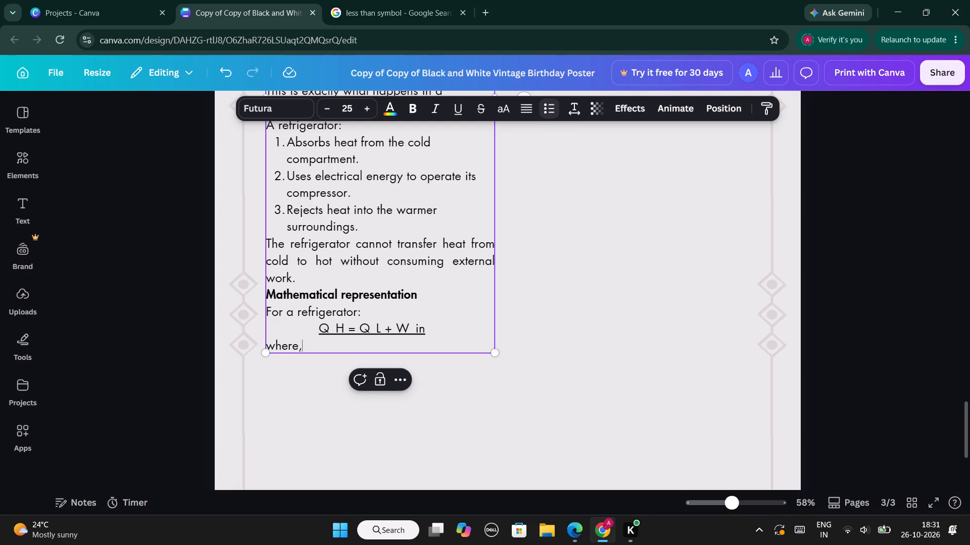
Start a bulleted list below "where," and begin its first item with "Q_L =".
{"action": "key", "text": "Return"}
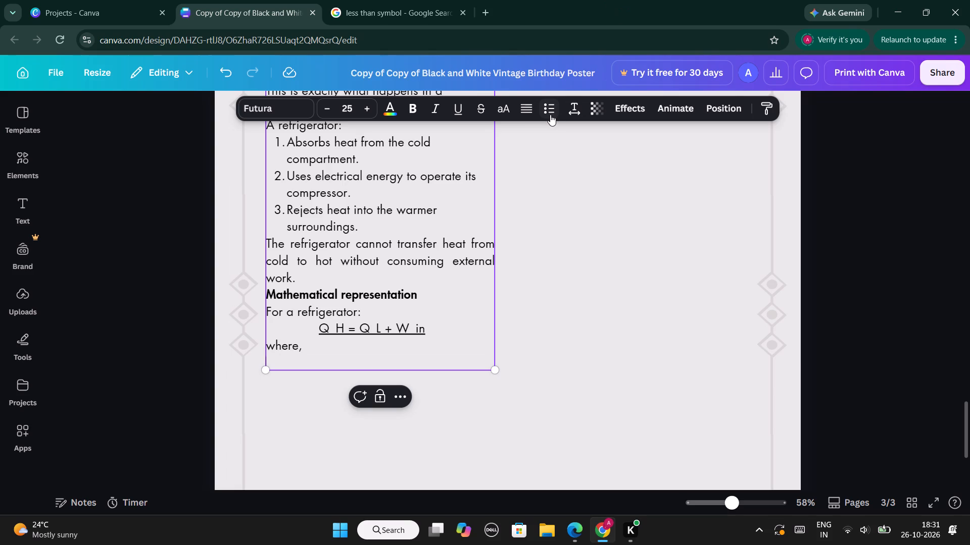
{"action": "left_click", "coordinate": [550, 115]}
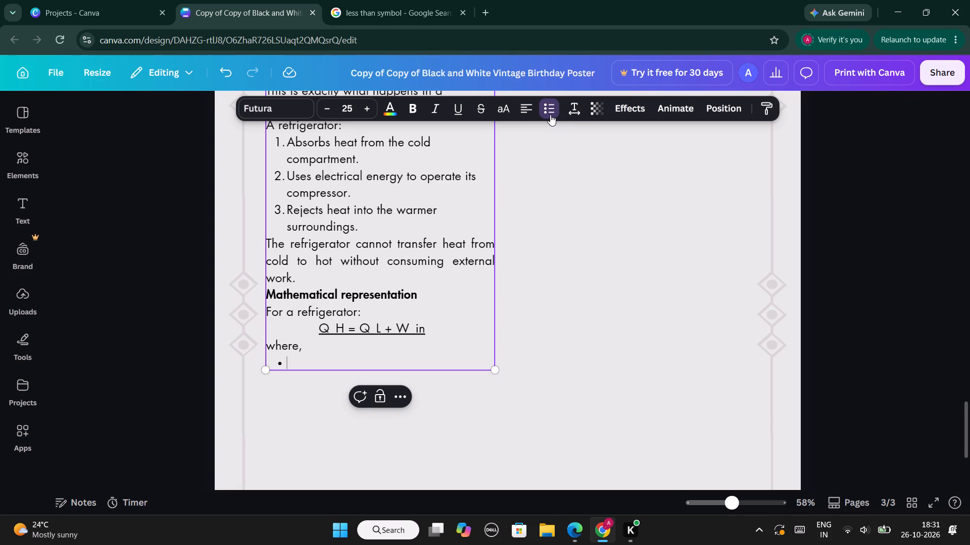
{"action": "key", "text": "shift+q"}
{"action": "type", "text": "_L"}
{"action": "key", "text": "space"}
{"action": "type", "text": "="}
{"action": "key", "text": "space"}
Complete the first bullet with "Heat extracted from the cold space" after "Q_L =".
{"action": "type", "text": "Heta"}
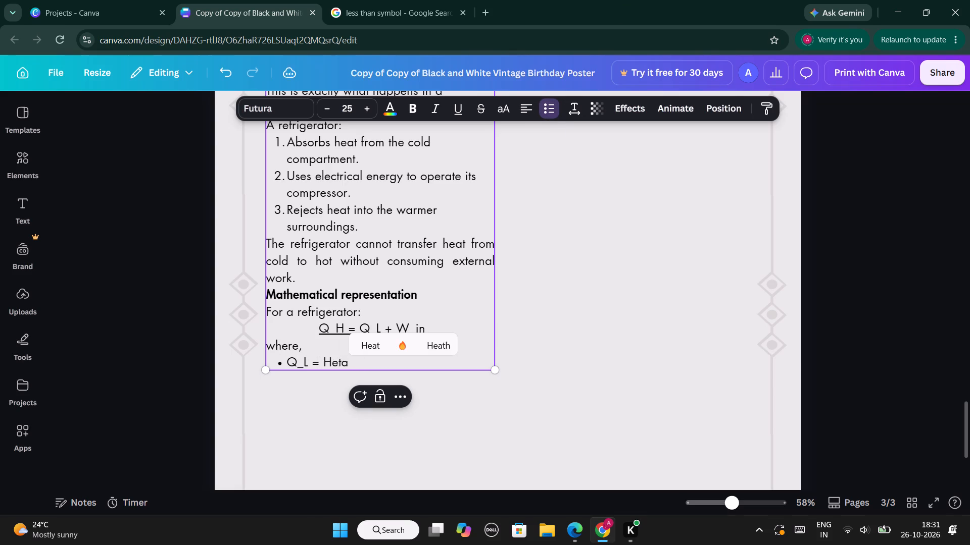
{"action": "key", "text": "BackSpace"}
{"action": "key", "text": "BackSpace"}
{"action": "type", "text": "at"}
{"action": "key", "text": "space"}
{"action": "type", "text": "exp"}
{"action": "key", "text": "BackSpace"}
{"action": "type", "text": "trac"}
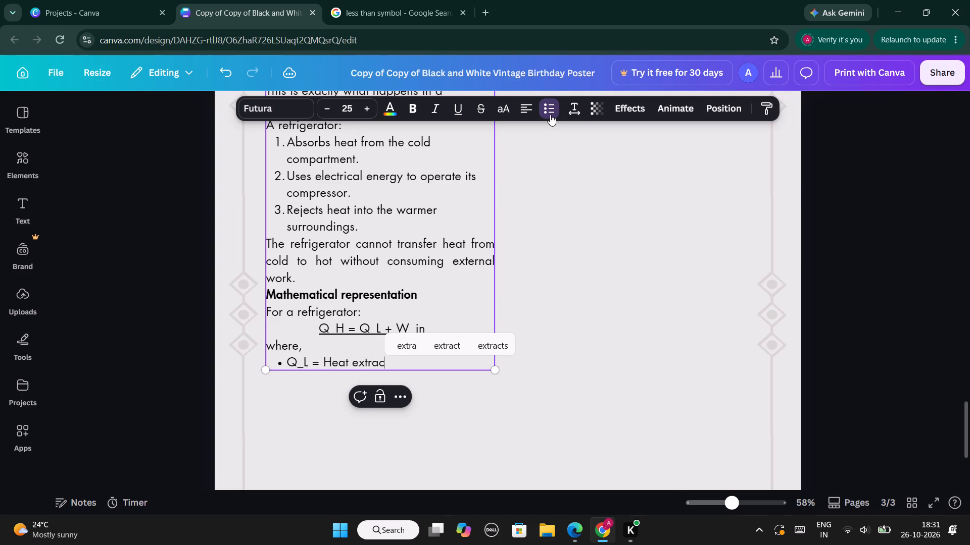
{"action": "type", "text": "ted"}
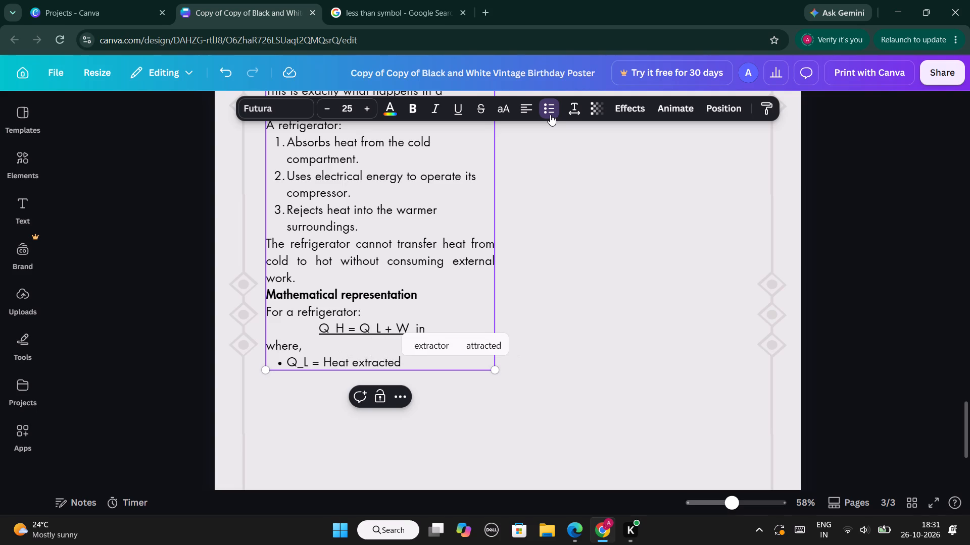
{"action": "key", "text": "space"}
{"action": "type", "text": "from the"}
{"action": "key", "text": "space"}
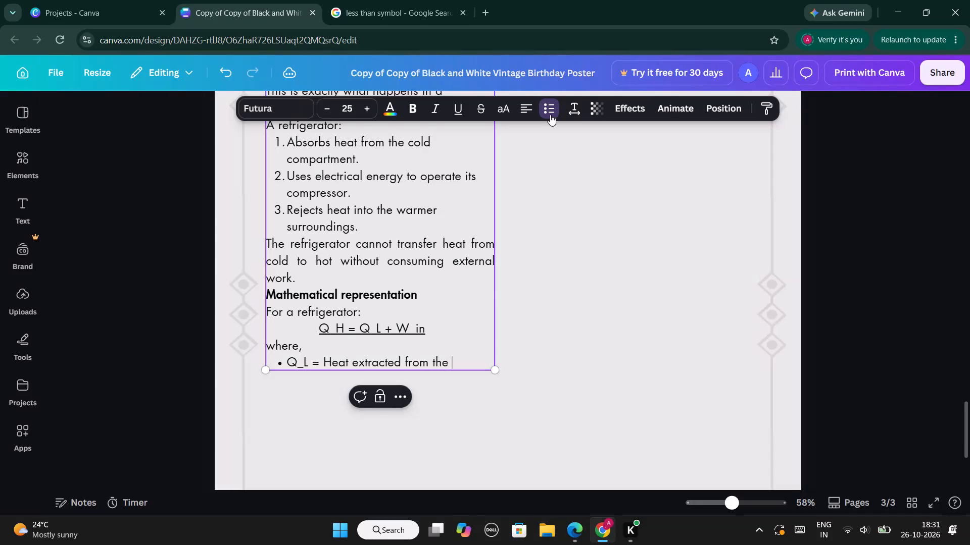
{"action": "type", "text": "cold"}
{"action": "key", "text": "space"}
{"action": "type", "text": "space"}
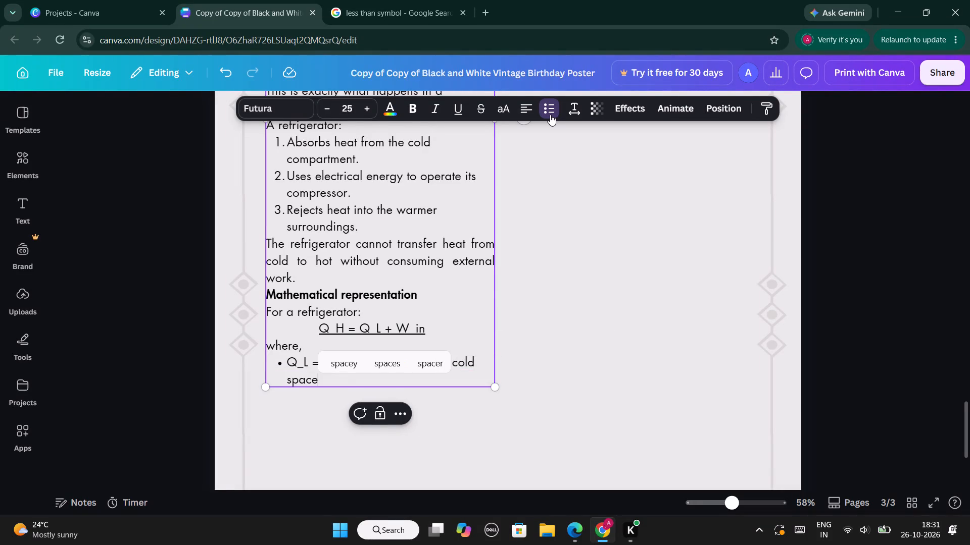
Add a second bullet reading "Q_H = Heat rejected to surroundings".
{"action": "key", "text": "Return"}
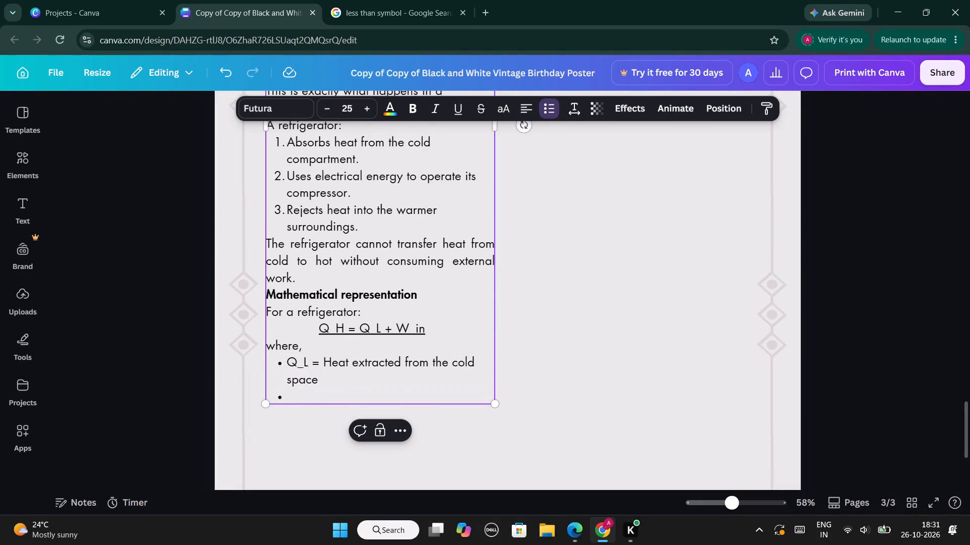
{"action": "type", "text": "Q_H"}
{"action": "key", "text": "space"}
{"action": "type", "text": "-"}
{"action": "key", "text": "BackSpace"}
{"action": "key", "text": "equal"}
{"action": "key", "text": "space"}
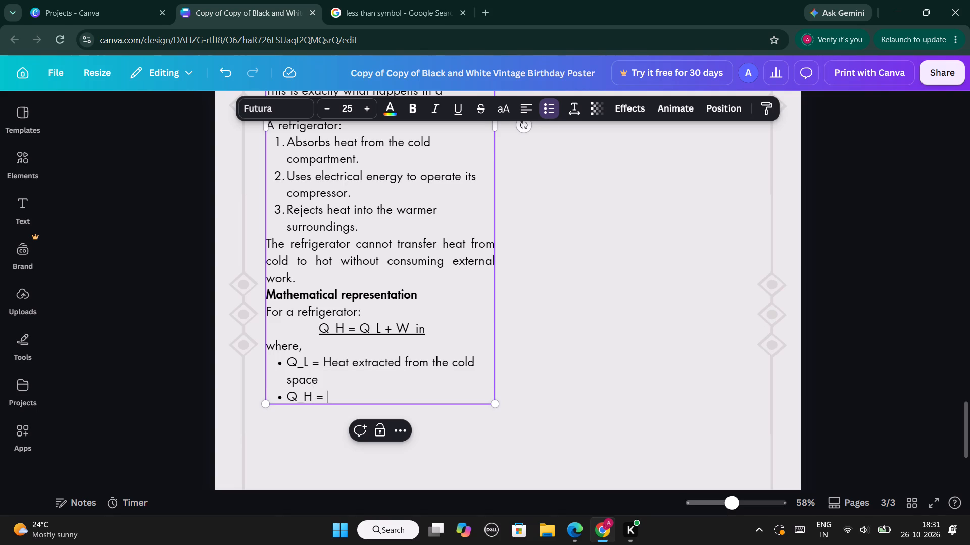
{"action": "type", "text": "Heat"}
{"action": "key", "text": "space"}
{"action": "type", "text": "rejected"}
{"action": "key", "text": "space"}
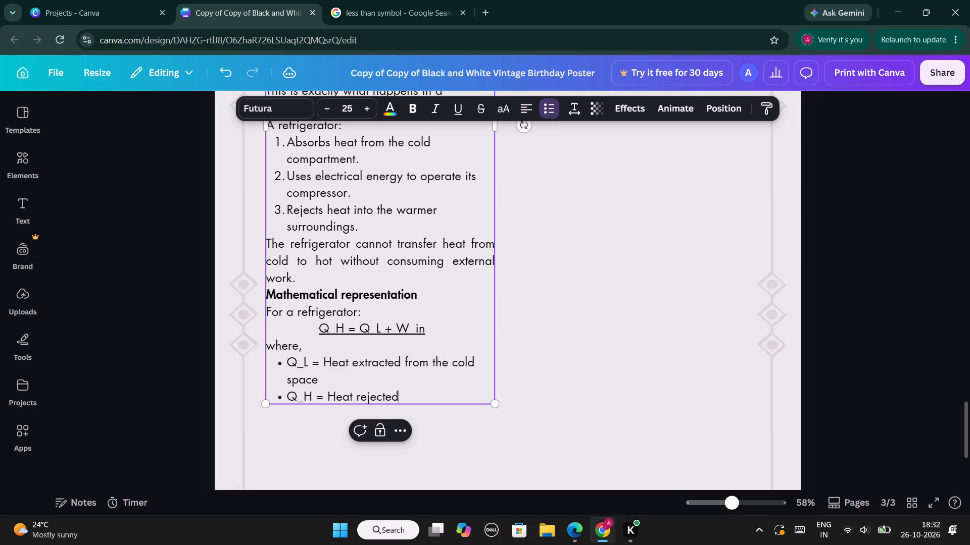
{"action": "type", "text": "to"}
{"action": "key", "text": "space"}
{"action": "type", "text": "surroundings"}
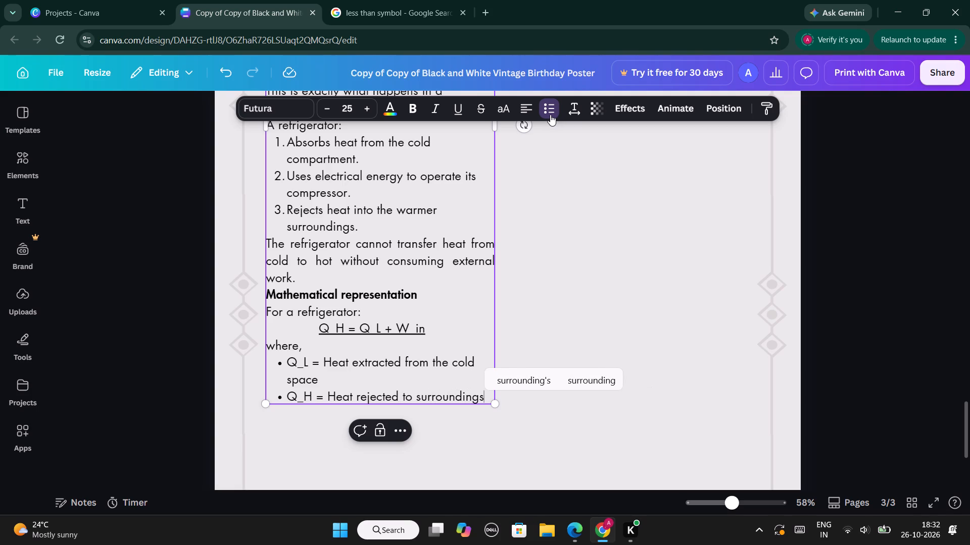
Add a third bullet reading "W_in = External work supplied.".
{"action": "key", "text": "Return"}
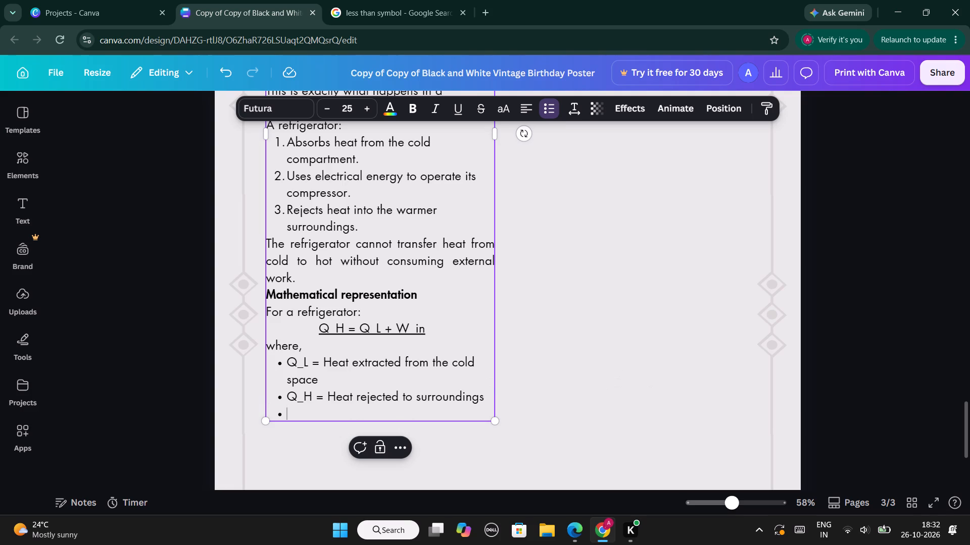
{"action": "type", "text": "W_I"}
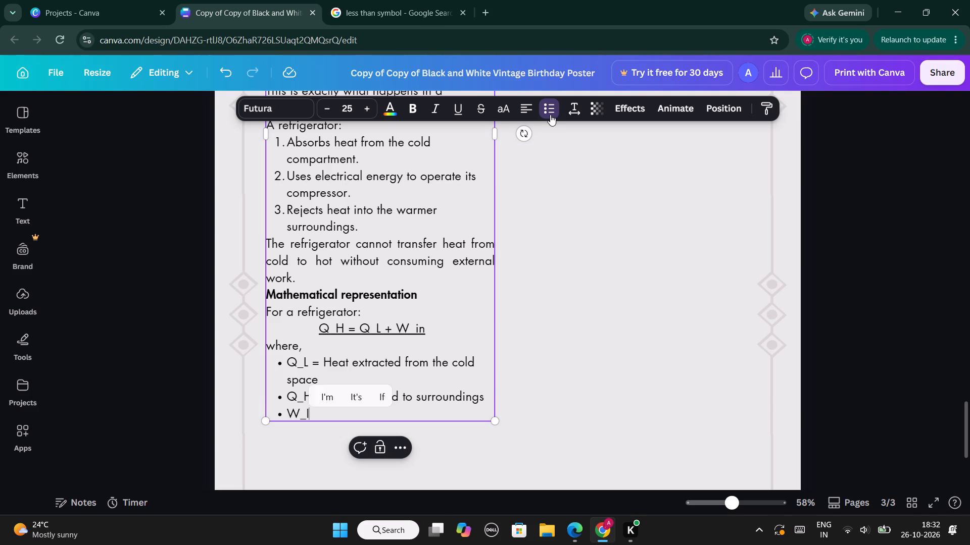
{"action": "key", "text": "BackSpace"}
{"action": "type", "text": "in ="}
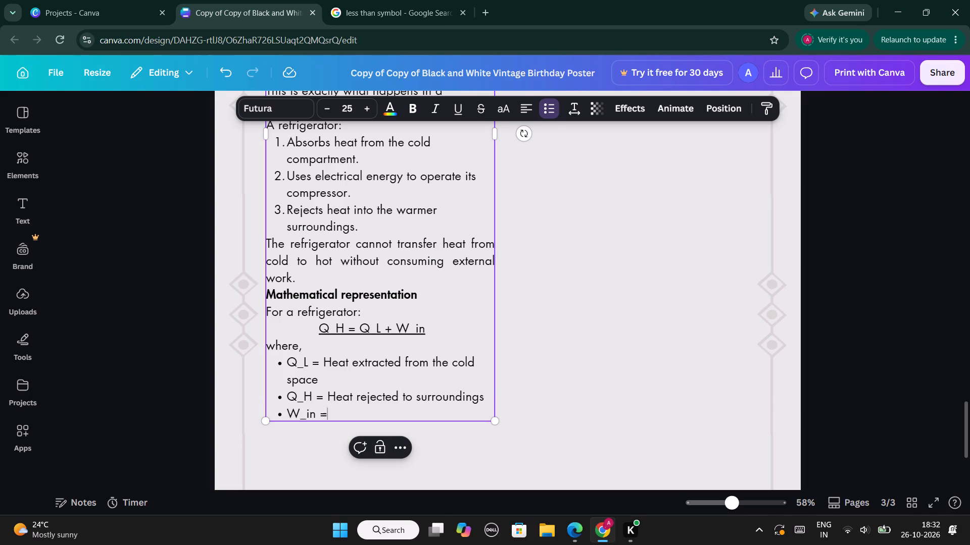
{"action": "key", "text": "space"}
{"action": "type", "text": "Exter"}
{"action": "type", "text": "nal"}
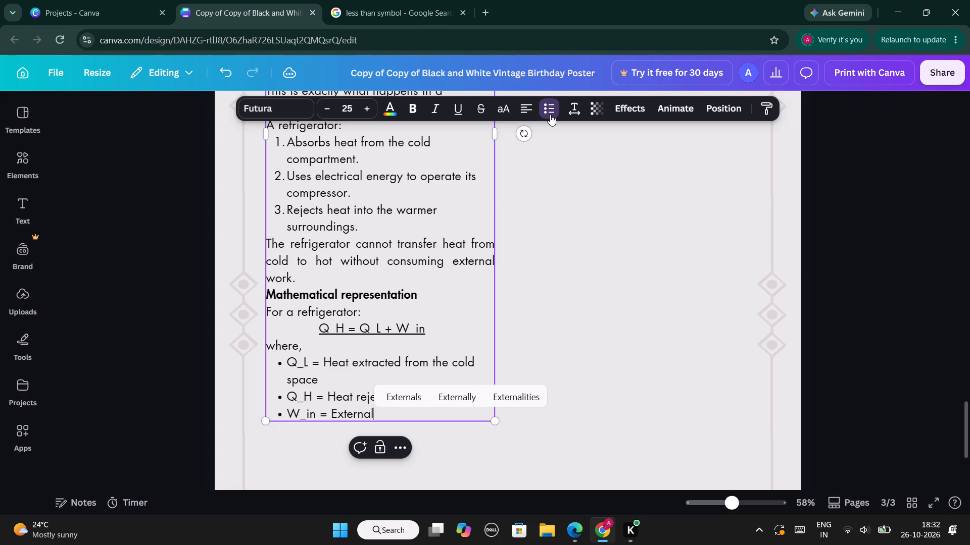
{"action": "key", "text": "space"}
{"action": "type", "text": "work"}
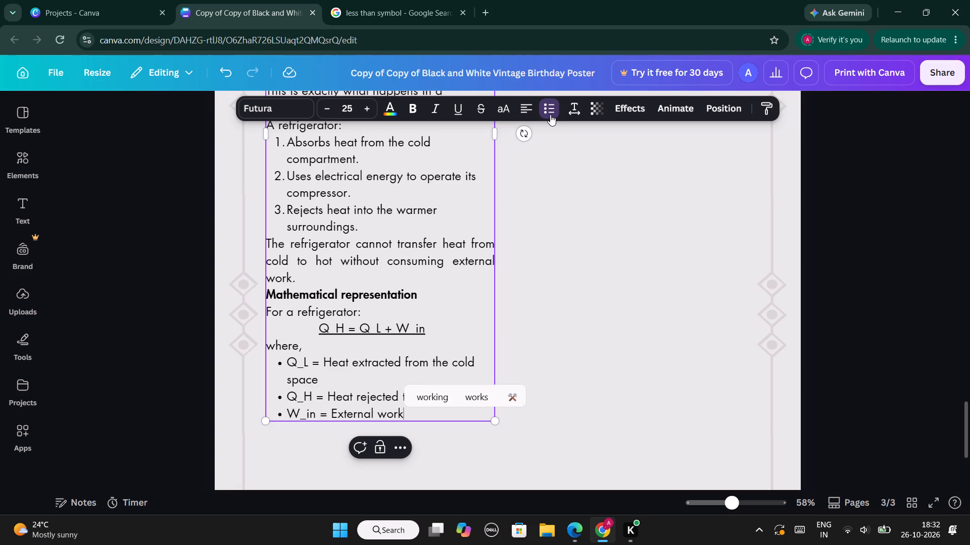
{"action": "key", "text": "space"}
{"action": "type", "text": "supplied"}
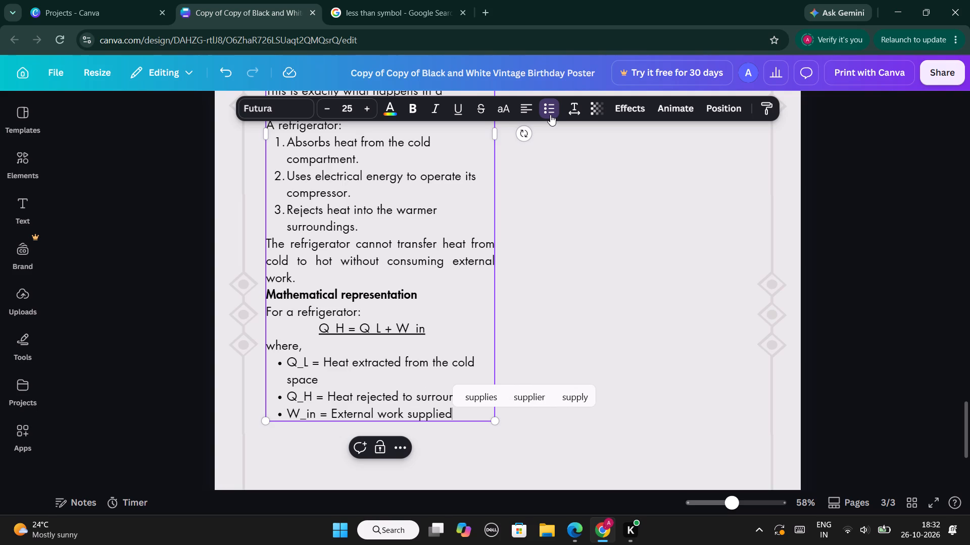
{"action": "key", "text": "period"}
Add full stops at the end of the Q_H and Q_L bullets.
{"action": "key", "text": "Up"}
{"action": "key", "text": "Right"}
{"action": "key", "text": "Right"}
{"action": "key", "text": "Right"}
{"action": "key", "text": "Right"}
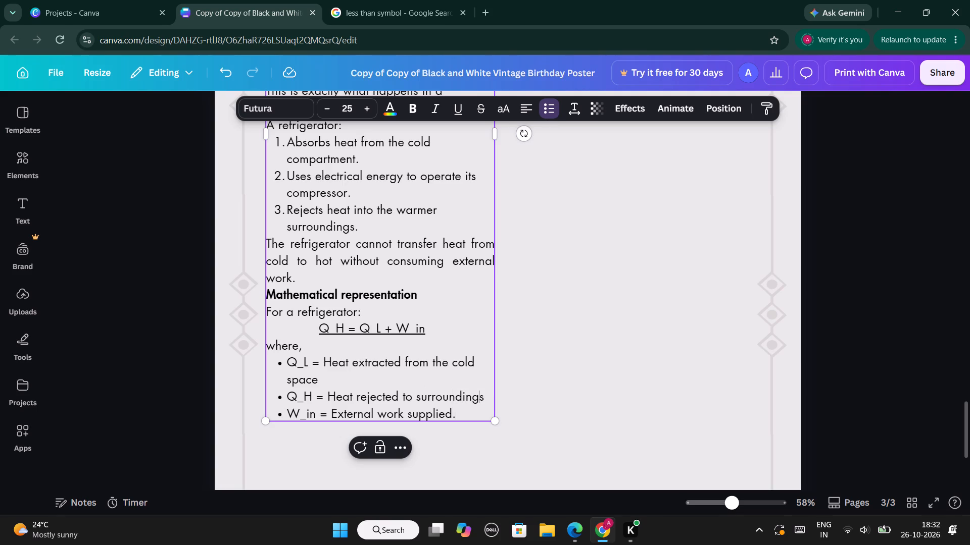
{"action": "key", "text": "Right"}
{"action": "key", "text": "period"}
{"action": "key", "text": "Up"}
{"action": "key", "text": "period"}
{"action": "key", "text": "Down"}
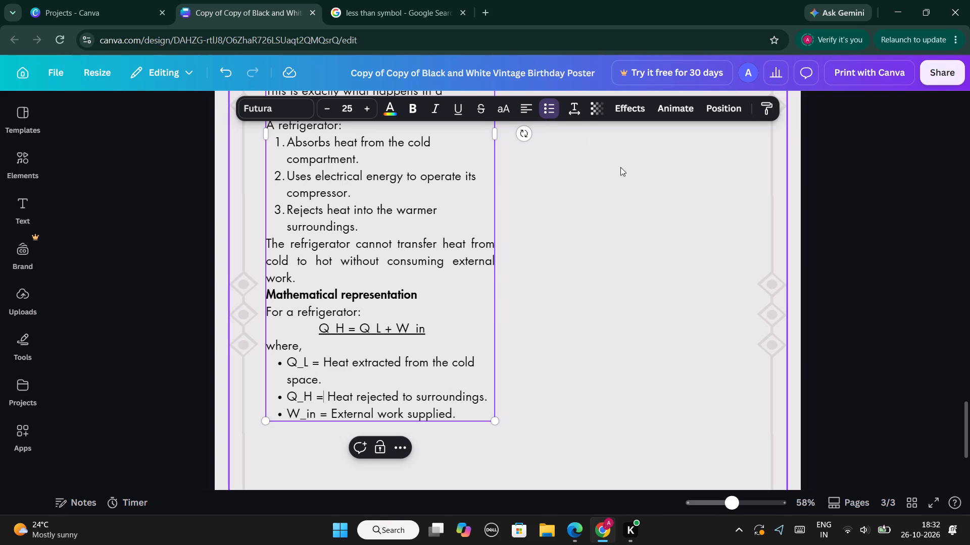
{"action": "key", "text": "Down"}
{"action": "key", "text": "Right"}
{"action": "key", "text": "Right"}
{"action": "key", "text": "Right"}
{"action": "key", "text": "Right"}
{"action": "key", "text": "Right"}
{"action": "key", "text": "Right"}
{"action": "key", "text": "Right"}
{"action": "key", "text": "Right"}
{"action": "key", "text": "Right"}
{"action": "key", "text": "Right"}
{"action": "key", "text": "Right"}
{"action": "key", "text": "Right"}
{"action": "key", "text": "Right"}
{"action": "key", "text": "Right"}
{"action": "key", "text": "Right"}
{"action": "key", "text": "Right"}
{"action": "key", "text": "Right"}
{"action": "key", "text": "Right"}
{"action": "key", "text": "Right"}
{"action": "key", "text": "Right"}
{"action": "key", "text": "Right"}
Look over the Clausius statement text on page 3 and the content of page 2.
{"action": "scroll", "coordinate": [620, 167], "scroll_direction": "up", "scroll_amount": 8}
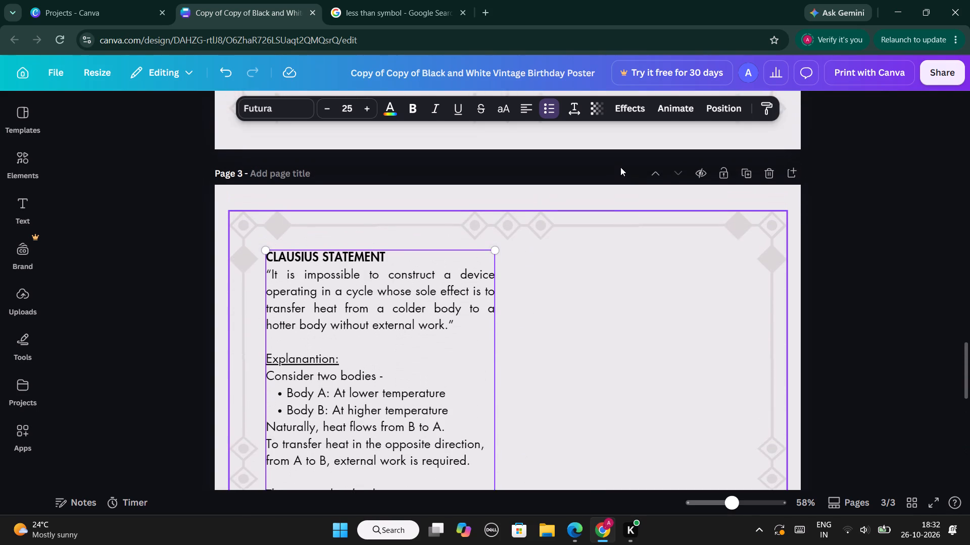
{"action": "scroll", "coordinate": [620, 167], "scroll_direction": "up", "scroll_amount": 6}
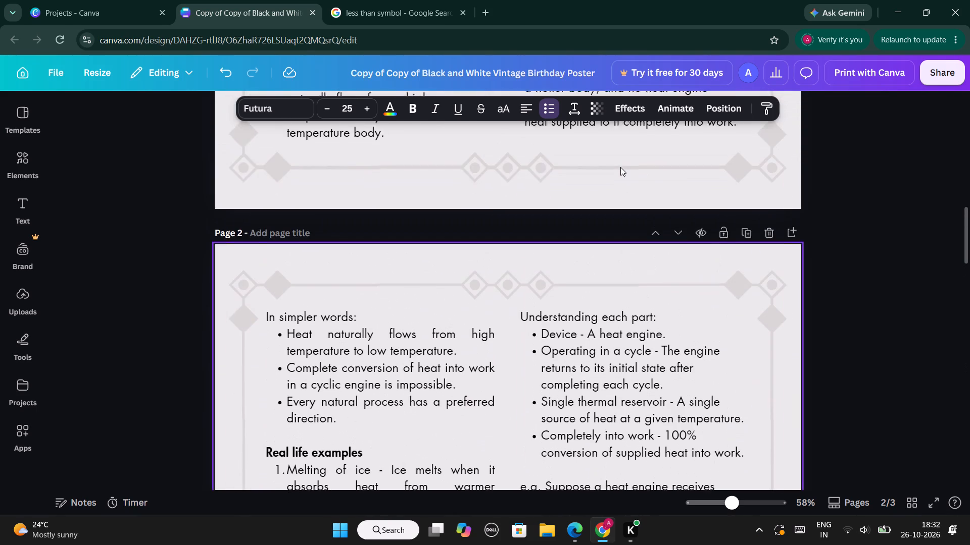
{"action": "scroll", "coordinate": [620, 167], "scroll_direction": "up", "scroll_amount": 1}
{"action": "scroll", "coordinate": [620, 167], "scroll_direction": "down", "scroll_amount": 2}
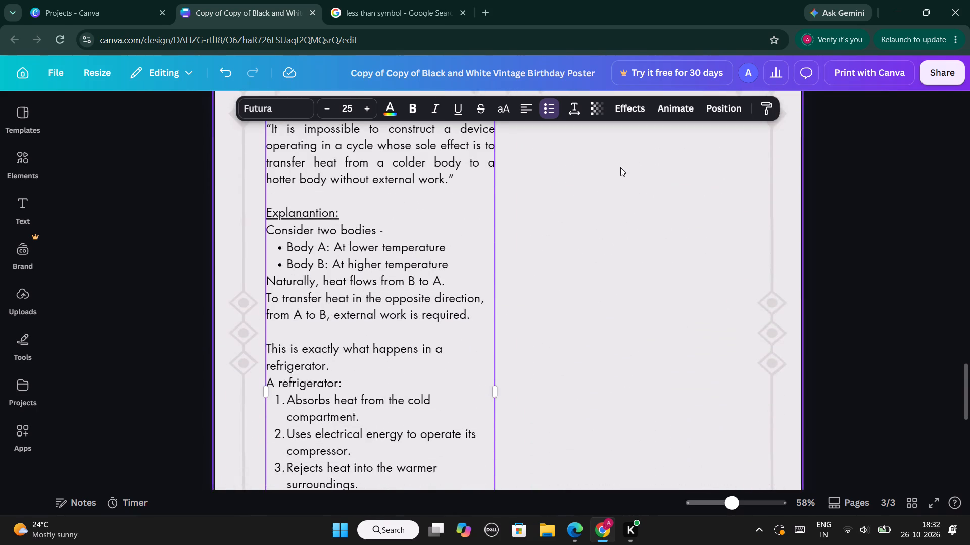
{"action": "scroll", "coordinate": [620, 167], "scroll_direction": "up", "scroll_amount": 1}
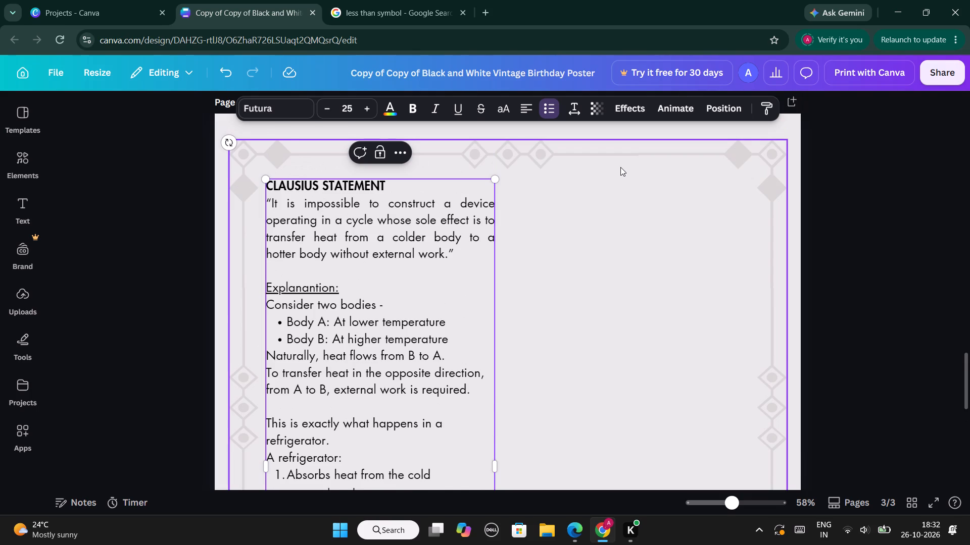
{"action": "key", "text": "Up"}
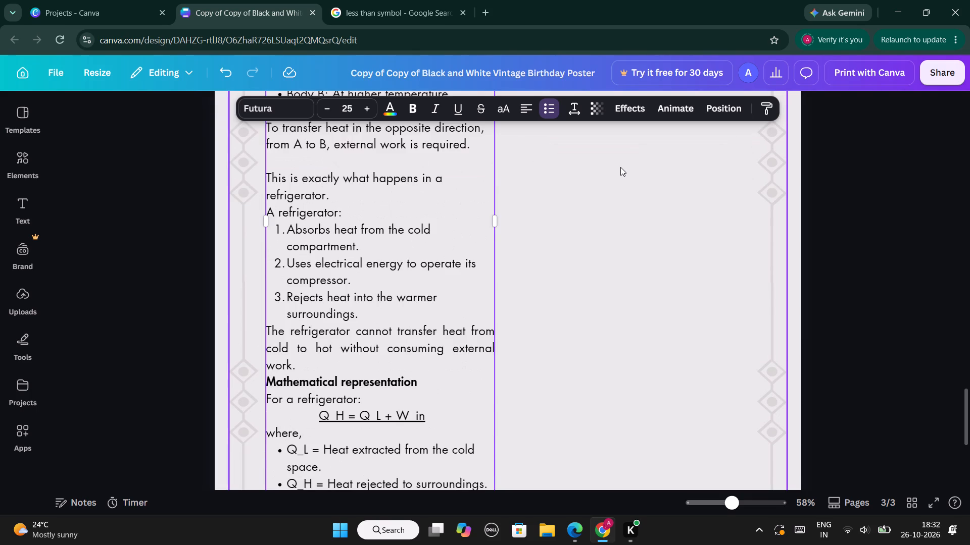
Underline the "KELVIN-PLANCK STATEMENT" heading on page 2.
{"action": "scroll", "coordinate": [620, 167], "scroll_direction": "right", "scroll_amount": 2}
{"action": "scroll", "coordinate": [620, 167], "scroll_direction": "up", "scroll_amount": 2}
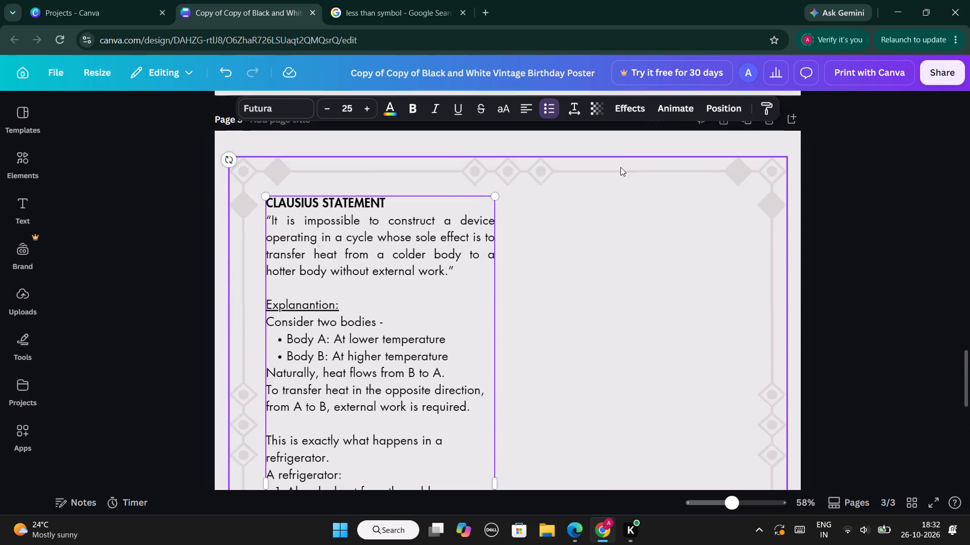
{"action": "scroll", "coordinate": [620, 167], "scroll_direction": "up", "scroll_amount": 5}
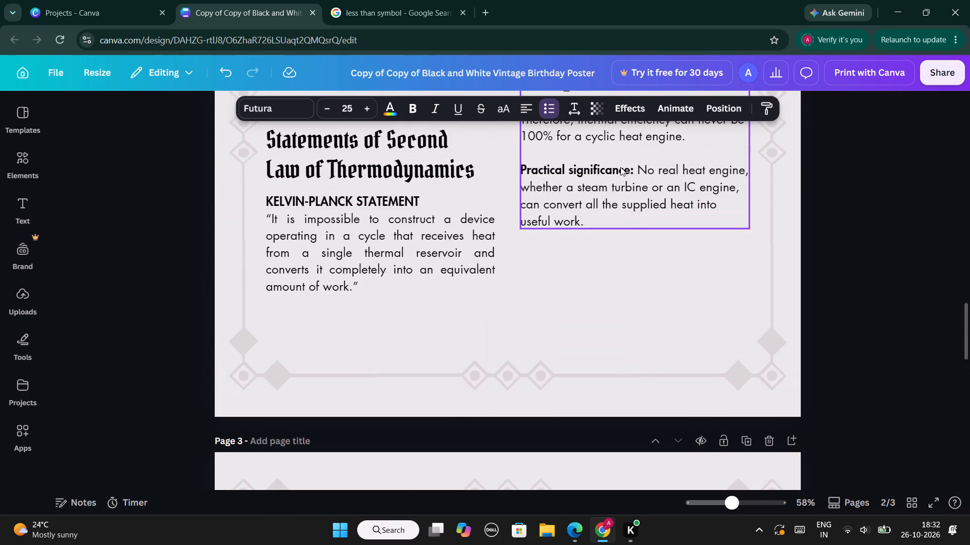
{"action": "left_click", "coordinate": [430, 221]}
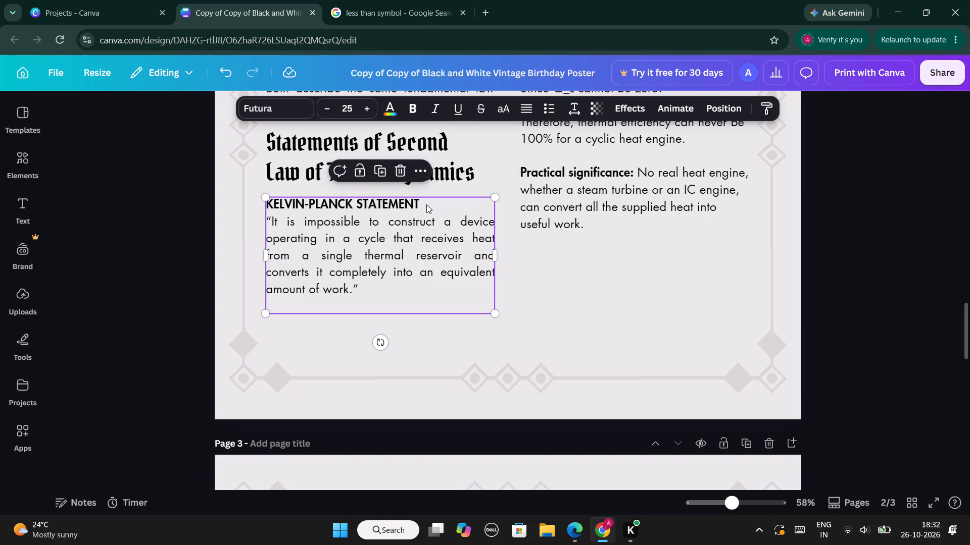
{"action": "double_click", "coordinate": [426, 204]}
{"action": "left_click_drag", "start_coordinate": [420, 204], "coordinate": [282, 214]}
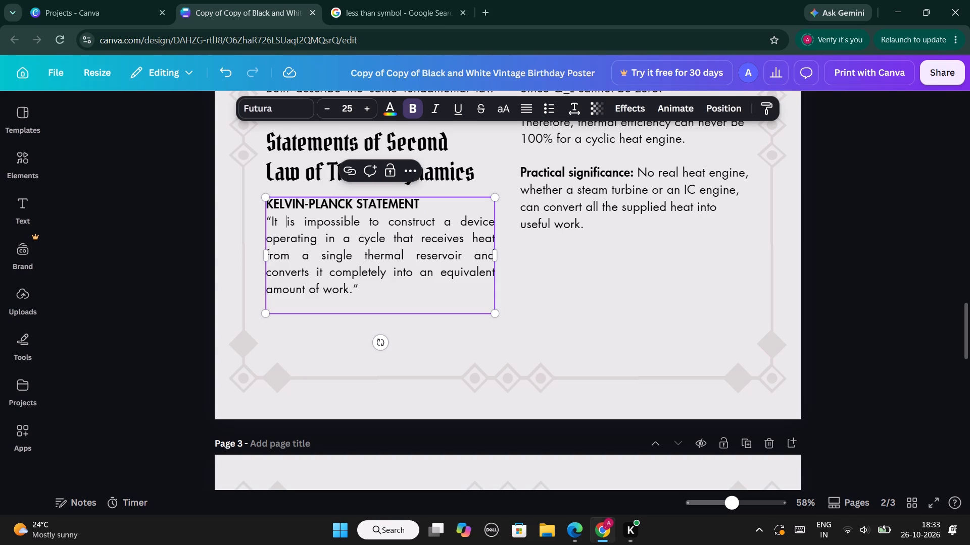
{"action": "left_click_drag", "start_coordinate": [282, 214], "coordinate": [267, 208]}
{"action": "left_click_drag", "start_coordinate": [267, 208], "coordinate": [408, 193]}
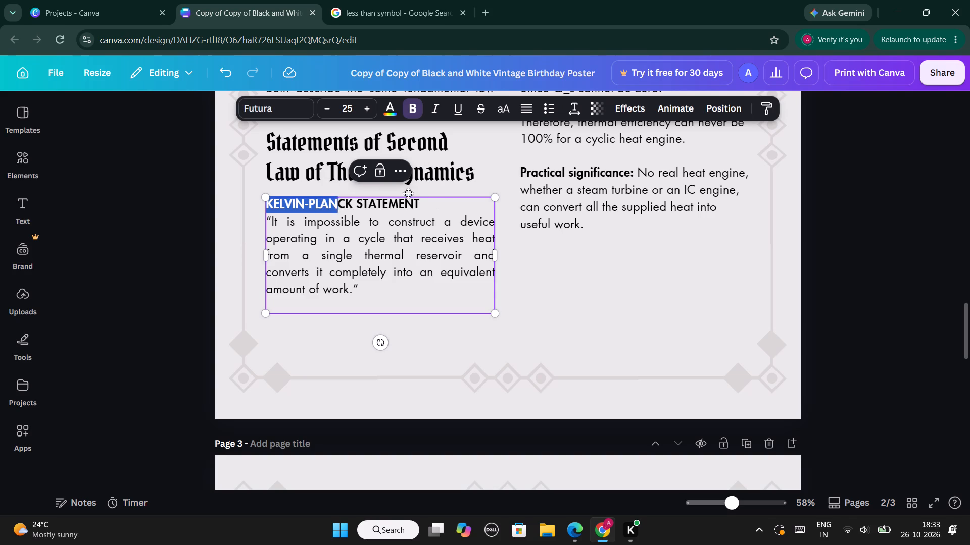
{"action": "left_click_drag", "start_coordinate": [408, 193], "coordinate": [460, 206]}
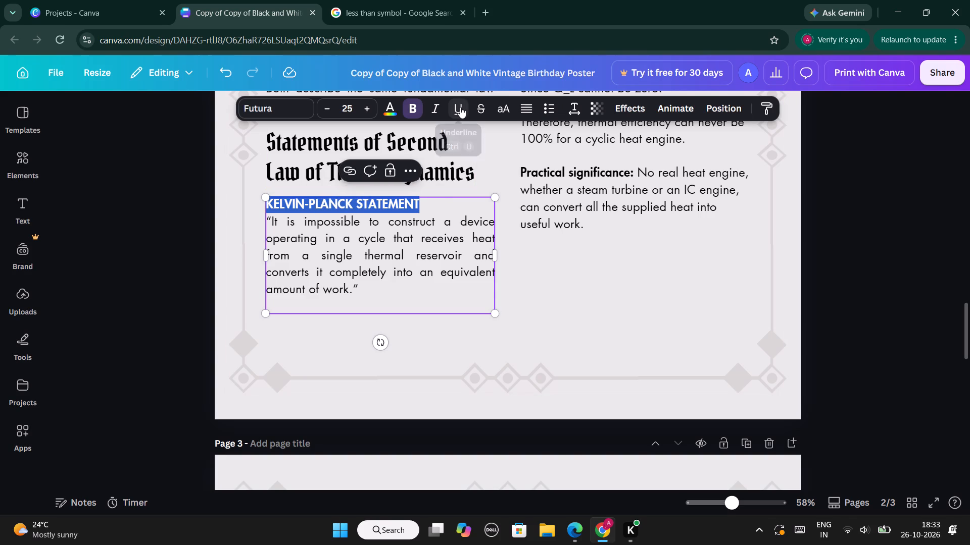
{"action": "left_click", "coordinate": [460, 107]}
{"action": "left_click", "coordinate": [574, 234]}
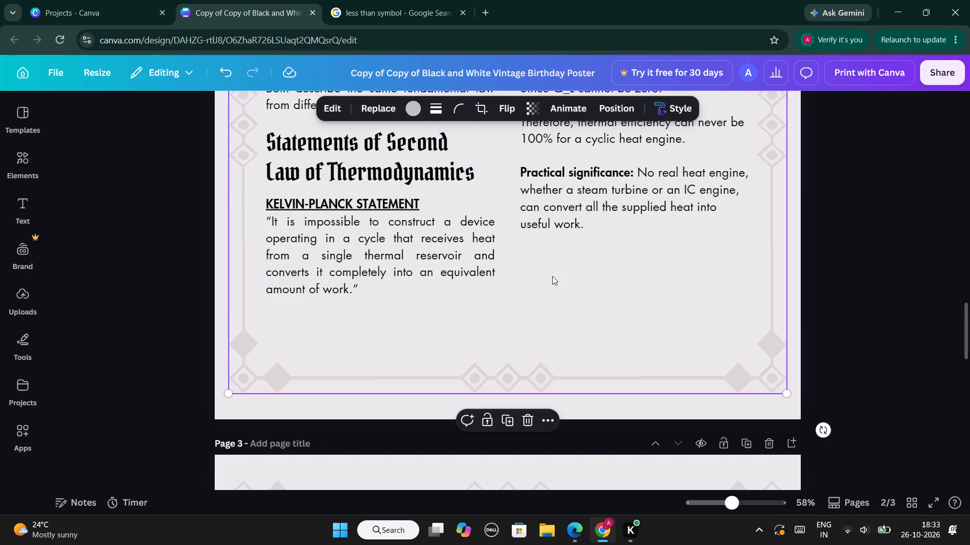
Underline the "CLAUSIUS STATEMENT" heading at the top of page 3's text.
{"action": "scroll", "coordinate": [537, 309], "scroll_direction": "down", "scroll_amount": 8}
{"action": "scroll", "coordinate": [537, 309], "scroll_direction": "up", "scroll_amount": 1}
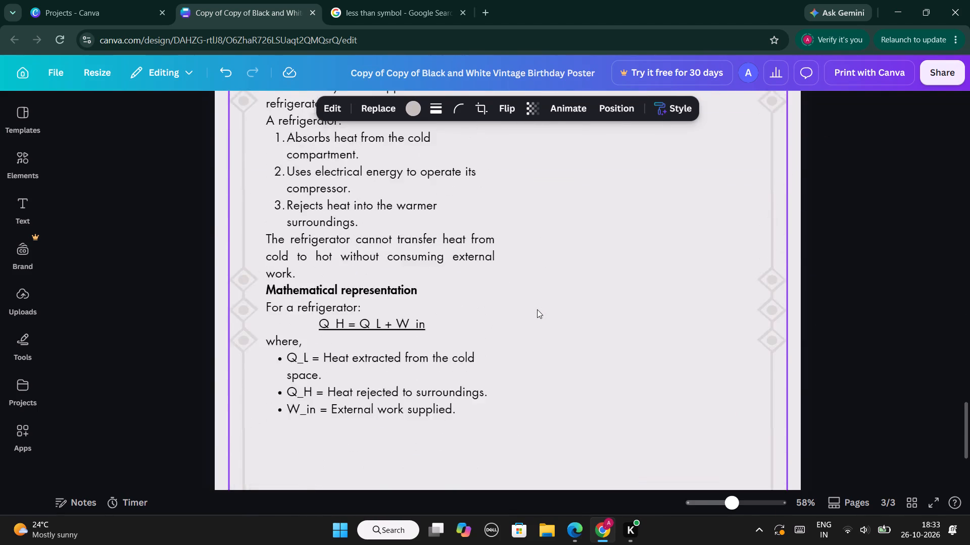
{"action": "scroll", "coordinate": [537, 309], "scroll_direction": "up", "scroll_amount": 1}
{"action": "left_click", "coordinate": [394, 324]}
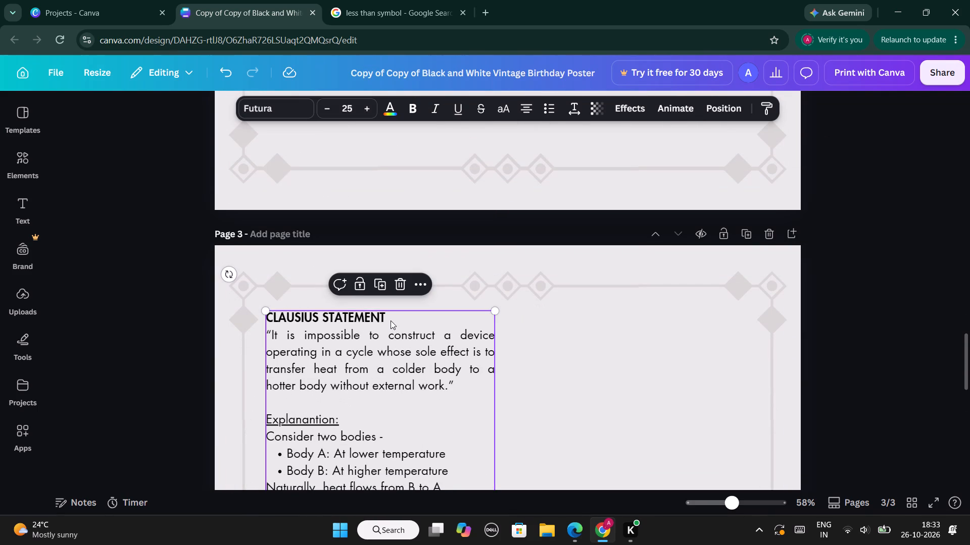
{"action": "double_click", "coordinate": [389, 318]}
{"action": "left_click_drag", "start_coordinate": [385, 317], "coordinate": [266, 317]}
{"action": "left_click", "coordinate": [465, 116]}
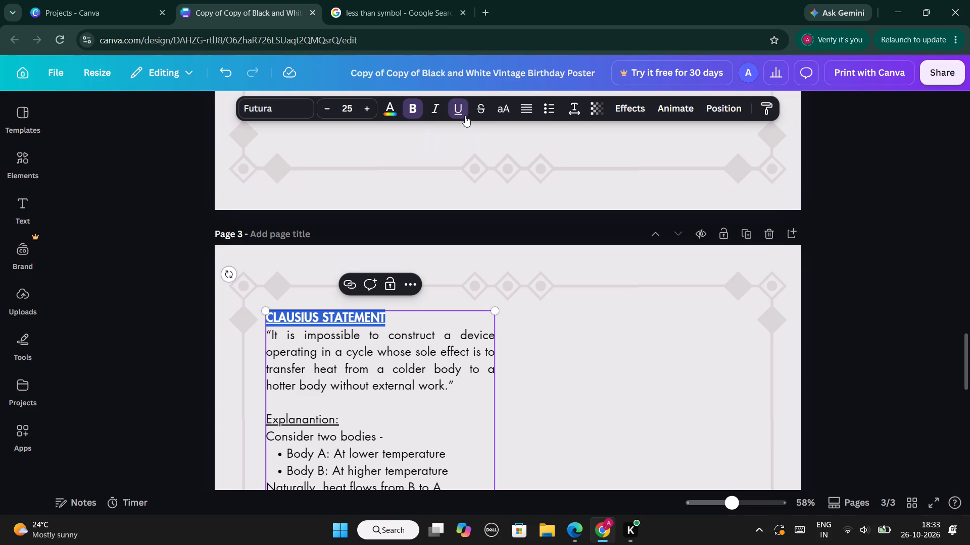
{"action": "left_click", "coordinate": [473, 365]}
End the bulleted list after the W_in bullet on page 3 and leave two blank lines beneath it.
{"action": "scroll", "coordinate": [587, 391], "scroll_direction": "down", "scroll_amount": 3}
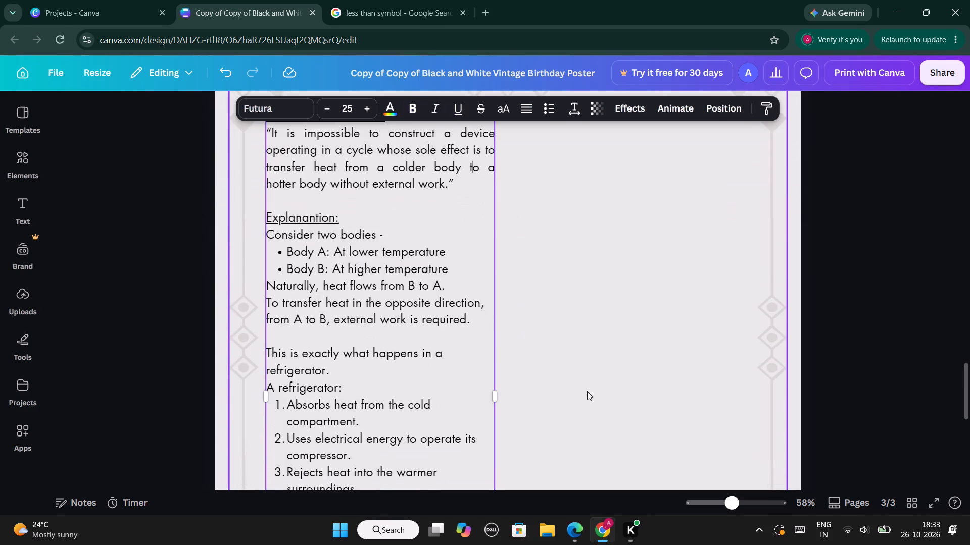
{"action": "scroll", "coordinate": [587, 391], "scroll_direction": "down", "scroll_amount": 6}
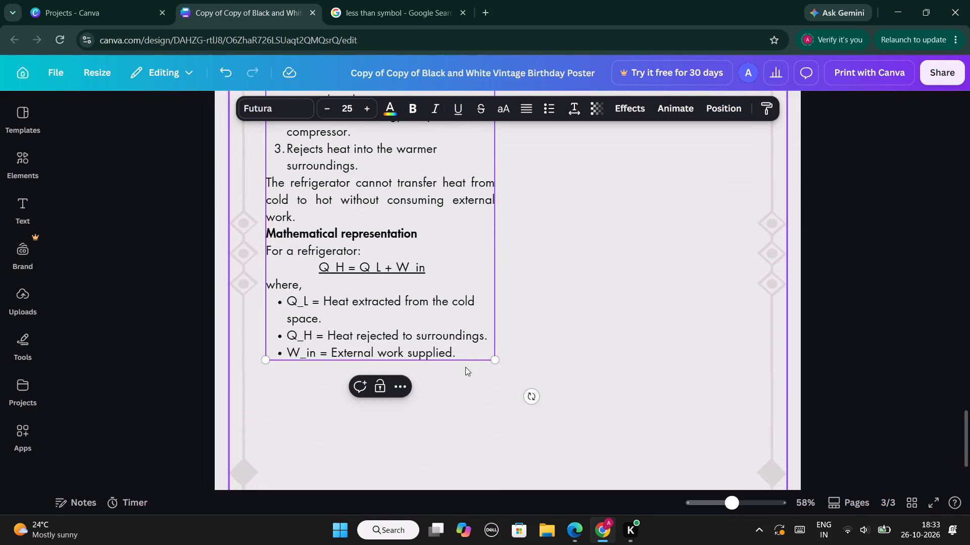
{"action": "left_click", "coordinate": [464, 353]}
{"action": "key", "text": "Return"}
{"action": "key", "text": "Return"}
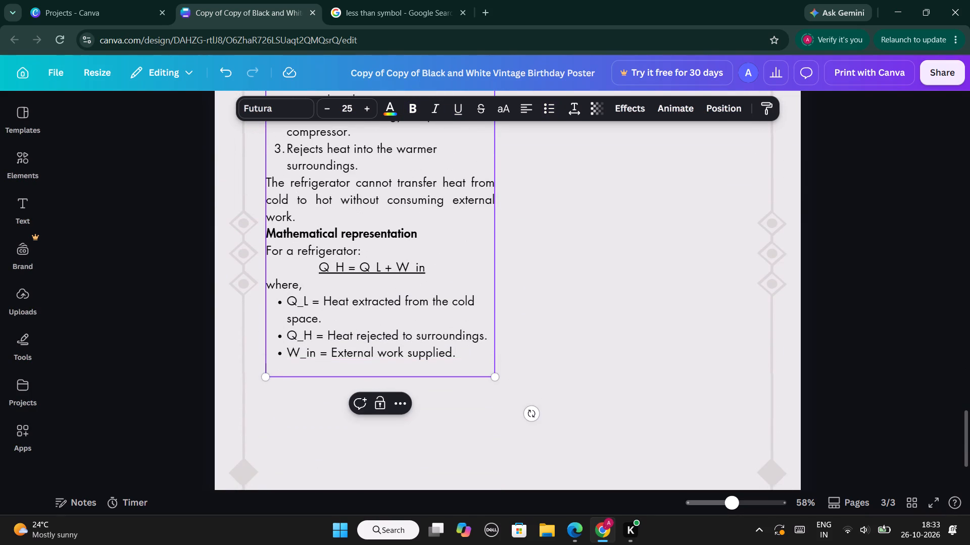
{"action": "key", "text": "Return"}
{"action": "key", "text": "Return"}
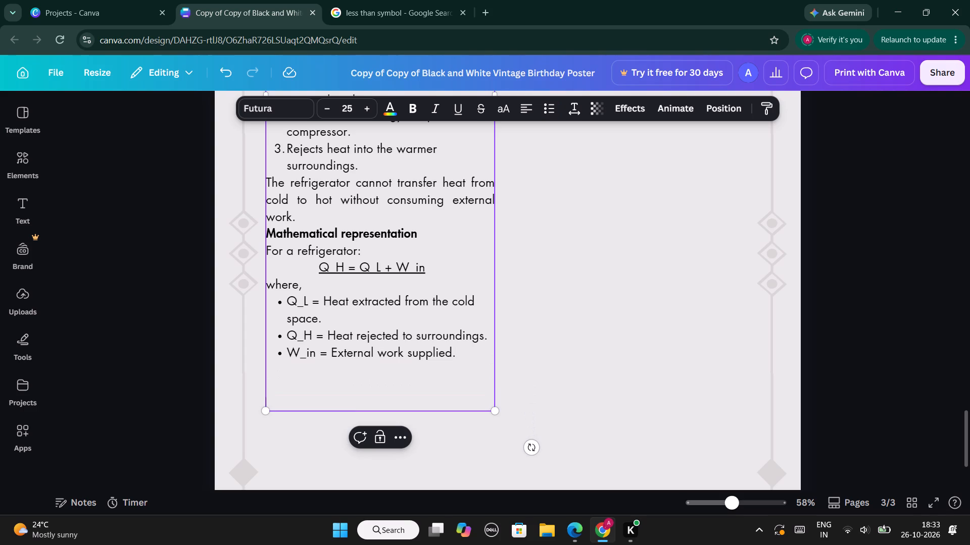
Add the bold heading "EQUIVALENCE OF KELVIN - PLANCK AND CLAUSIUS STATEMENTS" below the blank lines.
{"action": "key", "text": "e"}
{"action": "key", "text": "BackSpace"}
{"action": "key", "text": "ctrl+b"}
{"action": "type", "text": "EQUI"}
{"action": "type", "text": "VA"}
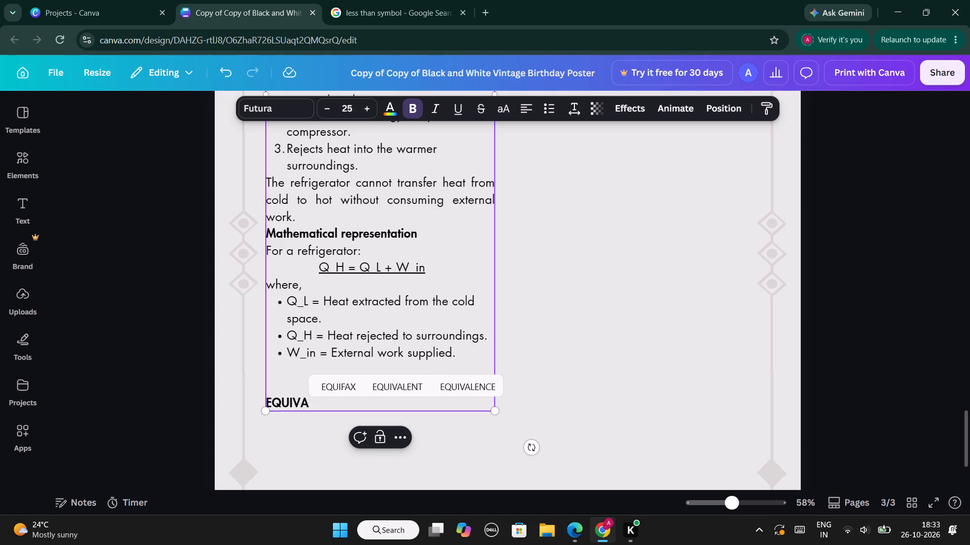
{"action": "type", "text": "LENCE"}
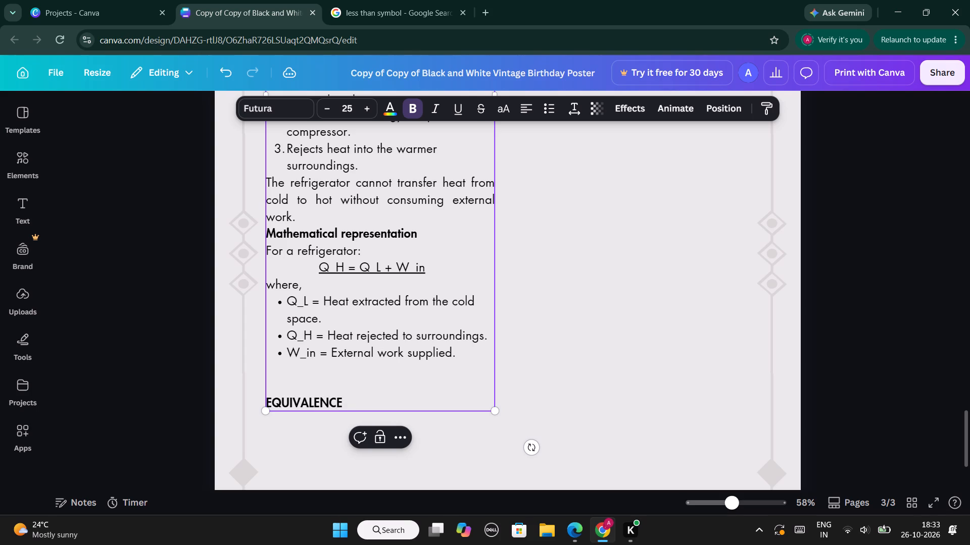
{"action": "key", "text": "space"}
{"action": "type", "text": "OF"}
{"action": "key", "text": "space"}
{"action": "type", "text": "KELVIN"}
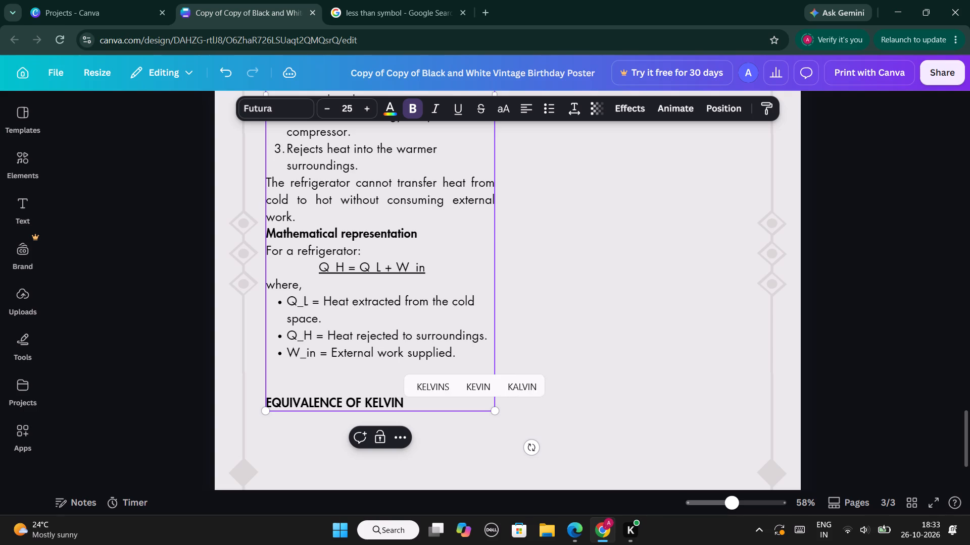
{"action": "key", "text": "minus"}
{"action": "key", "text": "p"}
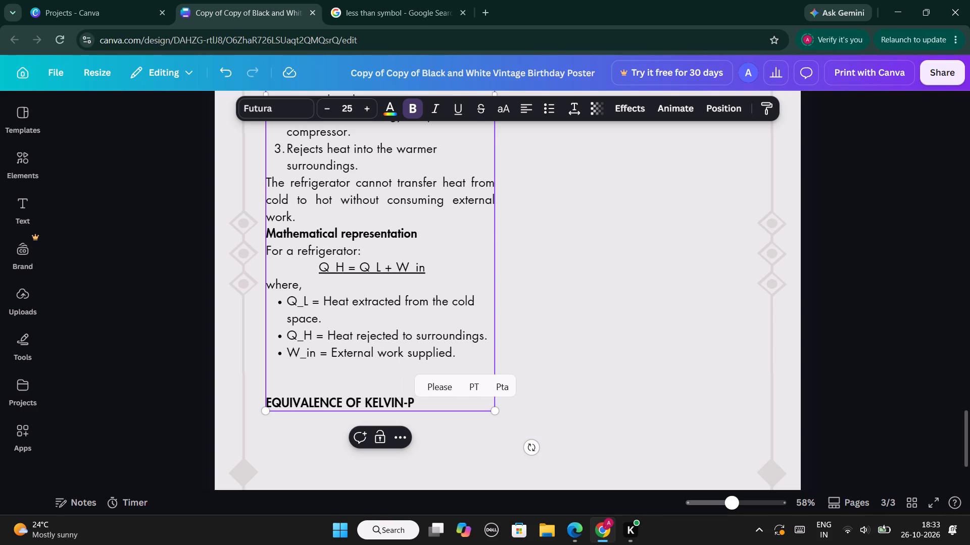
{"action": "key", "text": "BackSpace"}
{"action": "key", "text": "BackSpace"}
{"action": "key", "text": "space"}
{"action": "type", "text": "- PLANCK"}
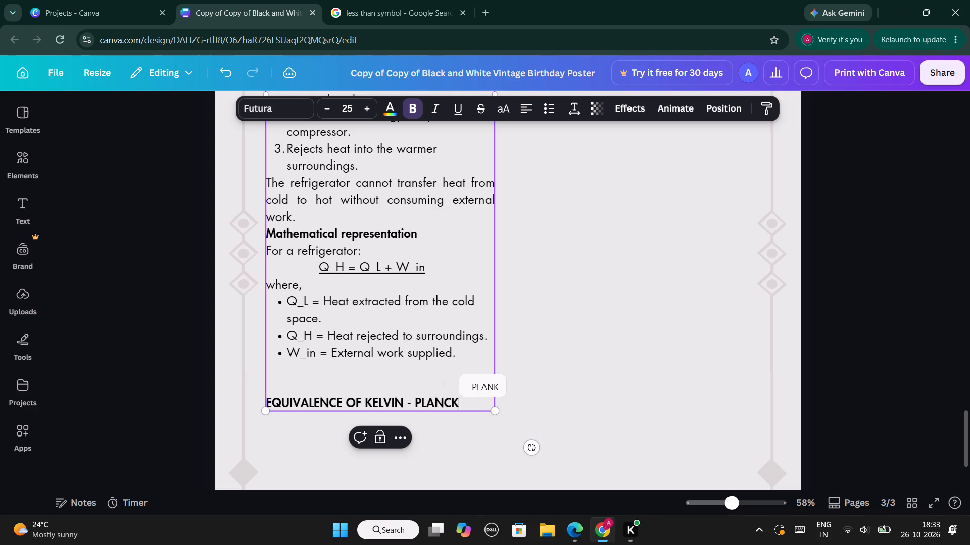
{"action": "key", "text": "space"}
{"action": "type", "text": "AND"}
{"action": "key", "text": "space"}
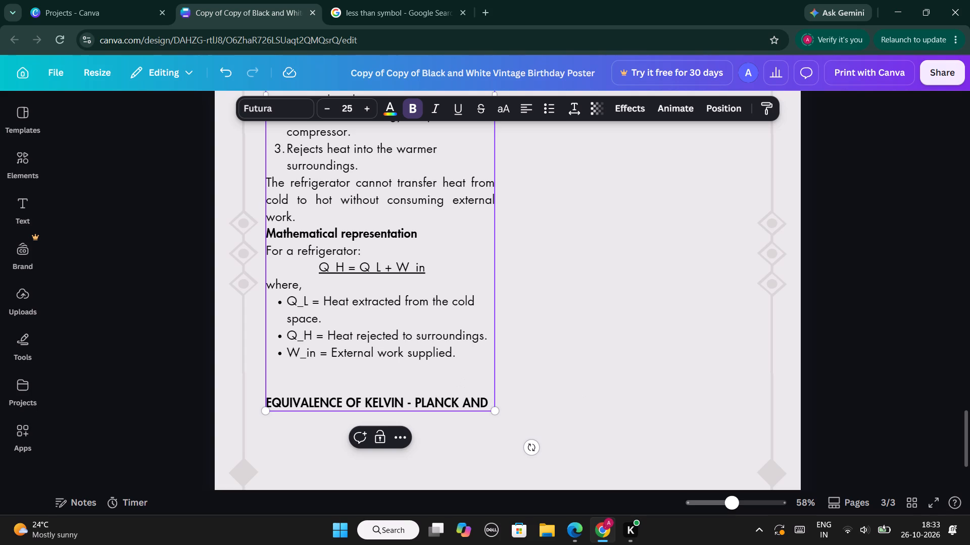
{"action": "type", "text": "CLA"}
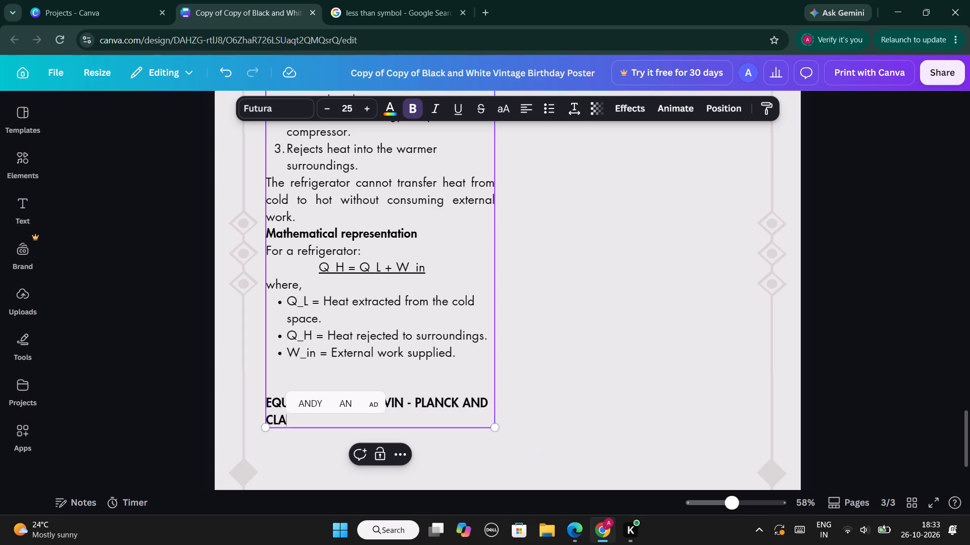
{"action": "key", "text": "u"}
{"action": "type", "text": "SIUS"}
{"action": "key", "text": "space"}
{"action": "type", "text": "STATEMENTS"}
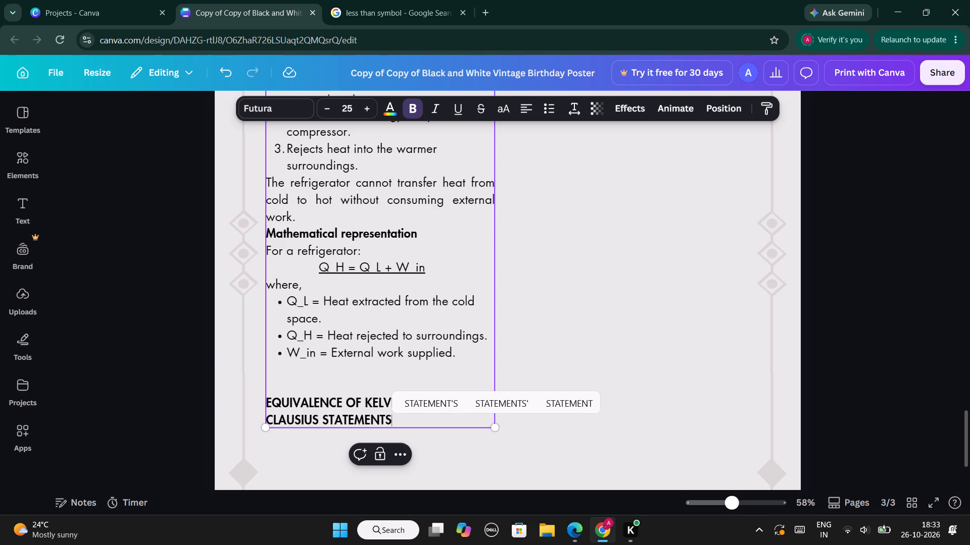
Underline the whole "EQUIVALENCE OF KELVIN - PLANCK AND CLAUSIUS STATEMENTS" heading.
{"action": "left_click", "coordinate": [393, 424]}
{"action": "left_click", "coordinate": [382, 419]}
{"action": "left_click_drag", "start_coordinate": [395, 420], "coordinate": [268, 395]}
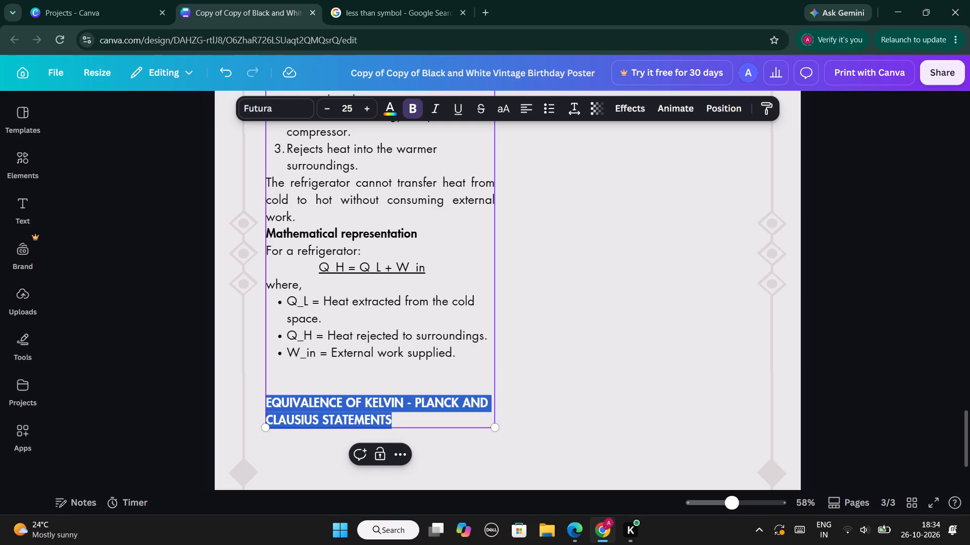
{"action": "left_click_drag", "start_coordinate": [268, 395], "coordinate": [267, 395]}
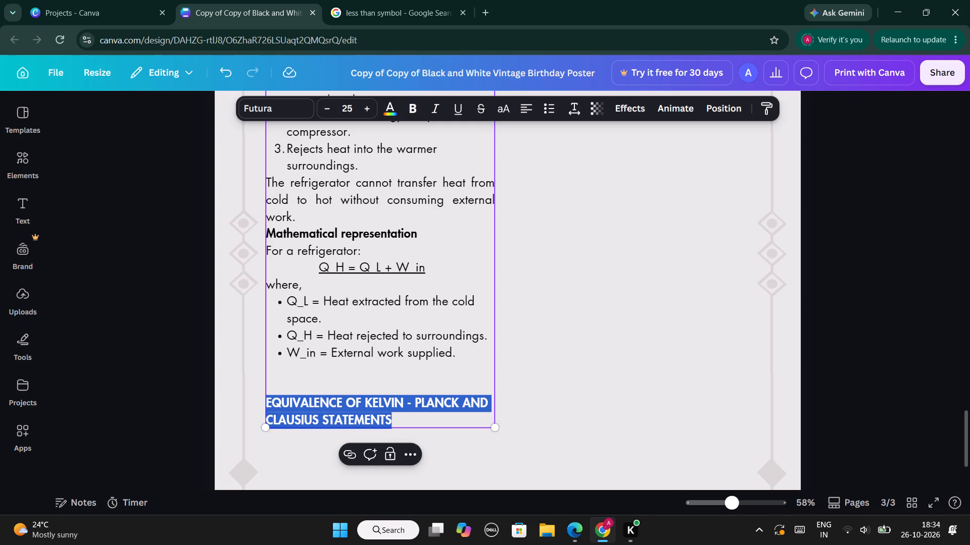
{"action": "key", "text": "ctrl+u"}
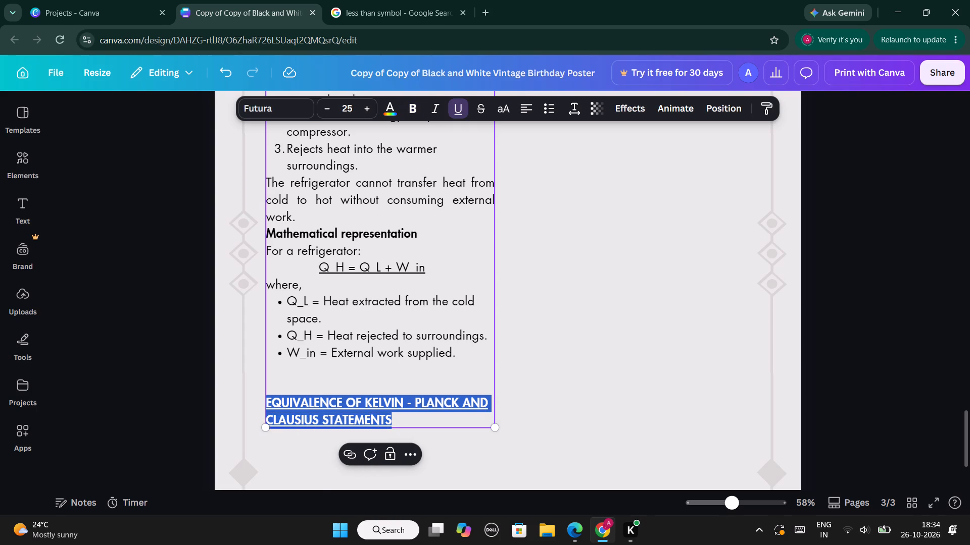
{"action": "left_click", "coordinate": [400, 423]}
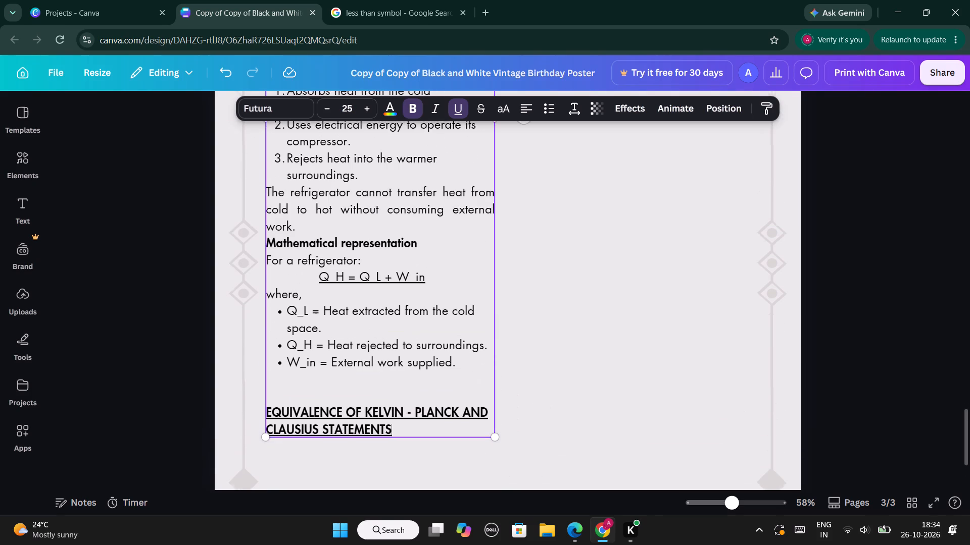
Cut the whole "EQUIVALENCE OF KELVIN - PLANCK AND CLAUSIUS STATEMENTS" heading from the end of page 3's text box.
{"action": "scroll", "coordinate": [400, 423], "scroll_direction": "up", "scroll_amount": 5}
{"action": "scroll", "coordinate": [400, 423], "scroll_direction": "right", "scroll_amount": 1}
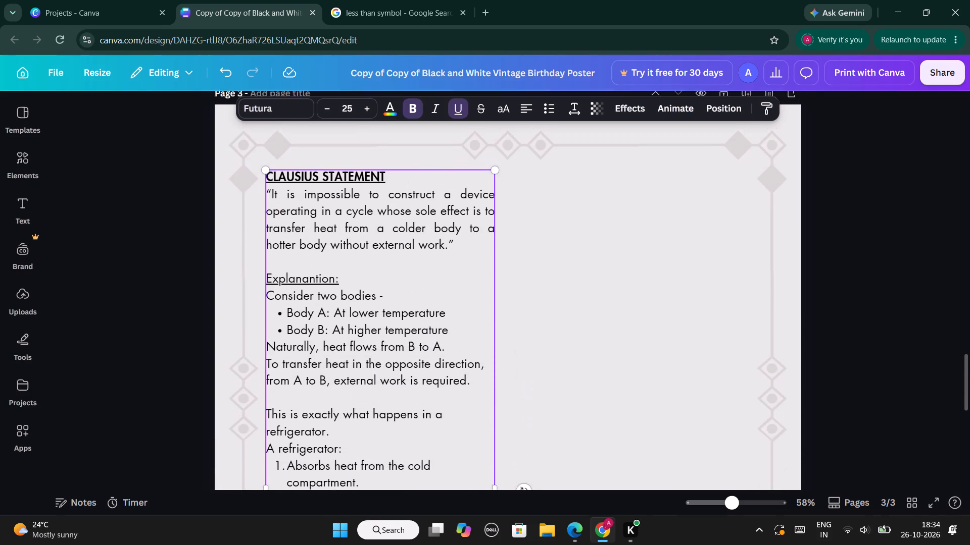
{"action": "scroll", "coordinate": [400, 423], "scroll_direction": "right", "scroll_amount": 2}
{"action": "scroll", "coordinate": [400, 423], "scroll_direction": "down", "scroll_amount": 1}
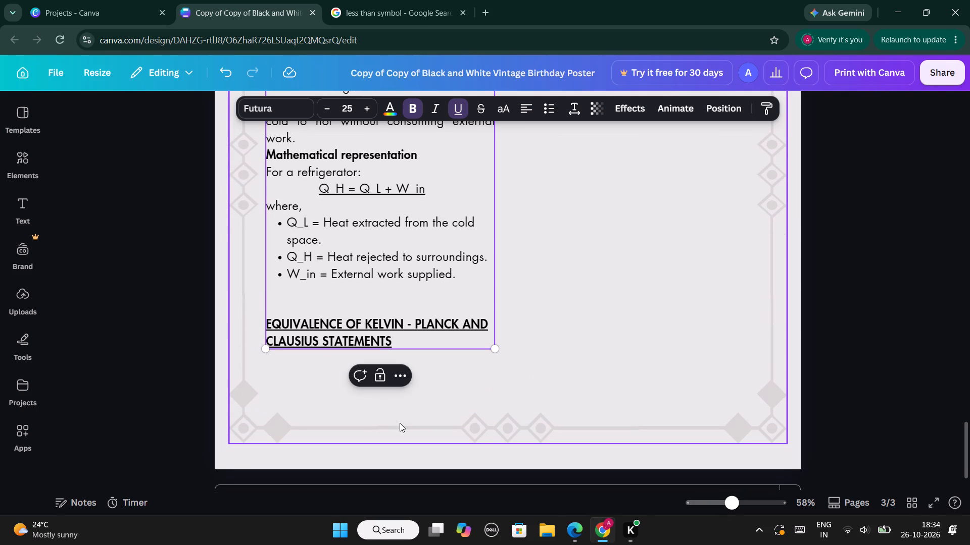
{"action": "scroll", "coordinate": [400, 423], "scroll_direction": "down", "scroll_amount": 1}
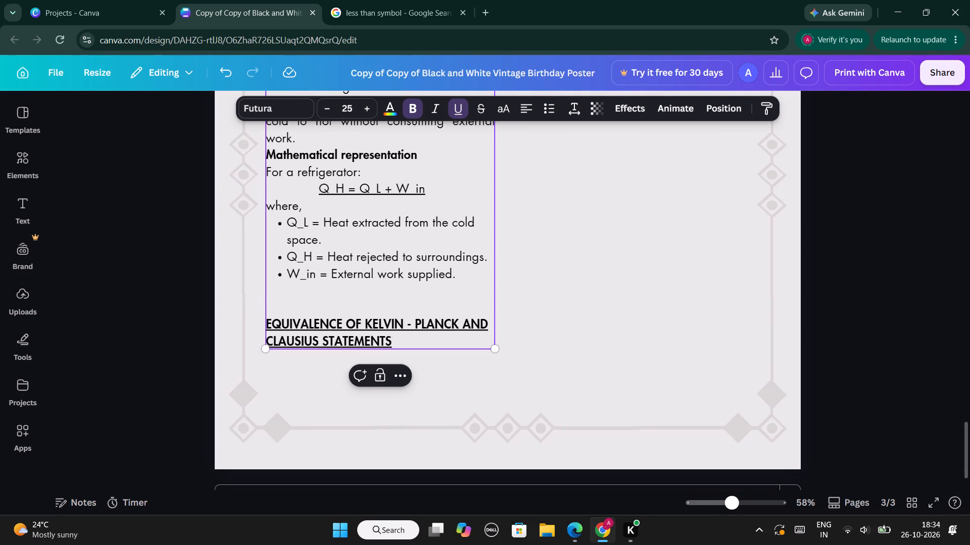
{"action": "left_click_drag", "start_coordinate": [395, 342], "coordinate": [278, 331]}
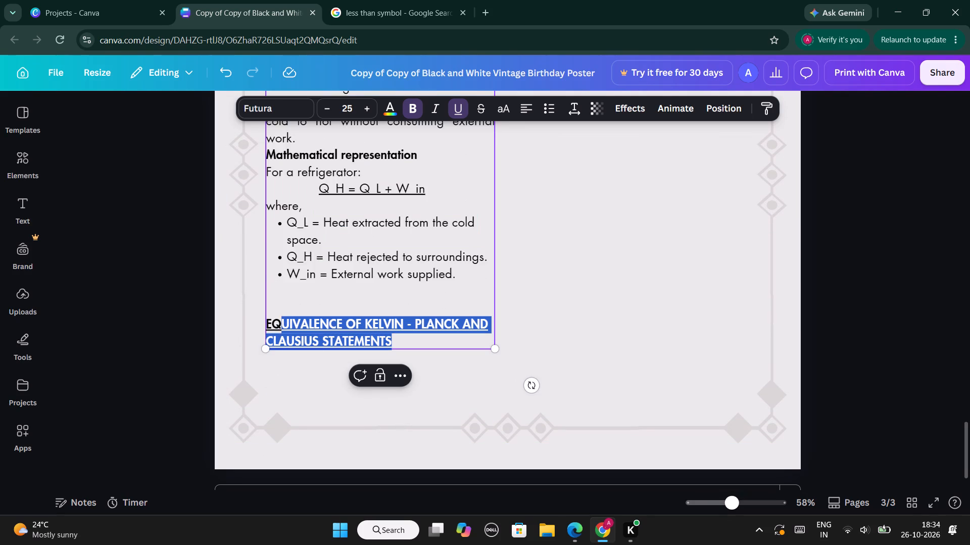
{"action": "left_click_drag", "start_coordinate": [278, 331], "coordinate": [267, 339]}
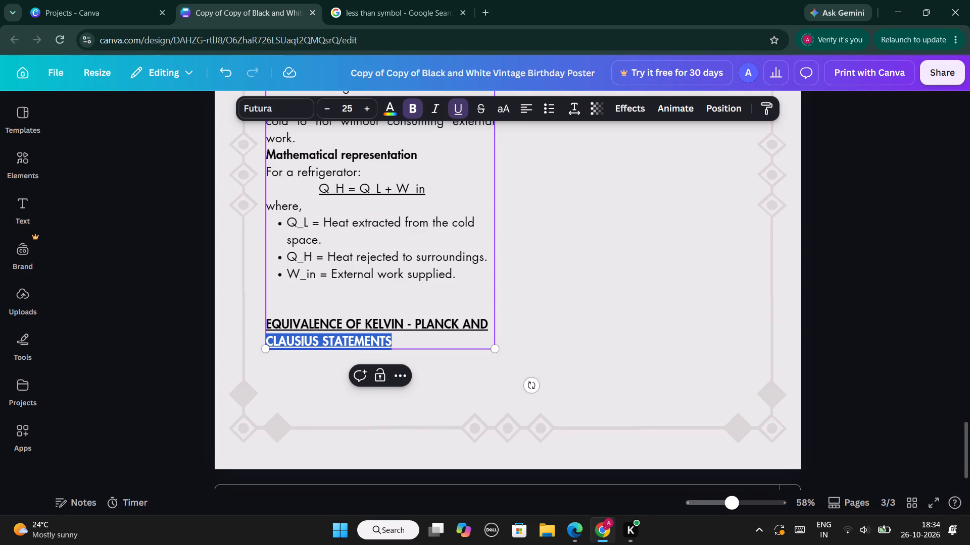
{"action": "left_click_drag", "start_coordinate": [267, 339], "coordinate": [267, 331]}
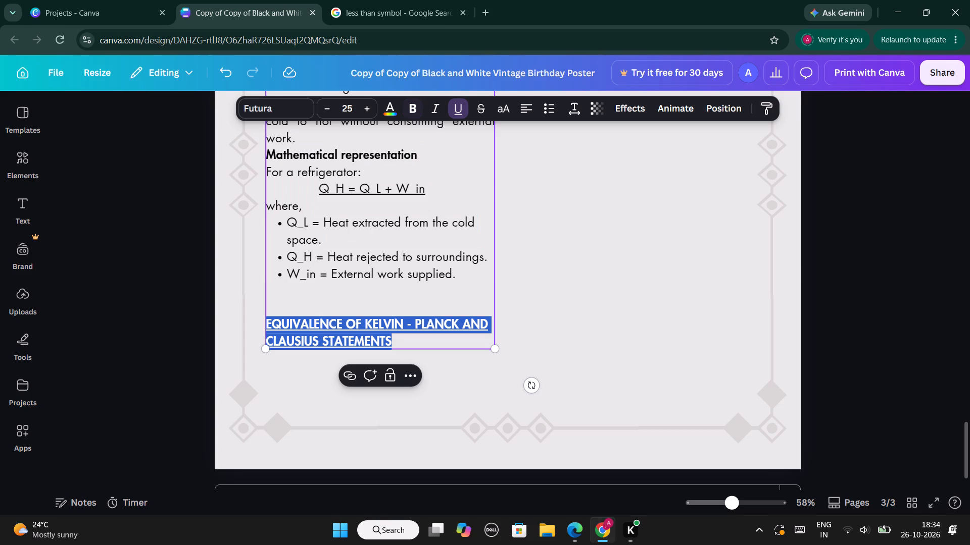
{"action": "key", "text": "ctrl+x"}
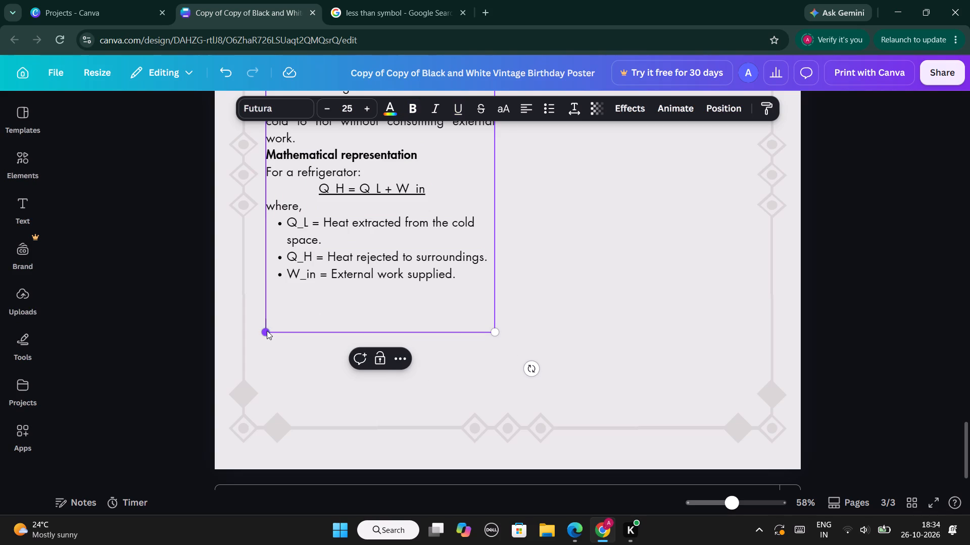
Duplicate the Clausius statement text box on page 3.
{"action": "left_click", "coordinate": [584, 240]}
{"action": "scroll", "coordinate": [584, 240], "scroll_direction": "up", "scroll_amount": 1}
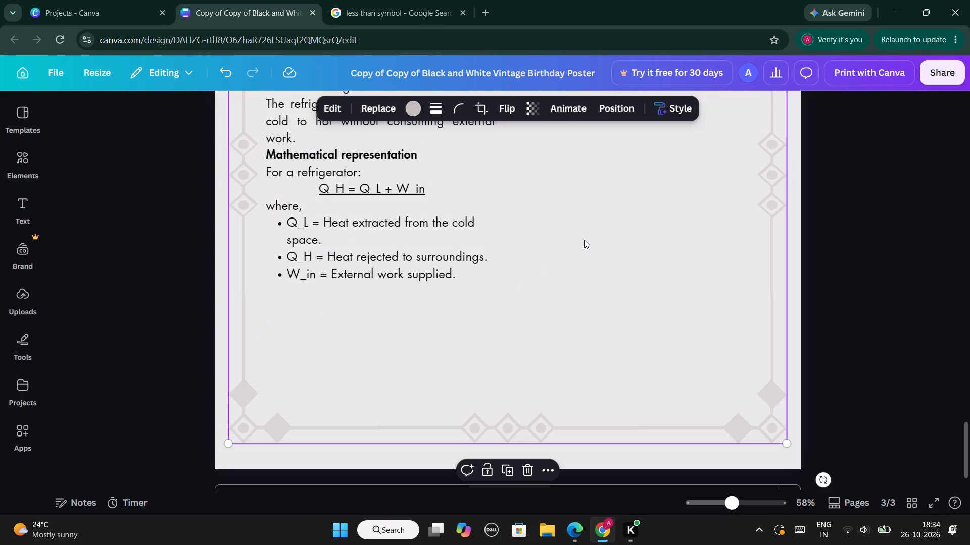
{"action": "scroll", "coordinate": [584, 240], "scroll_direction": "up", "scroll_amount": 7}
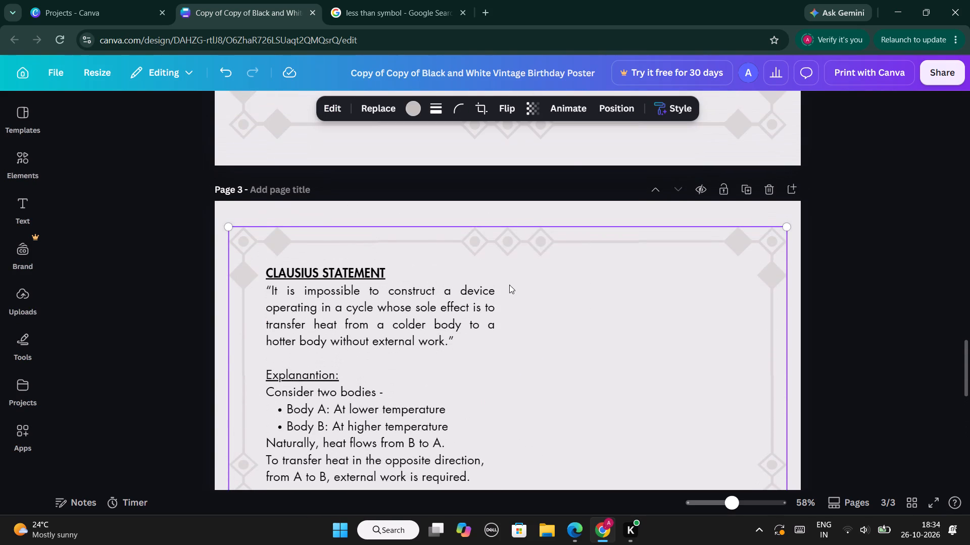
{"action": "right_click", "coordinate": [421, 347]}
{"action": "left_click", "coordinate": [498, 241]}
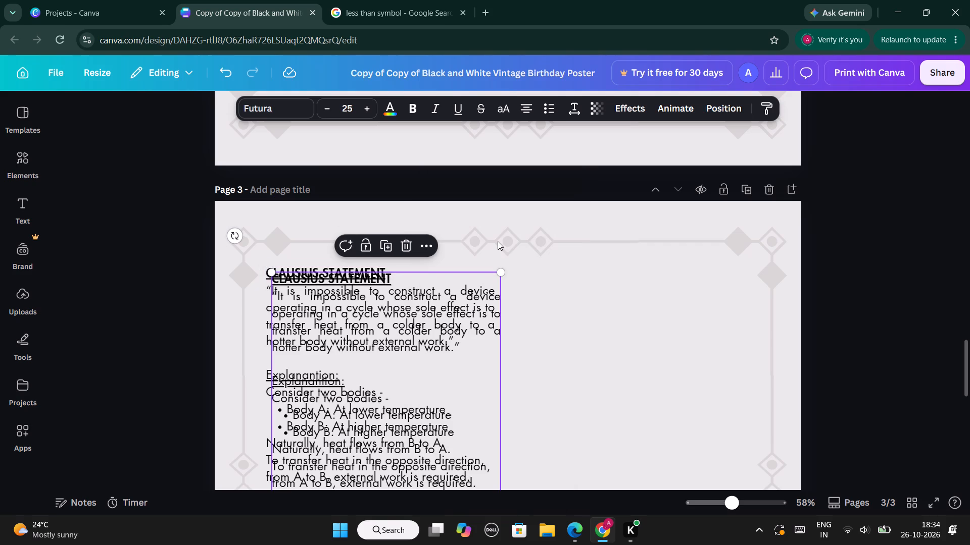
{"action": "left_click", "coordinate": [539, 306]}
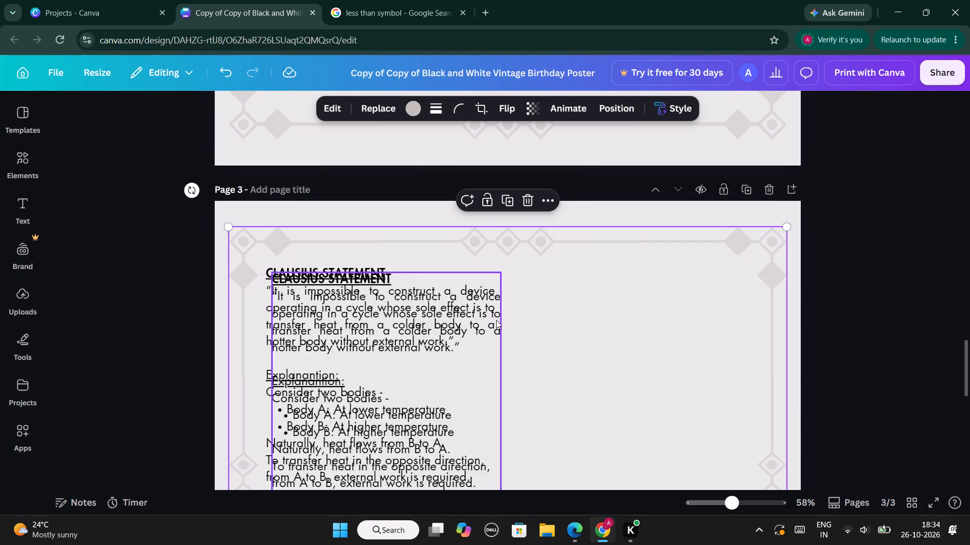
Move the duplicated text box into page 3's empty right column, with its top level with the original text box.
{"action": "left_click", "coordinate": [496, 320]}
{"action": "key", "text": "Left"}
{"action": "key", "text": "Left"}
{"action": "key", "text": "Left"}
{"action": "key", "text": "Left"}
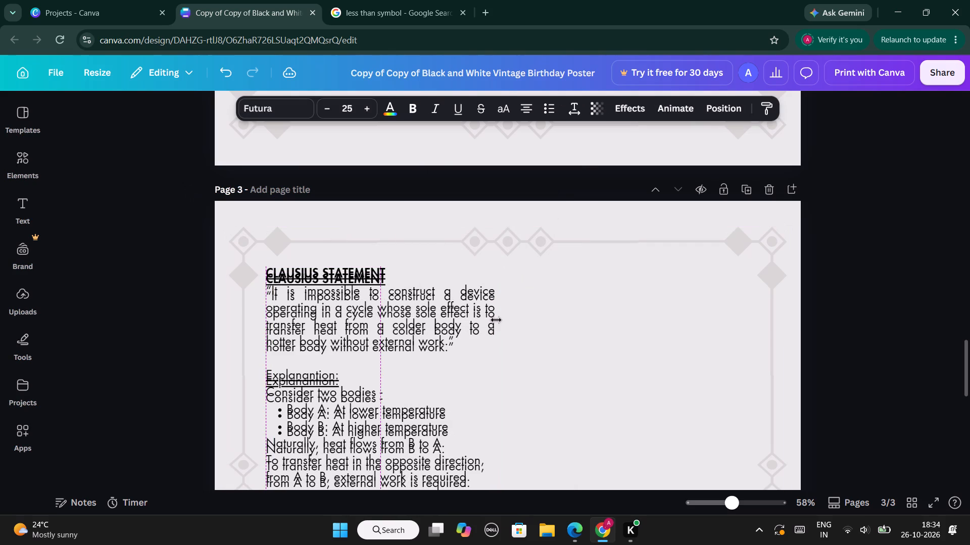
{"action": "key", "text": "Up"}
{"action": "key", "text": "Up"}
{"action": "key", "text": "Up"}
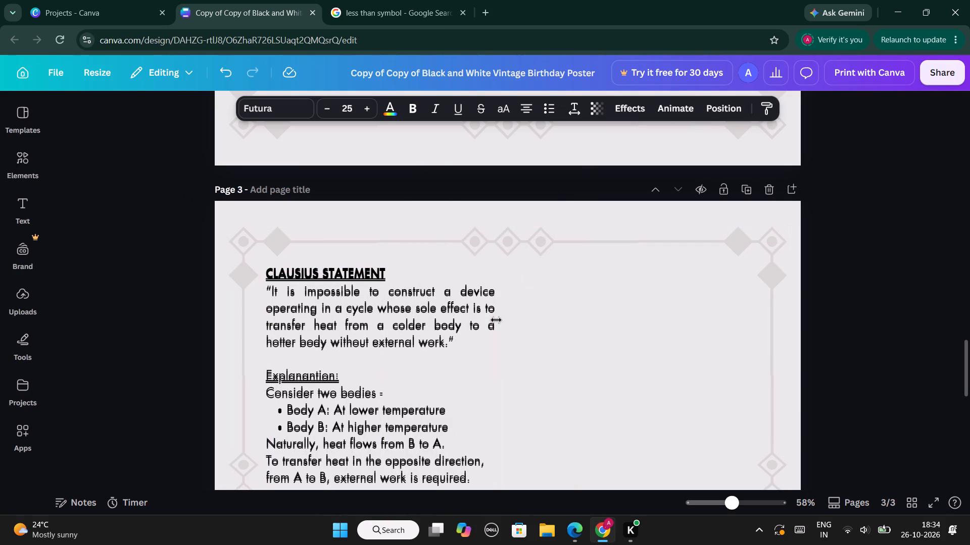
{"action": "key", "text": "Up"}
{"action": "key", "text": "Right"}
{"action": "key", "text": "Right"}
{"action": "key", "text": "Right"}
{"action": "key", "text": "Right"}
{"action": "key", "text": "Right"}
{"action": "key", "text": "Right"}
{"action": "key", "text": "Right"}
{"action": "key", "text": "Right"}
{"action": "key", "text": "Right"}
{"action": "key", "text": "Right"}
{"action": "key", "text": "Right"}
{"action": "key", "text": "Right"}
{"action": "key", "text": "Right"}
{"action": "key", "text": "Right"}
{"action": "key", "text": "Right"}
{"action": "key", "text": "Right"}
{"action": "key", "text": "Right"}
{"action": "key", "text": "Right"}
{"action": "key", "text": "Right"}
{"action": "key", "text": "Right"}
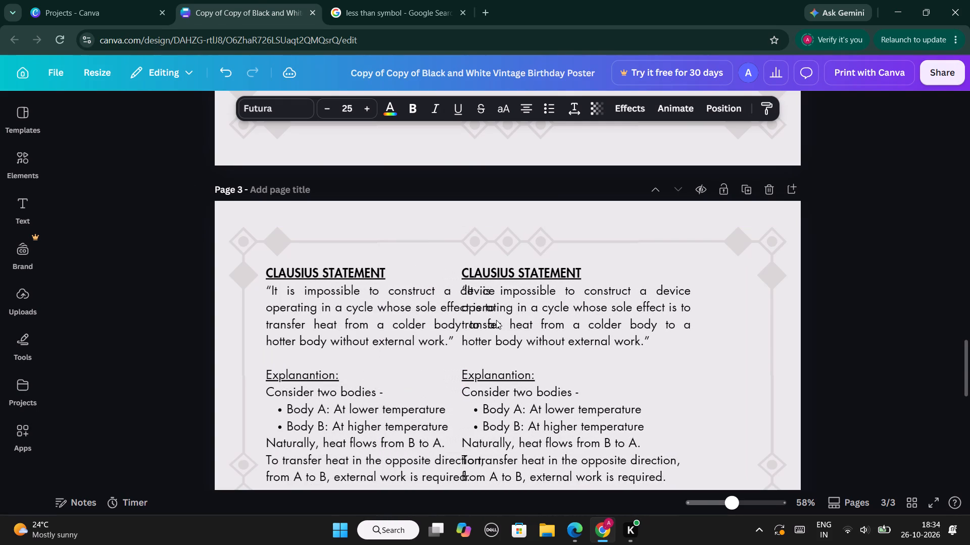
{"action": "key", "text": "Right"}
{"action": "key", "text": "Right"}
{"action": "key", "text": "Right"}
{"action": "key", "text": "Right"}
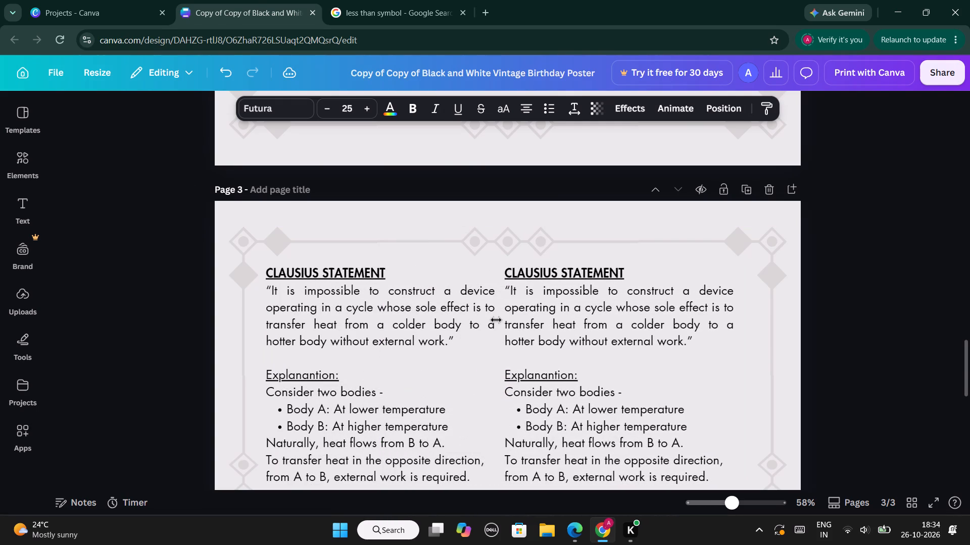
{"action": "key", "text": "Right"}
{"action": "key", "text": "Right"}
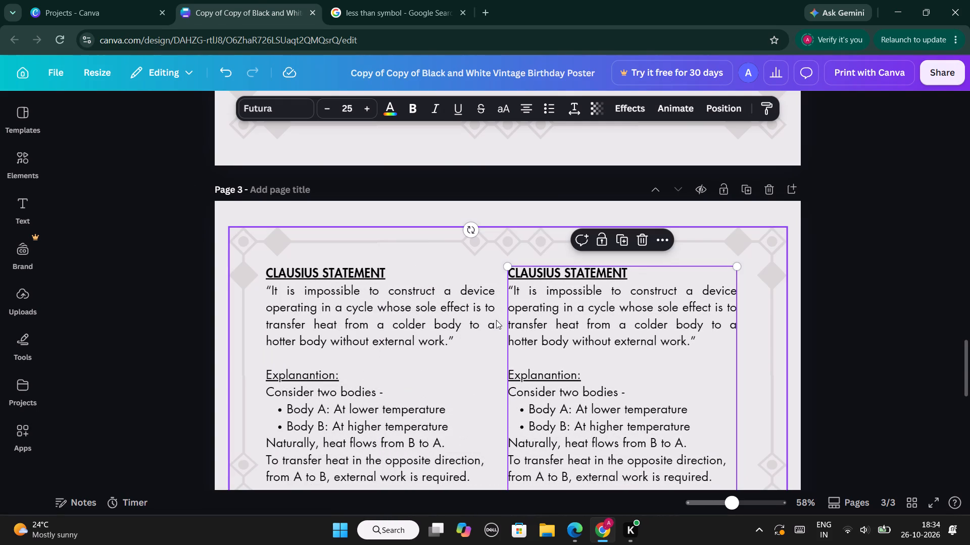
{"action": "key", "text": "Right"}
{"action": "key", "text": "Right"}
{"action": "key", "text": "Right"}
{"action": "key", "text": "Right"}
{"action": "key", "text": "Right"}
{"action": "key", "text": "Right"}
{"action": "key", "text": "Right"}
{"action": "key", "text": "Right"}
{"action": "key", "text": "Right"}
{"action": "key", "text": "Right"}
{"action": "key", "text": "Right"}
{"action": "key", "text": "Right"}
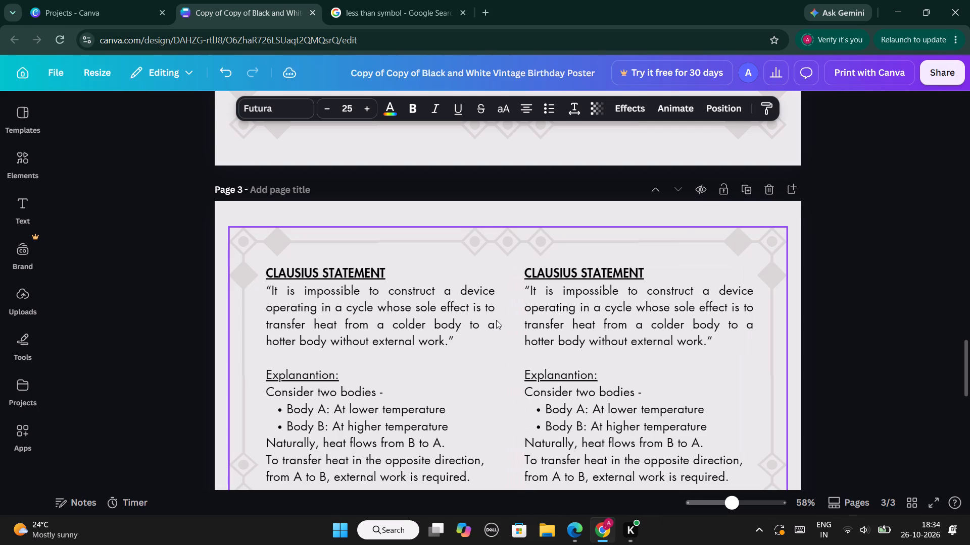
{"action": "key", "text": "Left"}
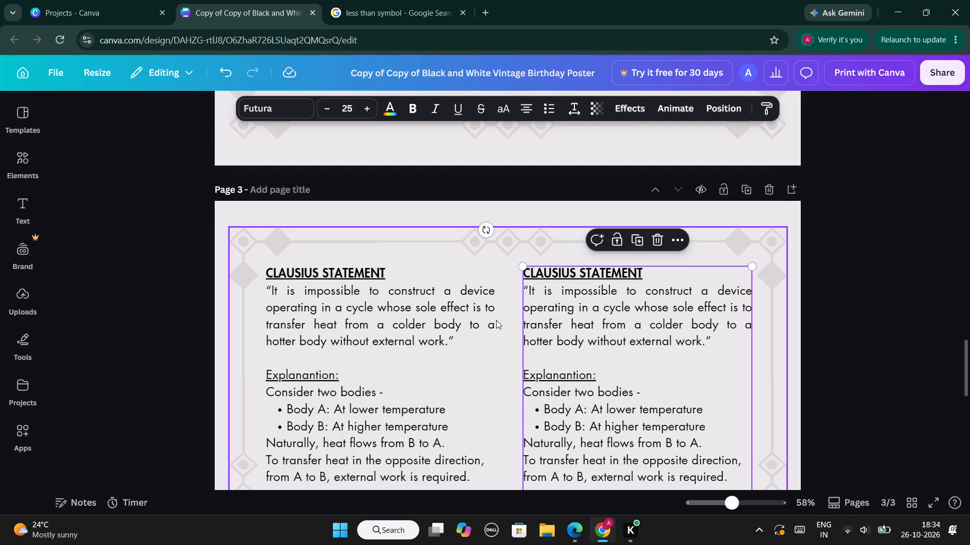
Replace all text in the duplicate with the cut "EQUIVALENCE OF KELVIN - PLANCK AND CLAUSIUS STATEMENTS" heading and leave one blank line beneath it.
{"action": "double_click", "coordinate": [602, 358]}
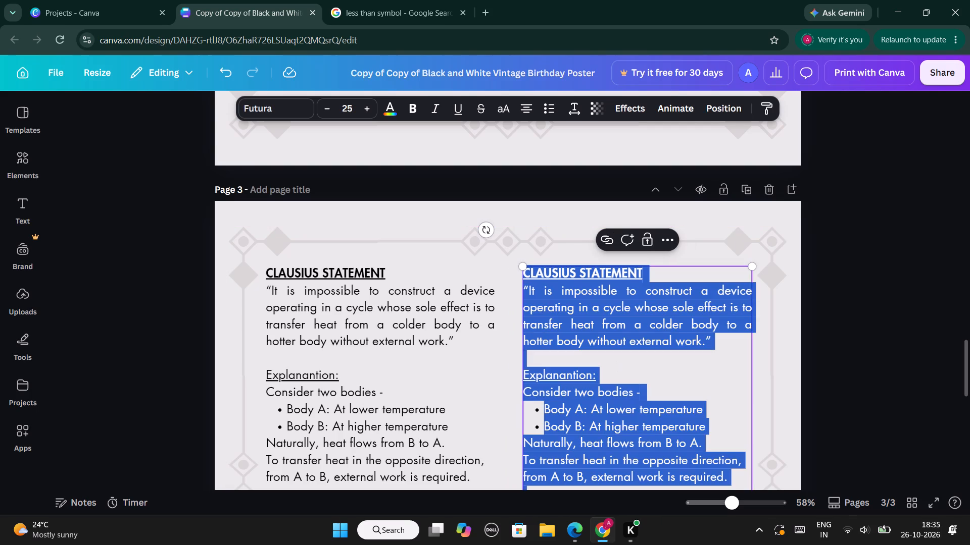
{"action": "key", "text": "BackSpace"}
{"action": "key", "text": "ctrl+v"}
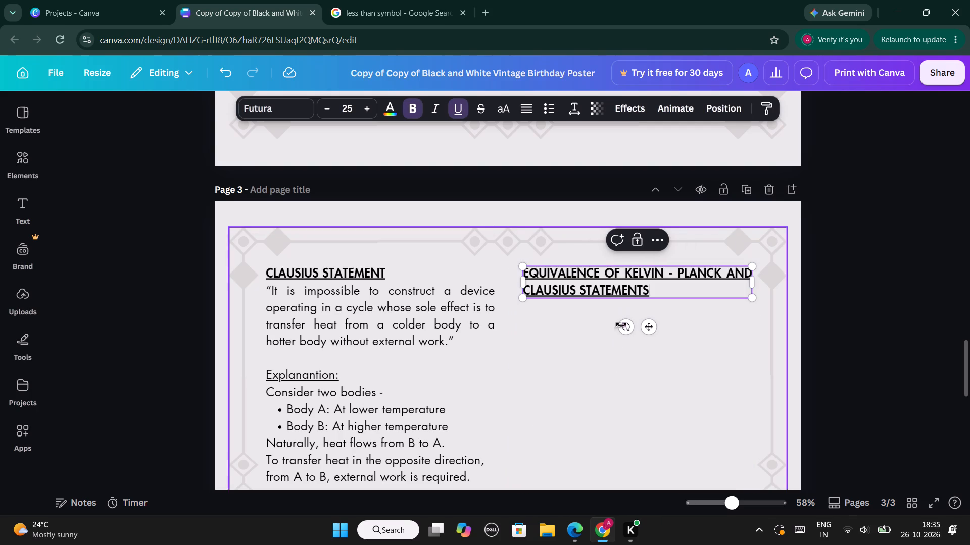
{"action": "key", "text": "Return"}
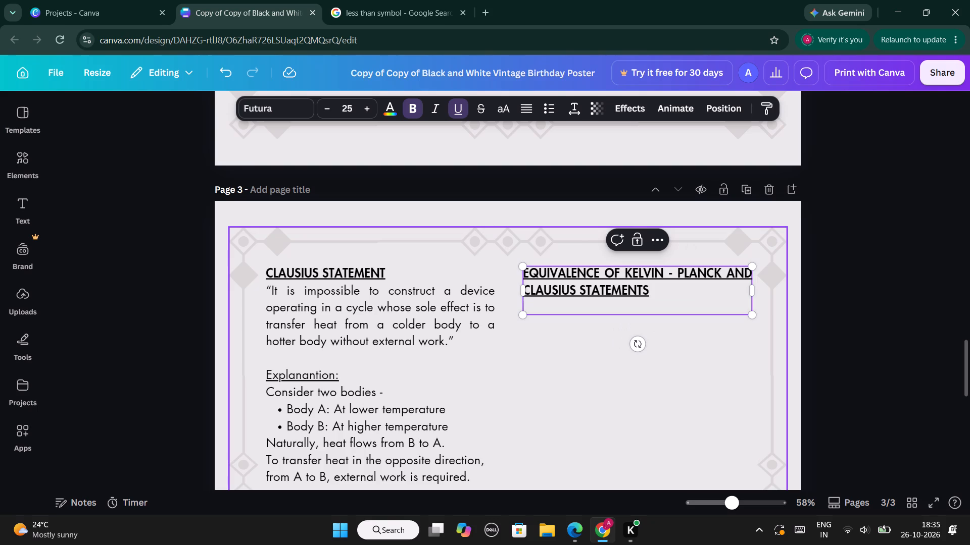
{"action": "key", "text": "Return"}
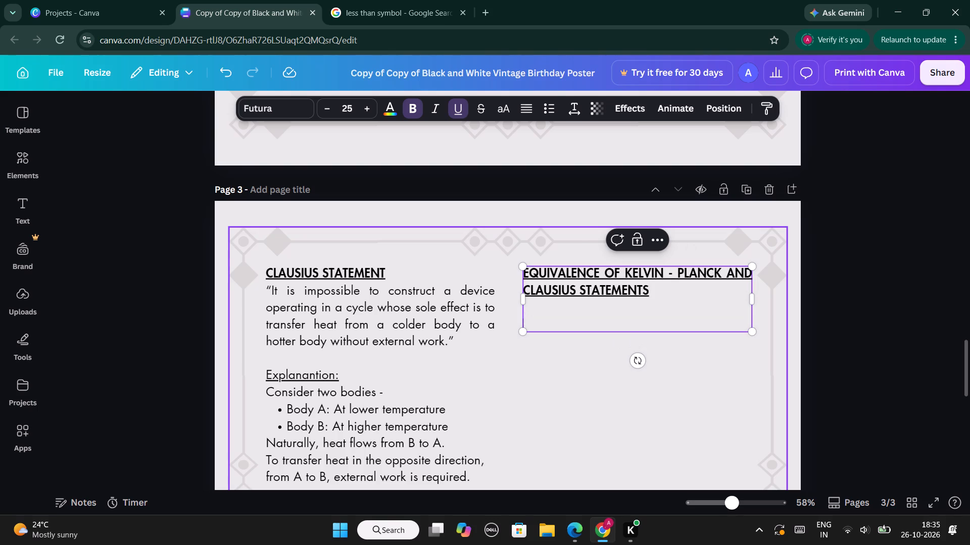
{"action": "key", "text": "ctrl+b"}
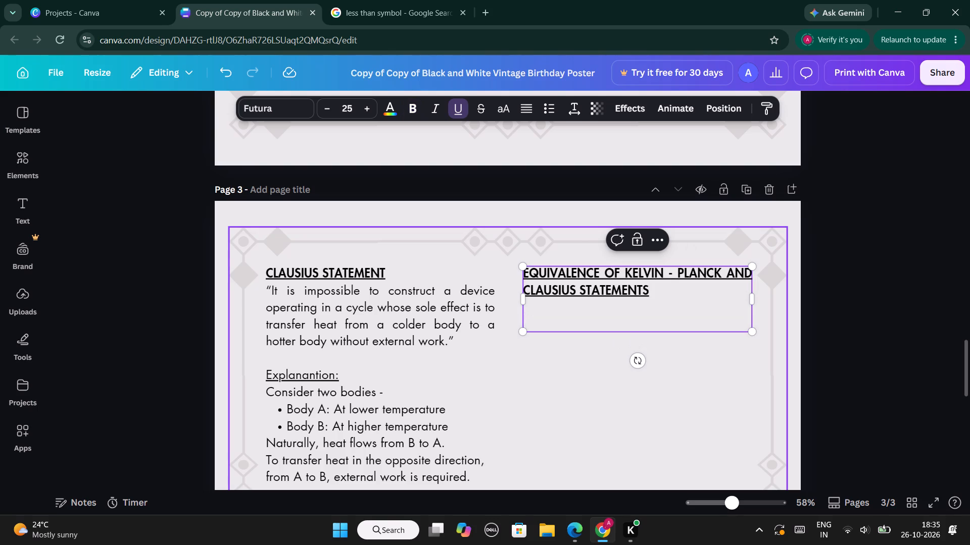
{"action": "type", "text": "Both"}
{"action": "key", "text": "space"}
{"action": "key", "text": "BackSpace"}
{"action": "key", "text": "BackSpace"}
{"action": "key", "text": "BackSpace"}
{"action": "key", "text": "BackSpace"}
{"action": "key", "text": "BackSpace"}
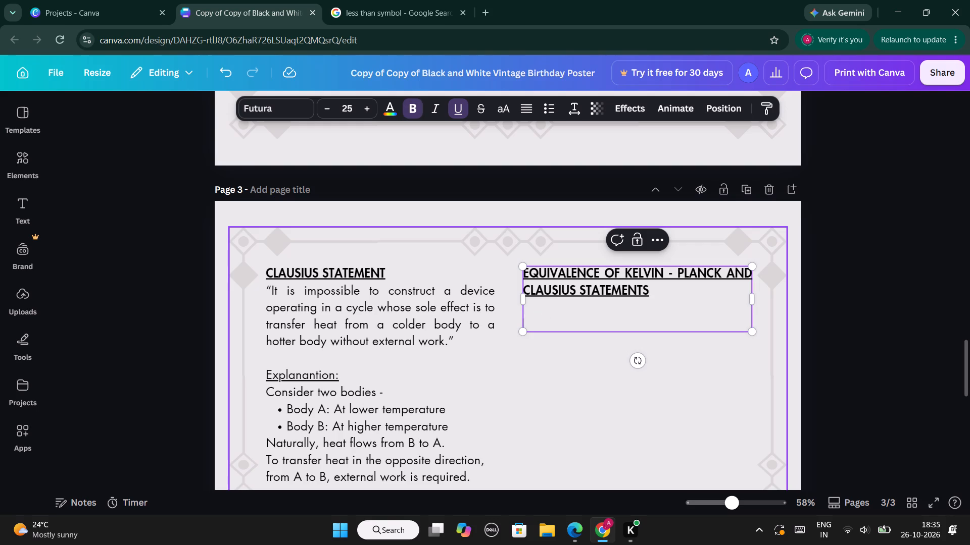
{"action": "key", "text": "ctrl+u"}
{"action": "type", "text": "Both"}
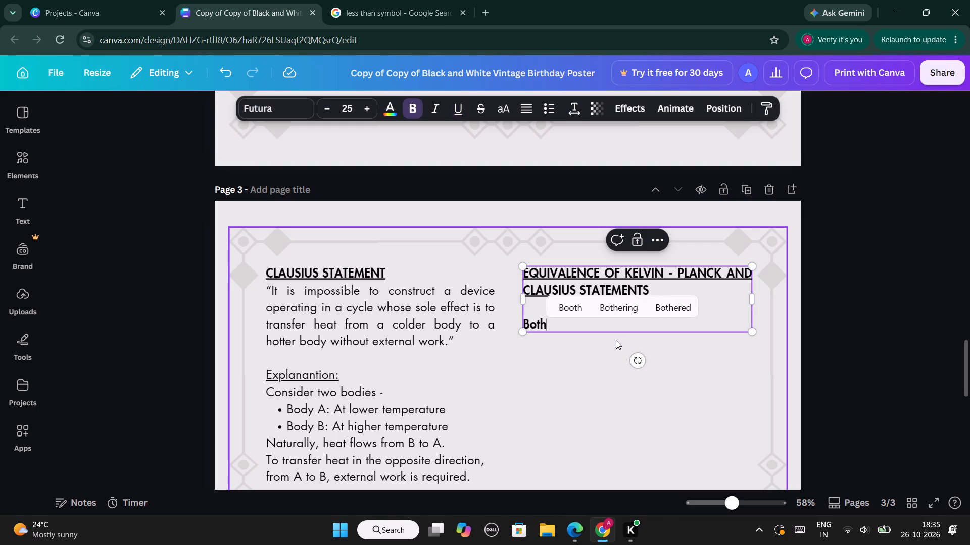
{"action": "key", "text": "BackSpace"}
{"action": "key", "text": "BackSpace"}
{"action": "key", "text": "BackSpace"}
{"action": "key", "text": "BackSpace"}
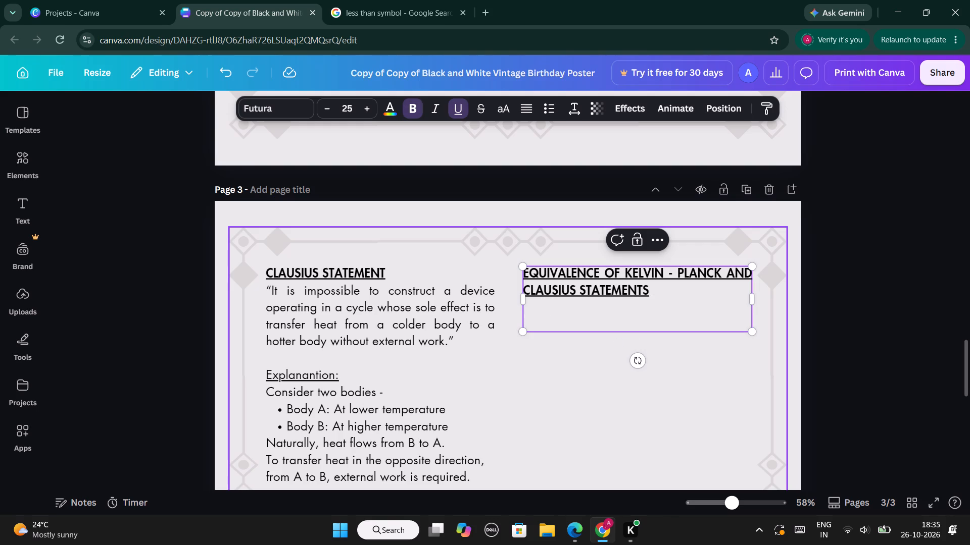
Below the equivalence heading, begin a paragraph without bold or underline reading "Both statements are equivalent because".
{"action": "key", "text": "ctrl+b"}
{"action": "key", "text": "ctrl+u"}
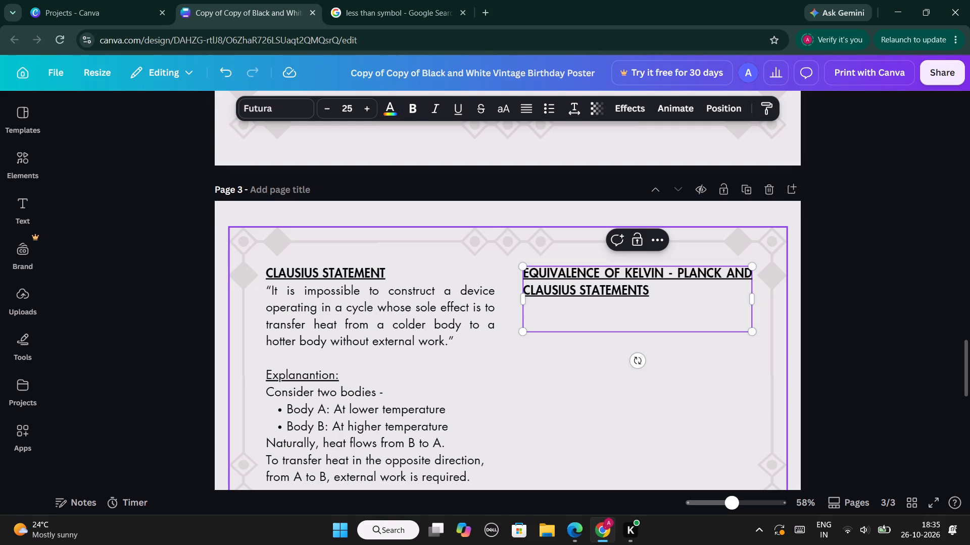
{"action": "type", "text": "Bote"}
{"action": "key", "text": "BackSpace"}
{"action": "type", "text": "h"}
{"action": "key", "text": "space"}
{"action": "type", "text": "stse"}
{"action": "key", "text": "BackSpace"}
{"action": "key", "text": "BackSpace"}
{"action": "type", "text": "atements"}
{"action": "key", "text": "space"}
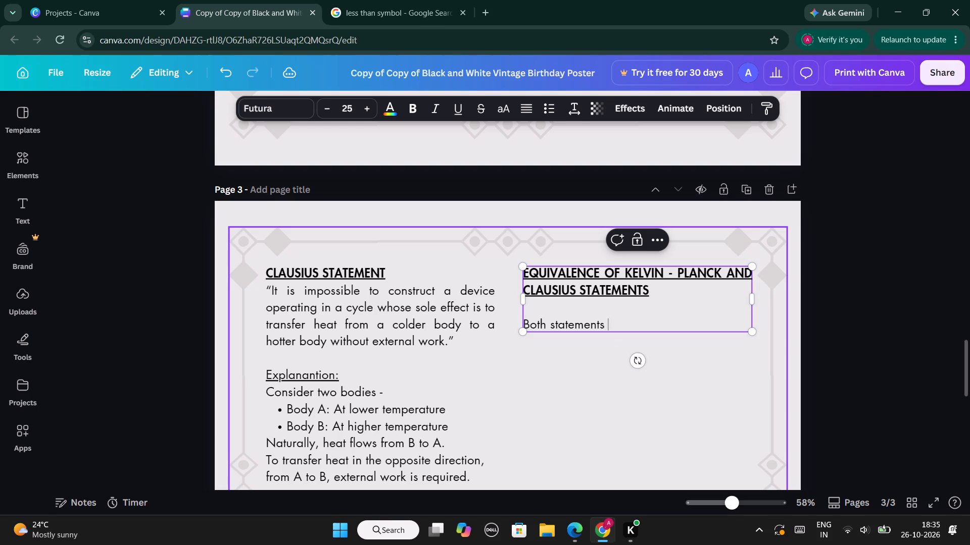
{"action": "type", "text": "are"}
{"action": "key", "text": "space"}
{"action": "type", "text": "equivalent because"}
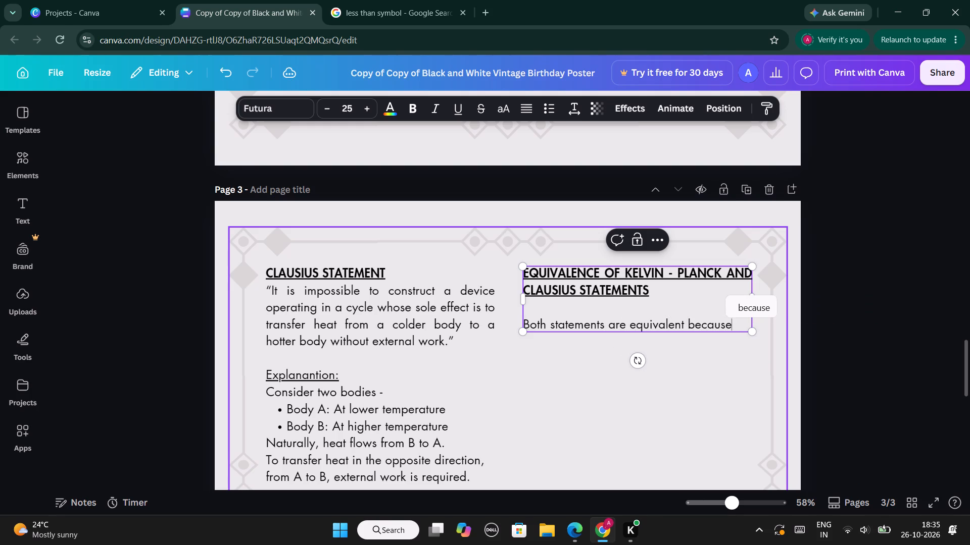
{"action": "key", "text": "space"}
Complete the sentence with "violating one would also lead to the violation of the other.".
{"action": "type", "text": "viol"}
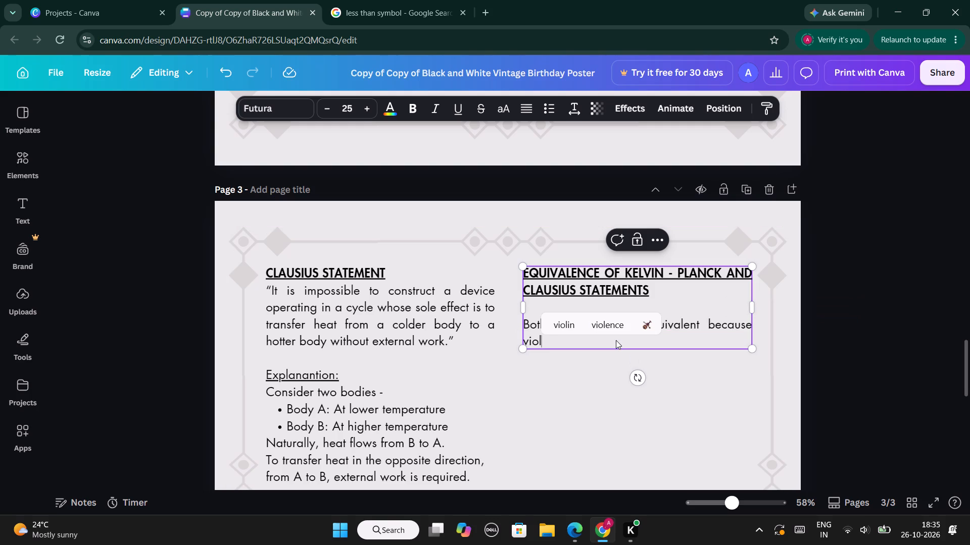
{"action": "type", "text": "atio"}
{"action": "key", "text": "BackSpace"}
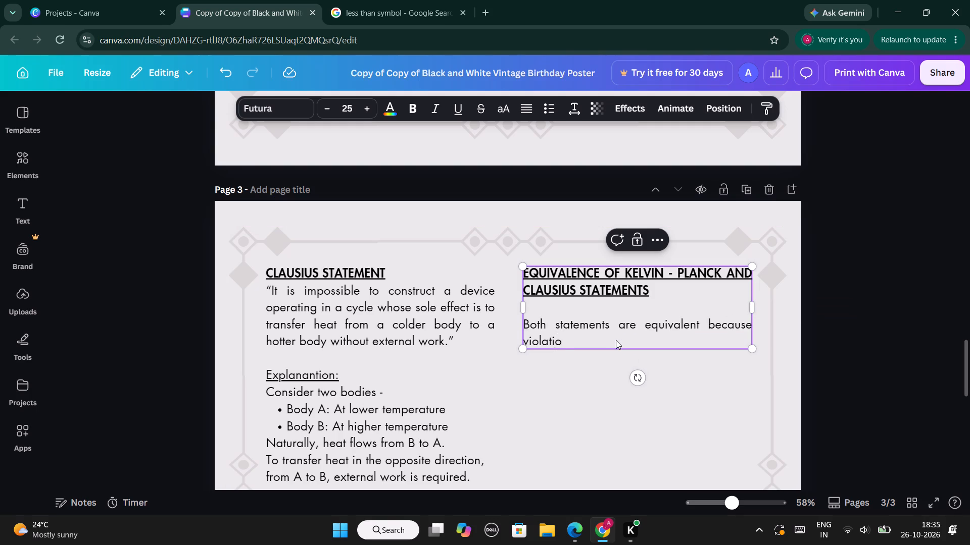
{"action": "type", "text": "ng"}
{"action": "key", "text": "space"}
{"action": "type", "text": "one would"}
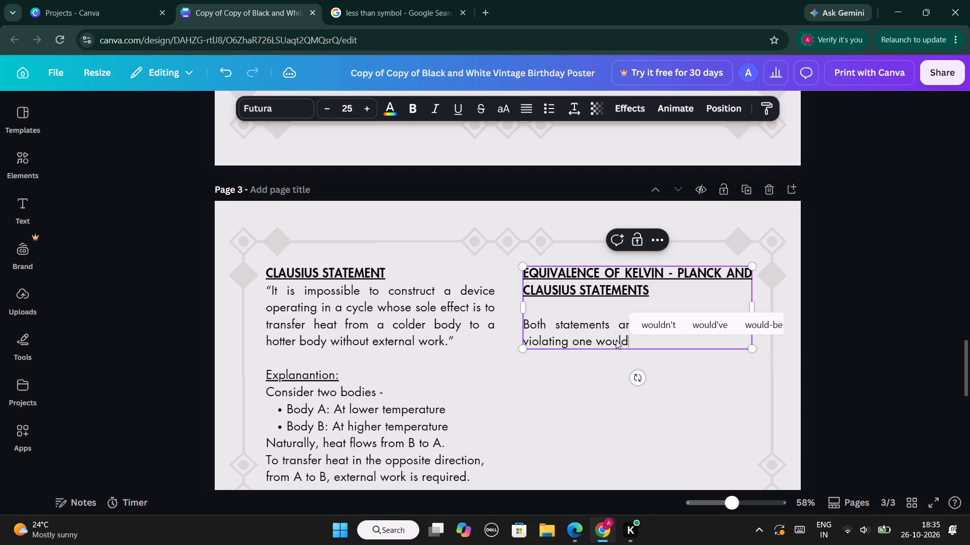
{"action": "key", "text": "space"}
{"action": "type", "text": "alse"}
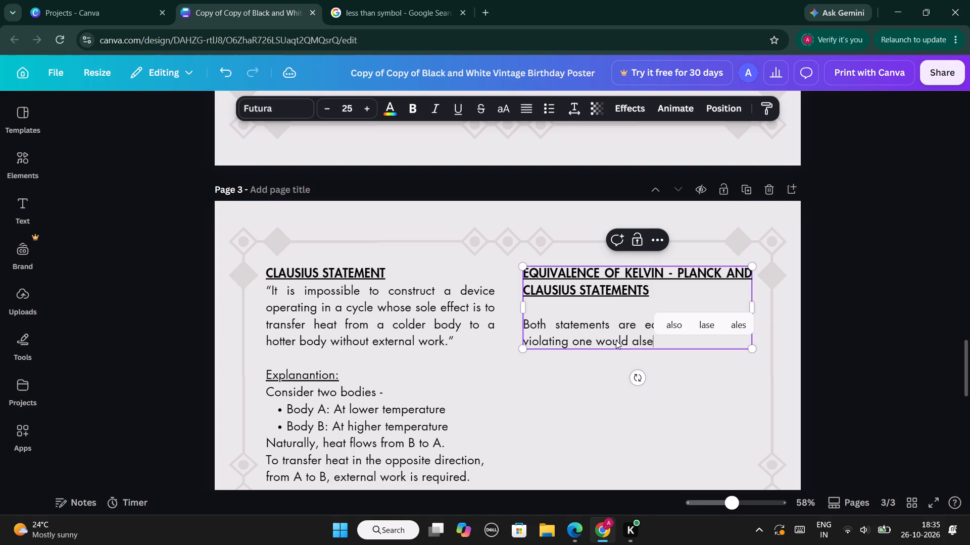
{"action": "key", "text": "BackSpace"}
{"action": "type", "text": "o leas"}
{"action": "key", "text": "BackSpace"}
{"action": "key", "text": "d"}
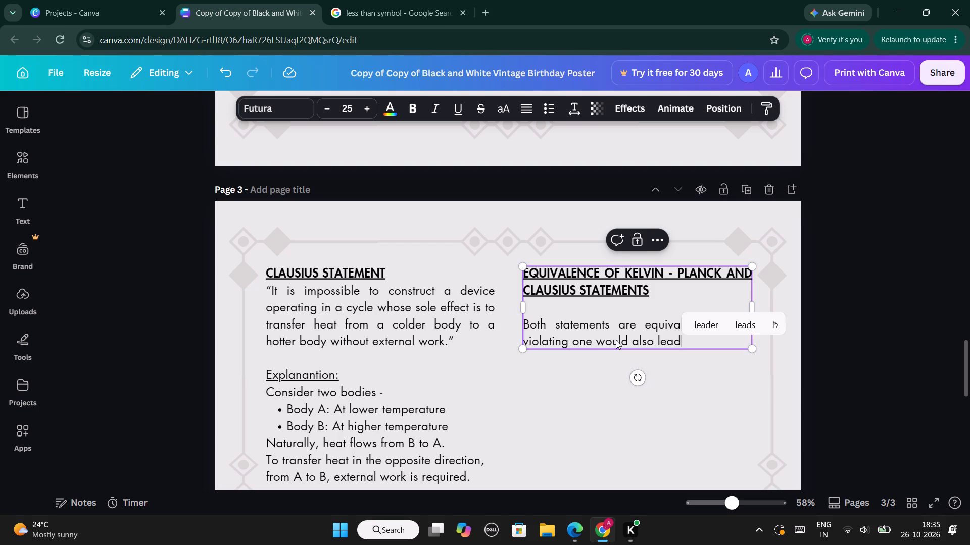
{"action": "key", "text": "space"}
{"action": "type", "text": "to the"}
{"action": "key", "text": "space"}
{"action": "type", "text": "violation"}
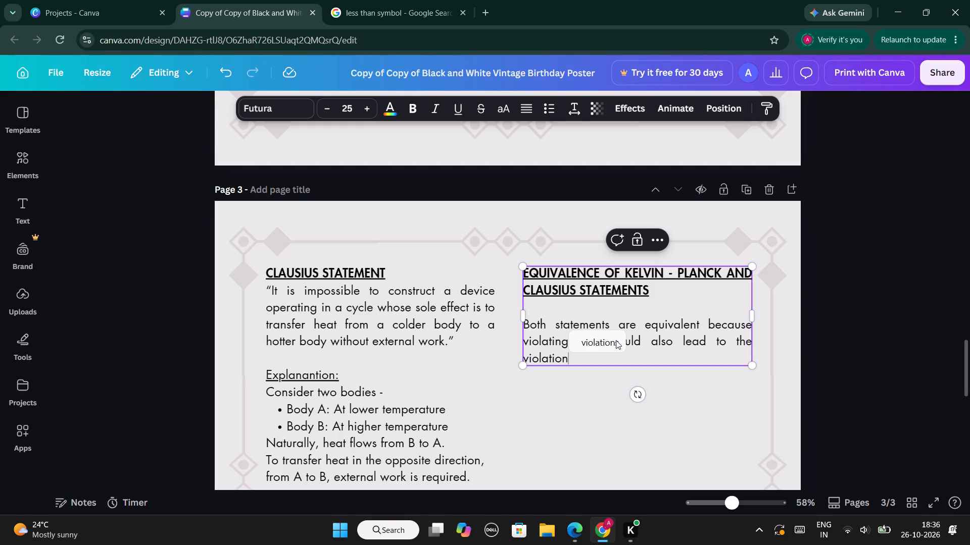
{"action": "key", "text": "space"}
{"action": "type", "text": "of the"}
{"action": "key", "text": "space"}
{"action": "key", "text": "i"}
{"action": "key", "text": "BackSpace"}
{"action": "type", "text": "other"}
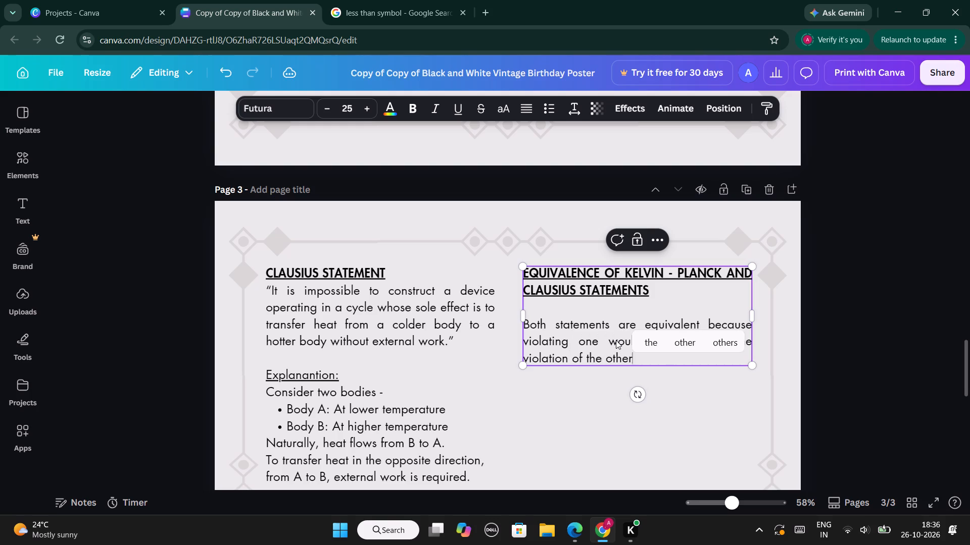
{"action": "key", "text": "period"}
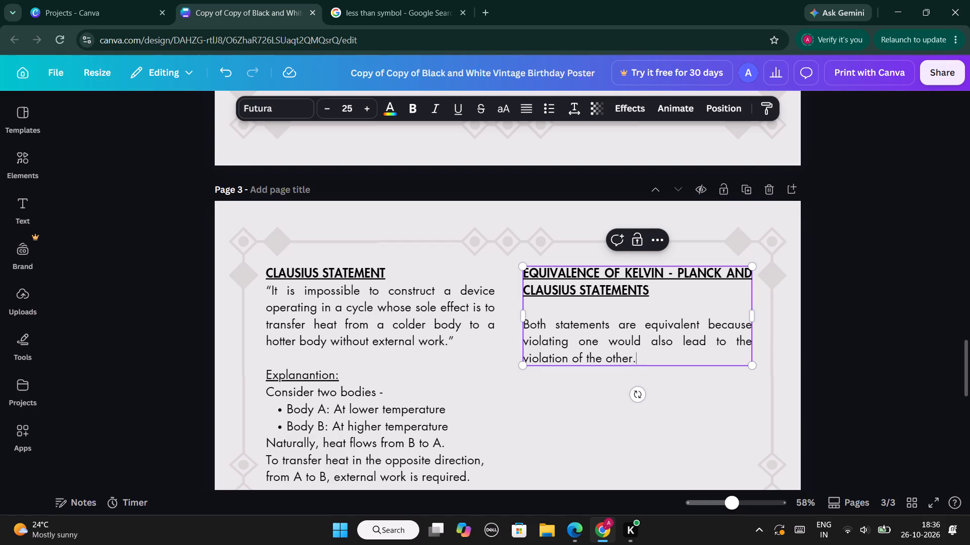
Leave a blank line after the paragraph and add the bold subheading "If Kelvin - Planck is violated:".
{"action": "key", "text": "Return"}
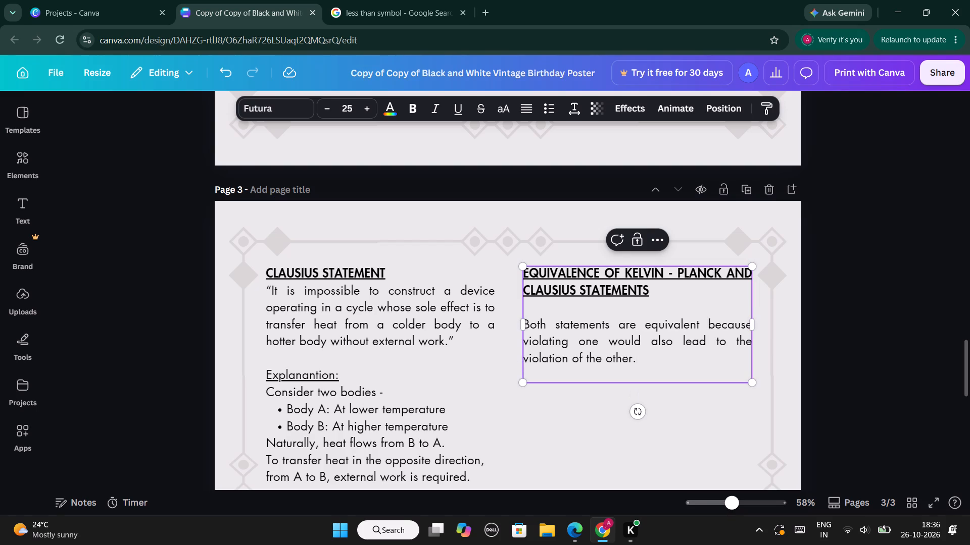
{"action": "key", "text": "Return"}
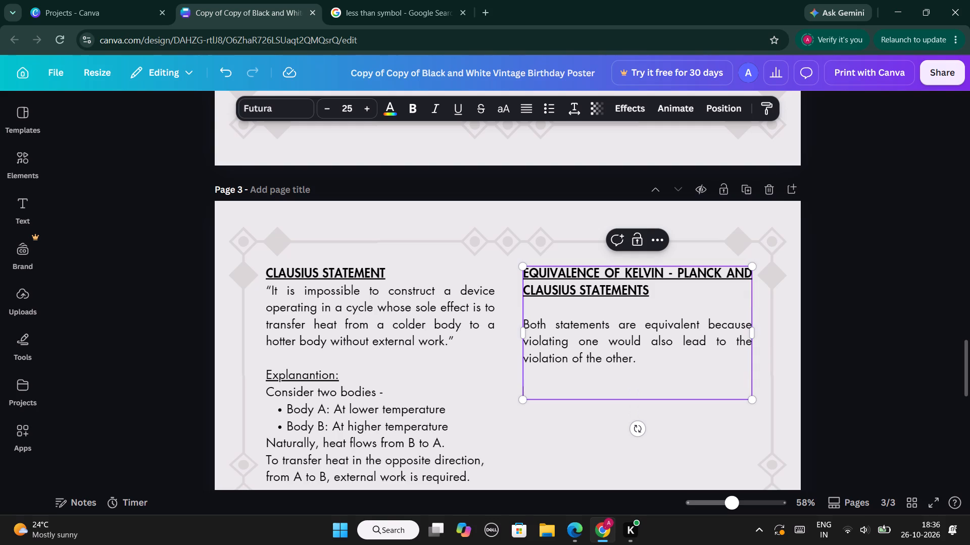
{"action": "key", "text": "ctrl+b"}
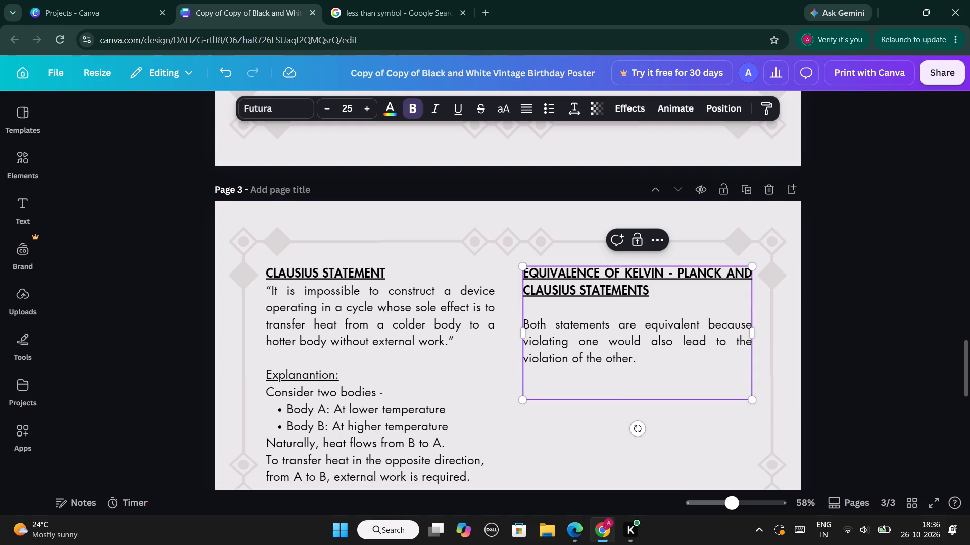
{"action": "key", "text": "shift+i"}
{"action": "type", "text": "f"}
{"action": "key", "text": "space"}
{"action": "type", "text": "Le"}
{"action": "key", "text": "BackSpace"}
{"action": "key", "text": "BackSpace"}
{"action": "type", "text": "Kelvin -"}
{"action": "key", "text": "space"}
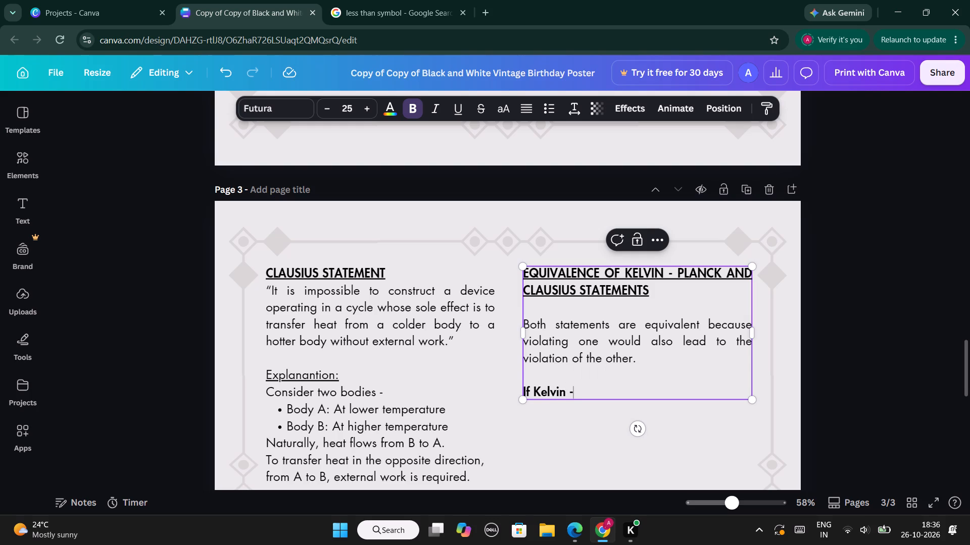
{"action": "type", "text": "Pla"}
{"action": "type", "text": "nck"}
{"action": "key", "text": "space"}
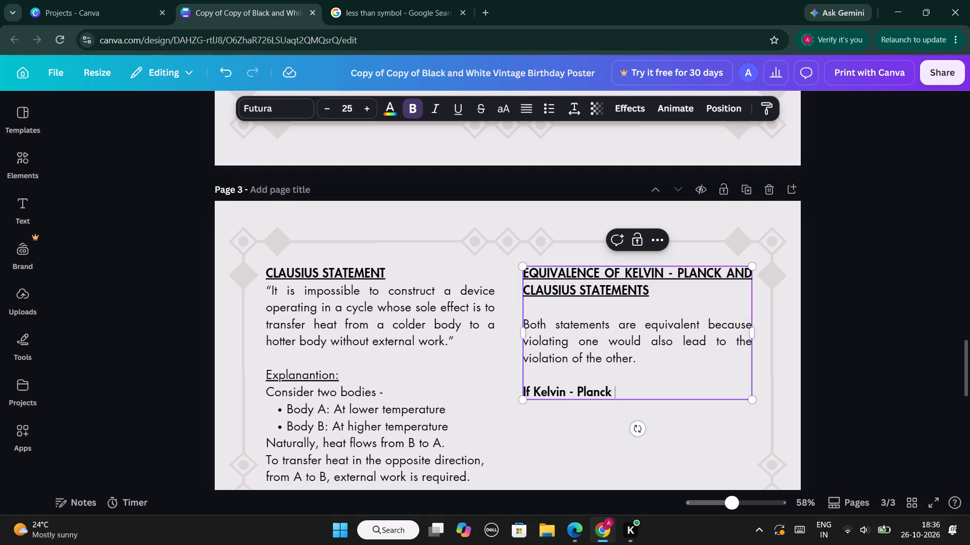
{"action": "type", "text": "is violated"}
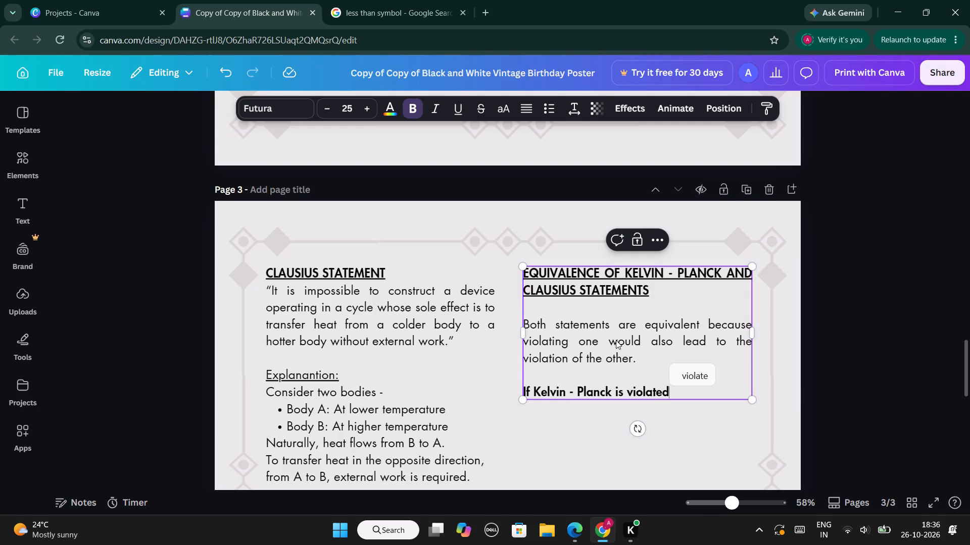
{"action": "key", "text": "shift+colon"}
{"action": "key", "text": "Return"}
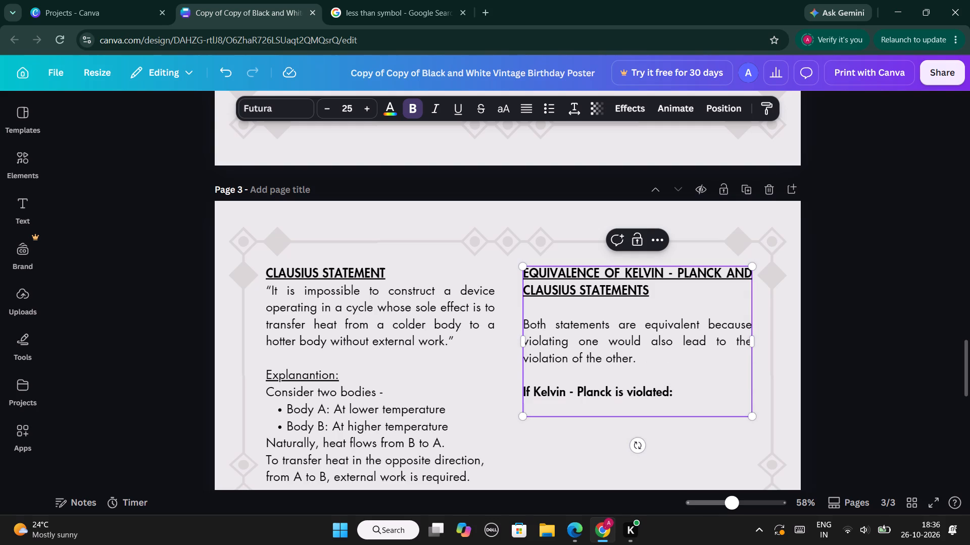
Under the subheading, begin a non-bold line reading "Imaging a heat engine that converts".
{"action": "key", "text": "ctrl+b"}
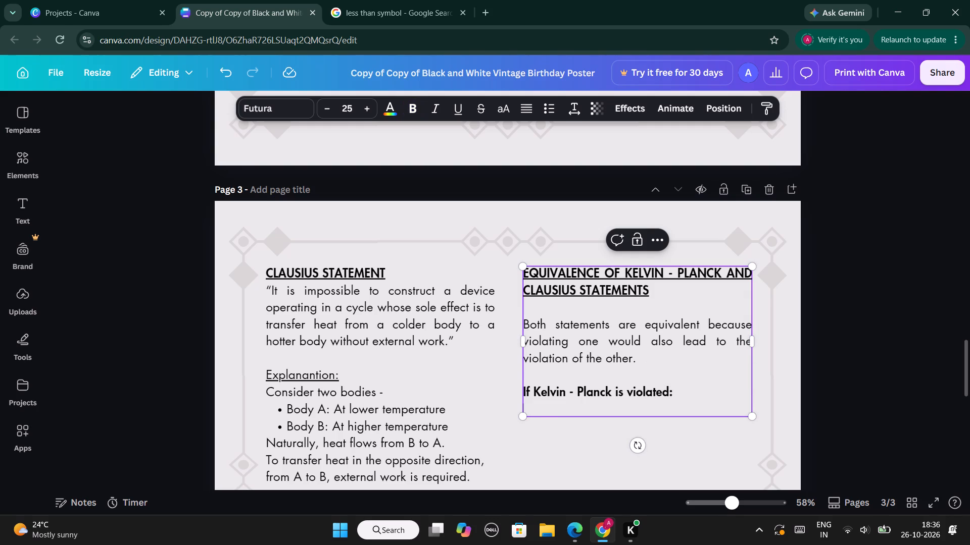
{"action": "type", "text": "Imaging a heat engin"}
{"action": "key", "text": "space"}
{"action": "key", "text": "BackSpace"}
{"action": "key", "text": "e"}
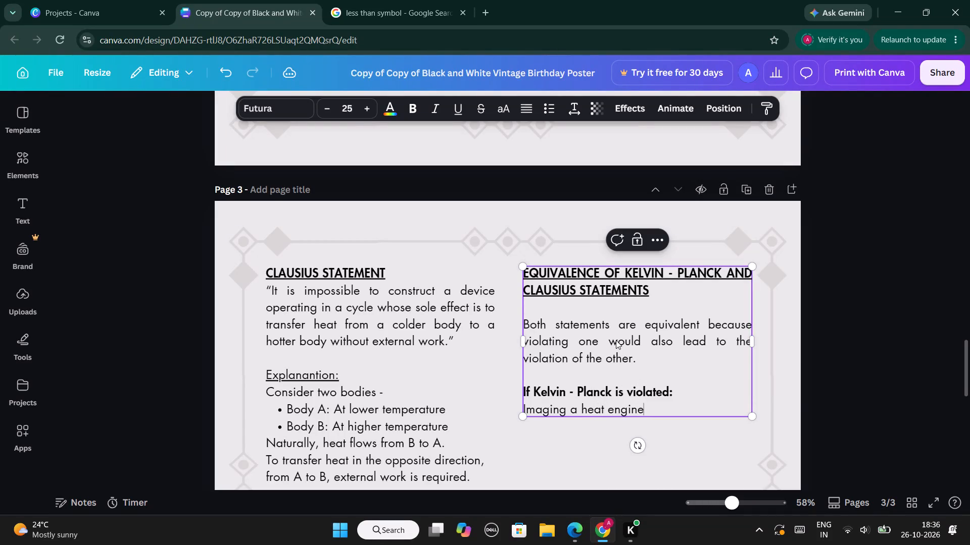
{"action": "key", "text": "space"}
{"action": "type", "text": "that converte"}
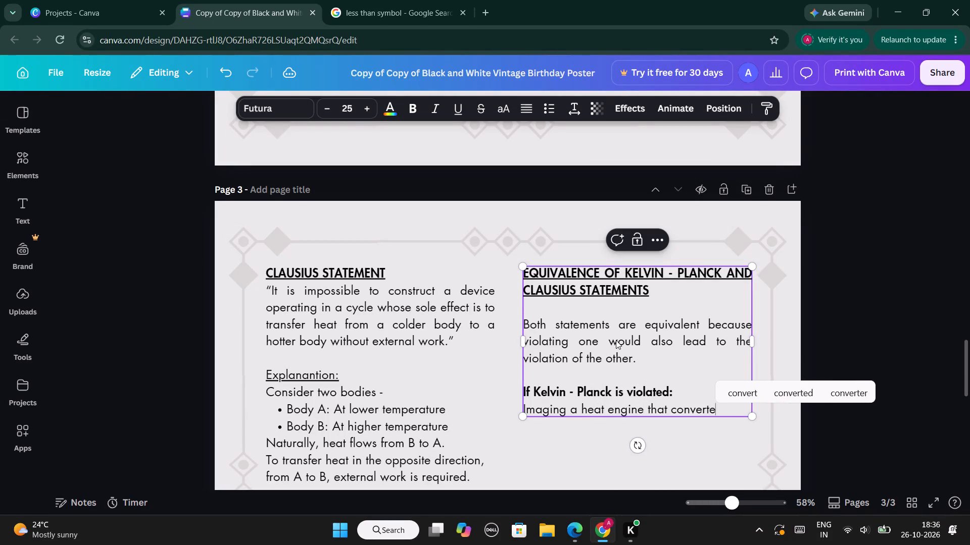
{"action": "key", "text": "BackSpace"}
{"action": "key", "text": "s"}
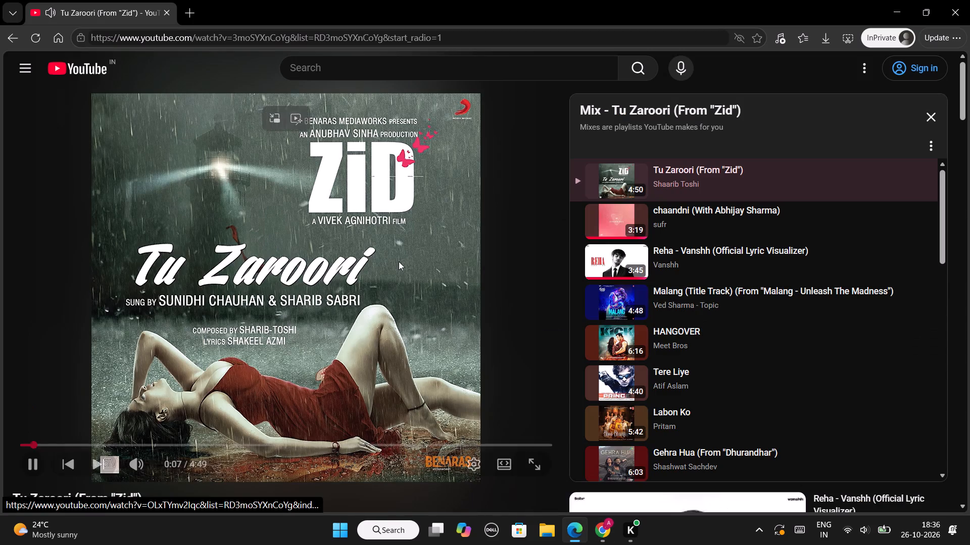
Pause the "Tu Zaroori" video on YouTube in Microsoft Edge.
{"action": "key", "text": "space"}
Look through the comments and recommended videos on the "Tu Zaroori" YouTube page.
{"action": "scroll", "coordinate": [399, 261], "scroll_direction": "down", "scroll_amount": 5}
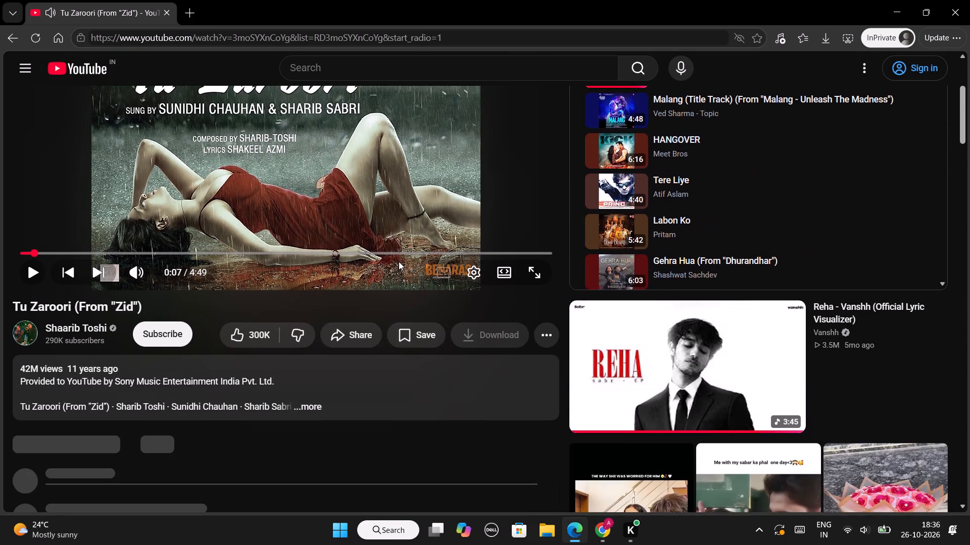
{"action": "scroll", "coordinate": [399, 261], "scroll_direction": "down", "scroll_amount": 6}
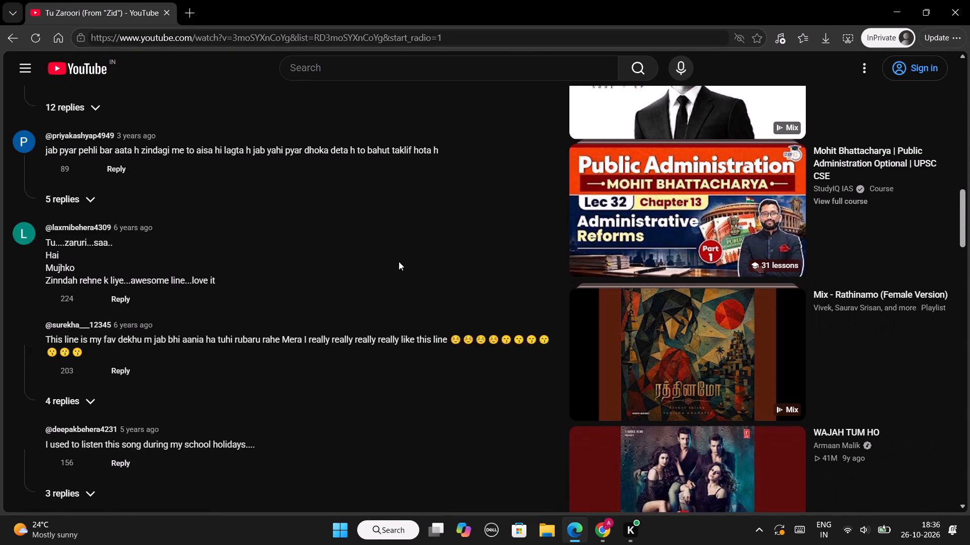
{"action": "scroll", "coordinate": [399, 261], "scroll_direction": "down", "scroll_amount": 6}
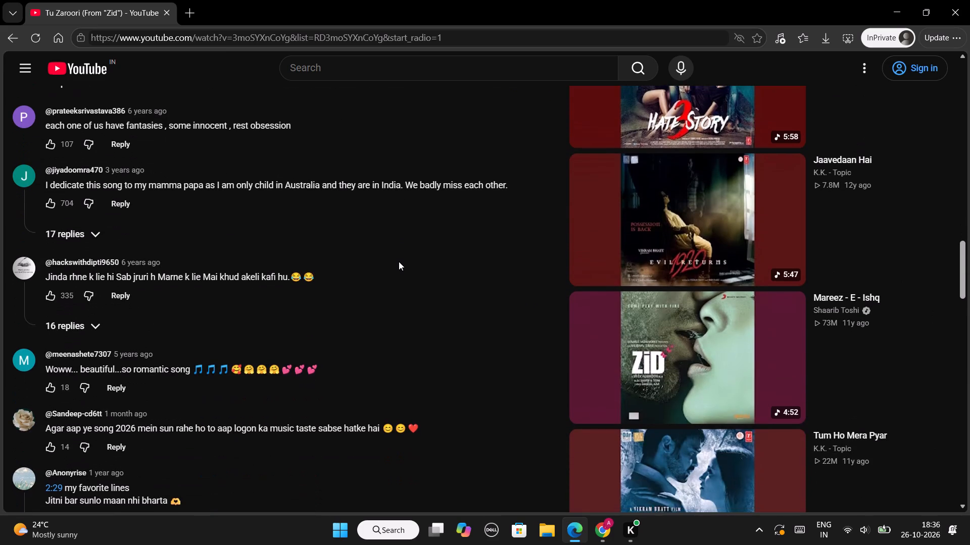
{"action": "scroll", "coordinate": [399, 261], "scroll_direction": "down", "scroll_amount": 4}
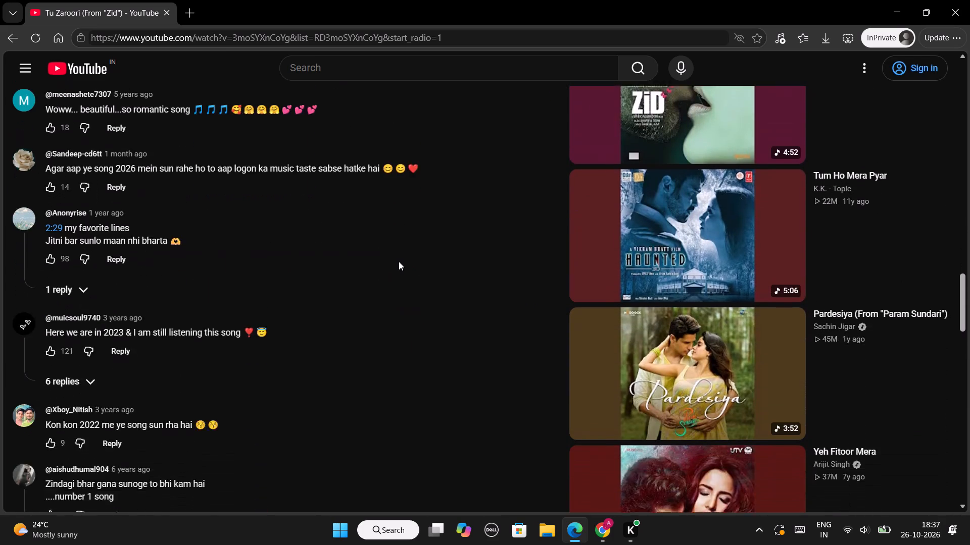
{"action": "scroll", "coordinate": [399, 261], "scroll_direction": "down", "scroll_amount": 6}
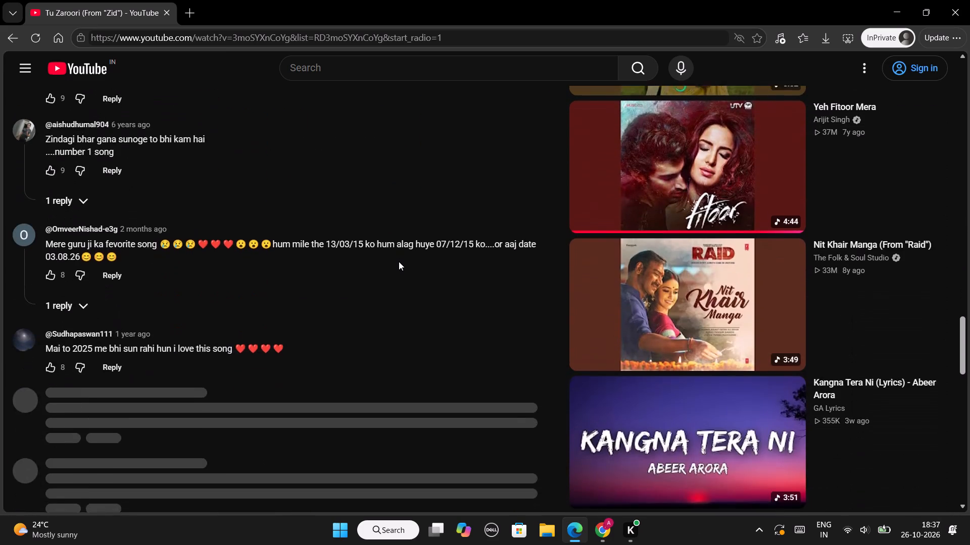
Continue looking through the comments and recommended videos on the "Tu Zaroori" YouTube page.
{"action": "scroll", "coordinate": [399, 261], "scroll_direction": "down", "scroll_amount": 10}
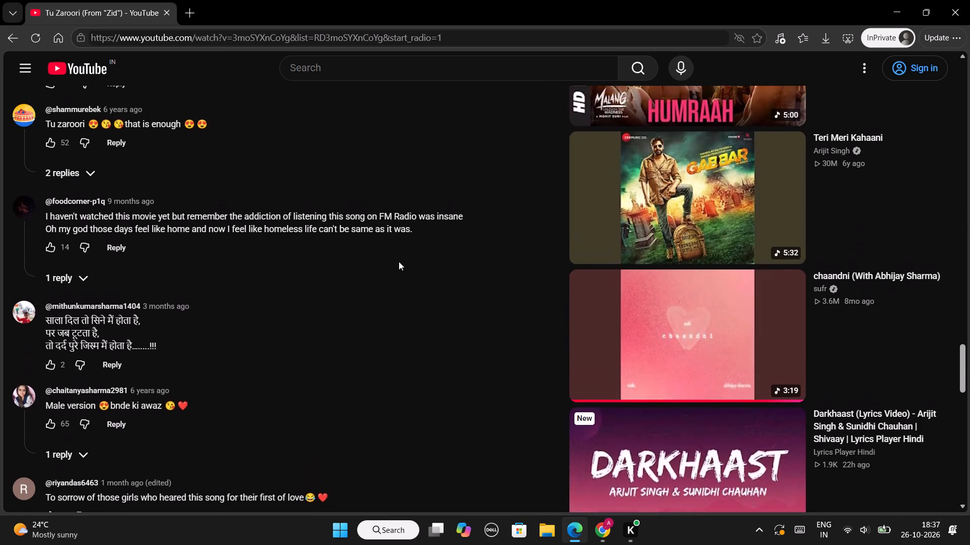
{"action": "scroll", "coordinate": [399, 261], "scroll_direction": "down", "scroll_amount": 8}
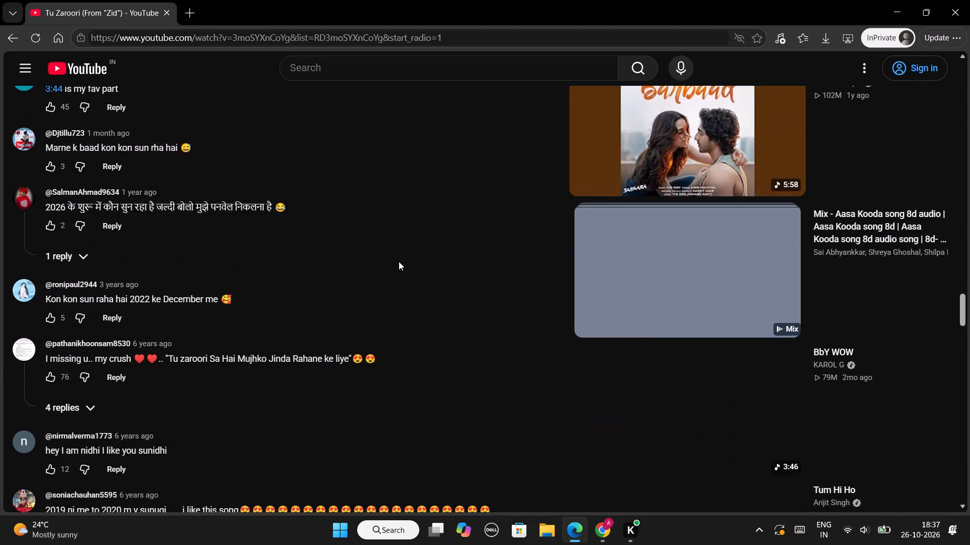
{"action": "scroll", "coordinate": [399, 261], "scroll_direction": "down", "scroll_amount": 6}
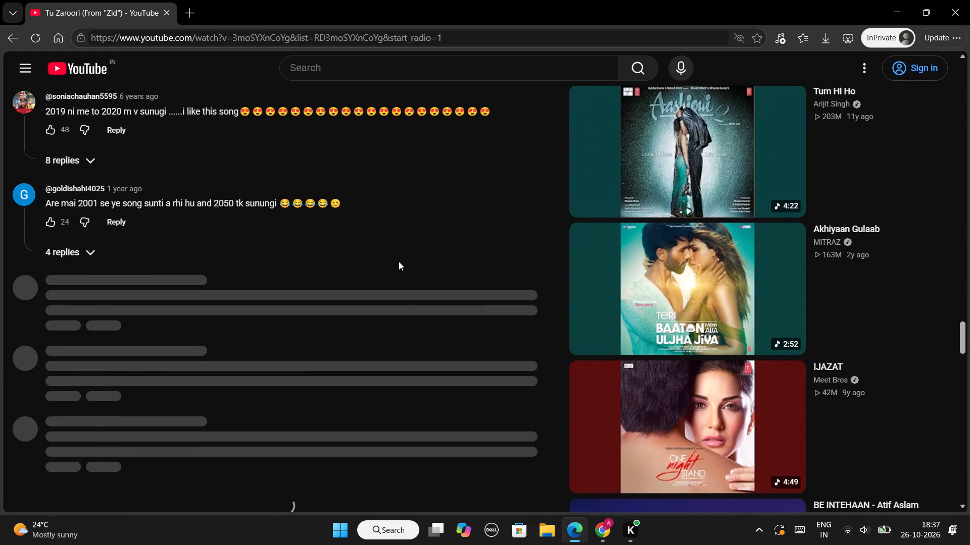
{"action": "scroll", "coordinate": [399, 261], "scroll_direction": "down", "scroll_amount": 7}
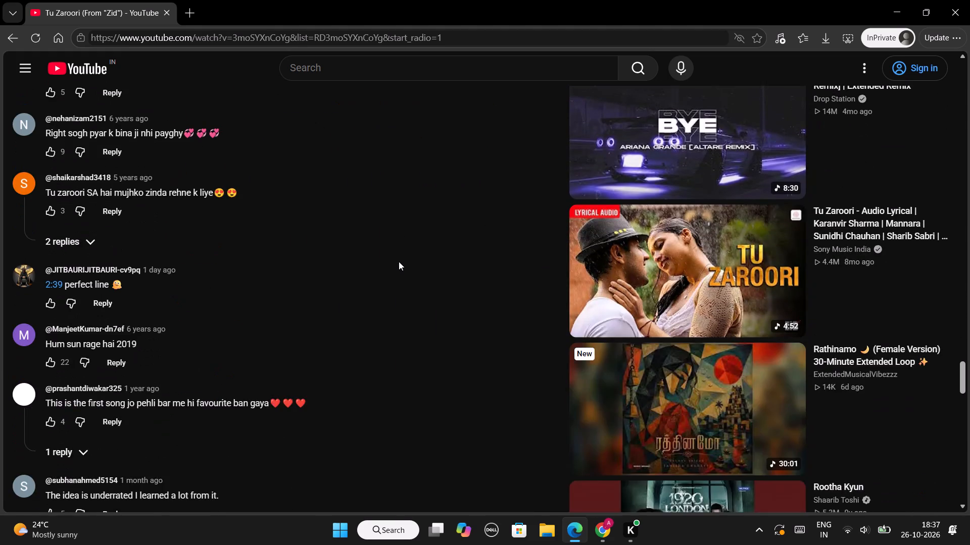
{"action": "scroll", "coordinate": [399, 261], "scroll_direction": "down", "scroll_amount": 5}
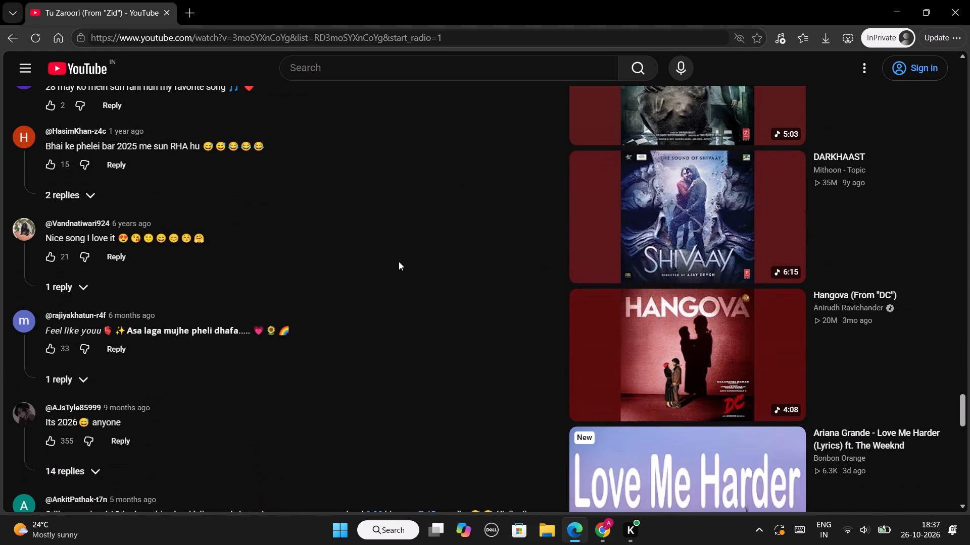
{"action": "scroll", "coordinate": [399, 261], "scroll_direction": "down", "scroll_amount": 2}
Open the recommended "Tum Hi Ho" video by Arijit Singh and reload its page to get past the ad.
{"action": "scroll", "coordinate": [399, 261], "scroll_direction": "up", "scroll_amount": 2}
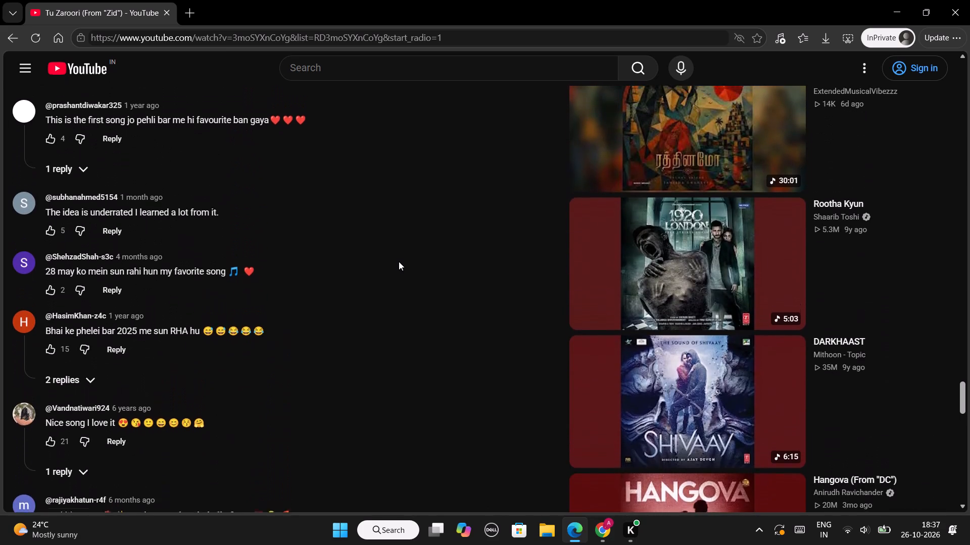
{"action": "scroll", "coordinate": [399, 261], "scroll_direction": "up", "scroll_amount": 6}
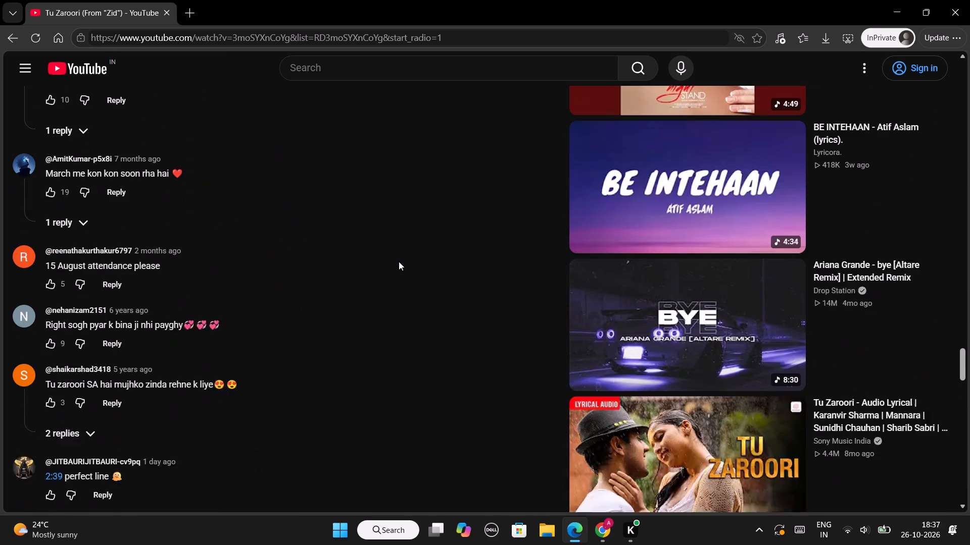
{"action": "scroll", "coordinate": [399, 261], "scroll_direction": "up", "scroll_amount": 1}
{"action": "scroll", "coordinate": [352, 244], "scroll_direction": "up", "scroll_amount": 4}
{"action": "scroll", "coordinate": [568, 145], "scroll_direction": "up", "scroll_amount": 3}
{"action": "left_click", "coordinate": [672, 186]}
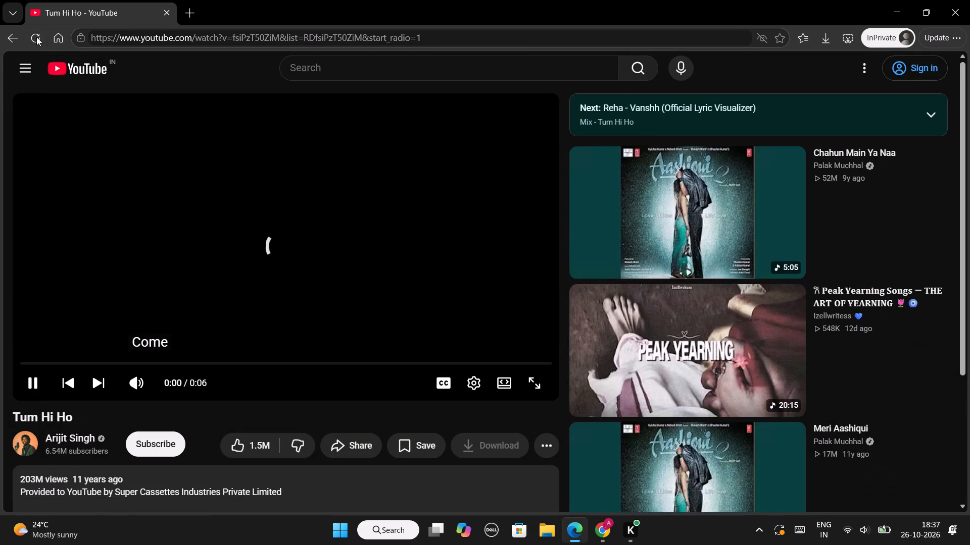
{"action": "left_click", "coordinate": [36, 37]}
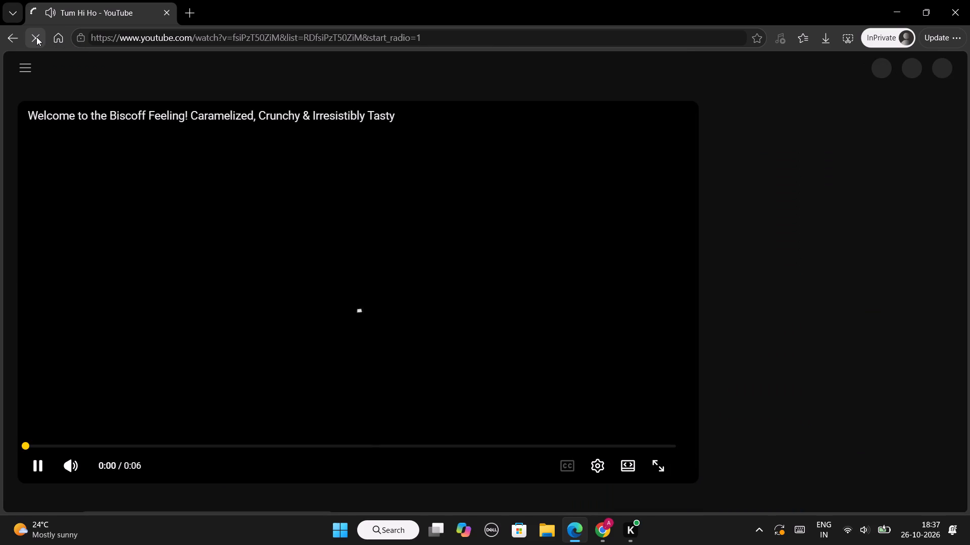
{"action": "key", "text": "ctrl+r"}
{"action": "key", "text": "ctrl+r"}
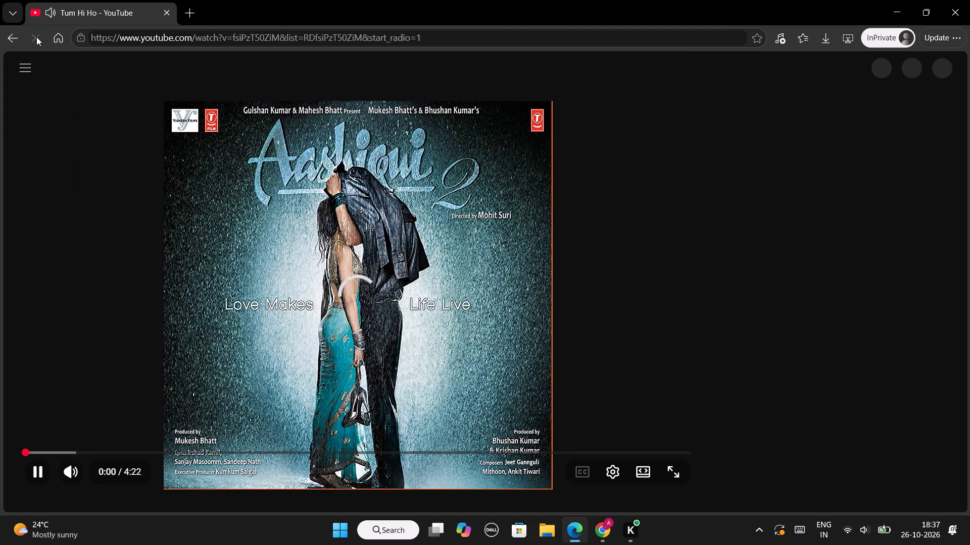
Choose a playback option for the "Tum Hi Ho" video and return to the Canva document in Chrome.
{"action": "right_click", "coordinate": [258, 206]}
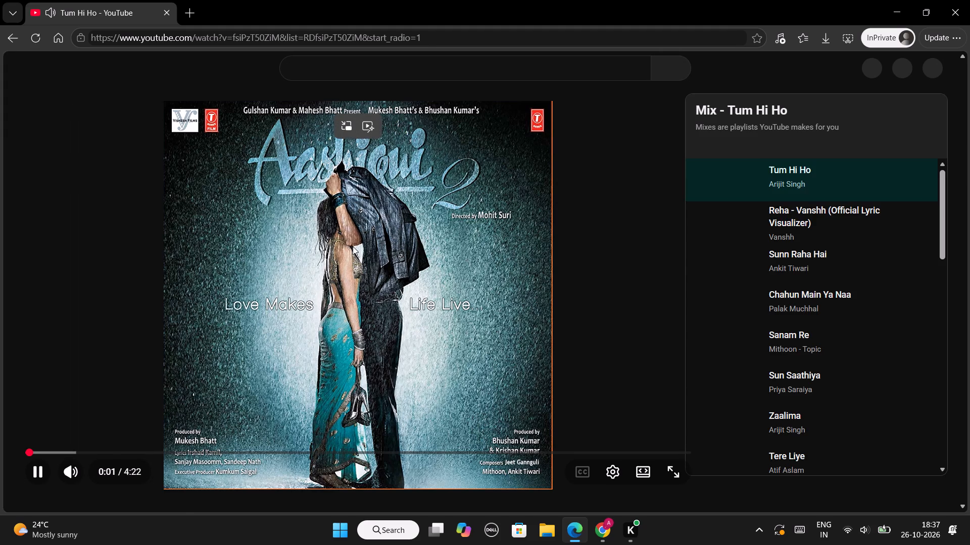
{"action": "left_click", "coordinate": [287, 223]}
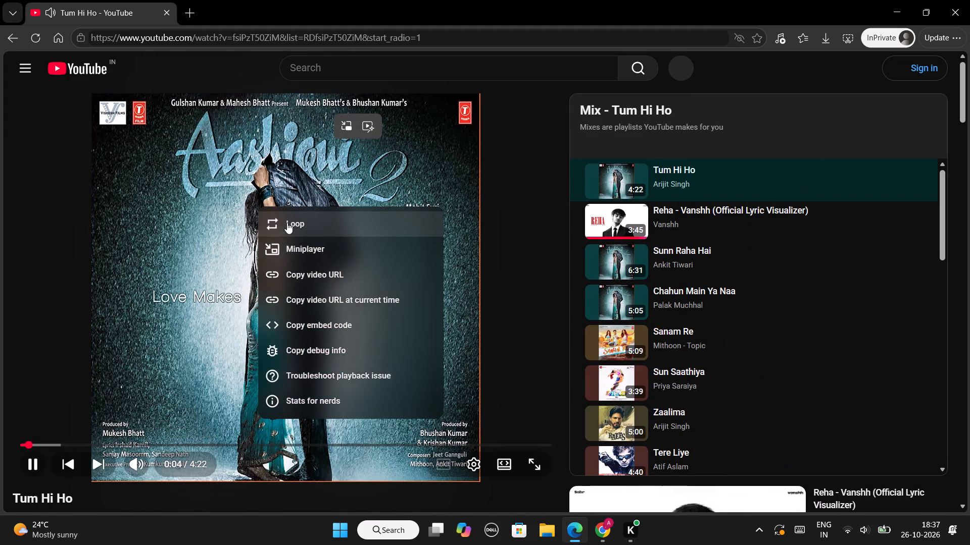
{"action": "right_click", "coordinate": [245, 262]}
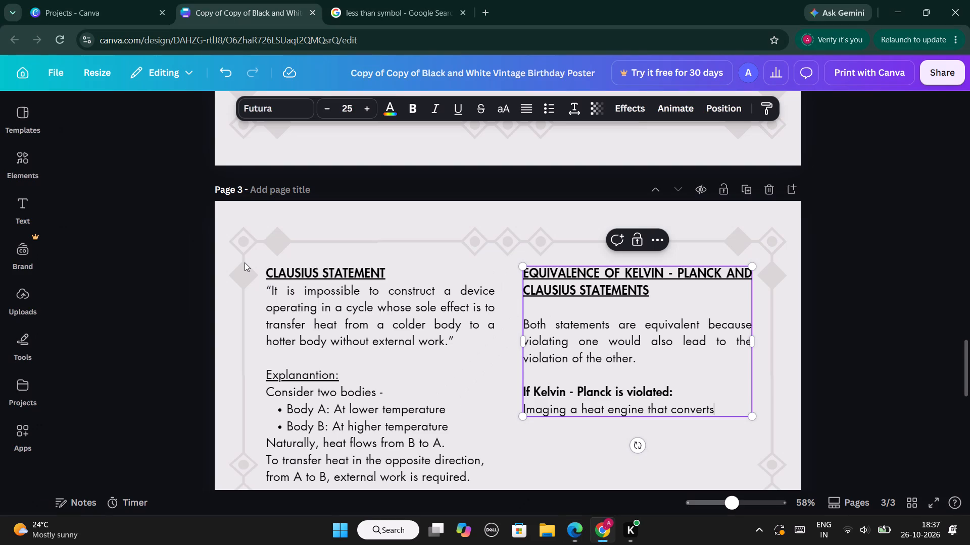
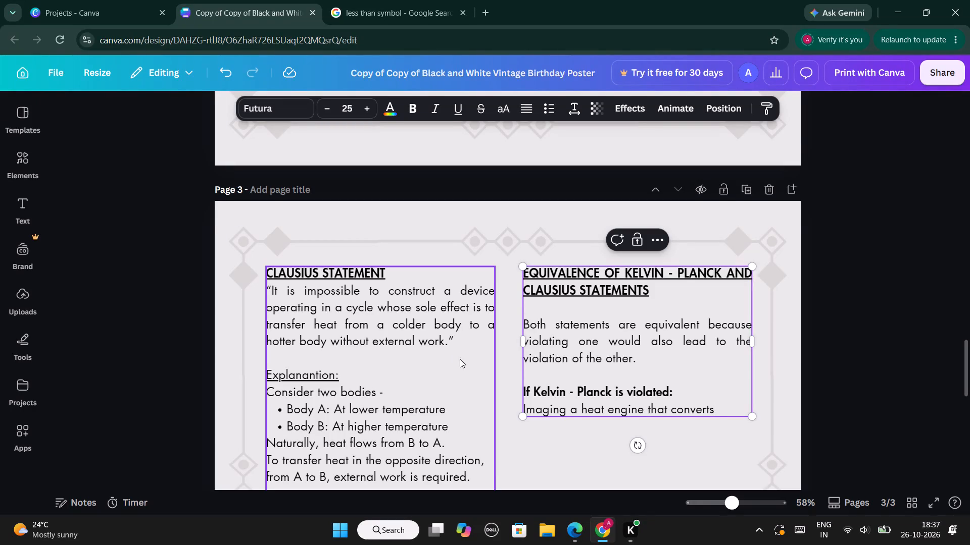
Complete the sentence under "If Kelvin - Planck is violated:" with "all heat from a source into work." and start a new line.
{"action": "key", "text": "space"}
{"action": "type", "text": "a;l"}
{"action": "key", "text": "BackSpace"}
{"action": "key", "text": "BackSpace"}
{"action": "type", "text": "ll"}
{"action": "key", "text": "space"}
{"action": "type", "text": "heat"}
{"action": "key", "text": "space"}
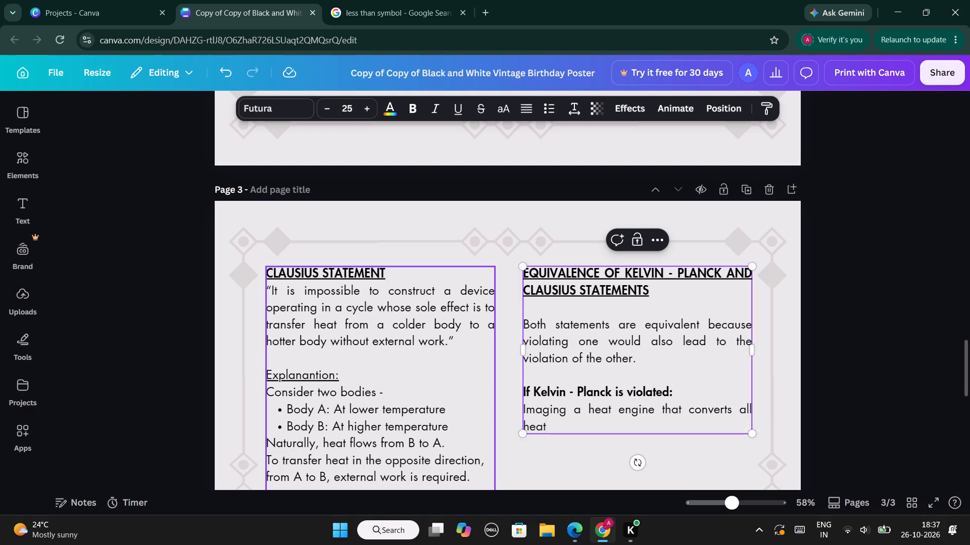
{"action": "type", "text": "from a"}
{"action": "key", "text": "space"}
{"action": "type", "text": "source"}
{"action": "key", "text": "space"}
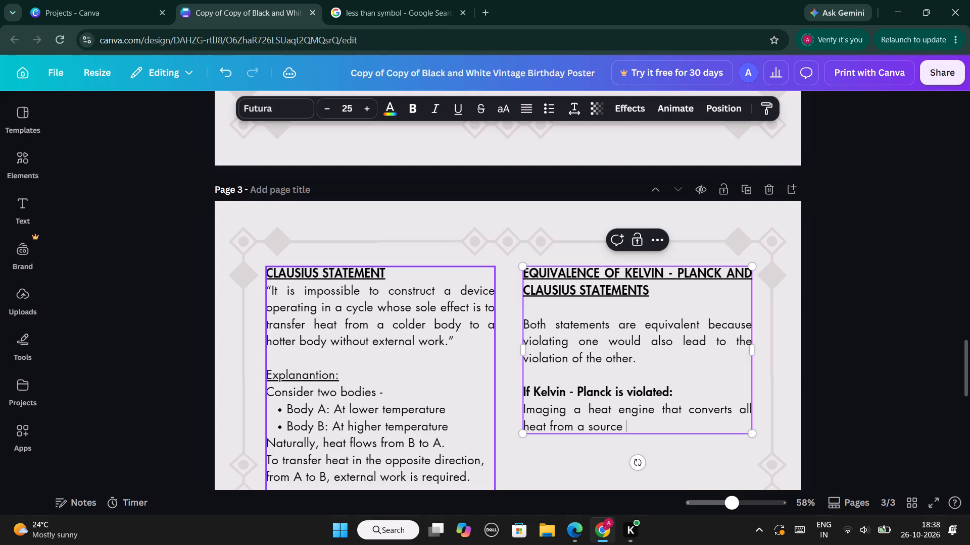
{"action": "type", "text": "into"}
{"action": "key", "text": "space"}
{"action": "type", "text": "work"}
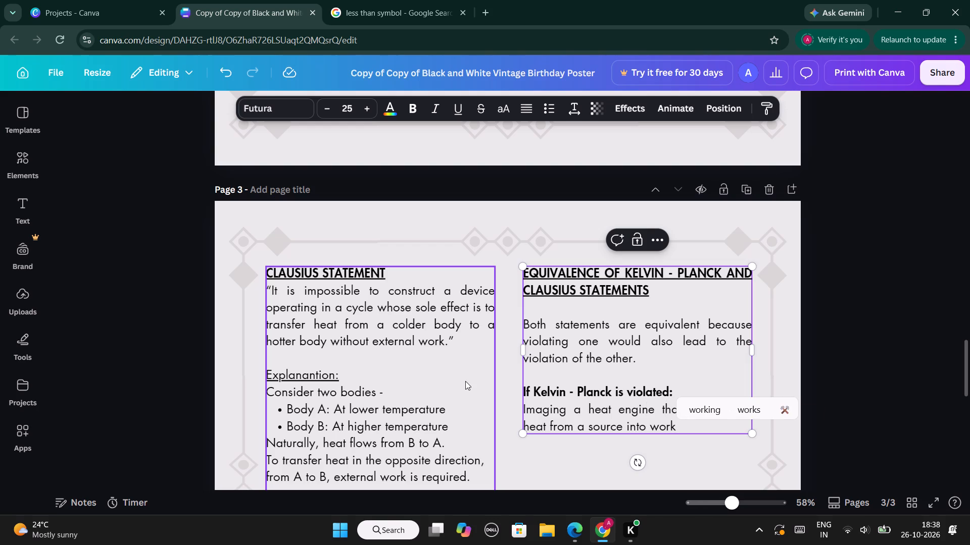
{"action": "key", "text": "period"}
{"action": "key", "text": "Return"}
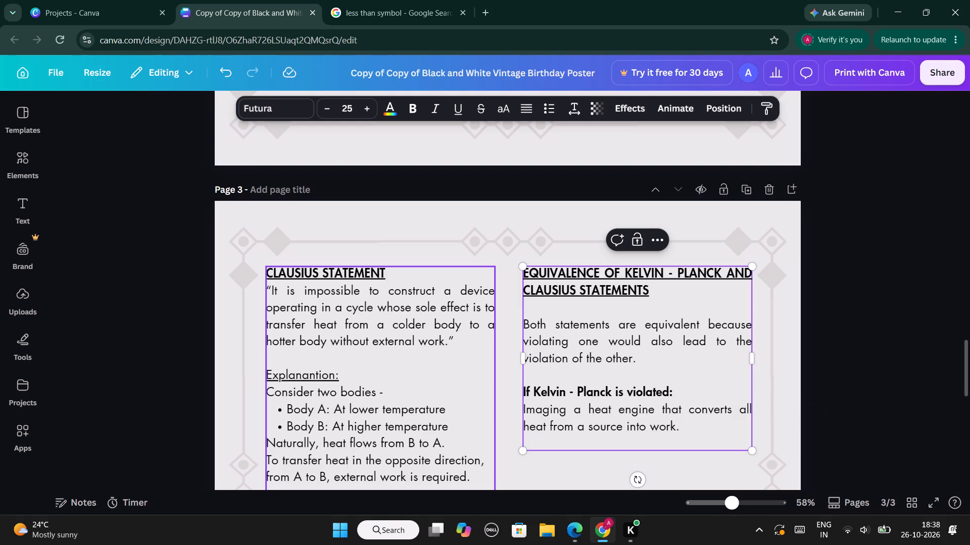
Begin the next sentence of the Kelvin - Planck violation text with "That work could operate a refrigerator".
{"action": "type", "text": "That work"}
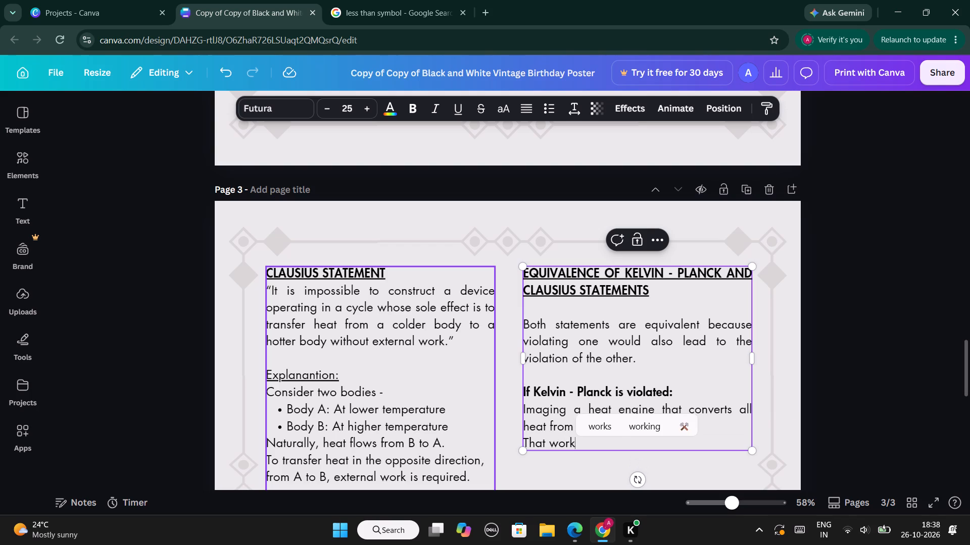
{"action": "key", "text": "space"}
{"action": "type", "text": "could"}
{"action": "key", "text": "space"}
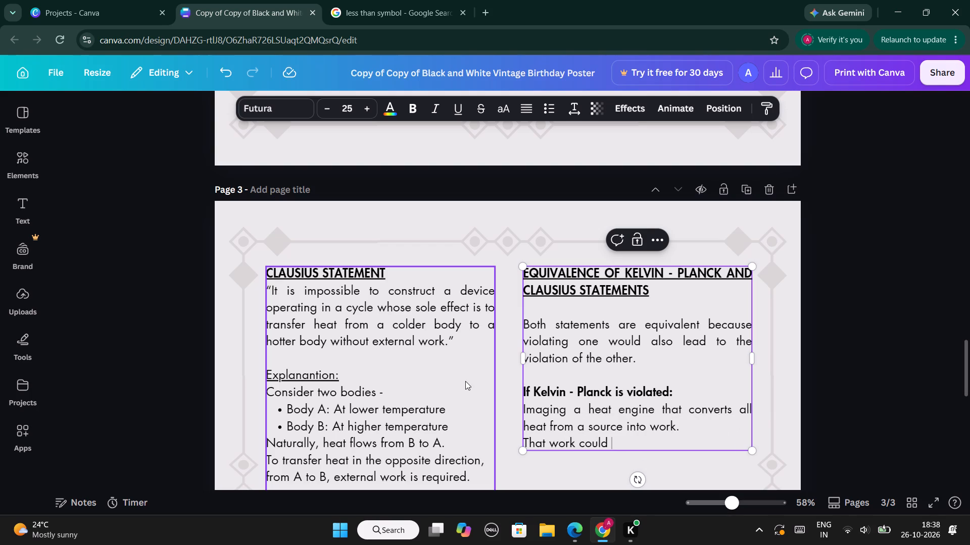
{"action": "type", "text": "operate"}
{"action": "key", "text": "space"}
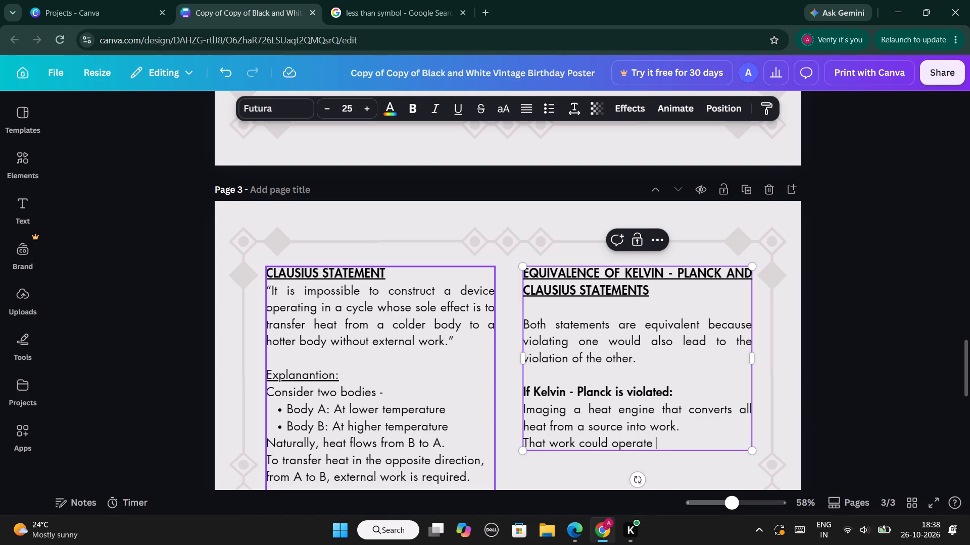
{"action": "type", "text": "a refri"}
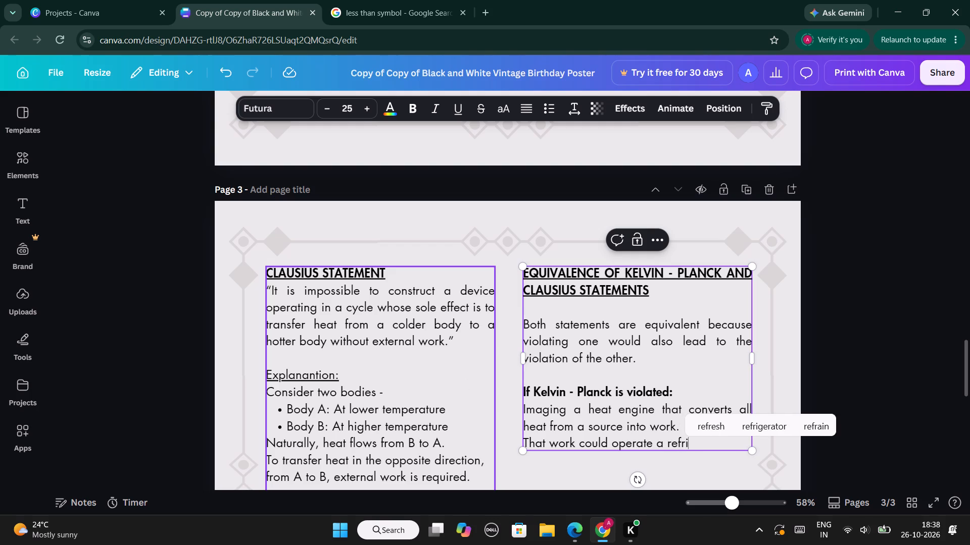
{"action": "type", "text": "gerat"}
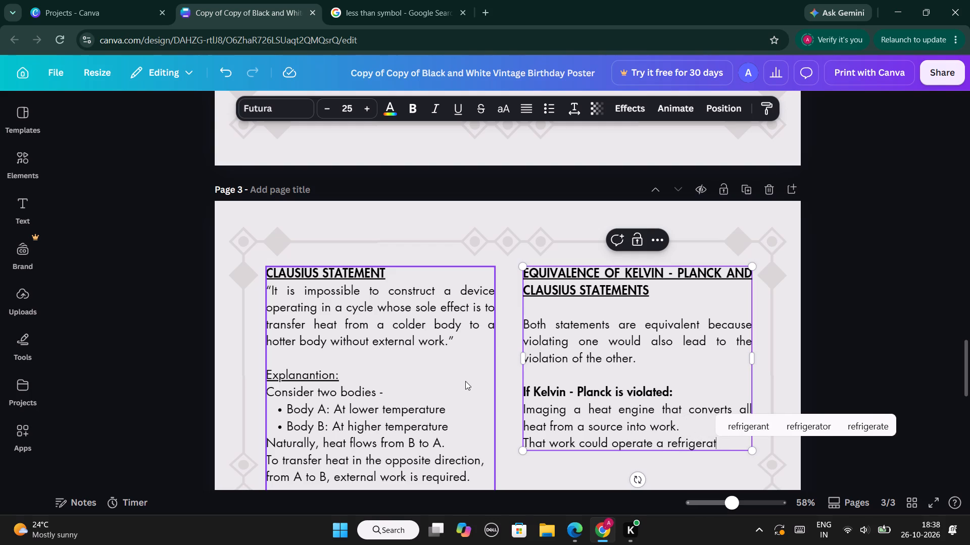
{"action": "type", "text": "or"}
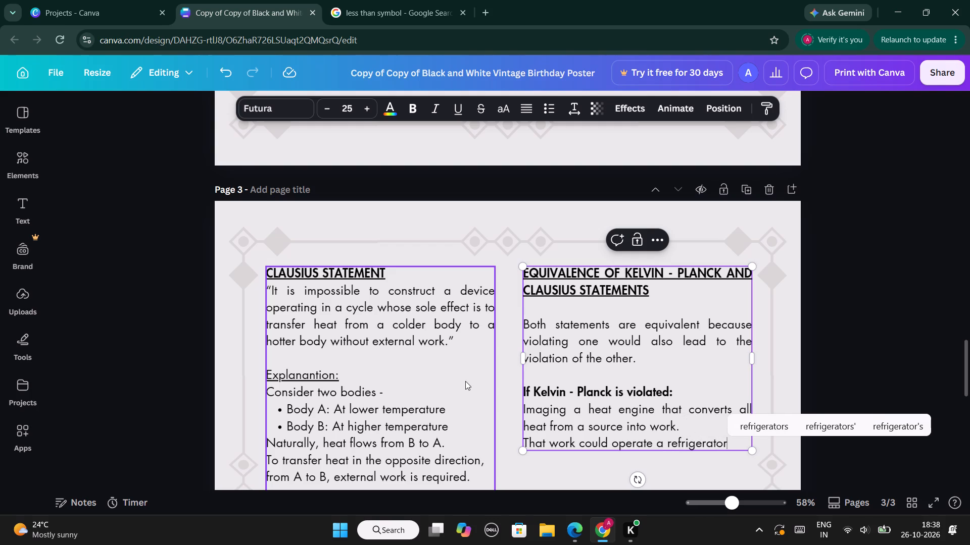
{"action": "key", "text": "space"}
{"action": "key", "text": "BackSpace"}
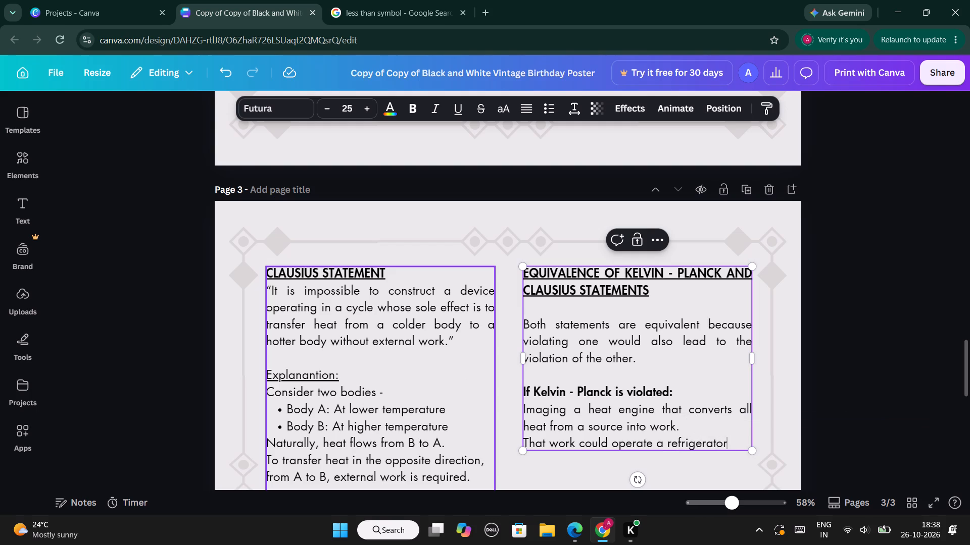
Finish the refrigerator sentence with ", transferring heat from a cold body to a hot body." and start a new line.
{"action": "type", "text": ", trans"}
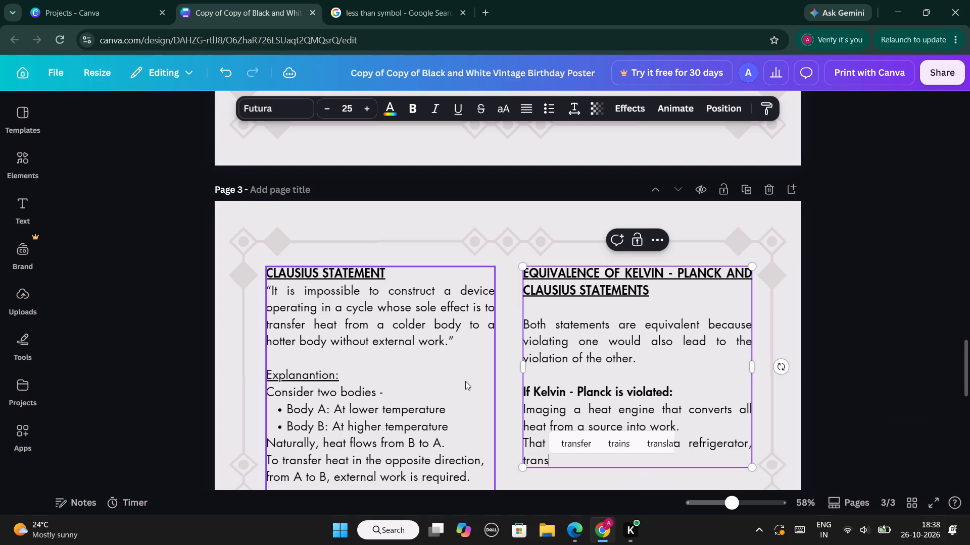
{"action": "type", "text": "ferring"}
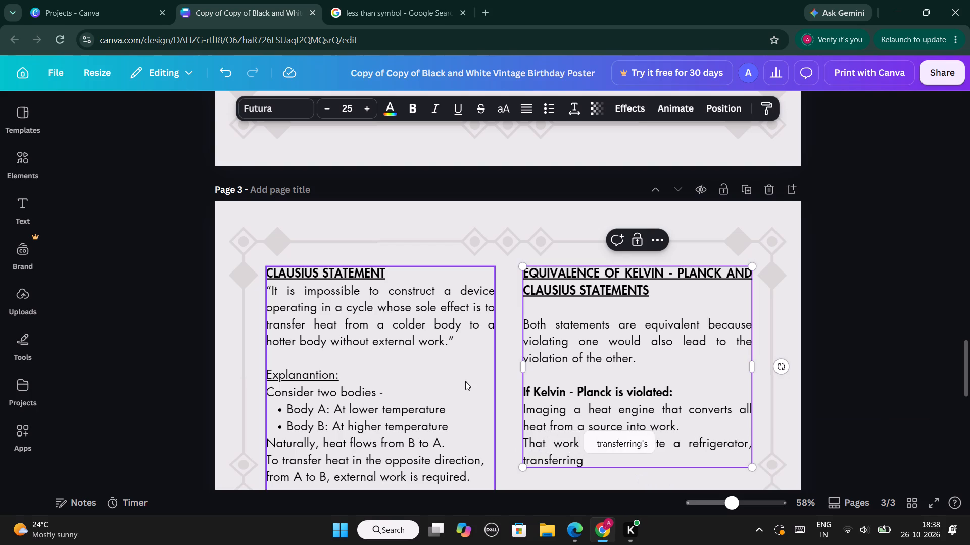
{"action": "key", "text": "space"}
{"action": "type", "text": "heat from a"}
{"action": "key", "text": "space"}
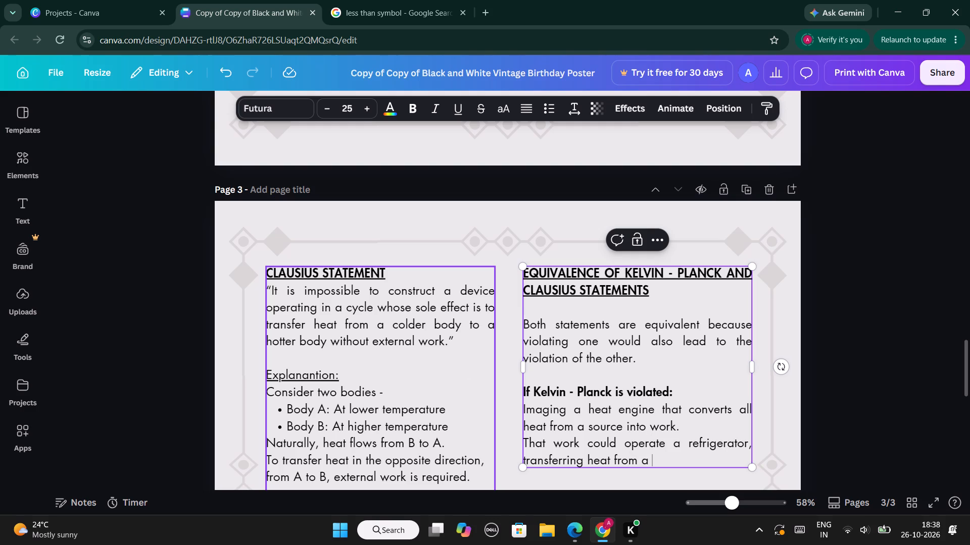
{"action": "type", "text": "cold body"}
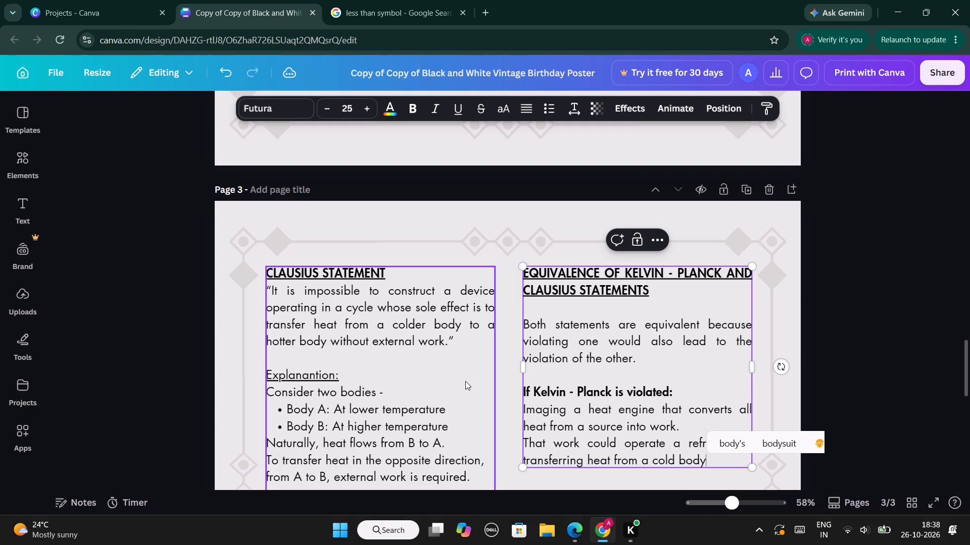
{"action": "key", "text": "space"}
{"action": "type", "text": "to a"}
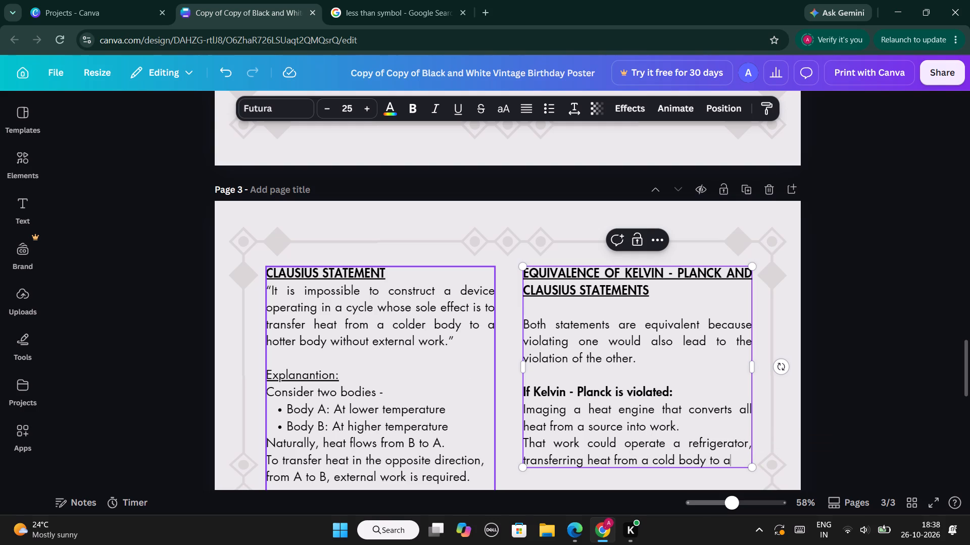
{"action": "key", "text": "space"}
{"action": "type", "text": "ho t"}
{"action": "key", "text": "BackSpace"}
{"action": "key", "text": "BackSpace"}
{"action": "type", "text": "t body"}
{"action": "key", "text": "period"}
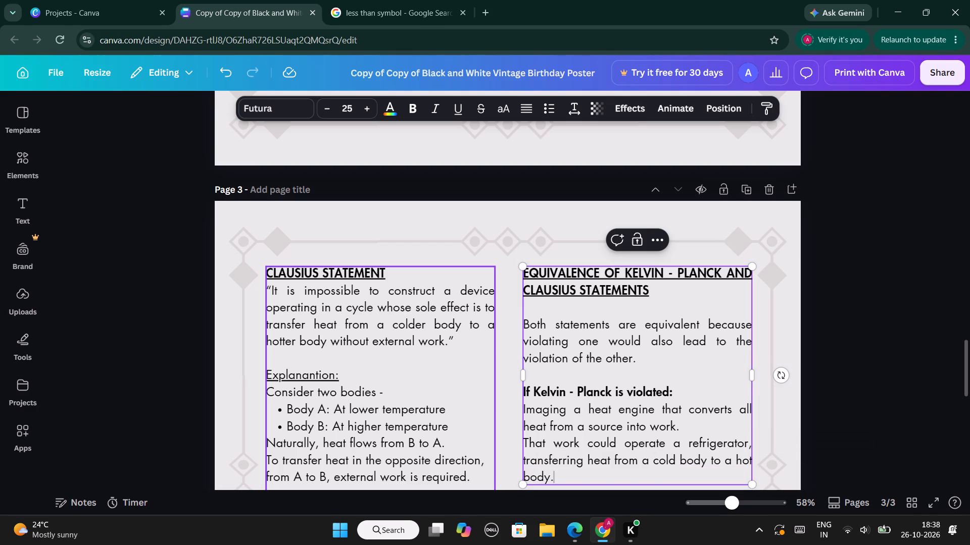
{"action": "key", "text": "Return"}
Begin the third sentence of the Kelvin - Planck violation text with "The combined arrangement would transfer".
{"action": "scroll", "coordinate": [465, 381], "scroll_direction": "down", "scroll_amount": 3}
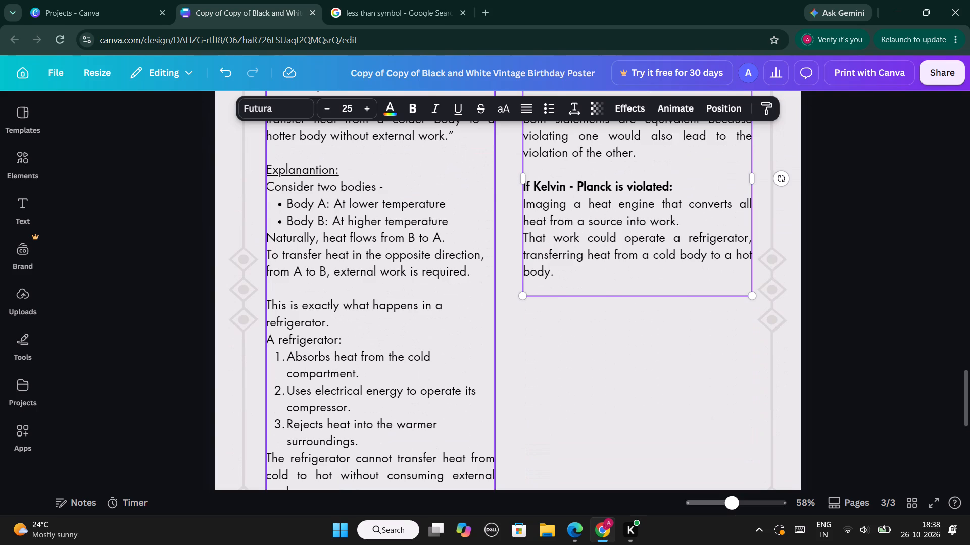
{"action": "type", "text": "the"}
{"action": "key", "text": "space"}
{"action": "key", "text": "BackSpace"}
{"action": "key", "text": "BackSpace"}
{"action": "key", "text": "BackSpace"}
{"action": "key", "text": "BackSpace"}
{"action": "type", "text": "The combined"}
{"action": "key", "text": "space"}
{"action": "type", "text": "arrangement"}
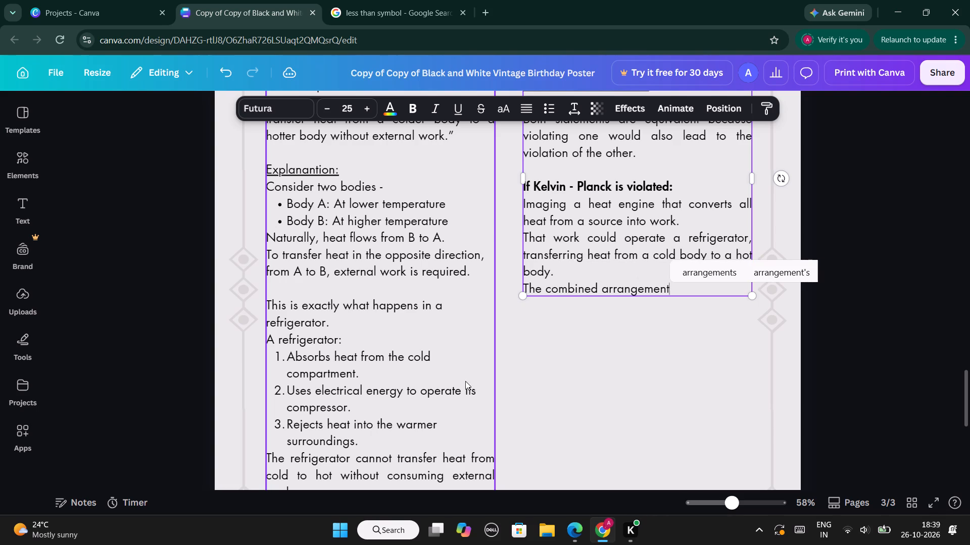
{"action": "key", "text": "space"}
{"action": "type", "text": "would transfrer"}
{"action": "key", "text": "BackSpace"}
{"action": "key", "text": "BackSpace"}
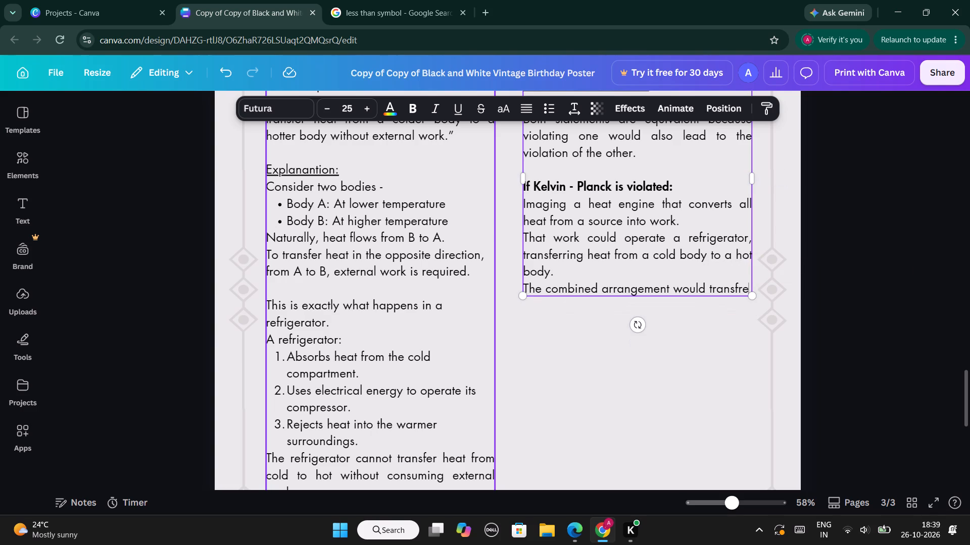
{"action": "key", "text": "BackSpace"}
{"action": "type", "text": "er"}
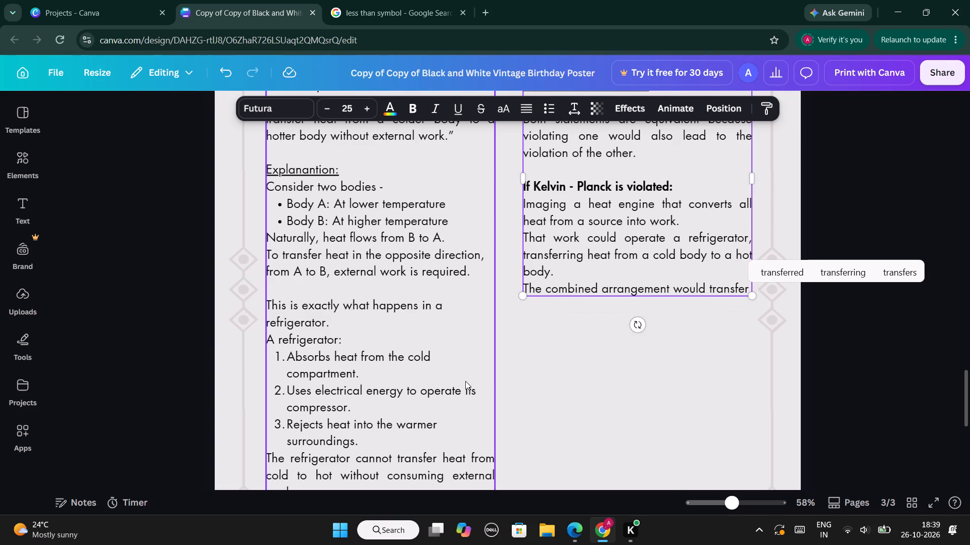
{"action": "key", "text": "space"}
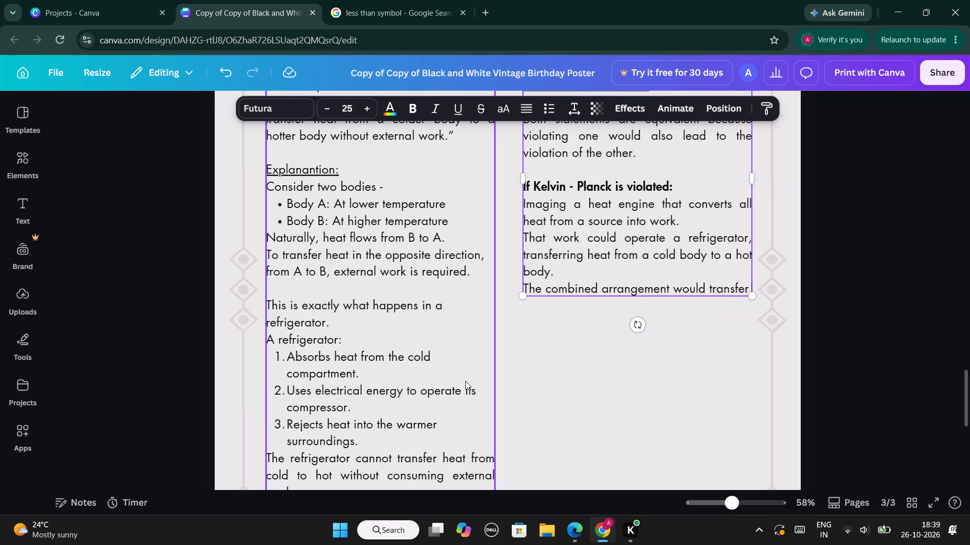
Continue the "The combined arrangement would transfer" sentence with "heat from cold to hot without any external work input".
{"action": "type", "text": "heat from"}
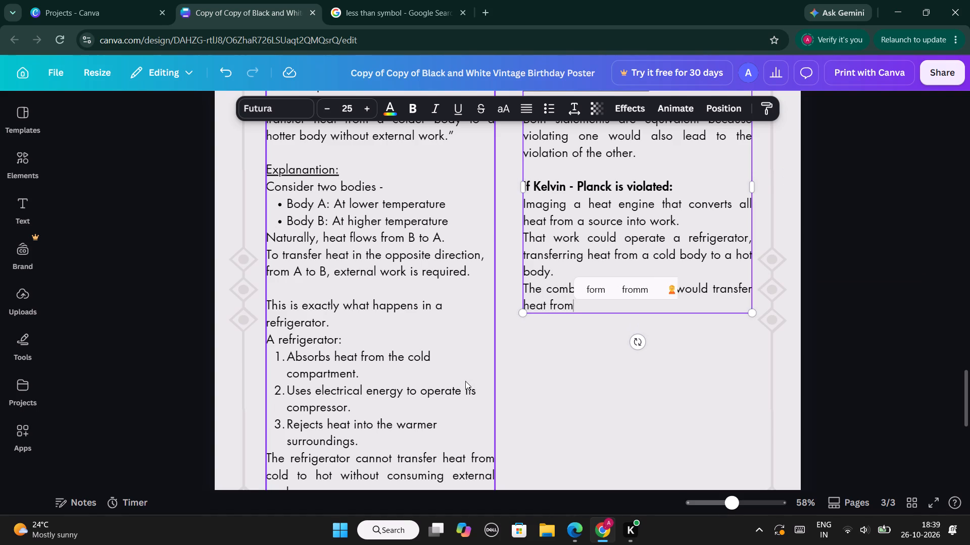
{"action": "key", "text": "space"}
{"action": "type", "text": "cold"}
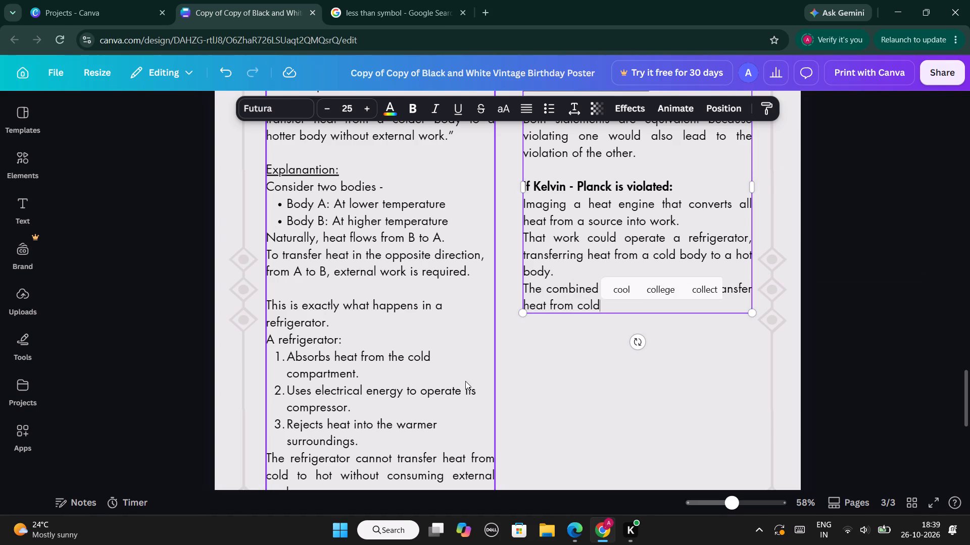
{"action": "key", "text": "space"}
{"action": "type", "text": "to hot"}
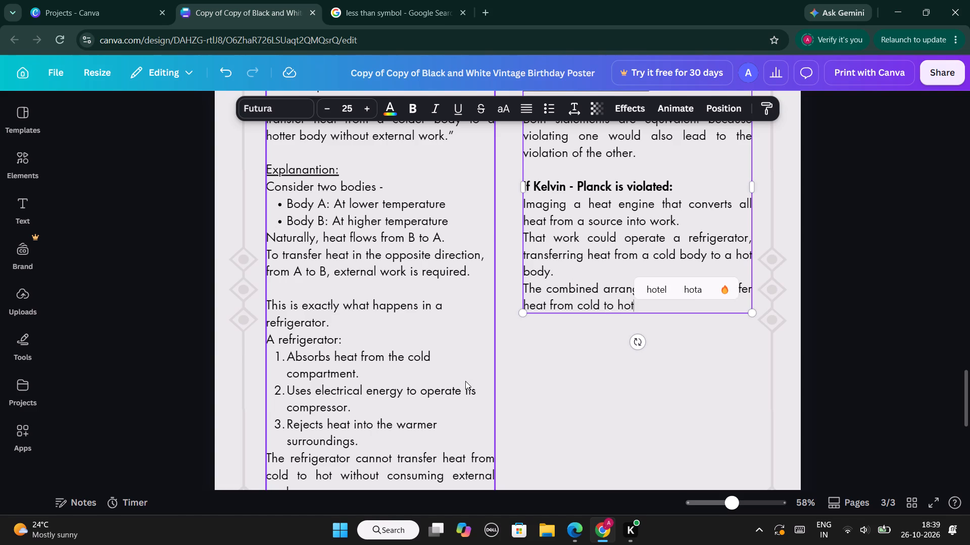
{"action": "key", "text": "space"}
{"action": "type", "text": "without"}
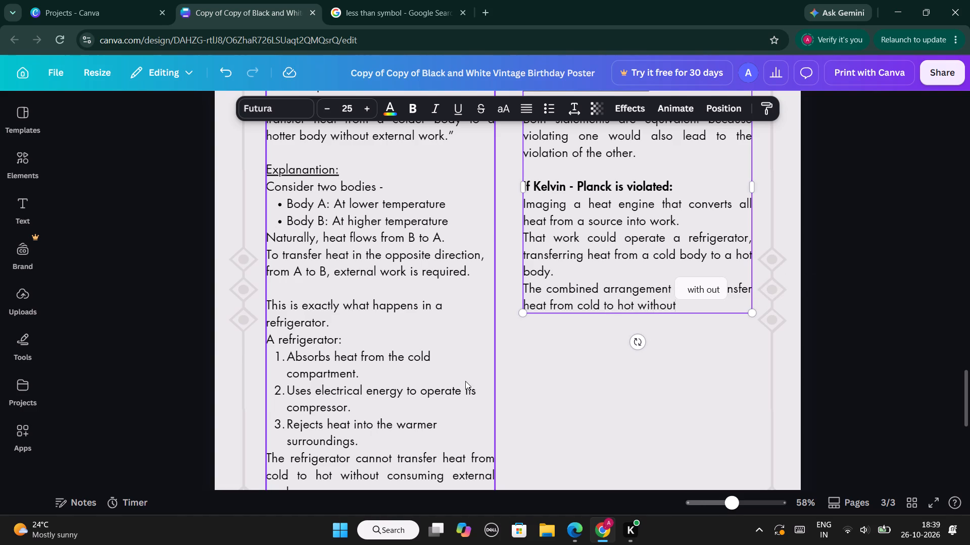
{"action": "key", "text": "space"}
{"action": "type", "text": "any external"}
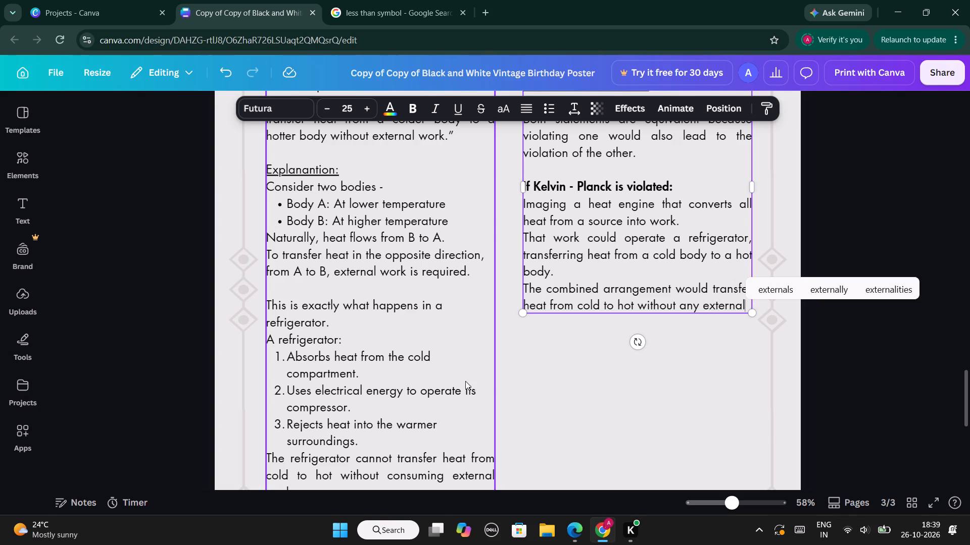
{"action": "key", "text": "space"}
{"action": "type", "text": "work"}
{"action": "key", "text": "space"}
{"action": "type", "text": "input"}
Finish the combined arrangement sentence with ", violating Clausius.".
{"action": "type", "text": ", violating"}
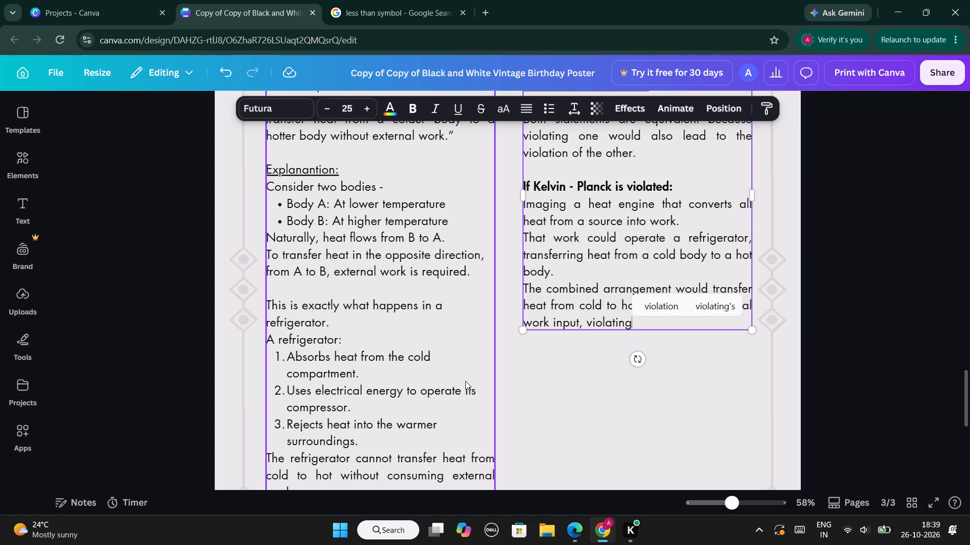
{"action": "key", "text": "space"}
{"action": "type", "text": "Clau"}
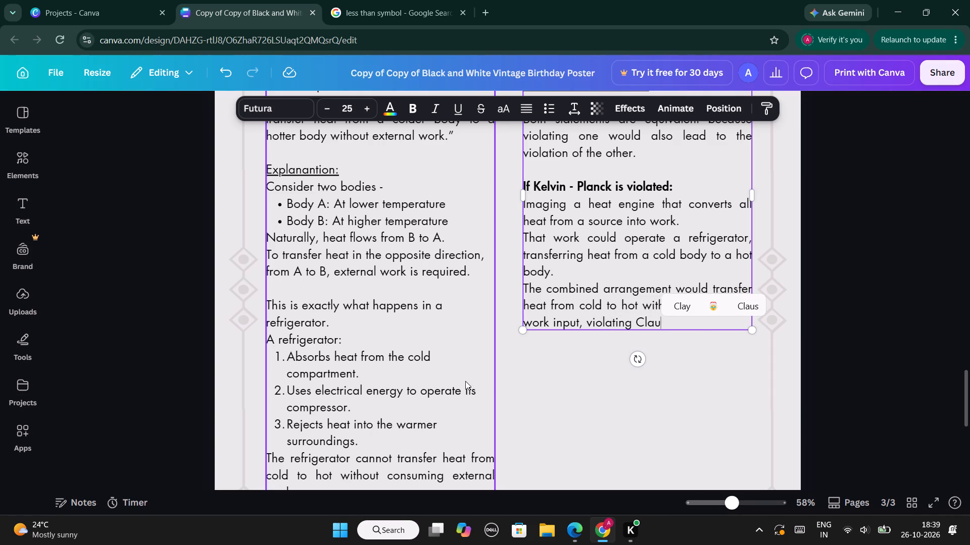
{"action": "type", "text": "sius"}
{"action": "key", "text": "period"}
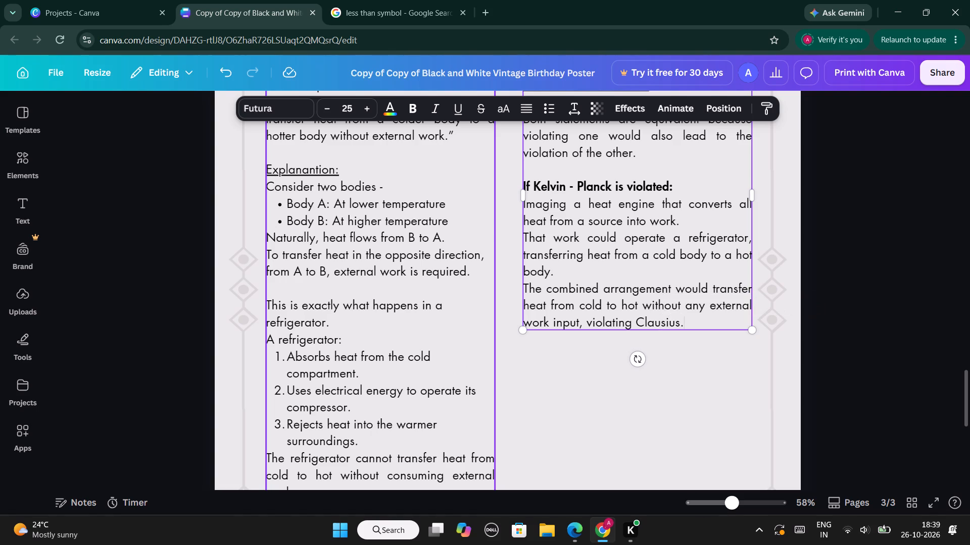
After a blank line, add the bold heading "If Clausius is violated:" and start a new line in regular weight.
{"action": "key", "text": "Return"}
{"action": "key", "text": "Return"}
{"action": "key", "text": "ctrl+b"}
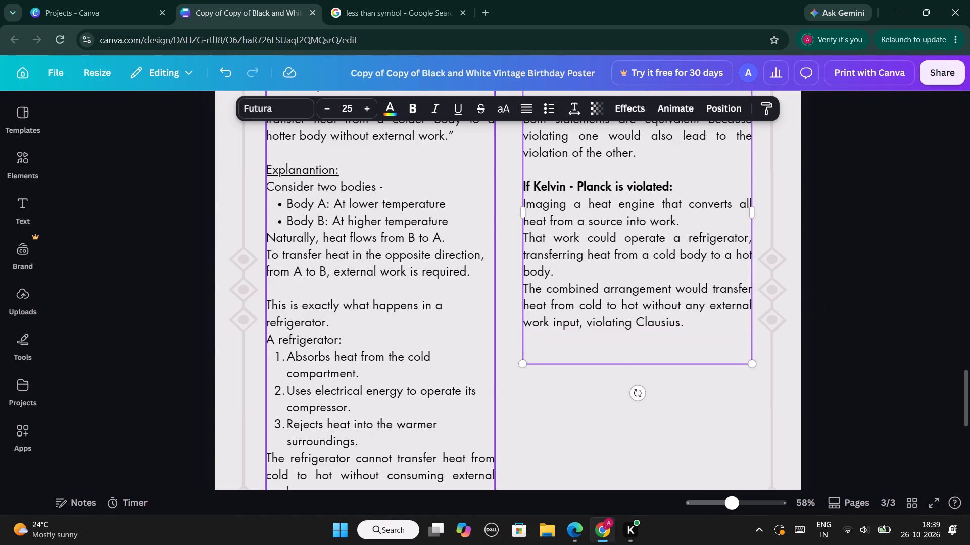
{"action": "type", "text": "If"}
{"action": "key", "text": "space"}
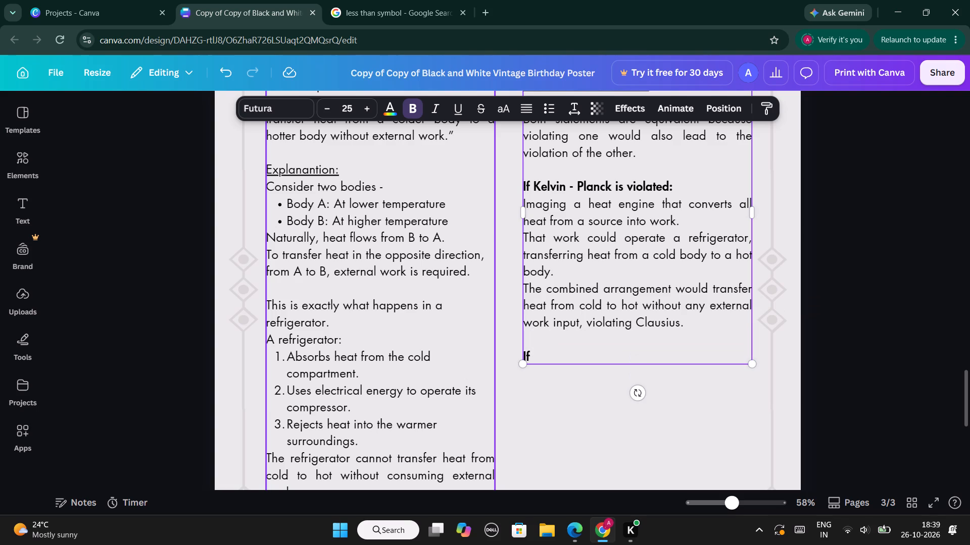
{"action": "type", "text": "Clausius is"}
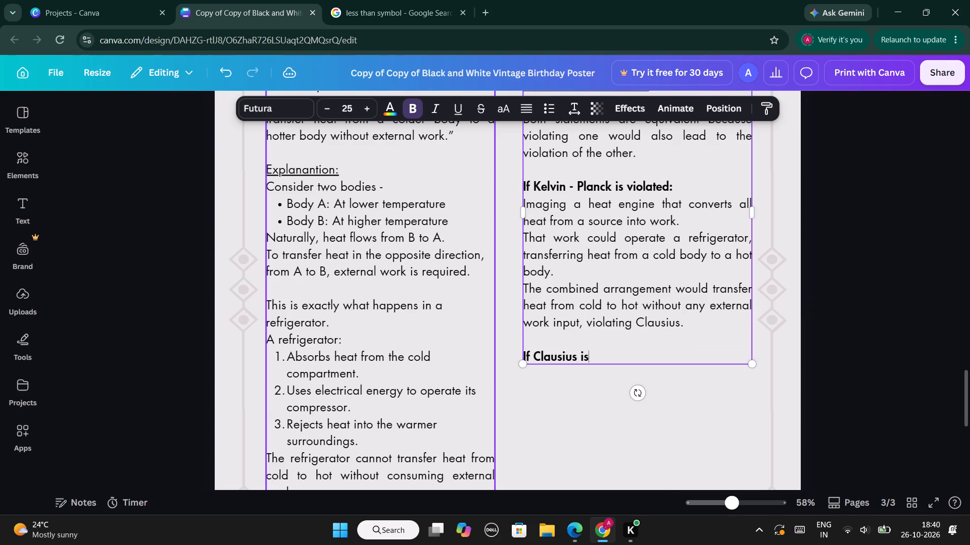
{"action": "key", "text": "space"}
{"action": "type", "text": "violated"}
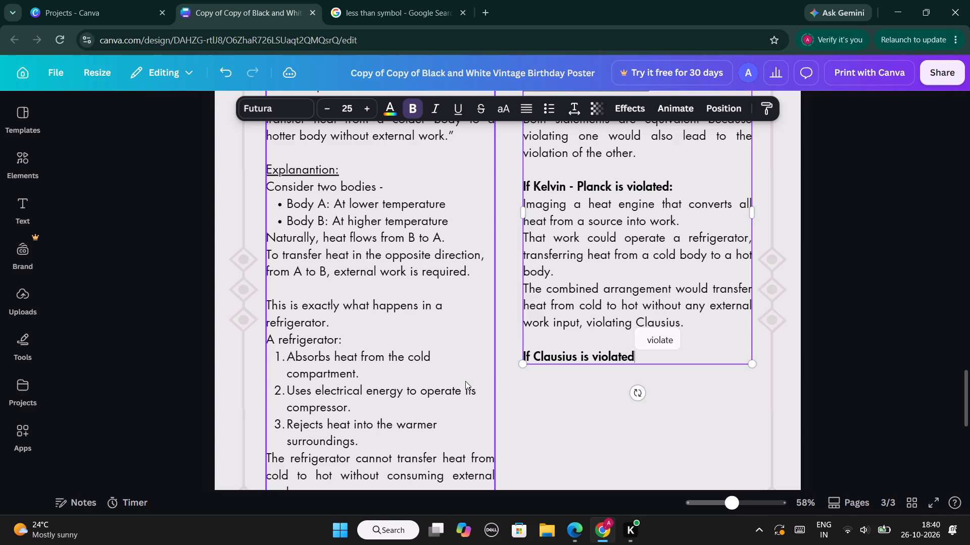
{"action": "key", "text": "shift+colon"}
{"action": "key", "text": "Return"}
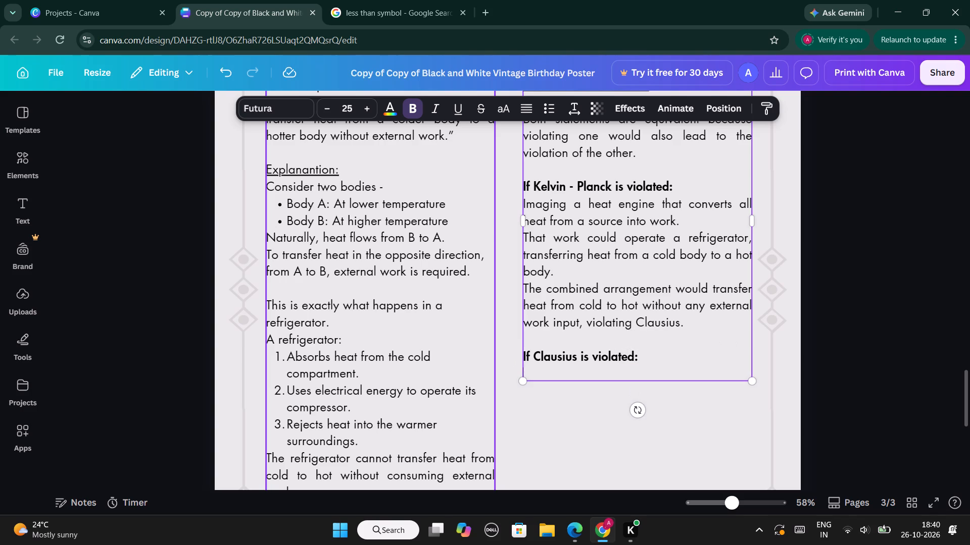
{"action": "key", "text": "ctrl+b"}
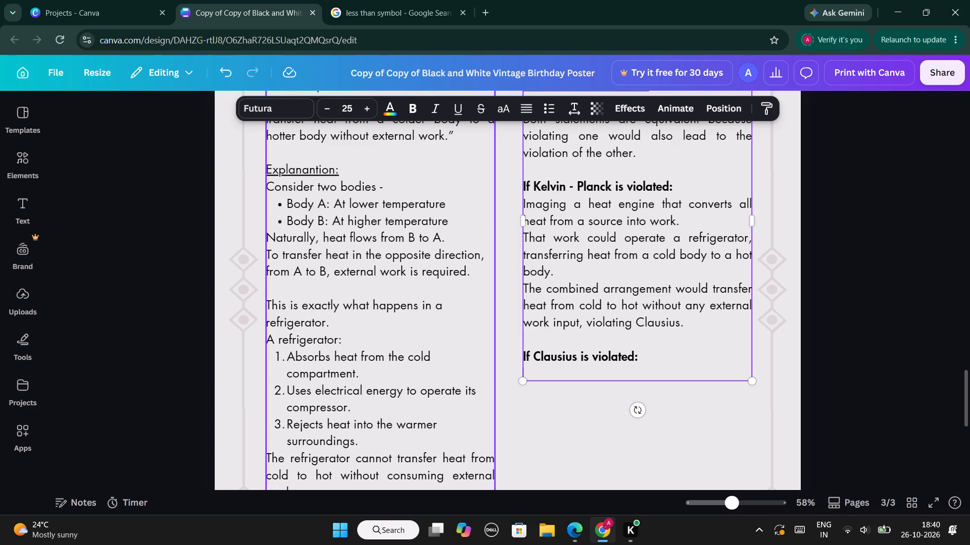
Begin the text under the Clausius violation heading with "Imagine a refrigerator that transfers".
{"action": "type", "text": "Imgi"}
{"action": "key", "text": "BackSpace"}
{"action": "key", "text": "BackSpace"}
{"action": "key", "text": "a"}
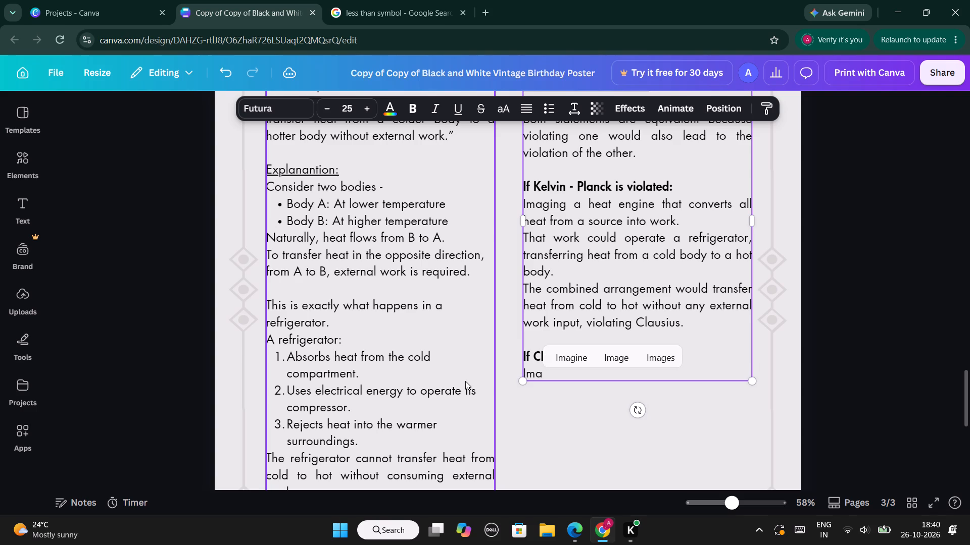
{"action": "type", "text": "gine"}
{"action": "key", "text": "space"}
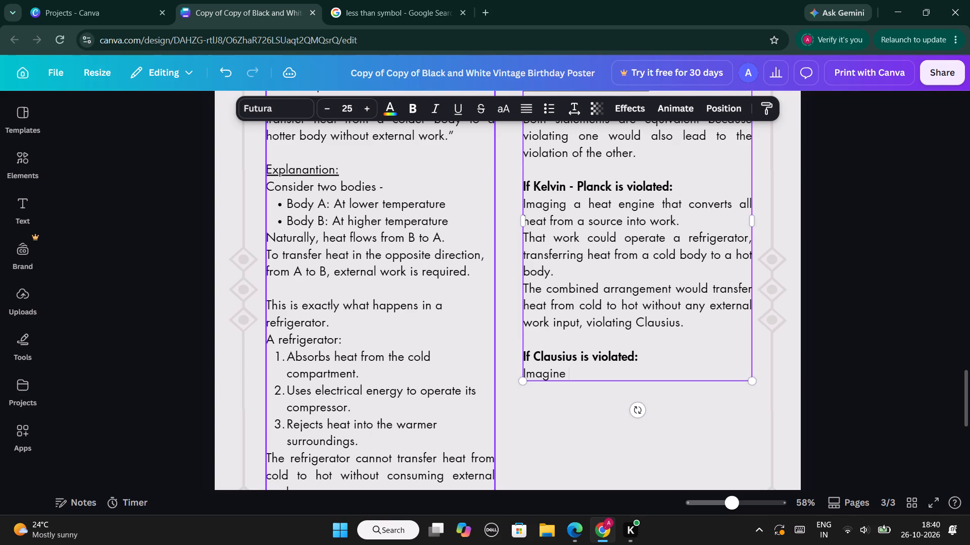
{"action": "type", "text": "a f"}
{"action": "key", "text": "BackSpace"}
{"action": "type", "text": "refrigerator"}
{"action": "key", "text": "space"}
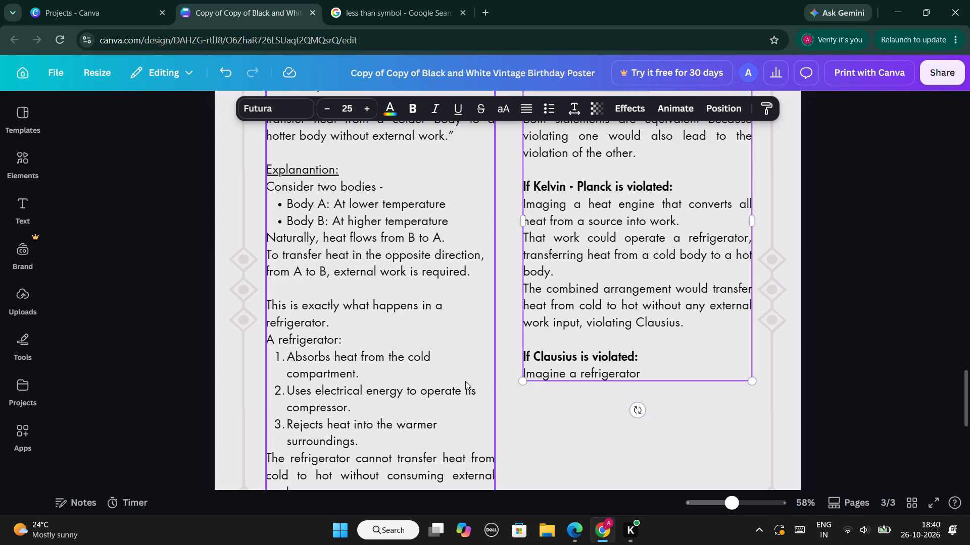
{"action": "type", "text": "that transfers"}
{"action": "key", "text": "space"}
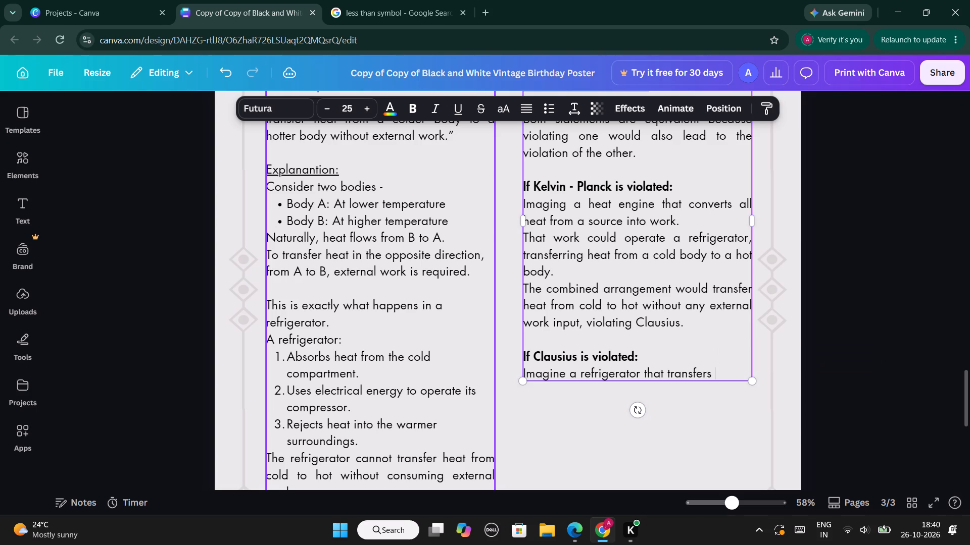
Complete the refrigerator sentence with "heat from cold to hot without work." and start a new line.
{"action": "type", "text": "heat from"}
{"action": "key", "text": "space"}
{"action": "type", "text": "cold to"}
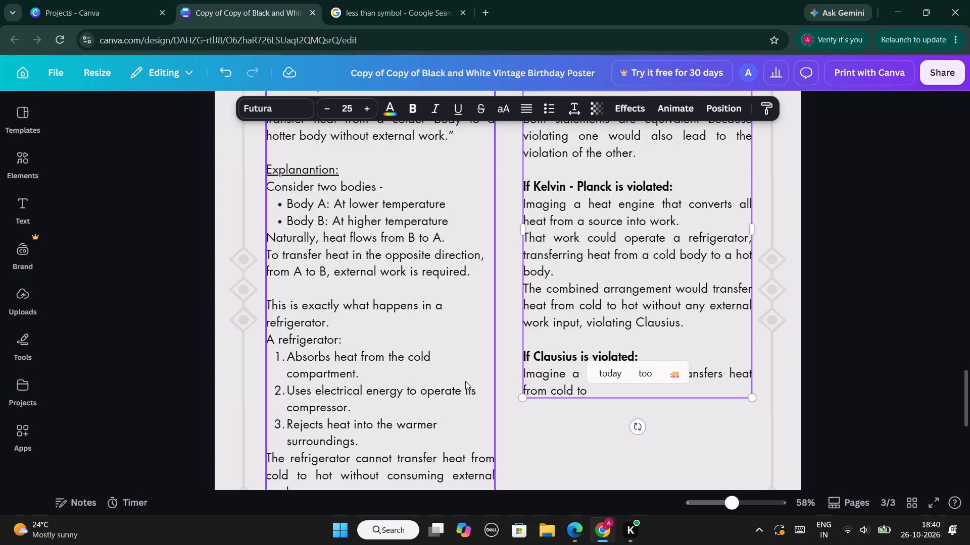
{"action": "key", "text": "space"}
{"action": "type", "text": "hp"}
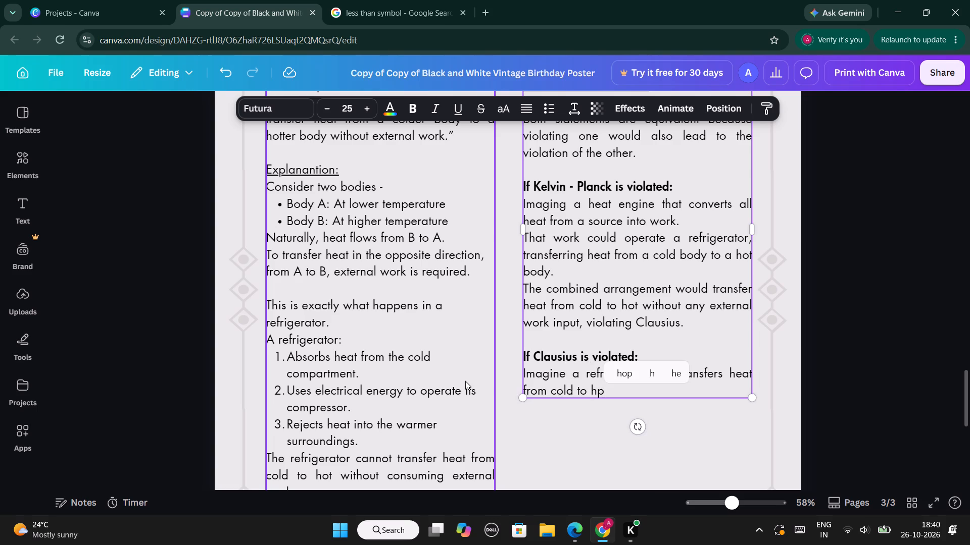
{"action": "key", "text": "BackSpace"}
{"action": "type", "text": "ot"}
{"action": "key", "text": "space"}
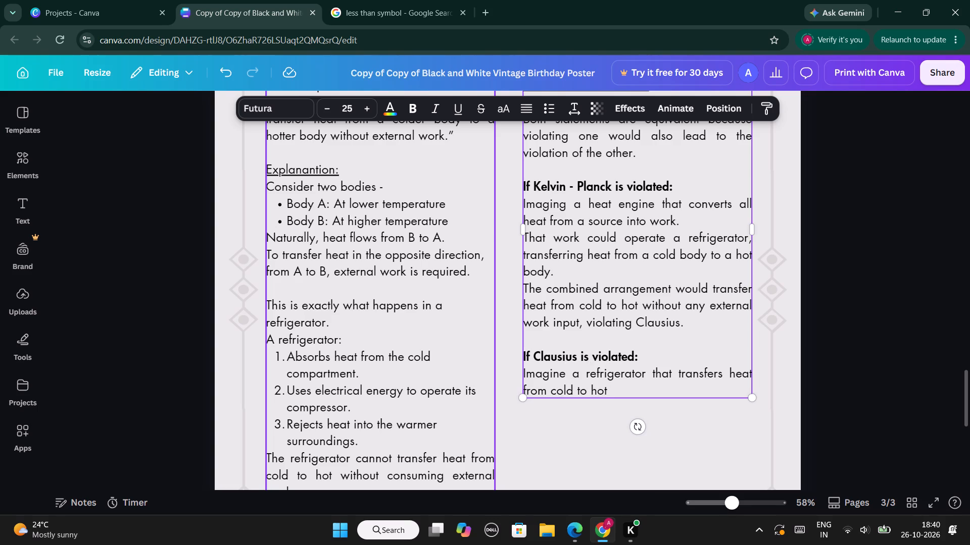
{"action": "type", "text": "without worl"}
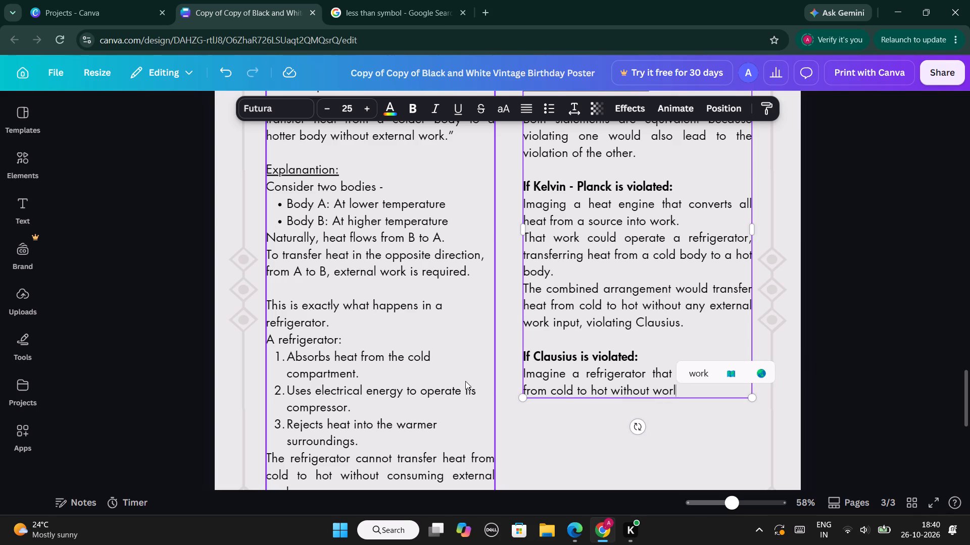
{"action": "key", "text": "BackSpace"}
{"action": "key", "text": "k"}
{"action": "key", "text": "period"}
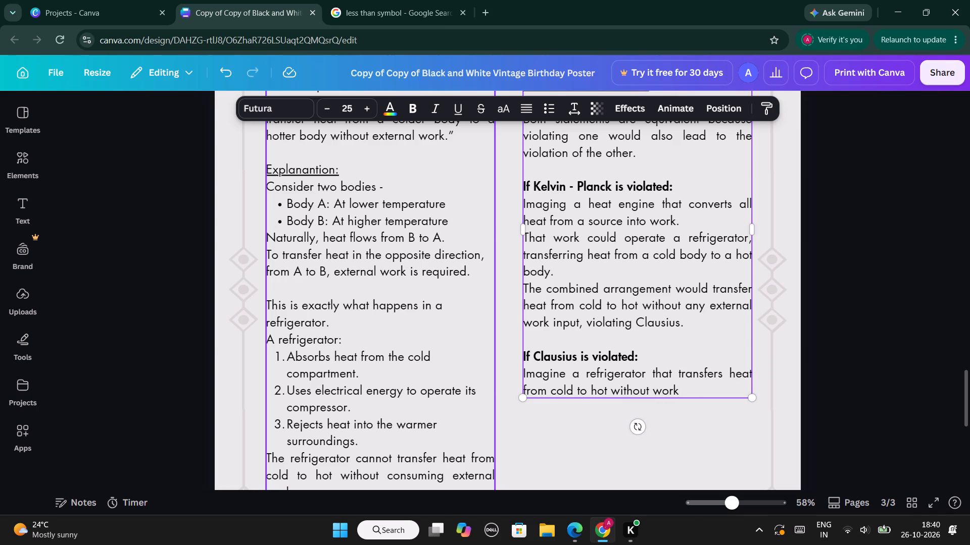
{"action": "key", "text": "Return"}
Begin the second sentence of the Clausius violation text with "It could be combined with an ordinary heat engine".
{"action": "type", "text": "It could be"}
{"action": "key", "text": "space"}
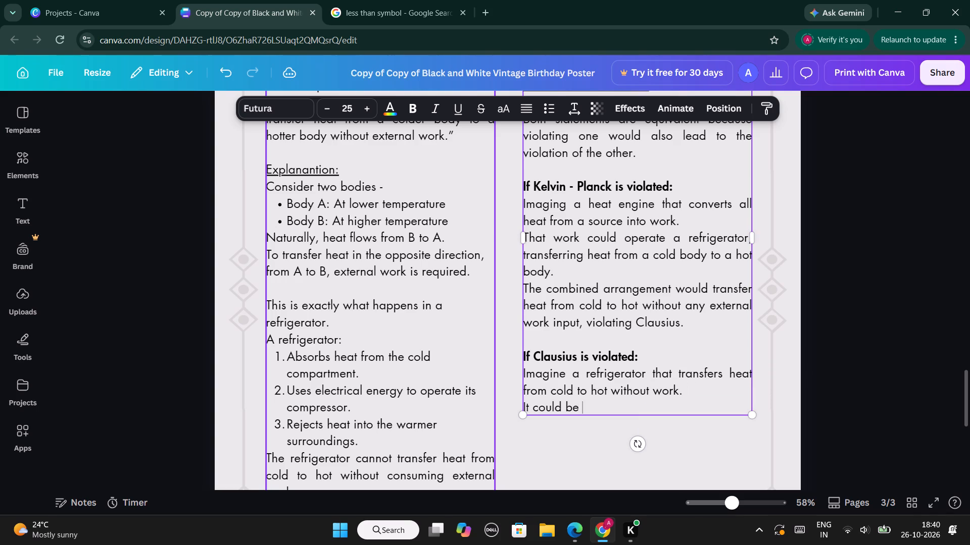
{"action": "key", "text": "c"}
{"action": "type", "text": "ombined"}
{"action": "key", "text": "space"}
{"action": "type", "text": "with an ordinary"}
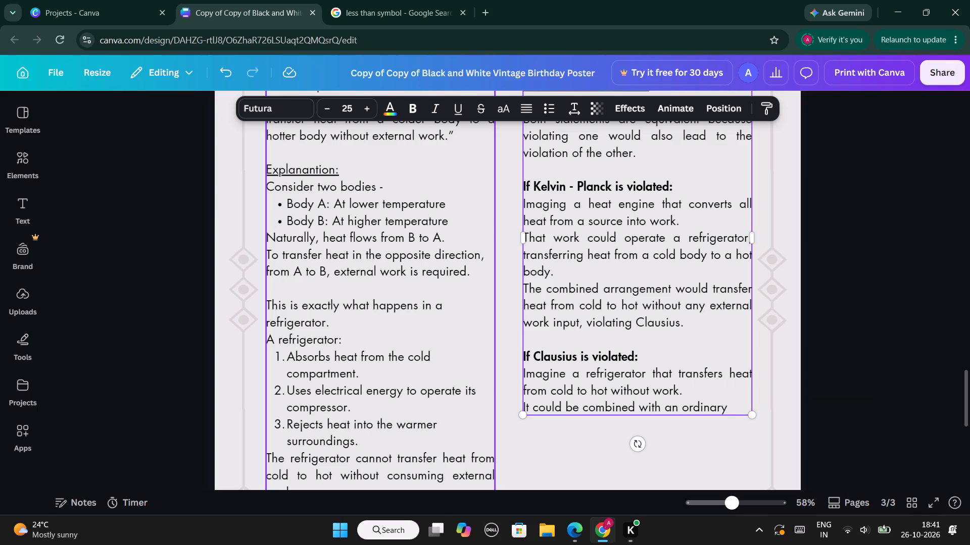
{"action": "key", "text": "space"}
{"action": "type", "text": "heat engine"}
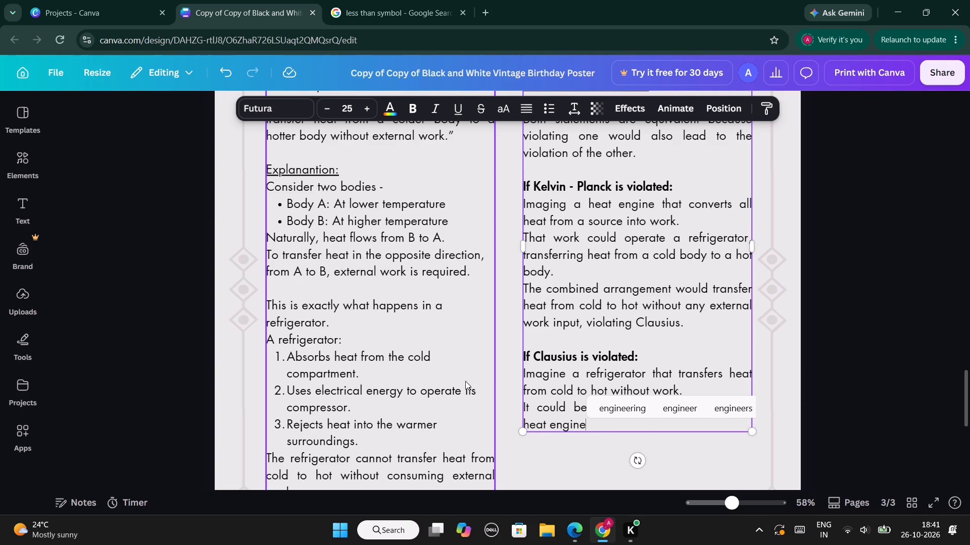
Continue the heat engine sentence with ", allowing the engine's".
{"action": "type", "text": ", allowing the engone"}
{"action": "key", "text": "BackSpace"}
{"action": "key", "text": "BackSpace"}
{"action": "key", "text": "BackSpace"}
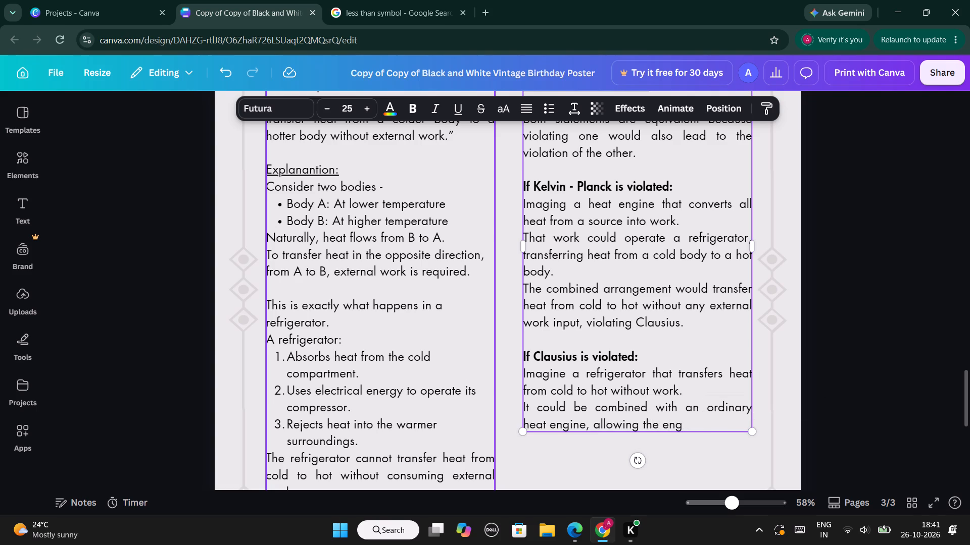
{"action": "type", "text": "ine;s"}
{"action": "key", "text": "space"}
{"action": "key", "text": "BackSpace"}
{"action": "key", "text": "BackSpace"}
{"action": "key", "text": "BackSpace"}
{"action": "type", "text": "'s"}
{"action": "key", "text": "space"}
Continue the heat engine sentence under the Clausius violation heading with "rejected heat to be returned to its source".
{"action": "type", "text": "rejected"}
{"action": "key", "text": "space"}
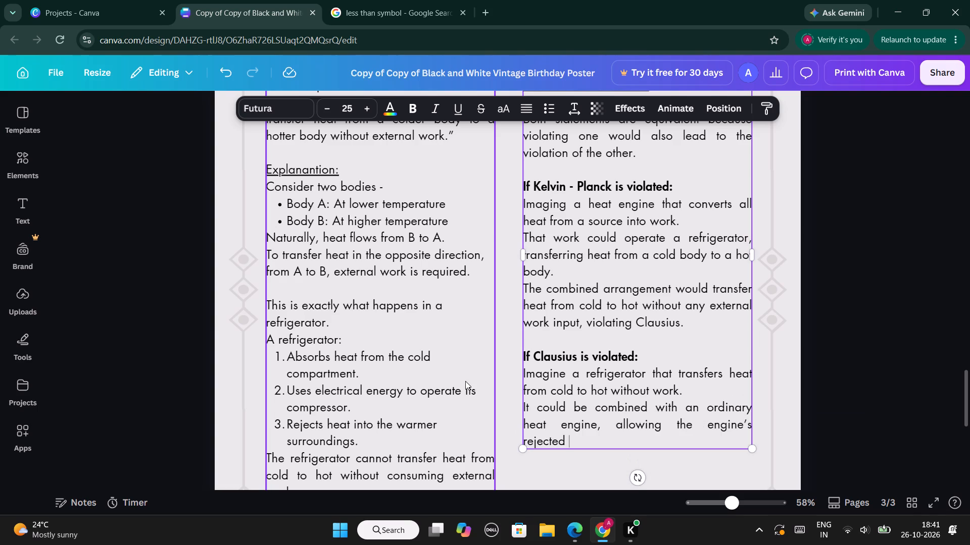
{"action": "type", "text": "heat"}
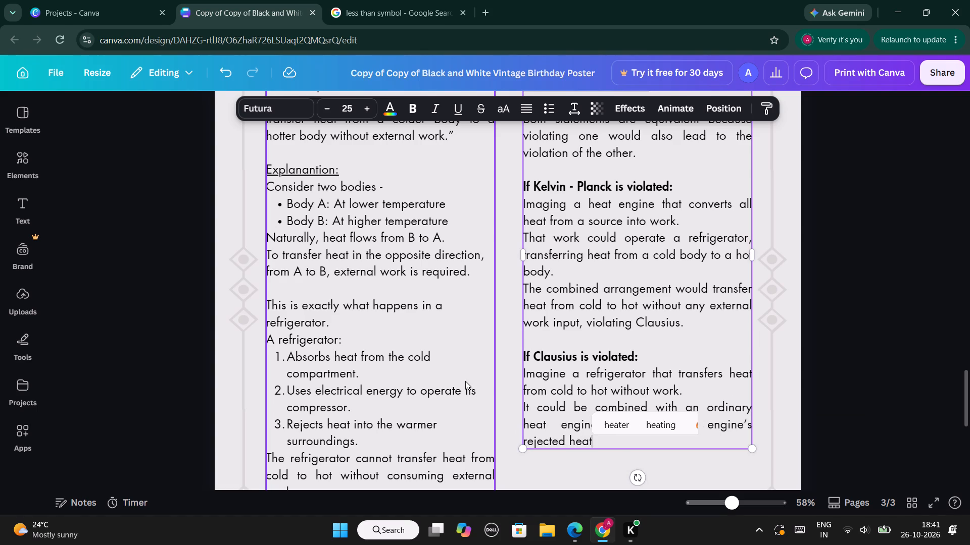
{"action": "key", "text": "space"}
{"action": "type", "text": "to be returned"}
{"action": "key", "text": "space"}
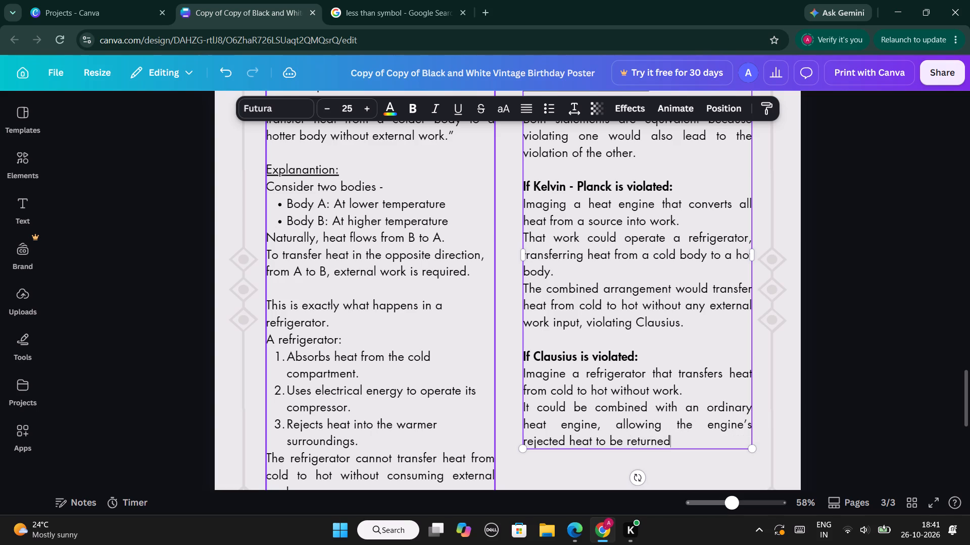
{"action": "type", "text": "to its"}
{"action": "key", "text": "space"}
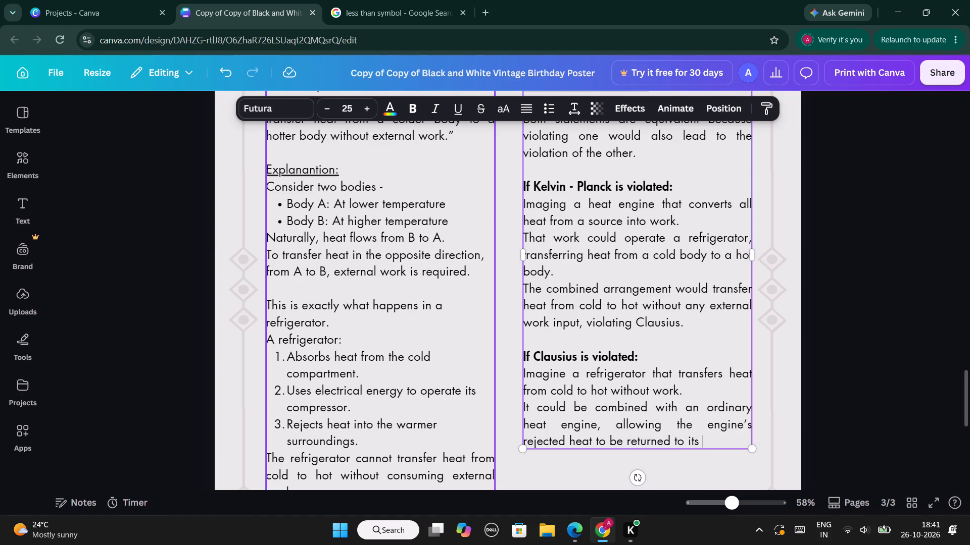
{"action": "type", "text": "source"}
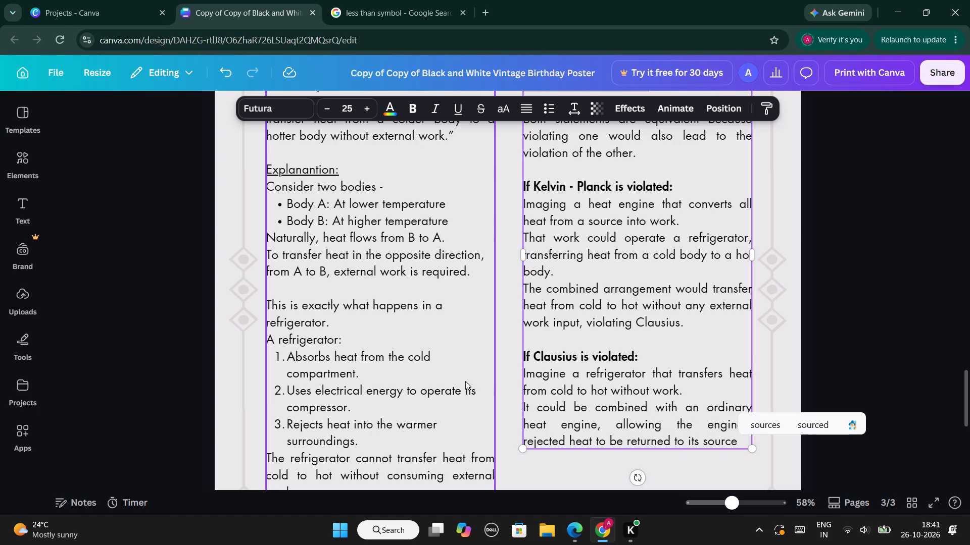
Finish the heat engine sentence with "without external assistance." and start a new line.
{"action": "key", "text": "space"}
{"action": "type", "text": "without"}
{"action": "key", "text": "space"}
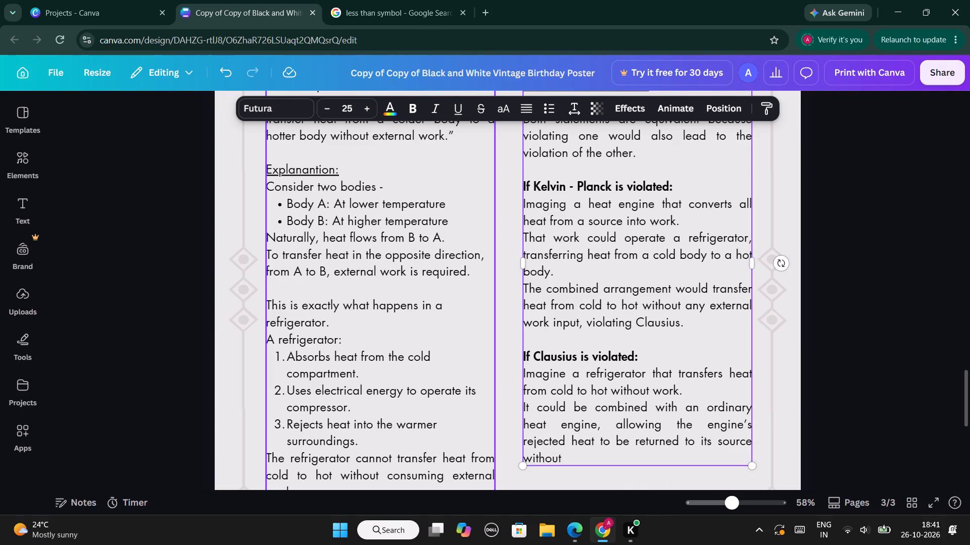
{"action": "type", "text": "external"}
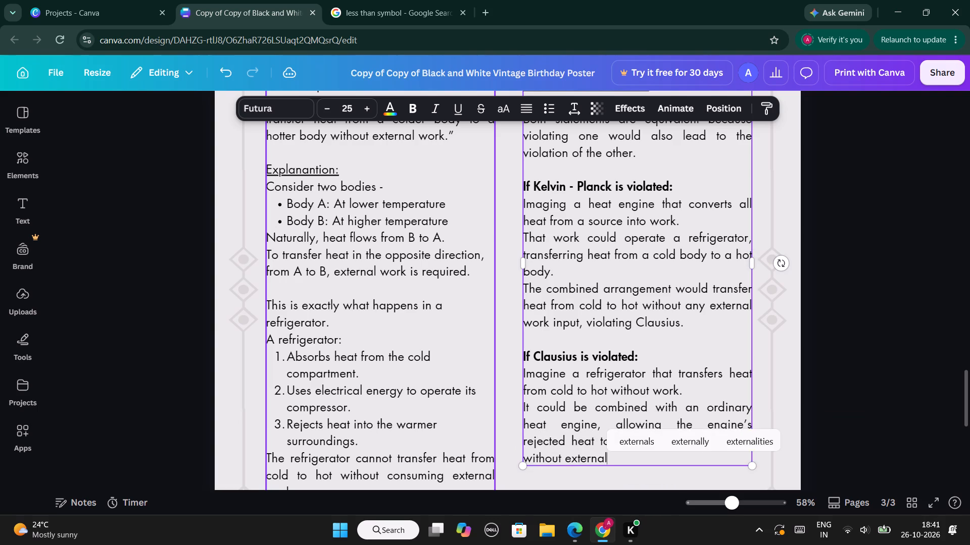
{"action": "key", "text": "space"}
{"action": "type", "text": "assiste"}
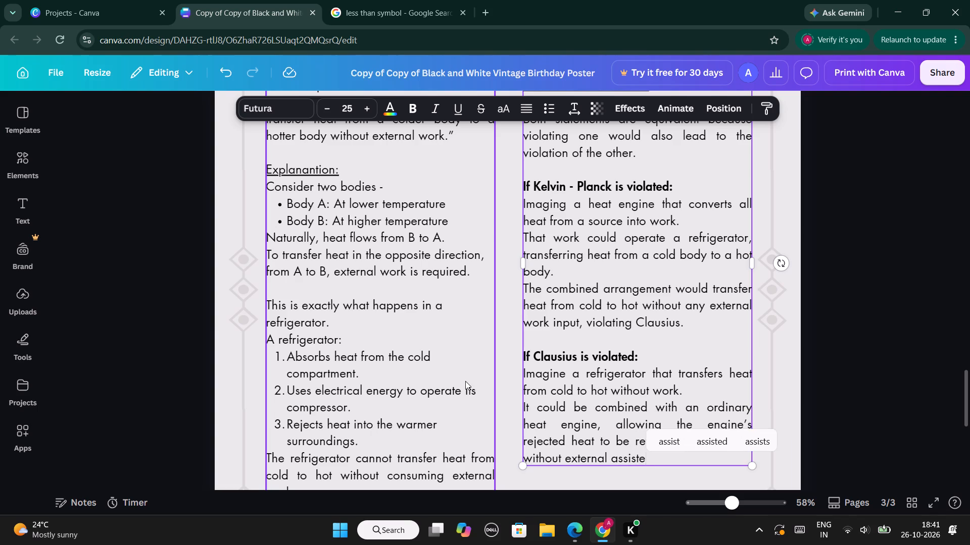
{"action": "key", "text": "a"}
{"action": "key", "text": "BackSpace"}
{"action": "key", "text": "BackSpace"}
{"action": "key", "text": "a"}
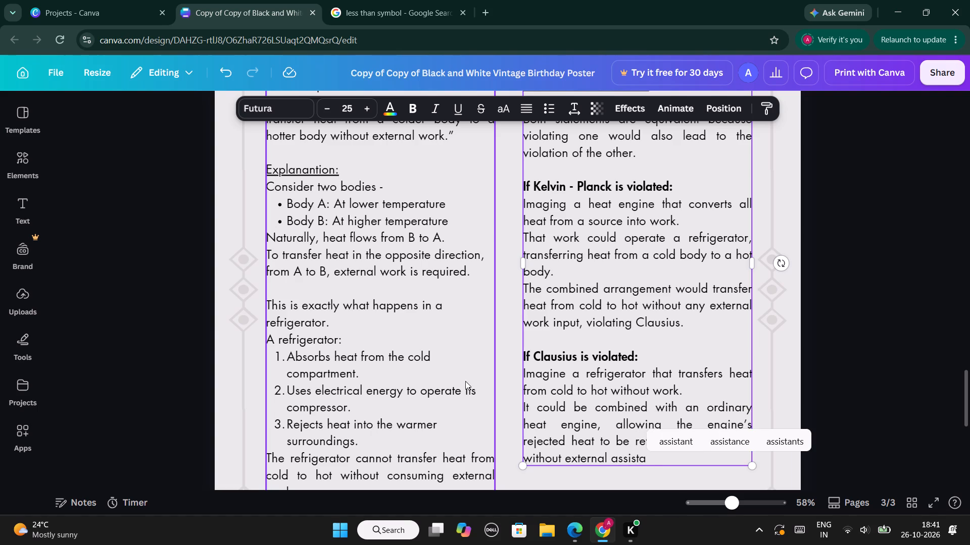
{"action": "type", "text": "nve"}
{"action": "key", "text": "BackSpace"}
{"action": "key", "text": "BackSpace"}
{"action": "type", "text": "ce"}
{"action": "key", "text": "space"}
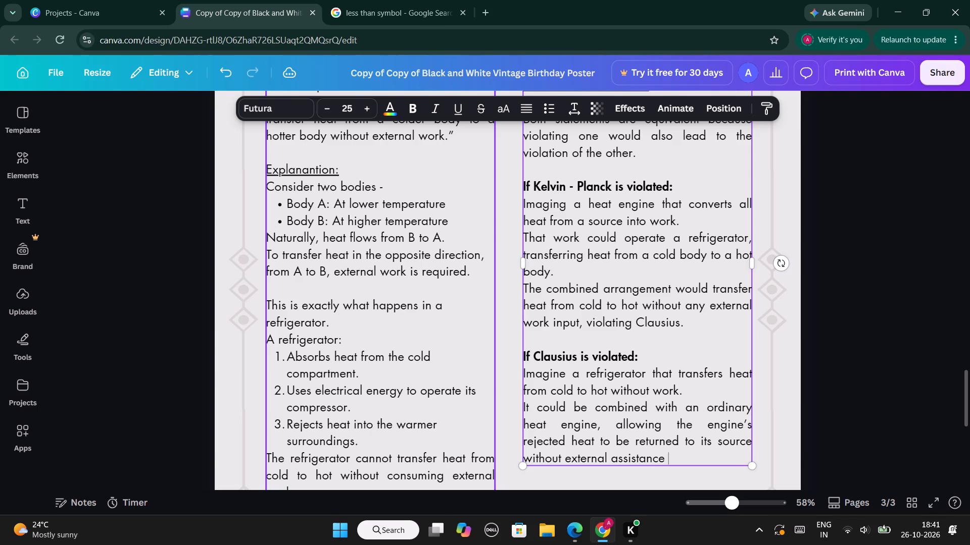
{"action": "key", "text": "BackSpace"}
{"action": "key", "text": "period"}
{"action": "key", "text": "Return"}
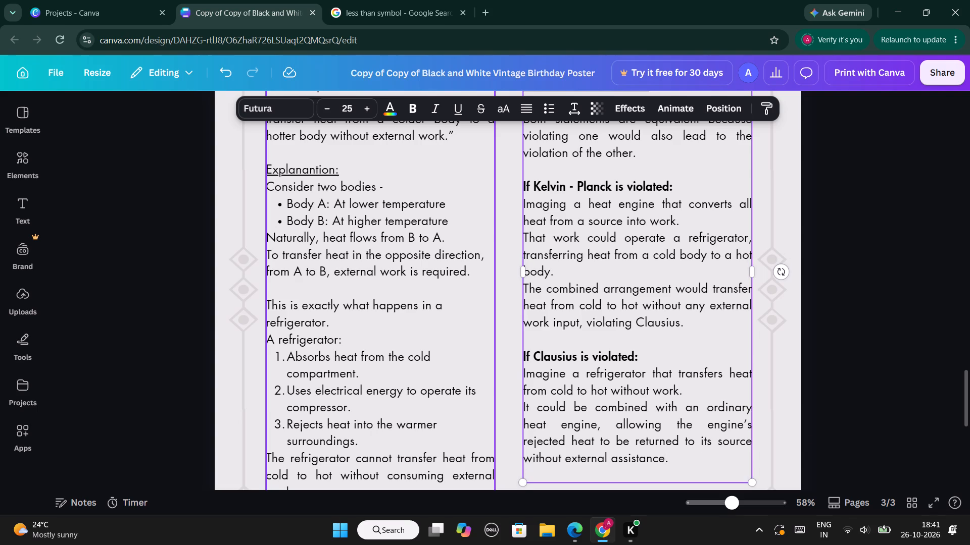
Begin the third sentence of the Clausius violation text with "The combined arrangement".
{"action": "type", "text": "The cobined"}
{"action": "key", "text": "space"}
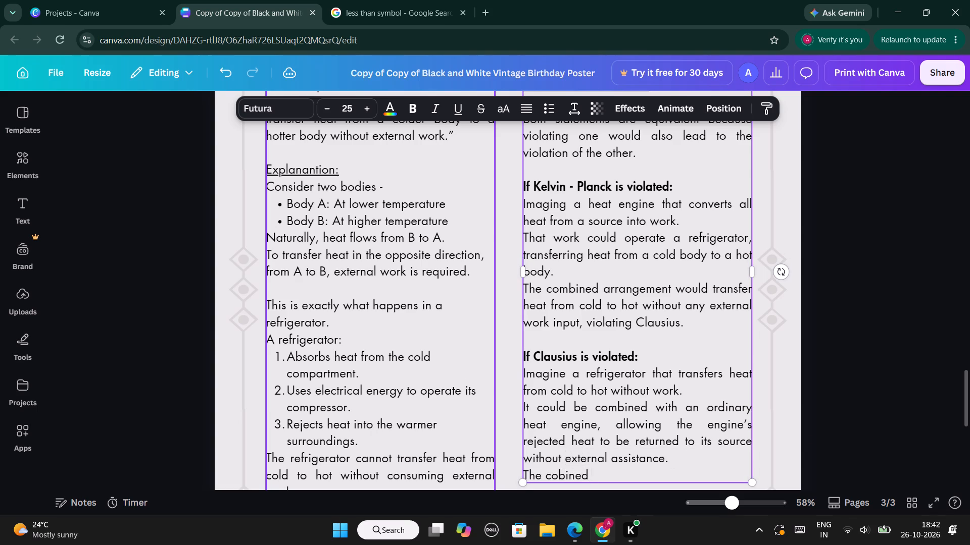
{"action": "key", "text": "BackSpace"}
{"action": "key", "text": "BackSpace"}
{"action": "key", "text": "BackSpace"}
{"action": "key", "text": "BackSpace"}
{"action": "key", "text": "BackSpace"}
{"action": "key", "text": "BackSpace"}
{"action": "type", "text": "mbined"}
{"action": "key", "text": "space"}
{"action": "type", "text": "arrangement"}
{"action": "key", "text": "space"}
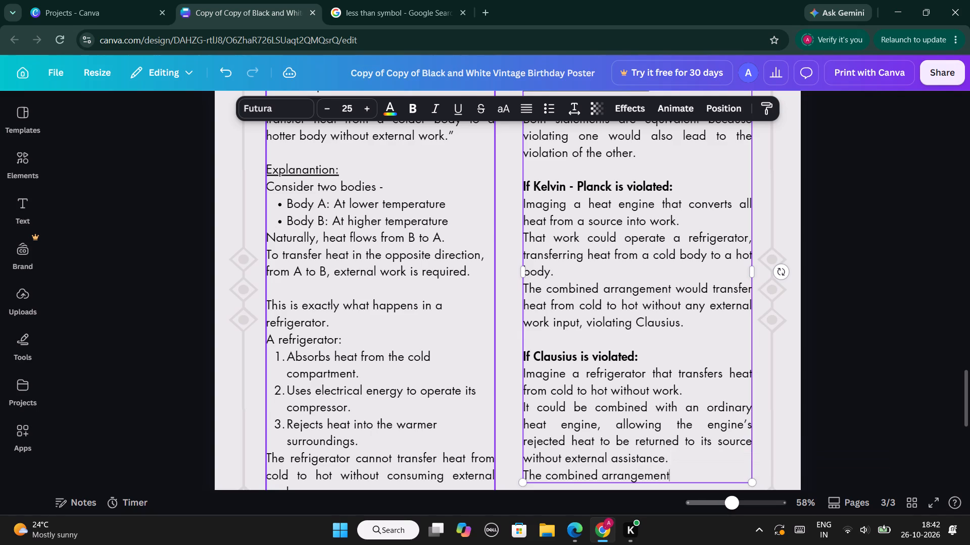
Continue the combined arrangement sentence with "could convert all heat".
{"action": "type", "text": "could cob"}
{"action": "key", "text": "BackSpace"}
{"action": "type", "text": "nvetr"}
{"action": "key", "text": "BackSpace"}
{"action": "key", "text": "BackSpace"}
{"action": "type", "text": "rt"}
{"action": "key", "text": "space"}
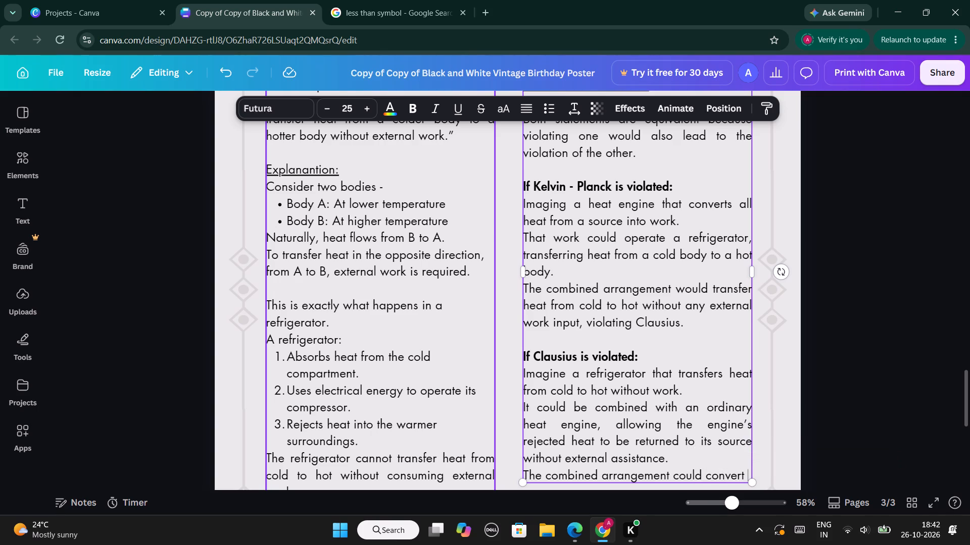
{"action": "type", "text": "all"}
{"action": "key", "text": "space"}
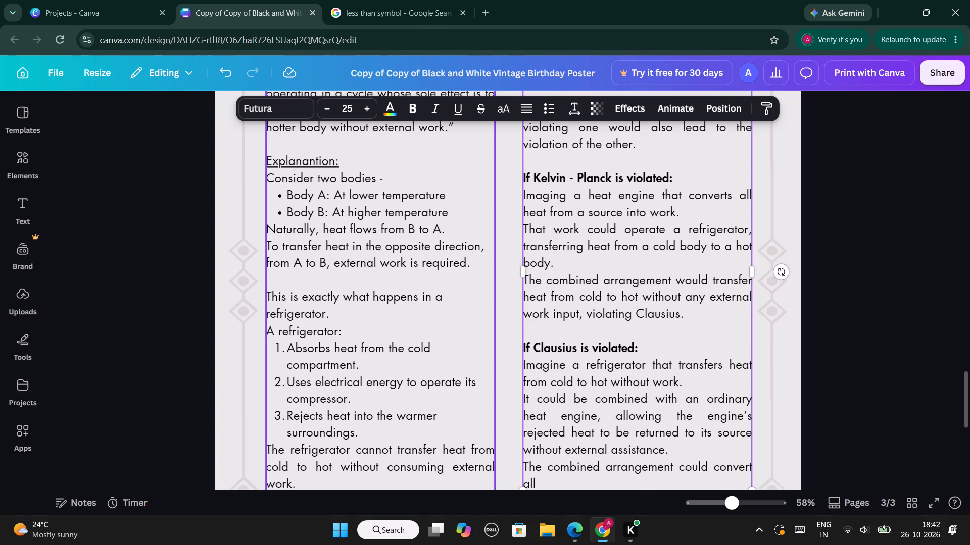
{"action": "type", "text": "h"}
{"action": "type", "text": "eat"}
{"action": "key", "text": "space"}
Extend the combined arrangement sentence with "from a single reservoir into work".
{"action": "type", "text": "from =a"}
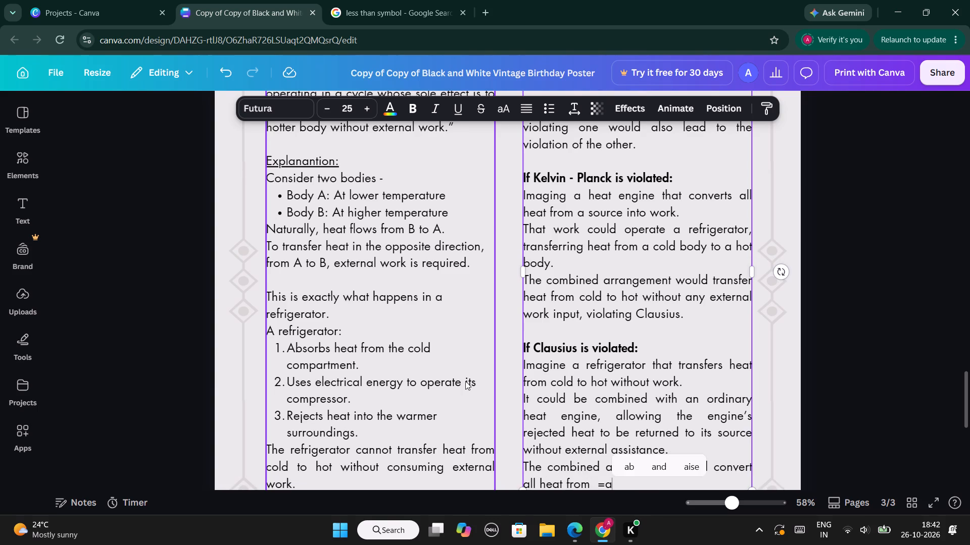
{"action": "key", "text": "BackSpace"}
{"action": "key", "text": "BackSpace"}
{"action": "key", "text": "BackSpace"}
{"action": "key", "text": "BackSpace"}
{"action": "key", "text": "a"}
{"action": "key", "text": "BackSpace"}
{"action": "key", "text": "space"}
{"action": "type", "text": "a"}
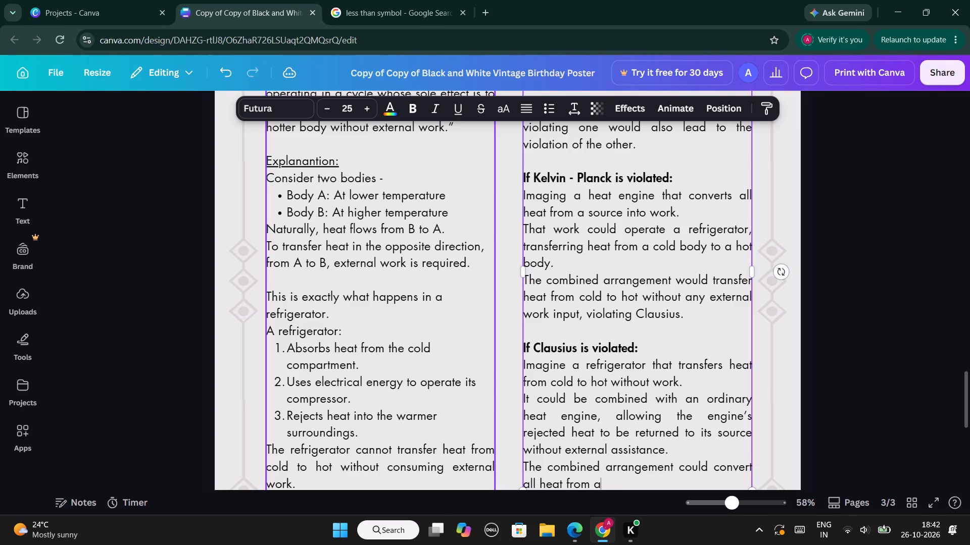
{"action": "key", "text": "space"}
{"action": "type", "text": "single"}
{"action": "key", "text": "space"}
{"action": "type", "text": "reservoir"}
{"action": "key", "text": "space"}
{"action": "type", "text": "into work"}
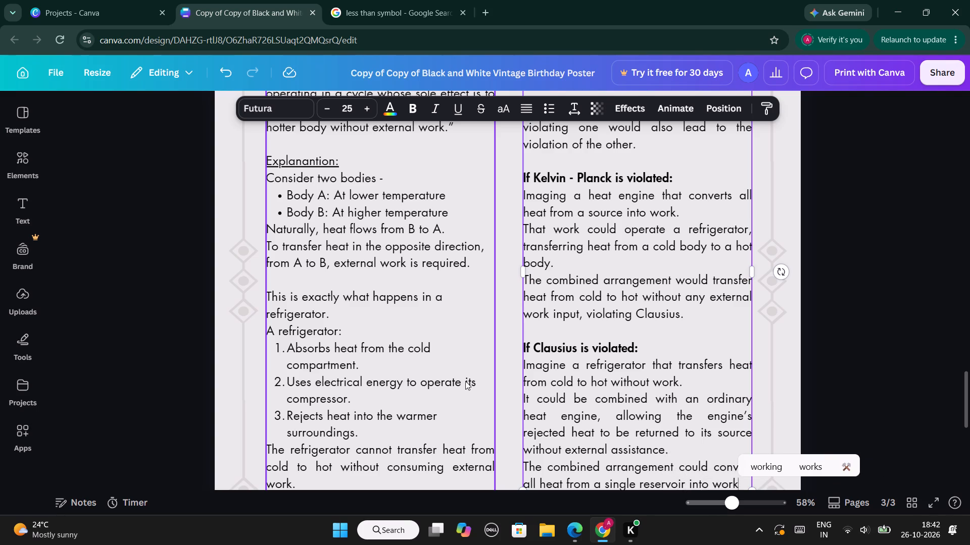
Finish the combined arrangement sentence with ", violating Kelvin - Planck." and start a new line.
{"action": "type", "text": ", violating"}
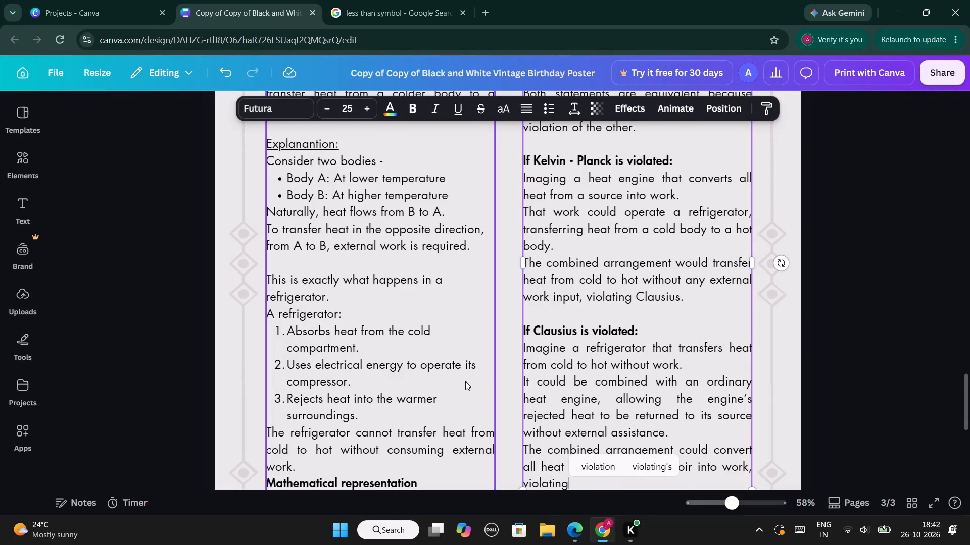
{"action": "key", "text": "space"}
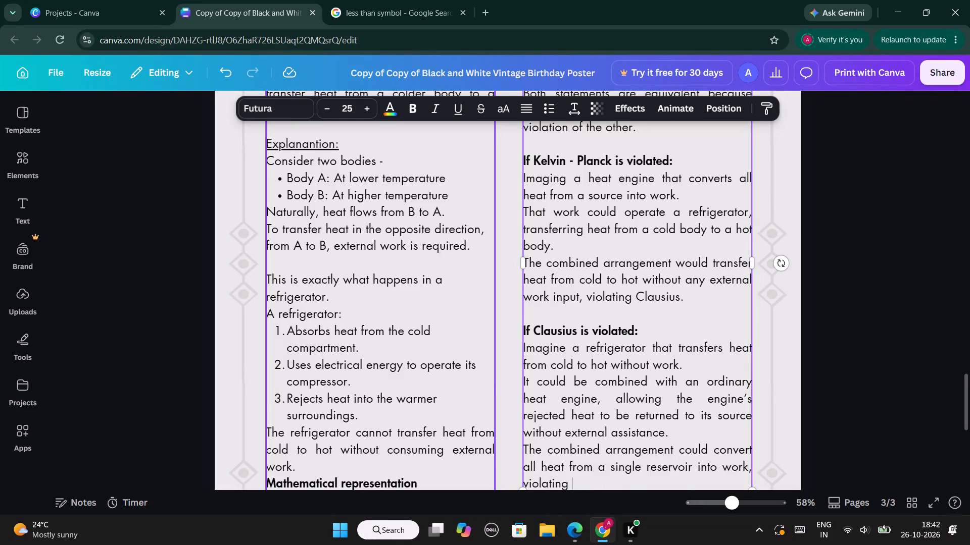
{"action": "type", "text": "L"}
{"action": "type", "text": "=Kle"}
{"action": "key", "text": "BackSpace"}
{"action": "key", "text": "BackSpace"}
{"action": "key", "text": "BackSpace"}
{"action": "key", "text": "BackSpace"}
{"action": "key", "text": "BackSpace"}
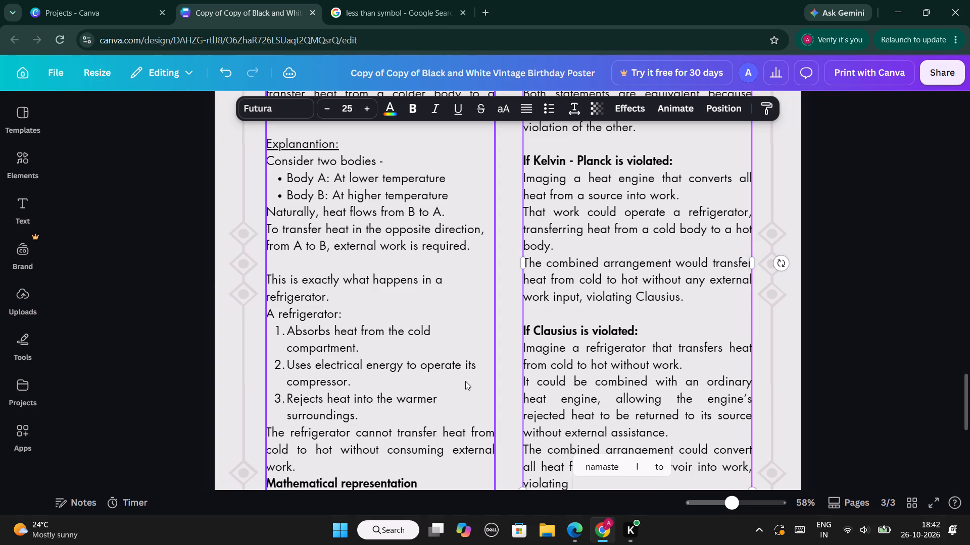
{"action": "type", "text": "Kel"}
{"action": "type", "text": "vin"}
{"action": "key", "text": "space"}
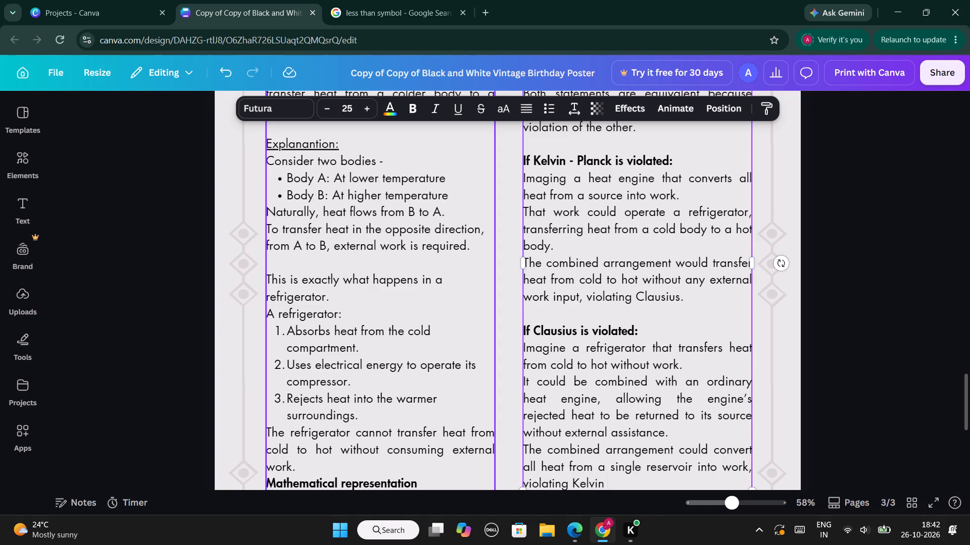
{"action": "type", "text": "- Pla"}
{"action": "type", "text": "nck"}
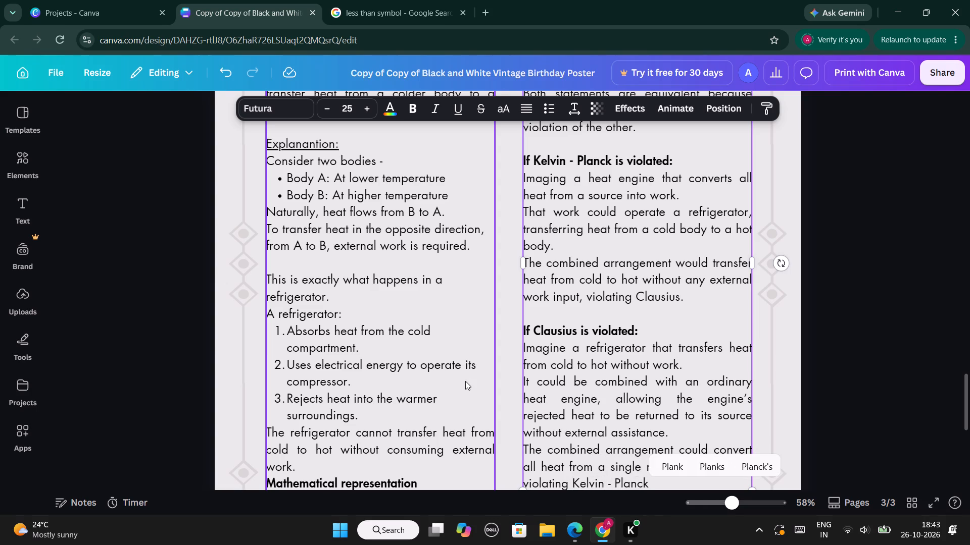
{"action": "key", "text": "period"}
{"action": "key", "text": "Return"}
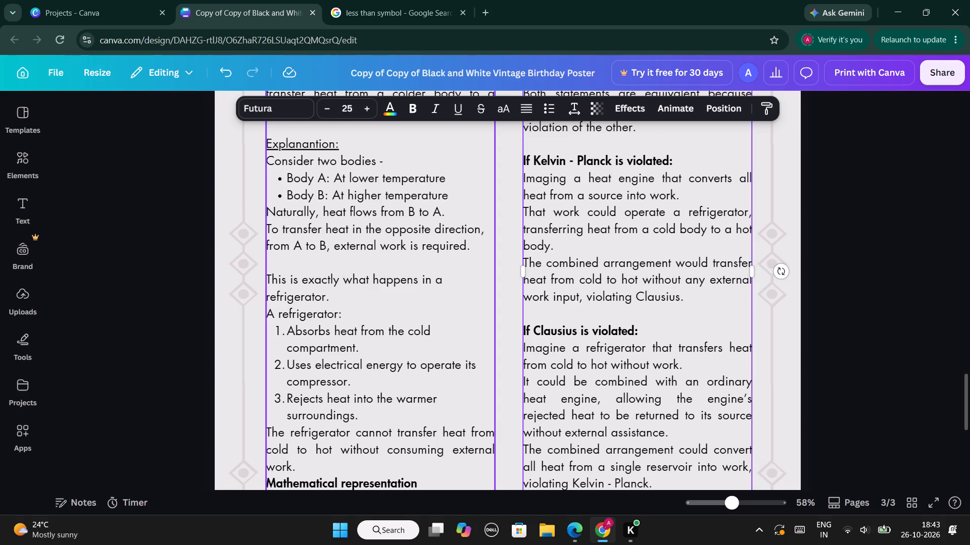
Leave a blank line below the Clausius violation text and add the bold label "Extra point:".
{"action": "scroll", "coordinate": [465, 381], "scroll_direction": "down", "scroll_amount": 2}
{"action": "key", "text": "Return"}
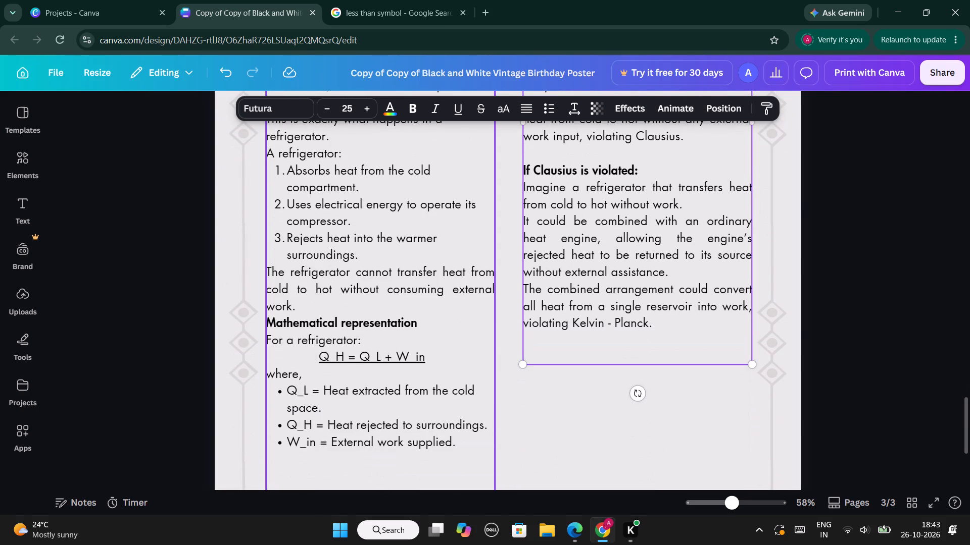
{"action": "key", "text": "ctrl+b"}
{"action": "type", "text": "Extra l"}
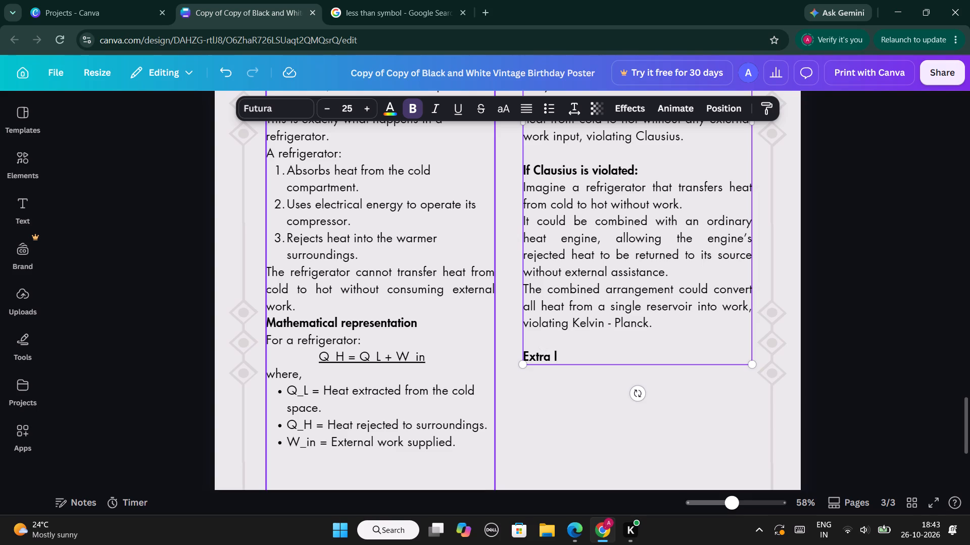
{"action": "key", "text": "BackSpace"}
{"action": "key", "text": "BackSpace"}
{"action": "key", "text": "space"}
{"action": "type", "text": "point"}
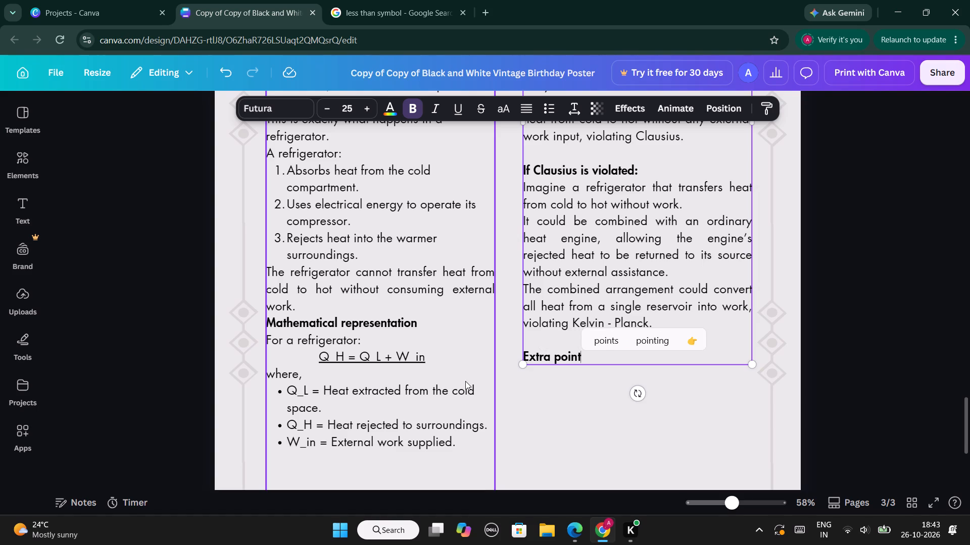
{"action": "key", "text": "semicolon"}
{"action": "key", "text": "BackSpace"}
{"action": "type", "text": ":"}
{"action": "key", "text": "space"}
Begin the text after the "Extra point:" label with "Violation of either statement" in regular, non-bold weight.
{"action": "key", "text": "ctrl+b"}
{"action": "type", "text": "Vo"}
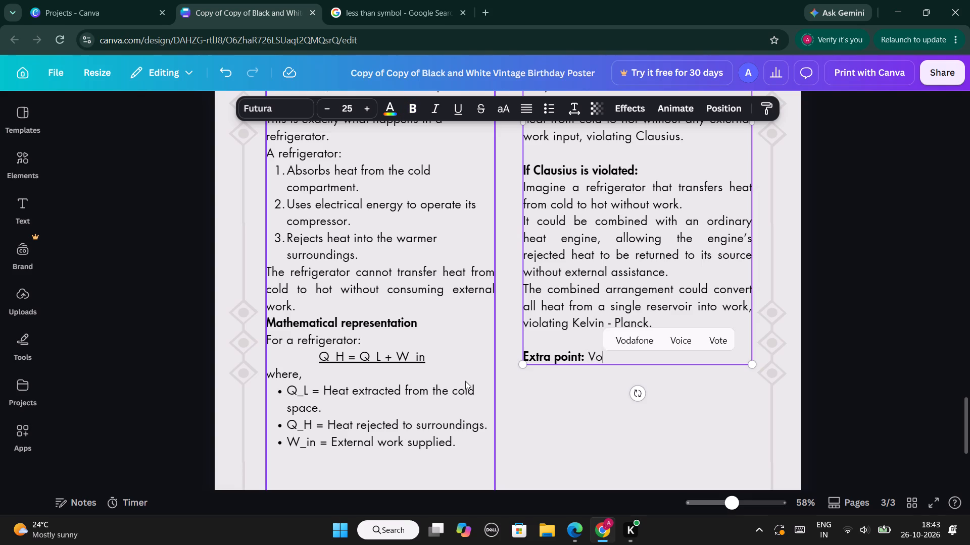
{"action": "key", "text": "BackSpace"}
{"action": "type", "text": "iolation of either"}
{"action": "key", "text": "space"}
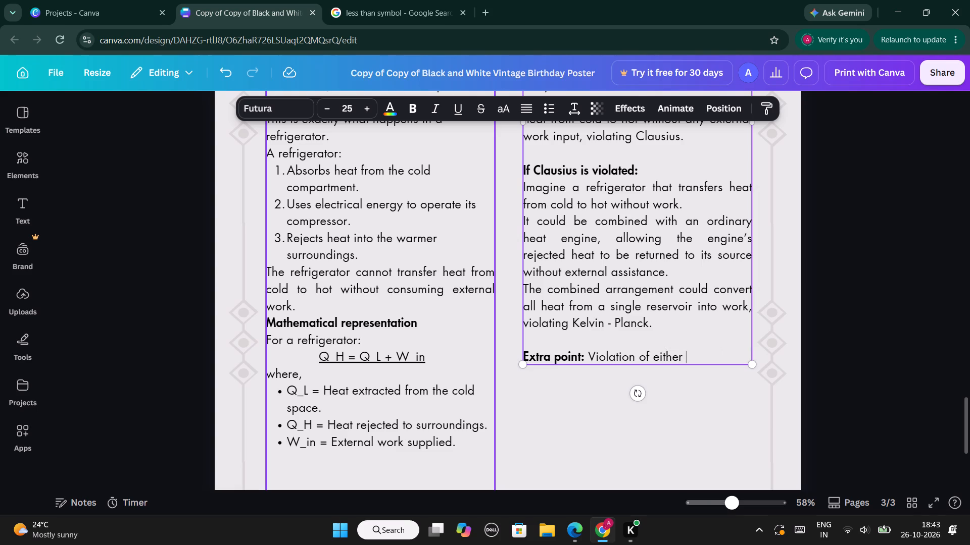
{"action": "type", "text": "statem"}
{"action": "type", "text": "ne"}
{"action": "key", "text": "BackSpace"}
{"action": "key", "text": "BackSpace"}
{"action": "key", "text": "e"}
{"action": "type", "text": "nt"}
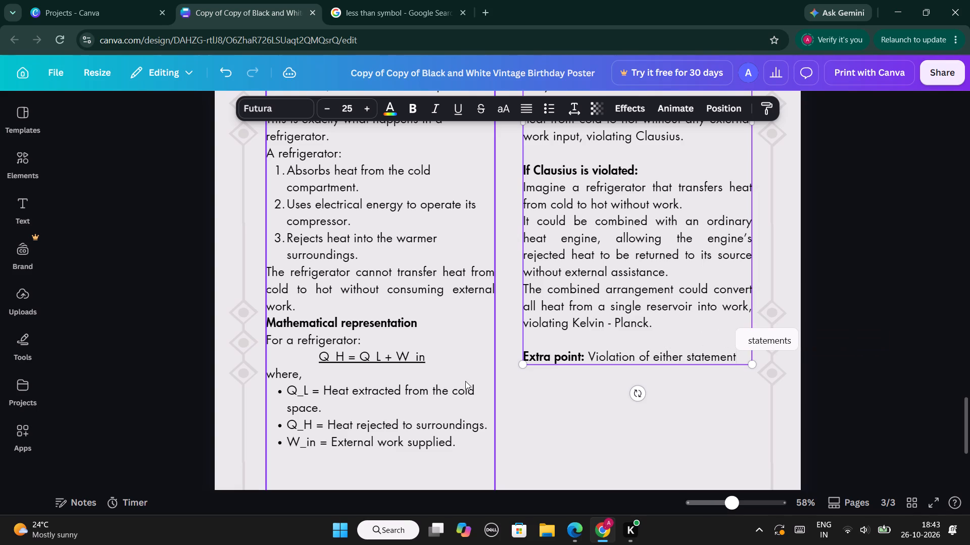
Continue the extra point sentence with "implies violation of the other".
{"action": "key", "text": "space"}
{"action": "type", "text": "implies"}
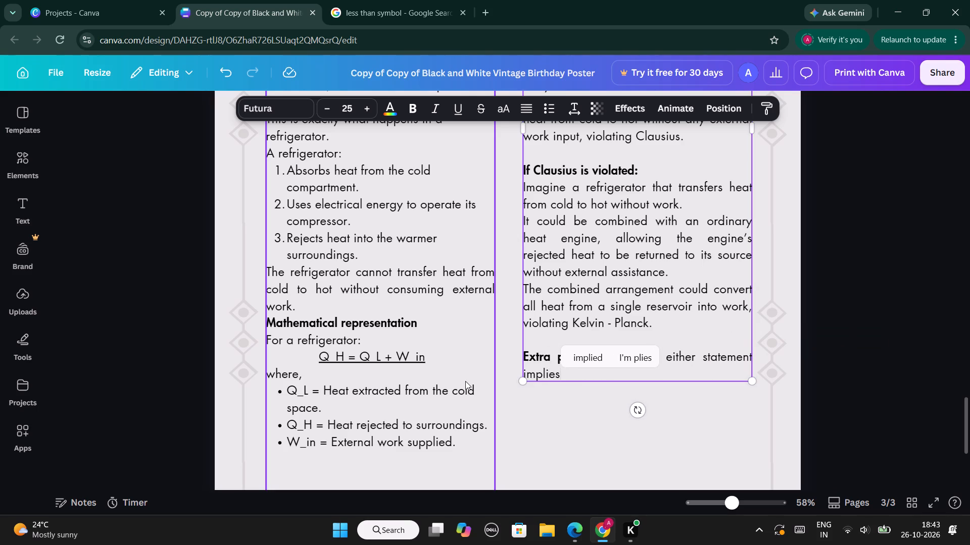
{"action": "key", "text": "space"}
{"action": "type", "text": "violation"}
{"action": "key", "text": "space"}
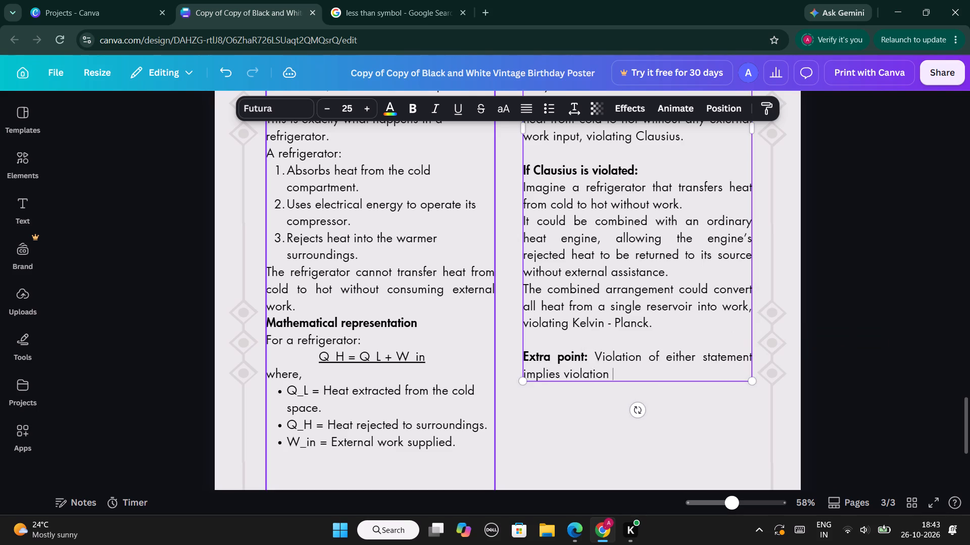
{"action": "type", "text": "og"}
{"action": "key", "text": "BackSpace"}
{"action": "type", "text": "f the"}
{"action": "key", "text": "space"}
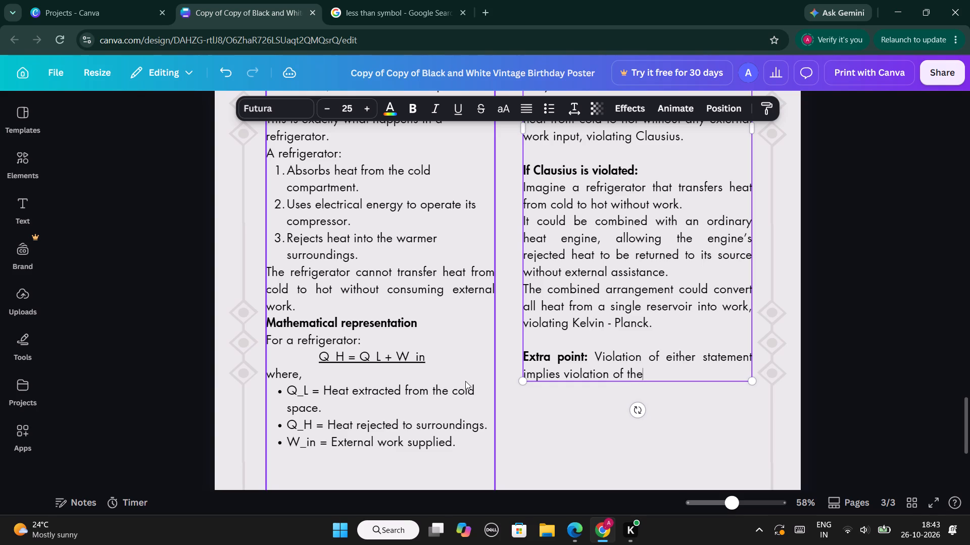
{"action": "type", "text": "other"}
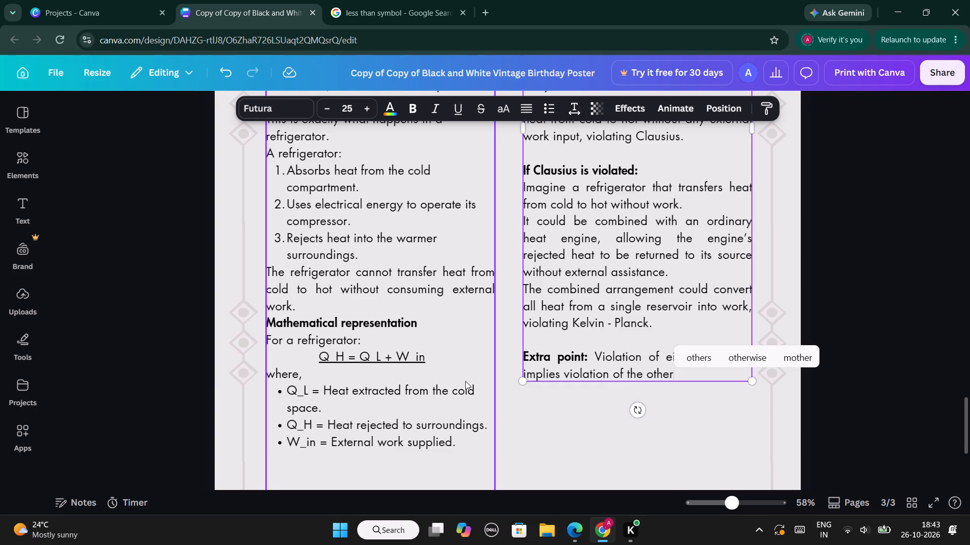
Finish the extra point with ". Hence, both statements express the same Second Law." and leave the text box.
{"action": "type", "text": ". Hence"}
{"action": "type", "text": ", both"}
{"action": "key", "text": "space"}
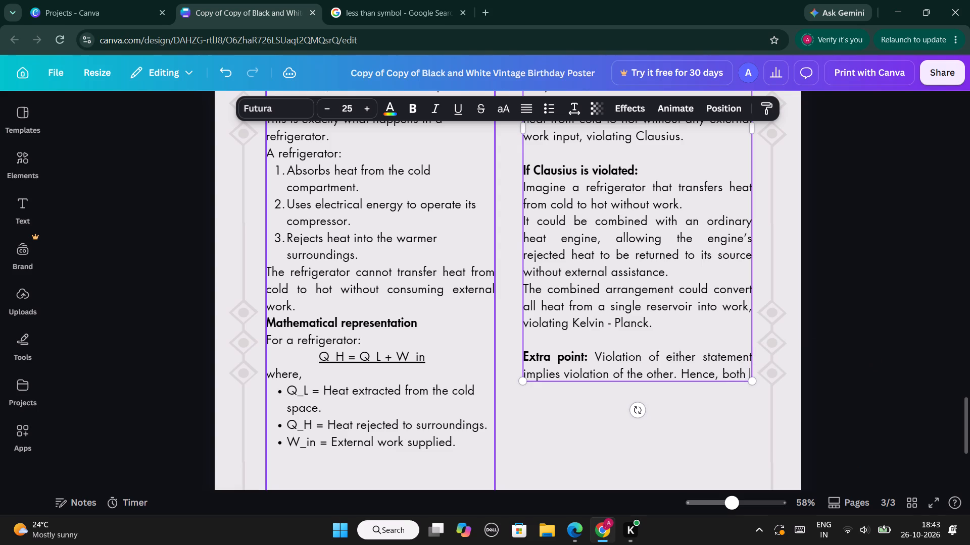
{"action": "type", "text": "state"}
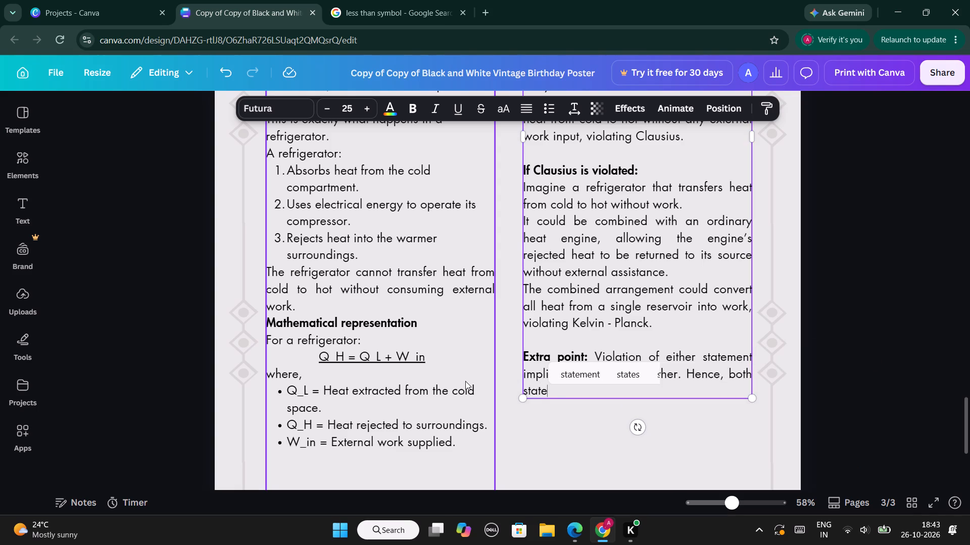
{"action": "type", "text": "ments"}
{"action": "key", "text": "space"}
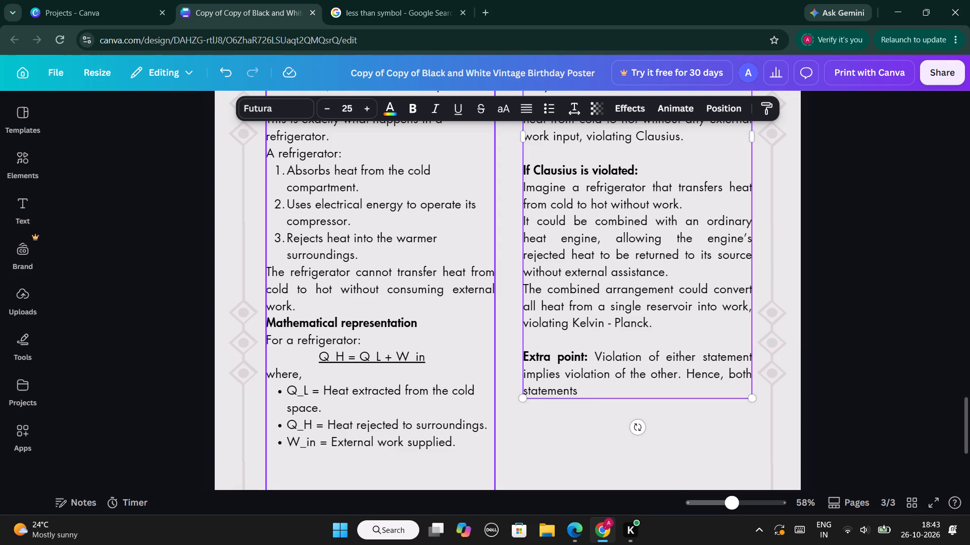
{"action": "type", "text": "express"}
{"action": "key", "text": "space"}
{"action": "type", "text": "the same"}
{"action": "key", "text": "space"}
{"action": "type", "text": "Secon"}
{"action": "type", "text": "d Law"}
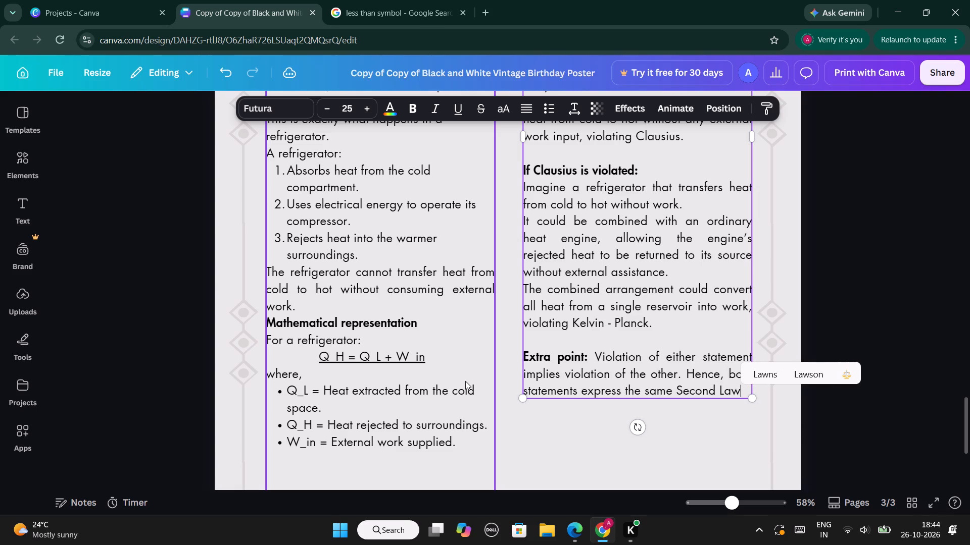
{"action": "key", "text": "period"}
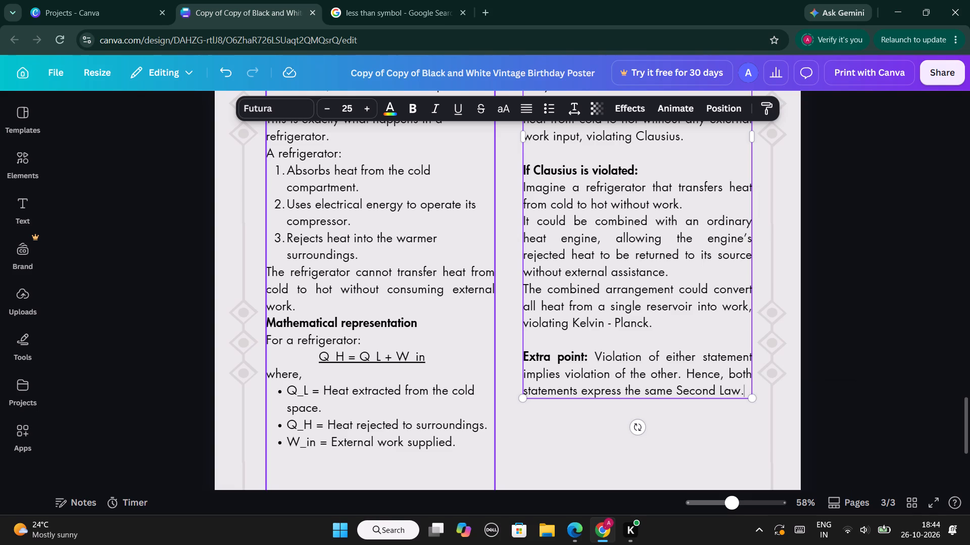
{"action": "left_click", "coordinate": [812, 307]}
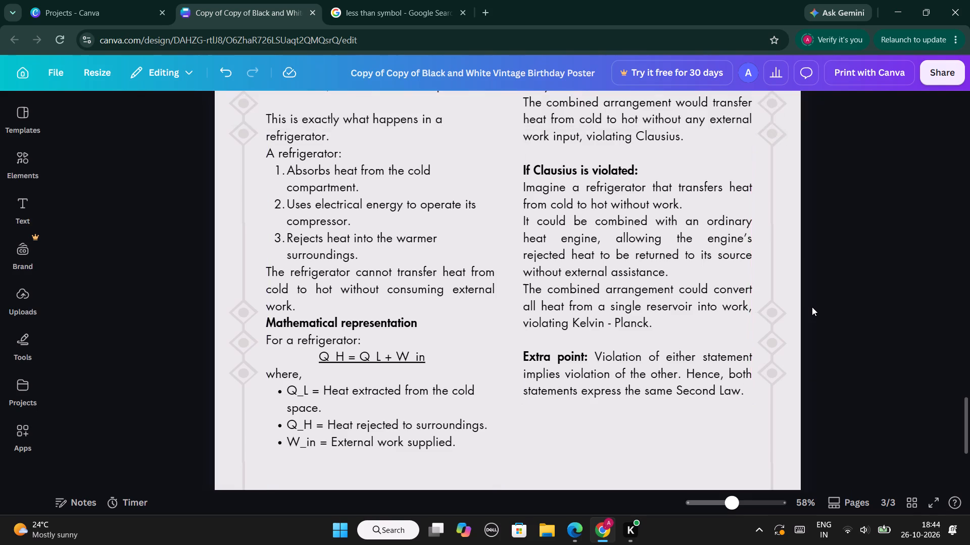
Duplicate the "Statements of Second Law of Thermodynamics" heading on page 2.
{"action": "scroll", "coordinate": [812, 307], "scroll_direction": "up", "scroll_amount": 9}
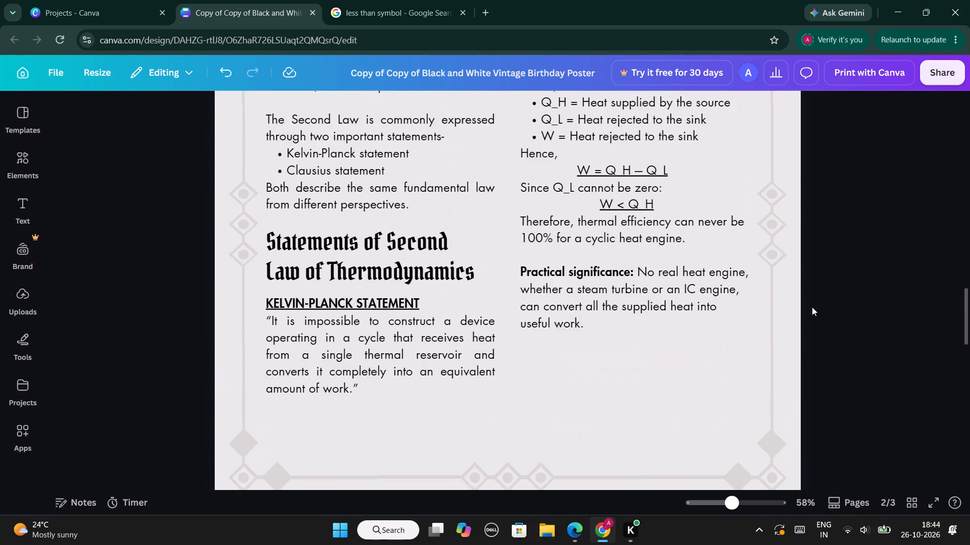
{"action": "scroll", "coordinate": [812, 307], "scroll_direction": "up", "scroll_amount": 1}
{"action": "scroll", "coordinate": [812, 307], "scroll_direction": "down", "scroll_amount": 4}
{"action": "scroll", "coordinate": [812, 307], "scroll_direction": "up", "scroll_amount": 1}
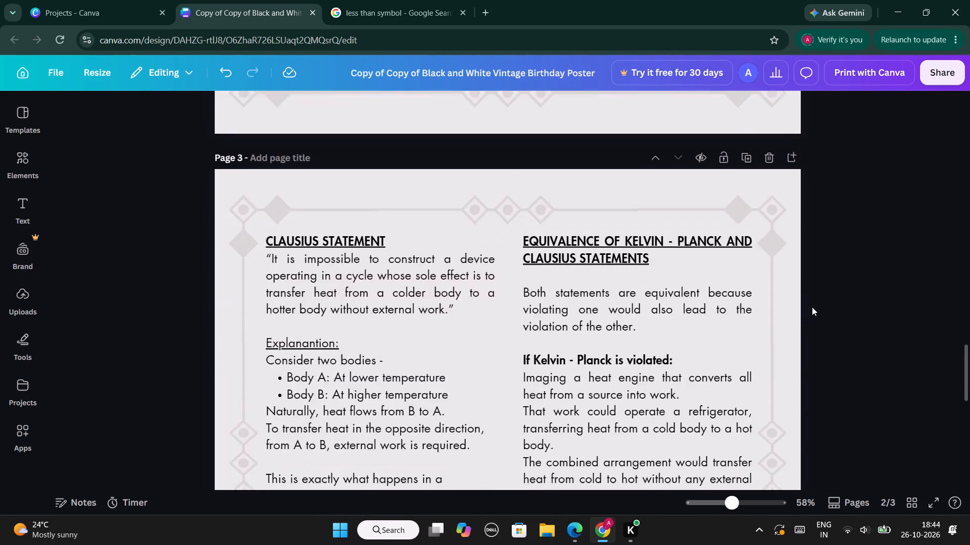
{"action": "scroll", "coordinate": [558, 253], "scroll_direction": "up", "scroll_amount": 2}
{"action": "left_click", "coordinate": [409, 192]}
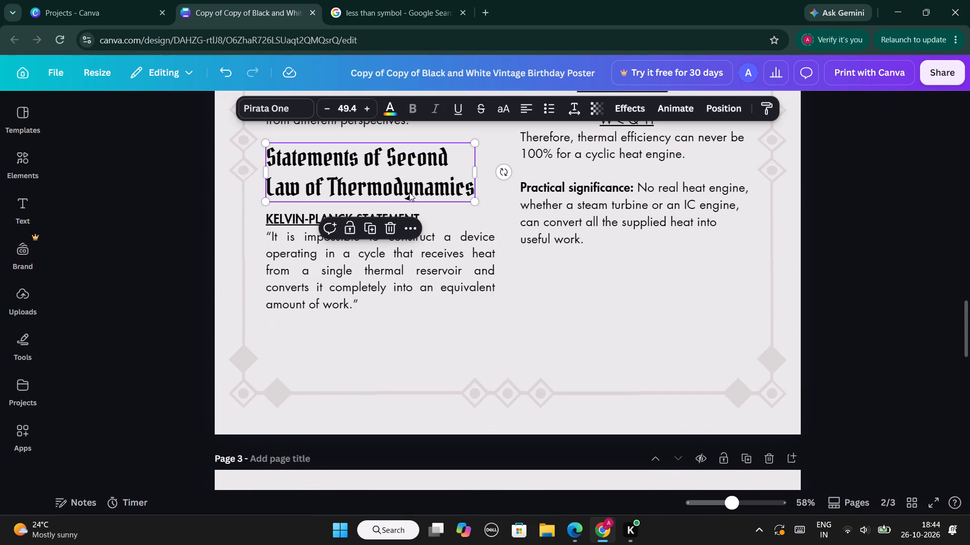
{"action": "right_click", "coordinate": [433, 190]}
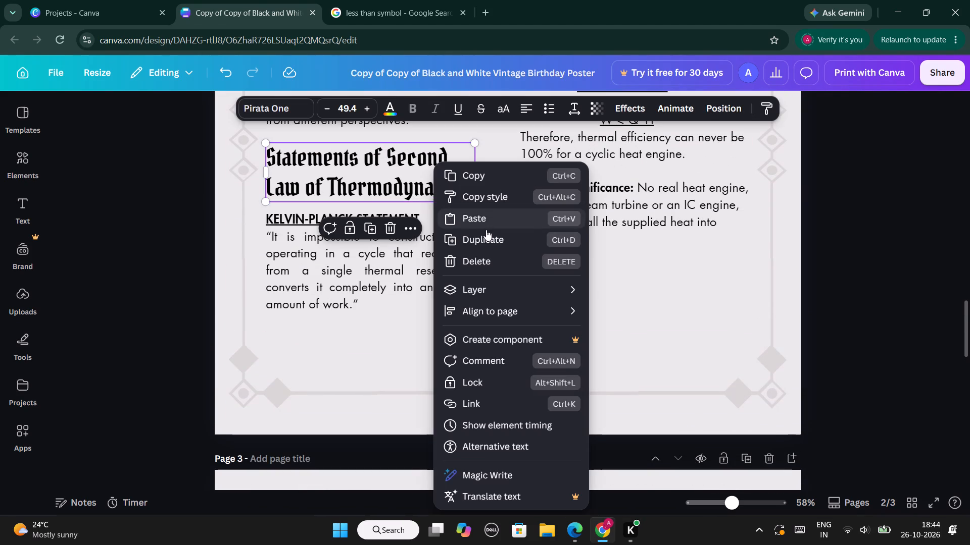
{"action": "left_click", "coordinate": [488, 237]}
{"action": "left_click", "coordinate": [452, 181]}
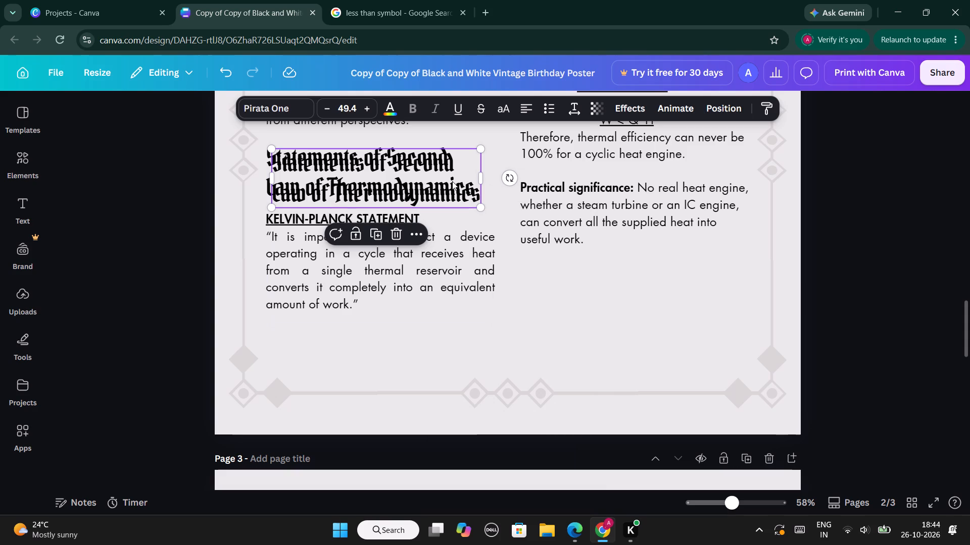
{"action": "left_click", "coordinate": [526, 248]}
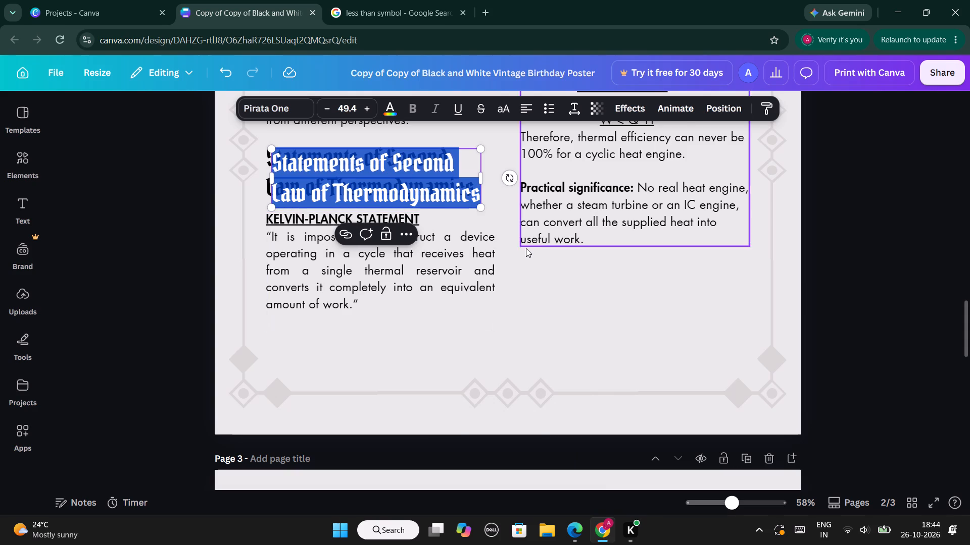
Move the duplicated heading from page 2 down onto page 3.
{"action": "left_click", "coordinate": [467, 195]}
{"action": "left_click_drag", "start_coordinate": [467, 195], "coordinate": [499, 244]}
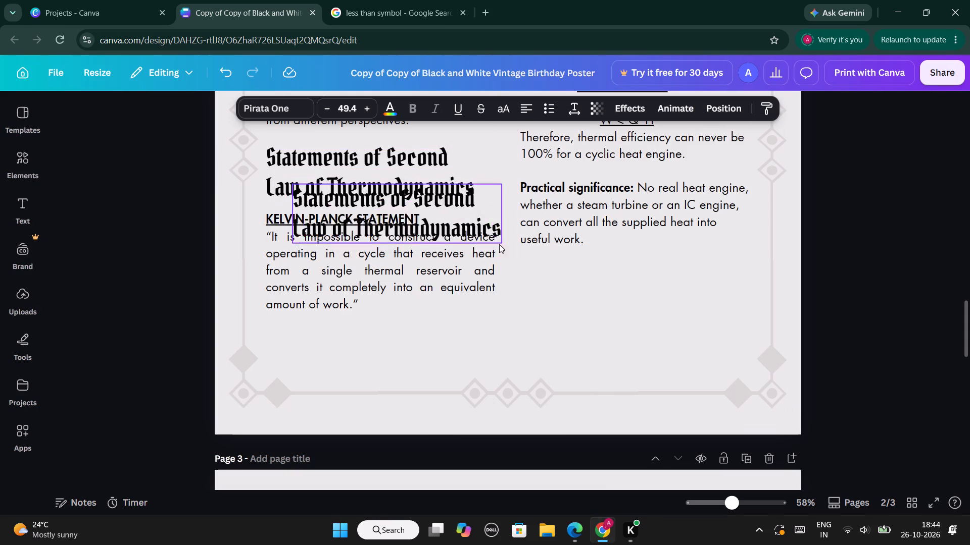
{"action": "left_click_drag", "start_coordinate": [499, 244], "coordinate": [575, 539]}
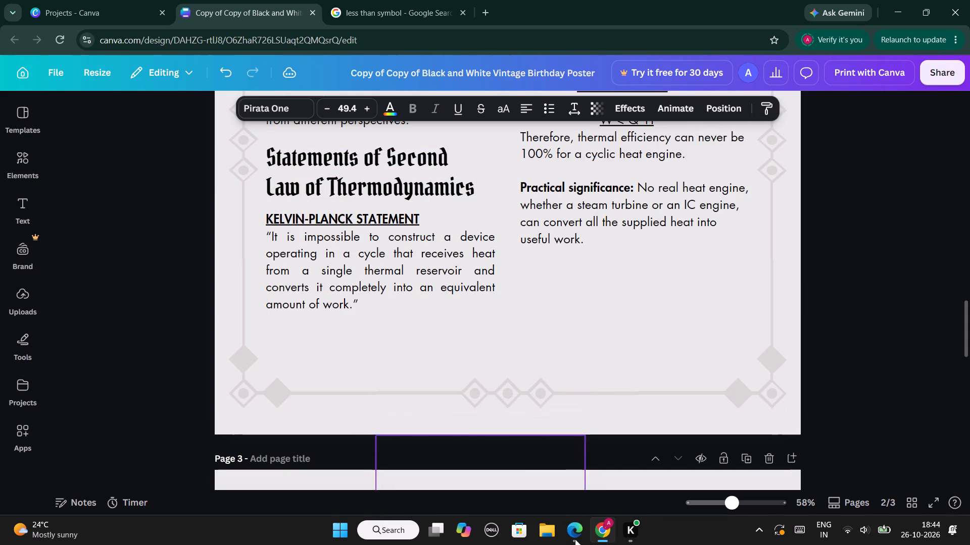
{"action": "left_click_drag", "start_coordinate": [575, 539], "coordinate": [575, 544]}
{"action": "scroll", "coordinate": [553, 302], "scroll_direction": "down", "scroll_amount": 5}
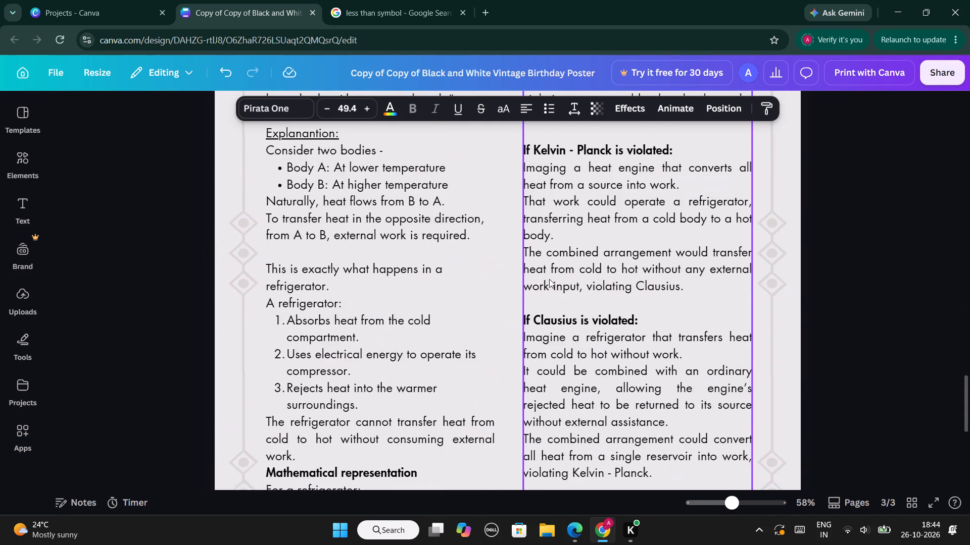
{"action": "scroll", "coordinate": [549, 279], "scroll_direction": "up", "scroll_amount": 1}
{"action": "left_click_drag", "start_coordinate": [484, 166], "coordinate": [596, 505]}
Place the heading copy below the "Extra point" paragraph on page 3, aligned with that column's starting edge, and deselect it.
{"action": "scroll", "coordinate": [533, 385], "scroll_direction": "down", "scroll_amount": 4}
{"action": "scroll", "coordinate": [533, 385], "scroll_direction": "up", "scroll_amount": 2}
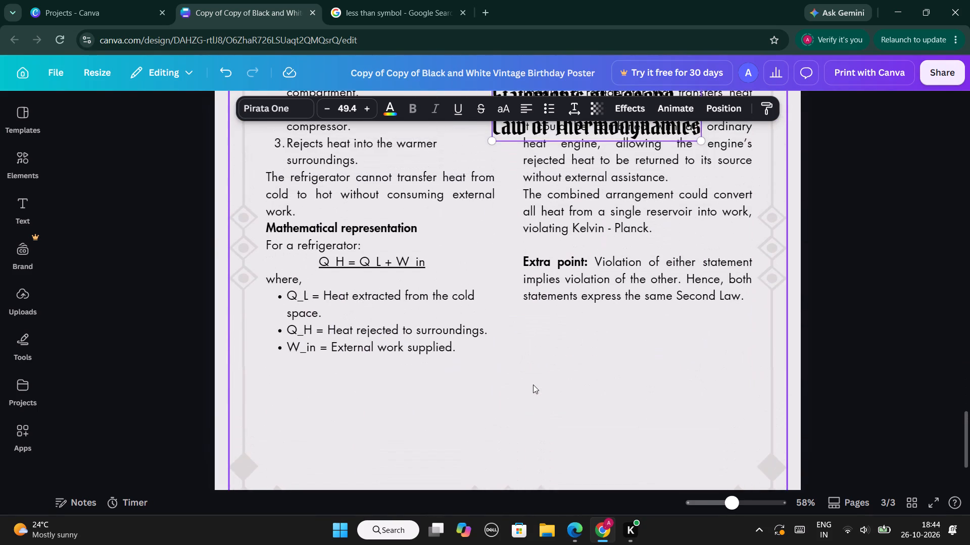
{"action": "scroll", "coordinate": [533, 385], "scroll_direction": "up", "scroll_amount": 1}
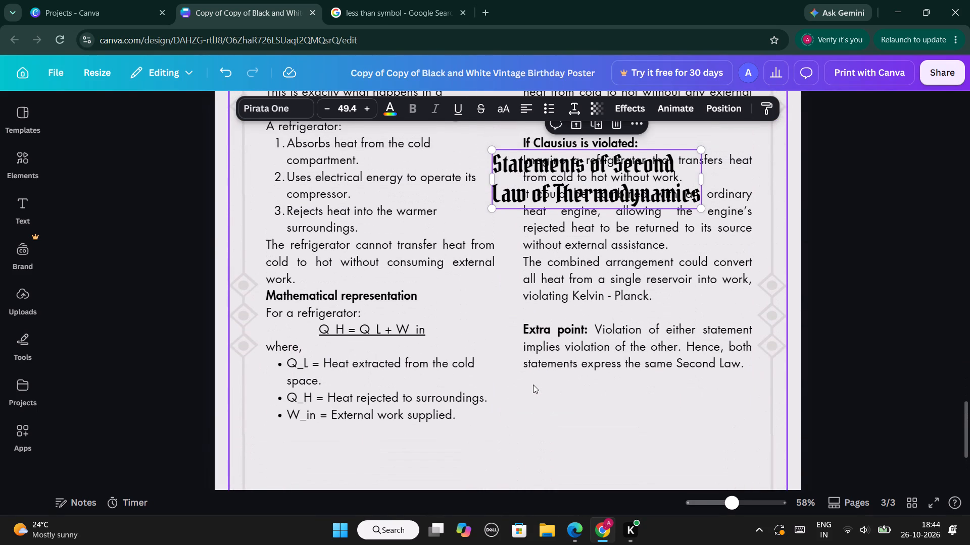
{"action": "left_click_drag", "start_coordinate": [574, 180], "coordinate": [642, 389]}
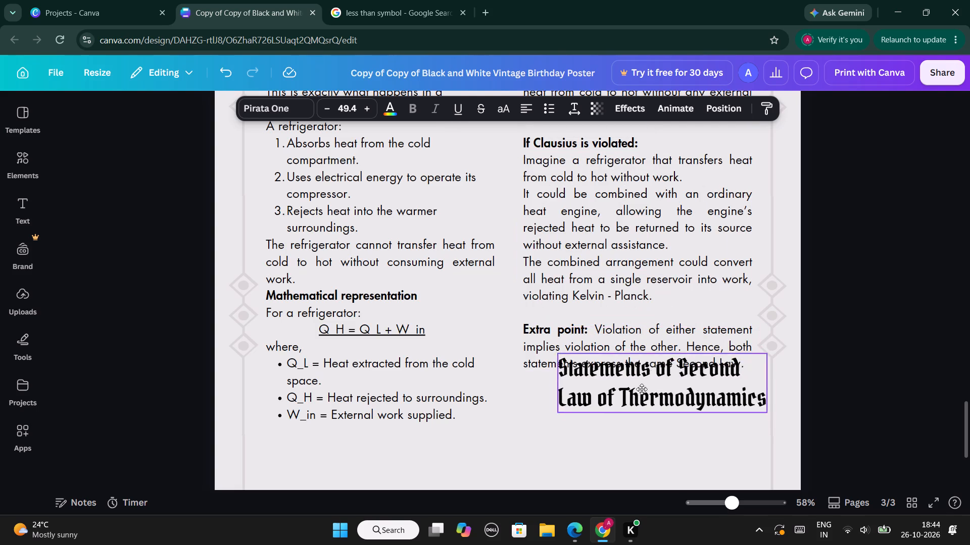
{"action": "left_click_drag", "start_coordinate": [642, 389], "coordinate": [609, 416]}
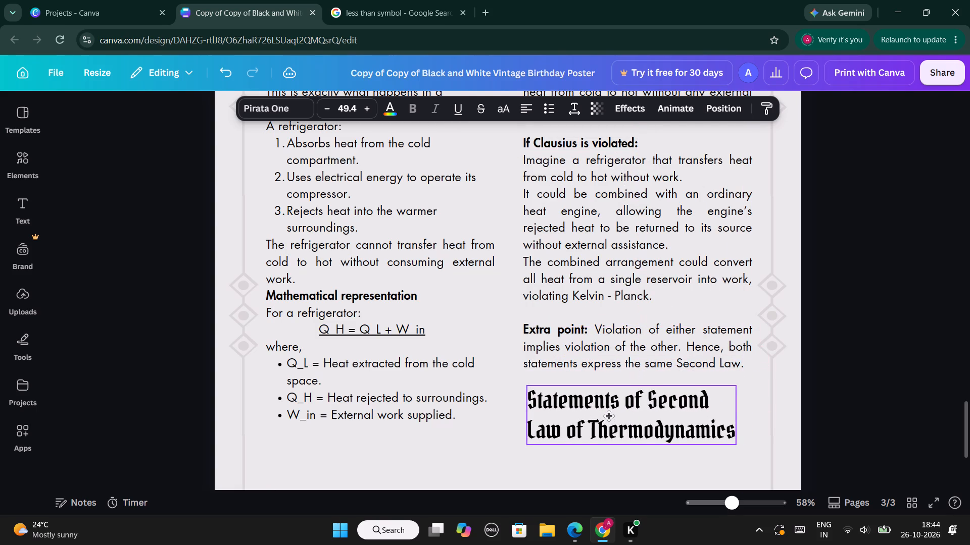
{"action": "left_click_drag", "start_coordinate": [609, 416], "coordinate": [605, 423]}
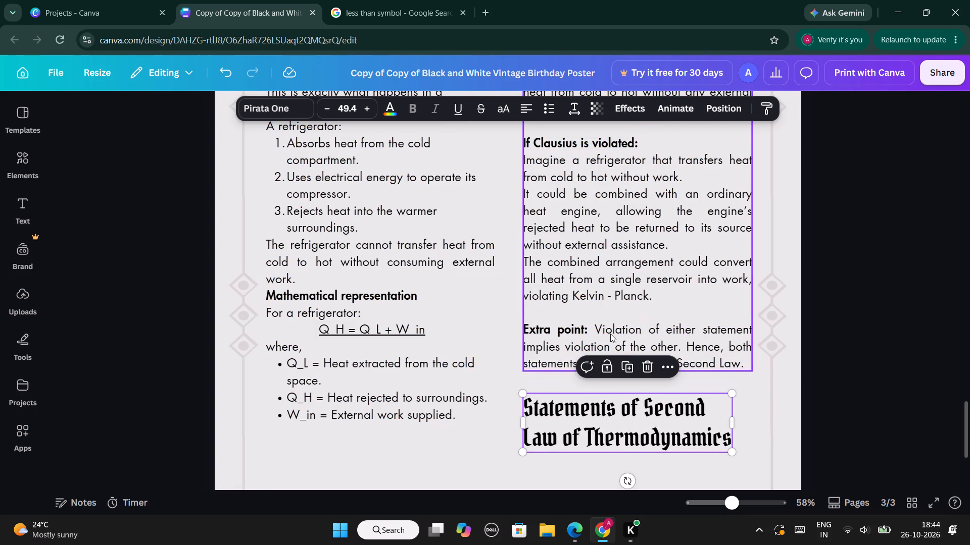
{"action": "scroll", "coordinate": [610, 334], "scroll_direction": "down", "scroll_amount": 2}
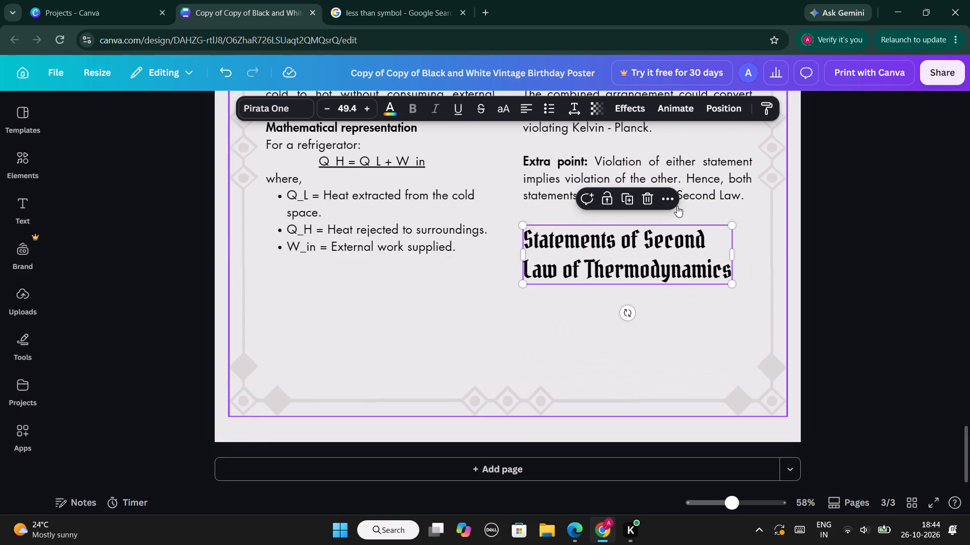
{"action": "left_click", "coordinate": [855, 269]}
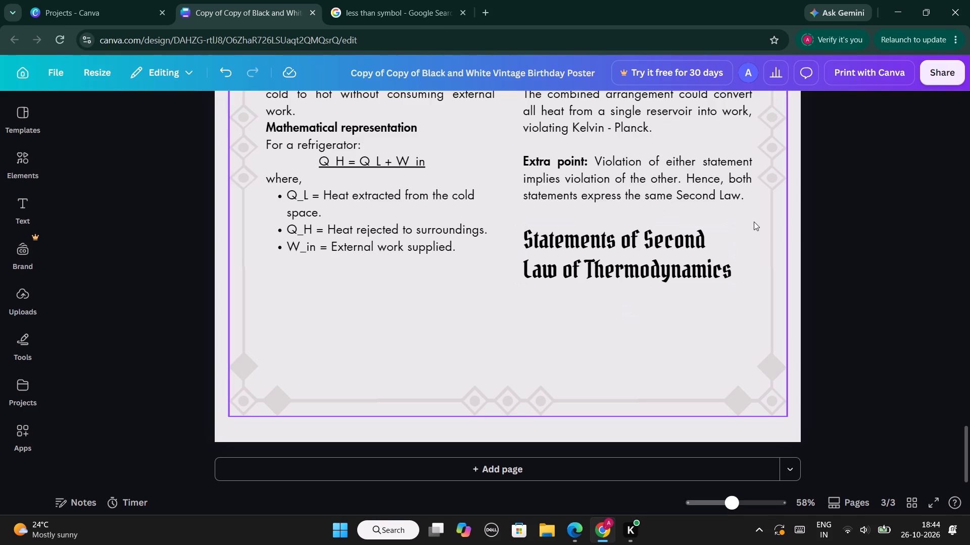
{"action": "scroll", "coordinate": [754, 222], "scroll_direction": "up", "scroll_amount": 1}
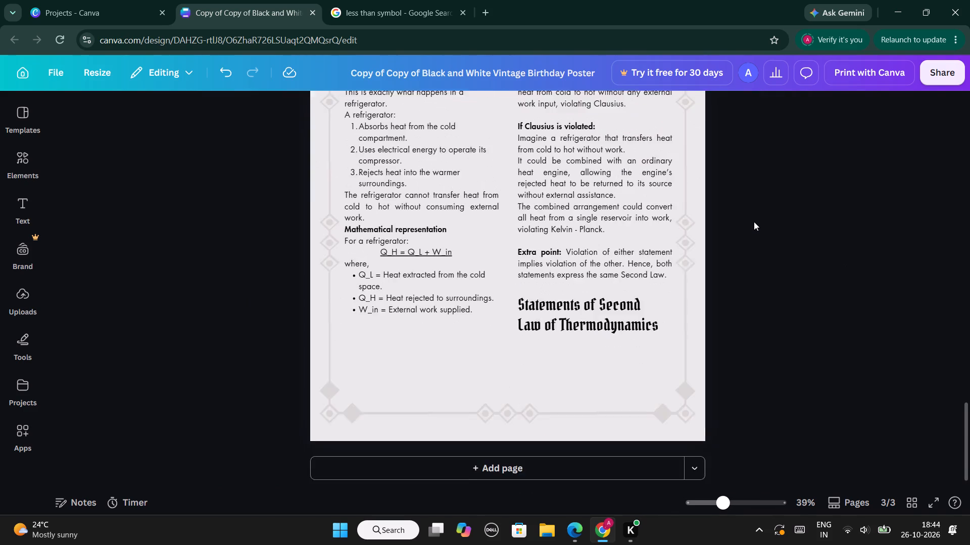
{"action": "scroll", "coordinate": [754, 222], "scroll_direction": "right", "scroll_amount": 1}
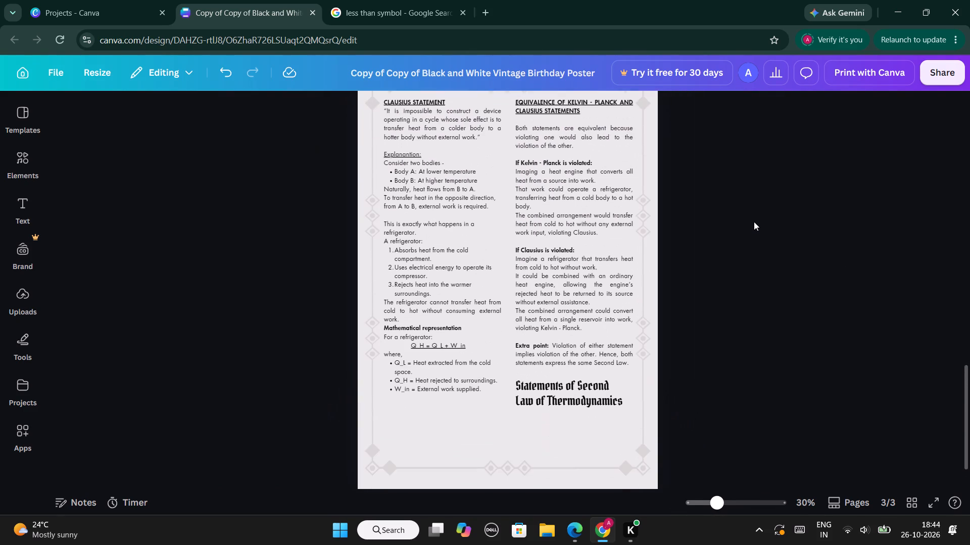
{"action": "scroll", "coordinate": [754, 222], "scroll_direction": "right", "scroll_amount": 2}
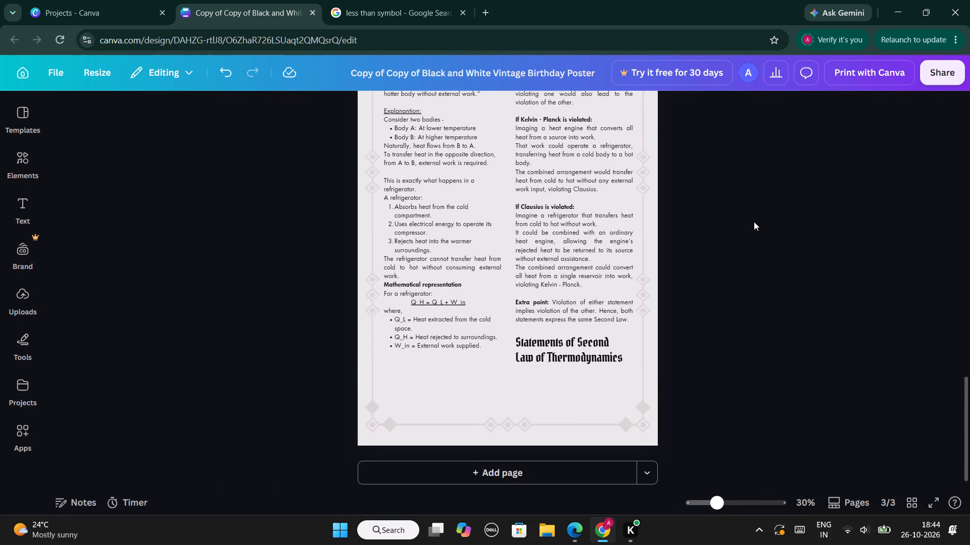
Duplicate the text box with the Kelvin-Planck and Clausius equivalence text on page 3.
{"action": "scroll", "coordinate": [754, 222], "scroll_direction": "right", "scroll_amount": 1}
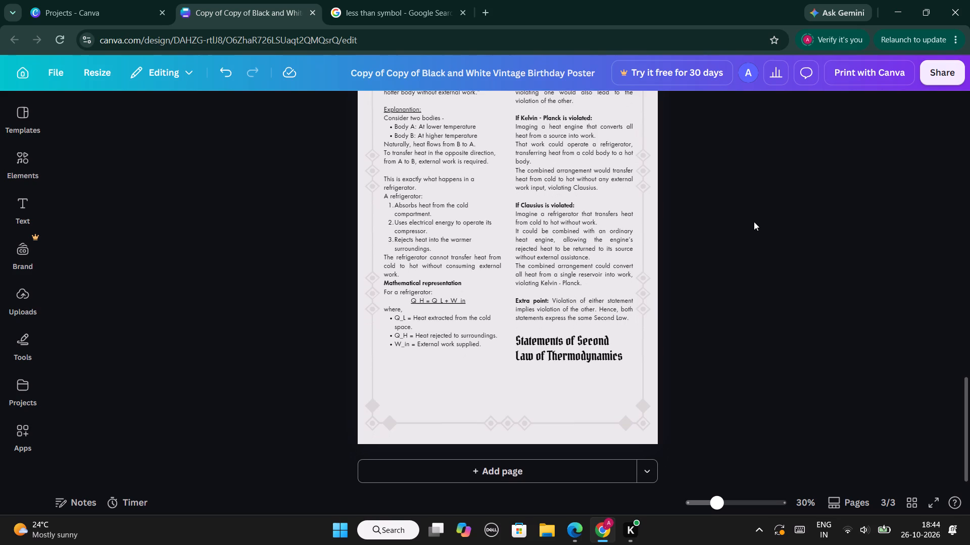
{"action": "scroll", "coordinate": [754, 222], "scroll_direction": "right", "scroll_amount": 1}
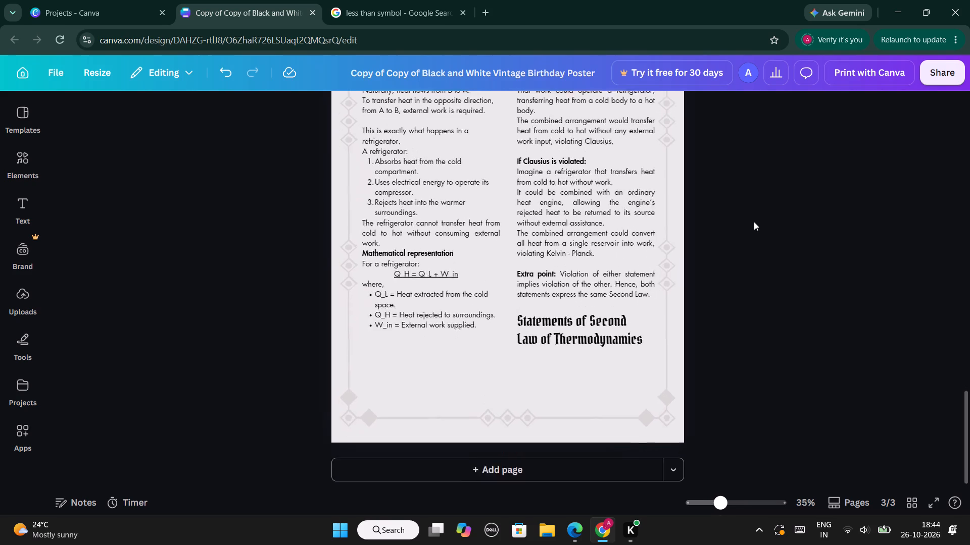
{"action": "scroll", "coordinate": [754, 222], "scroll_direction": "down", "scroll_amount": 2}
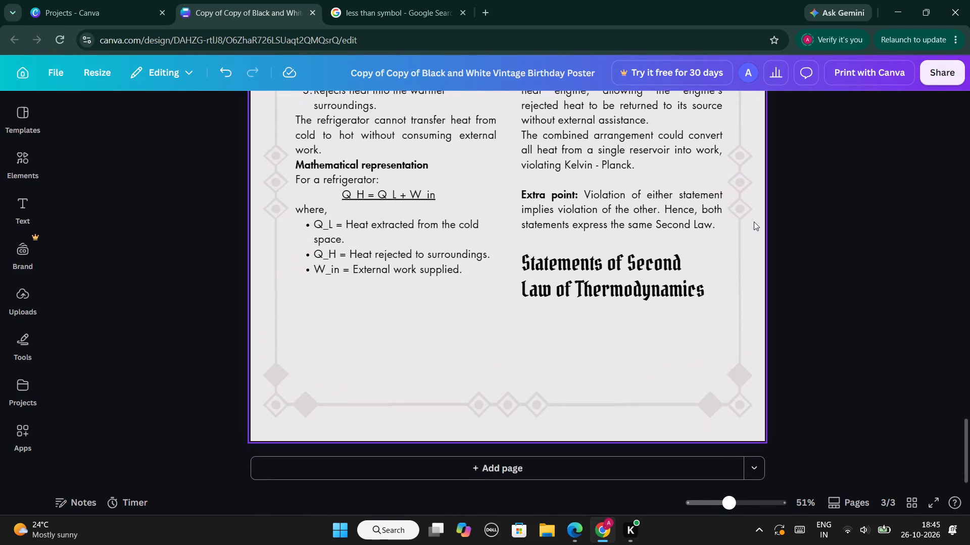
{"action": "scroll", "coordinate": [754, 222], "scroll_direction": "down", "scroll_amount": 1}
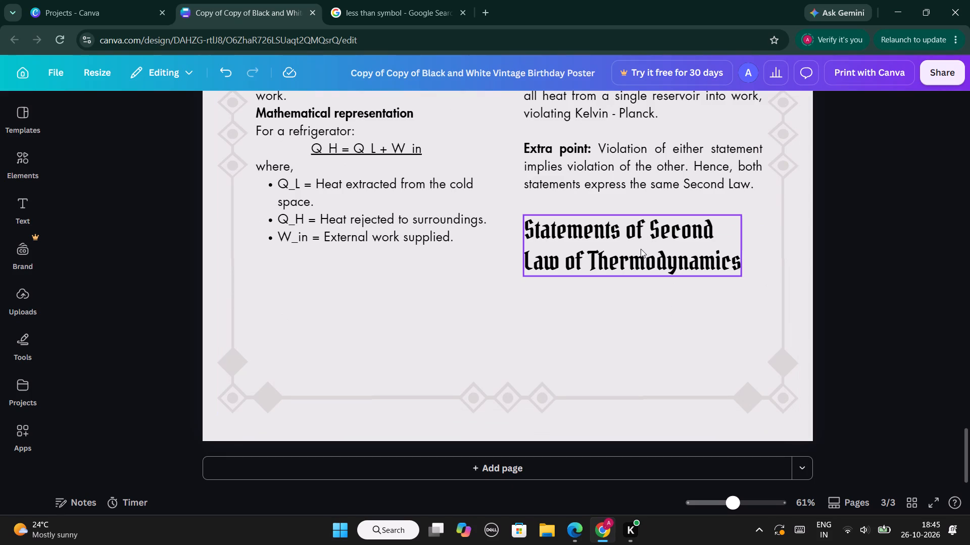
{"action": "left_click", "coordinate": [923, 229]}
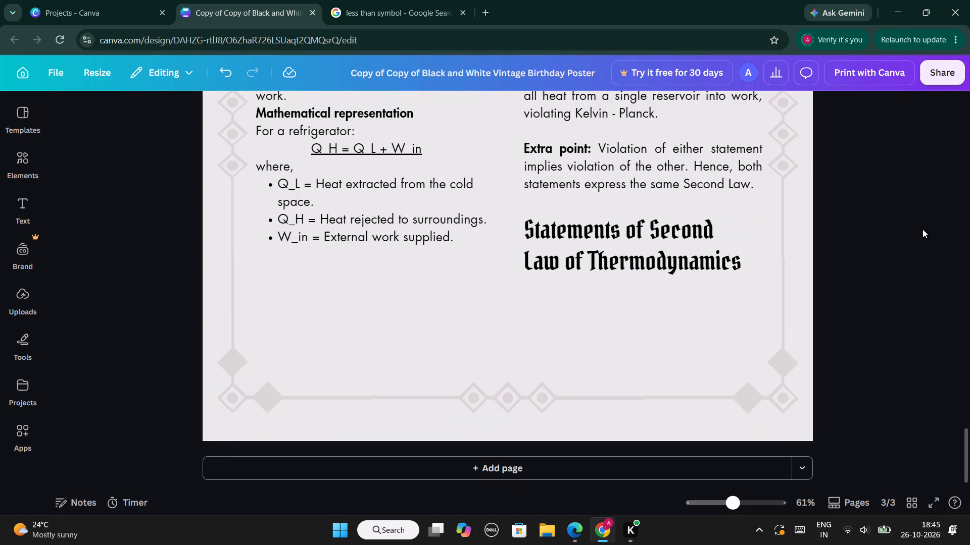
{"action": "scroll", "coordinate": [695, 236], "scroll_direction": "right", "scroll_amount": 1}
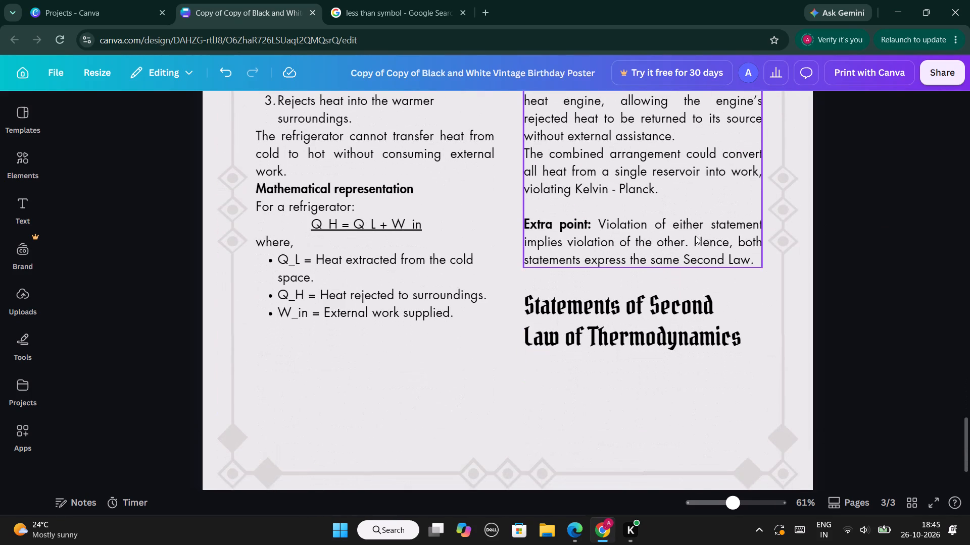
{"action": "left_click", "coordinate": [822, 266]}
{"action": "left_click", "coordinate": [601, 211]}
{"action": "right_click", "coordinate": [601, 211]}
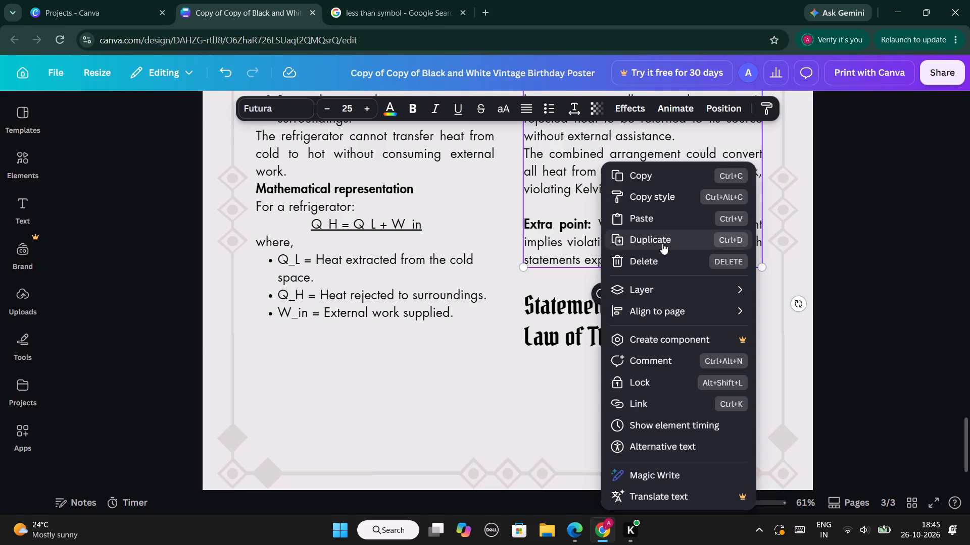
{"action": "left_click", "coordinate": [662, 243]}
Move the text box copy down so it starts just beneath the lower heading, aligned with that column's edges.
{"action": "left_click", "coordinate": [507, 291]}
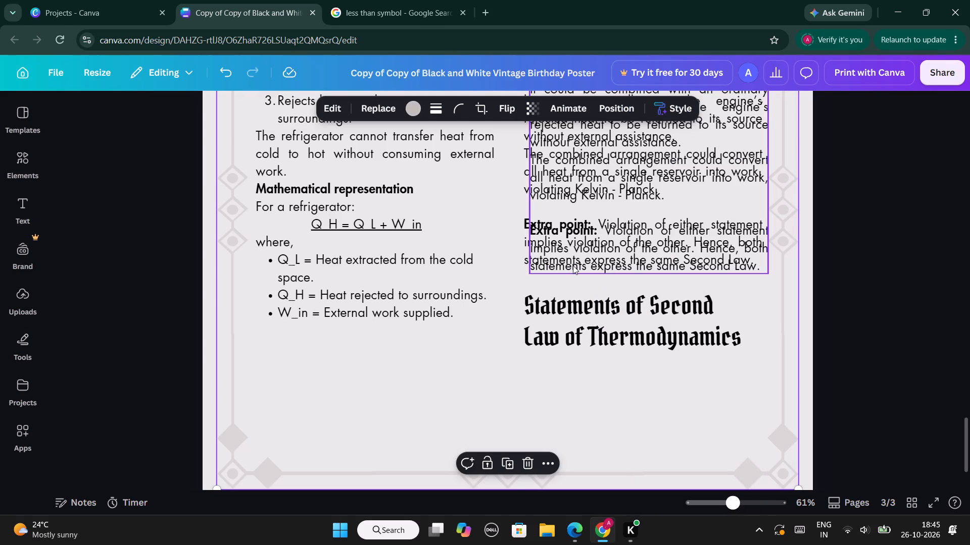
{"action": "left_click", "coordinate": [573, 265]}
{"action": "key", "text": "Left"}
{"action": "key", "text": "Left"}
{"action": "key", "text": "Left"}
{"action": "key", "text": "Left"}
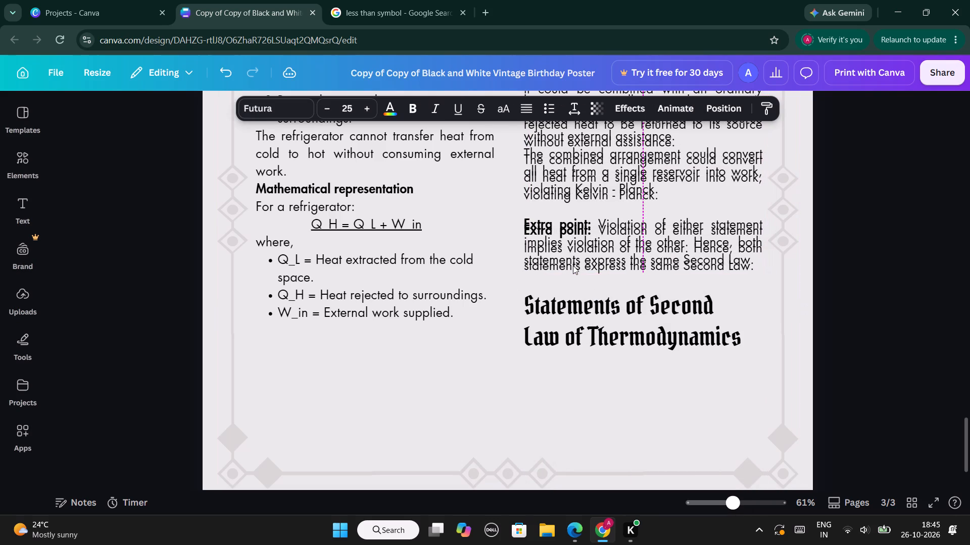
{"action": "key", "text": "Down"}
{"action": "key", "text": "Down"}
{"action": "key", "text": "Down"}
{"action": "key", "text": "Down"}
{"action": "key", "text": "Down"}
{"action": "key", "text": "Down"}
{"action": "key", "text": "Down"}
{"action": "key", "text": "Down"}
{"action": "key", "text": "Down"}
{"action": "key", "text": "Down"}
{"action": "key", "text": "Down"}
{"action": "key", "text": "Down"}
{"action": "key", "text": "Down"}
{"action": "key", "text": "Down"}
{"action": "key", "text": "Down"}
{"action": "key", "text": "Down"}
{"action": "key", "text": "Down"}
{"action": "key", "text": "Down"}
{"action": "key", "text": "Down"}
{"action": "key", "text": "Down"}
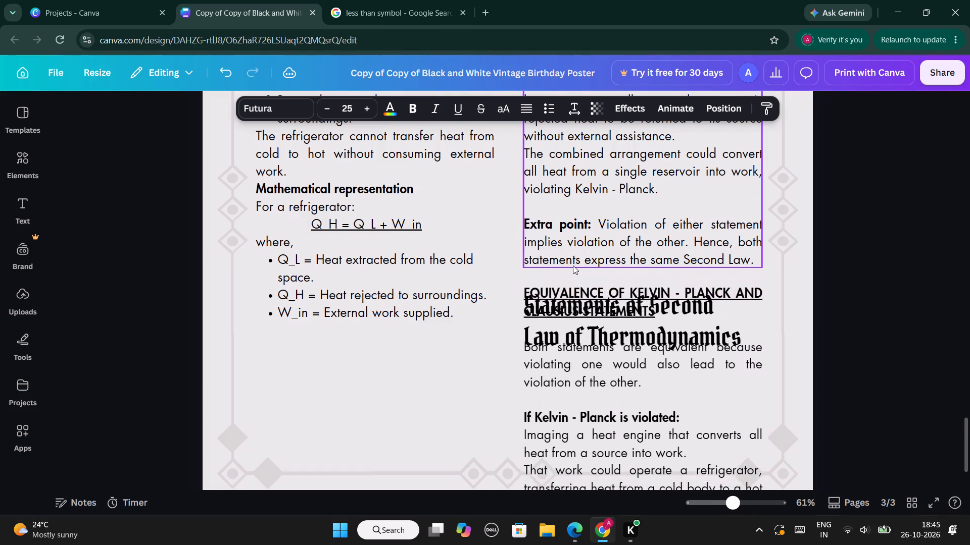
{"action": "key", "text": "Down"}
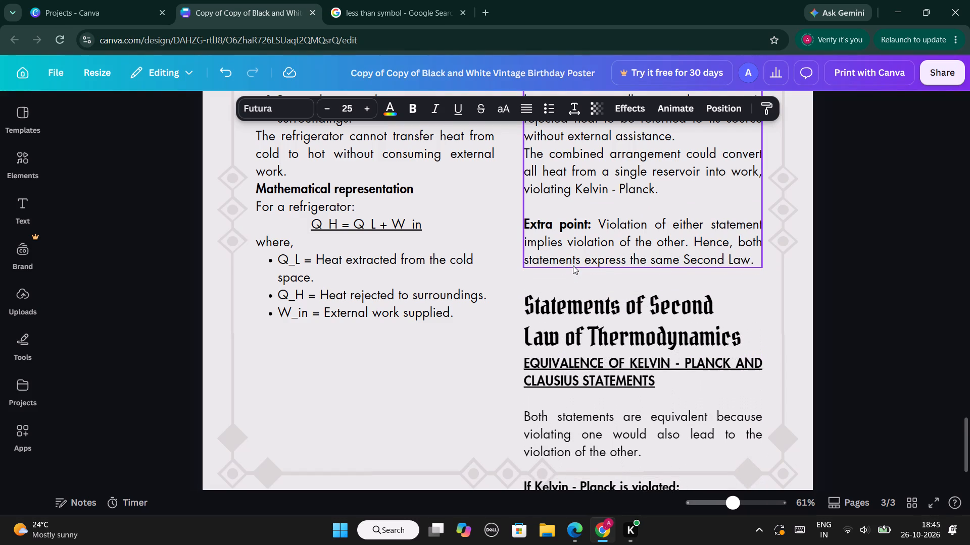
{"action": "key", "text": "Down"}
{"action": "key", "text": "Down"}
{"action": "key", "text": "Down"}
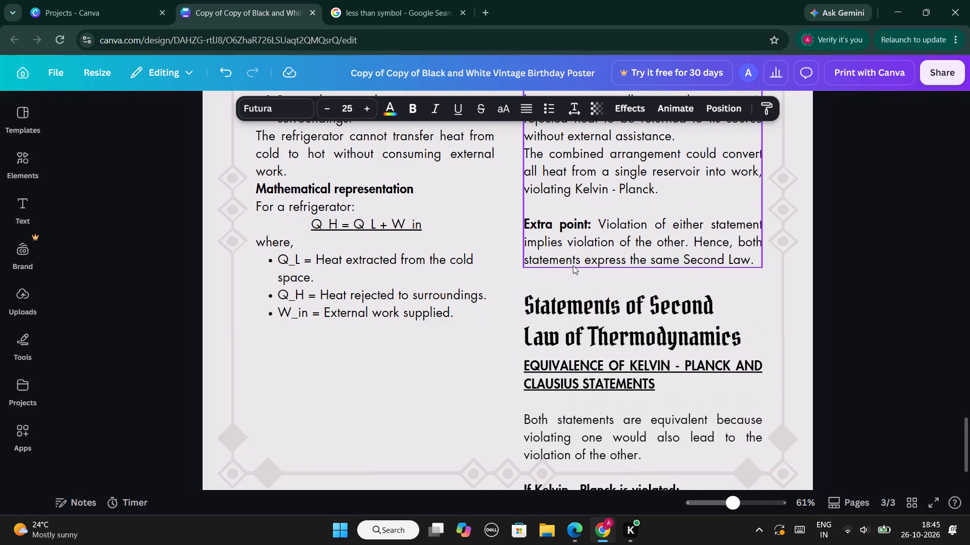
Clear all the text from the copied box beneath the heading.
{"action": "double_click", "coordinate": [621, 388]}
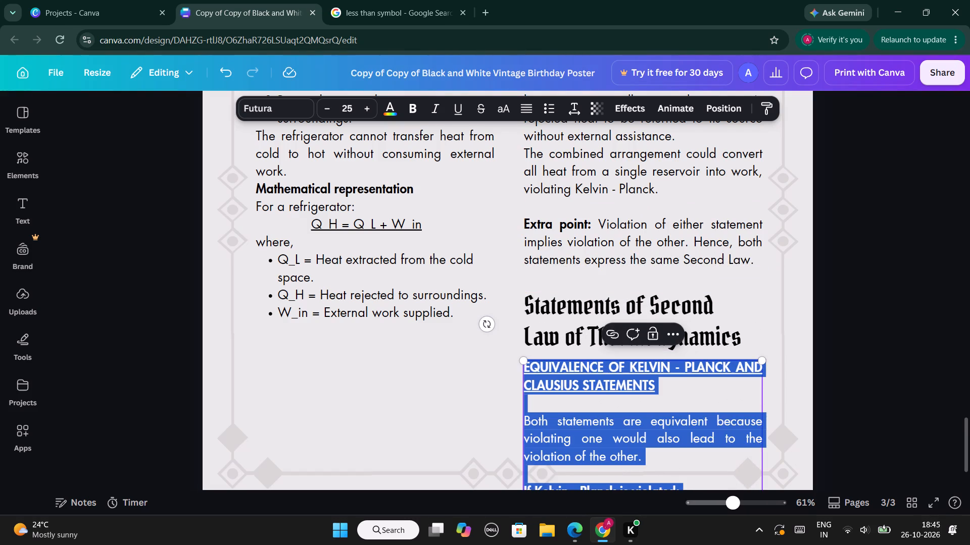
{"action": "key", "text": "BackSpace"}
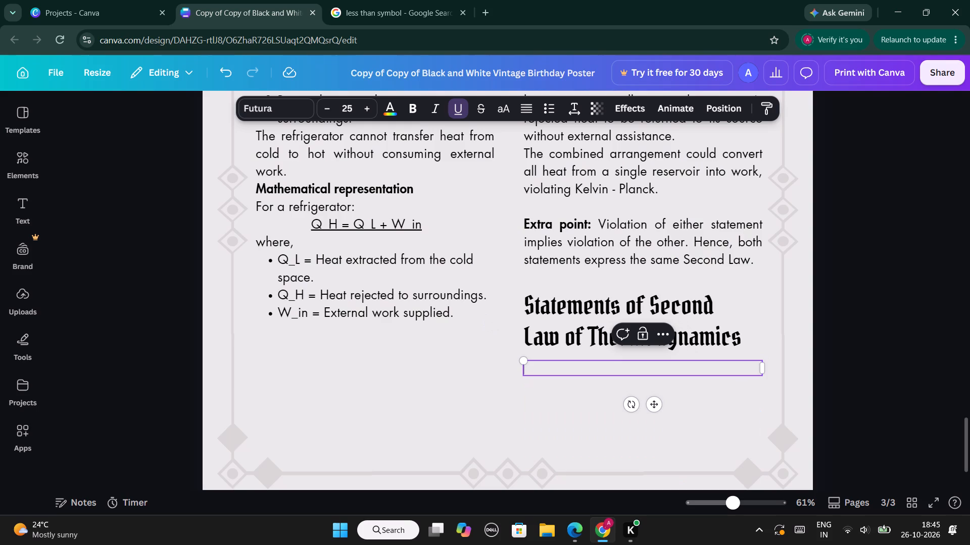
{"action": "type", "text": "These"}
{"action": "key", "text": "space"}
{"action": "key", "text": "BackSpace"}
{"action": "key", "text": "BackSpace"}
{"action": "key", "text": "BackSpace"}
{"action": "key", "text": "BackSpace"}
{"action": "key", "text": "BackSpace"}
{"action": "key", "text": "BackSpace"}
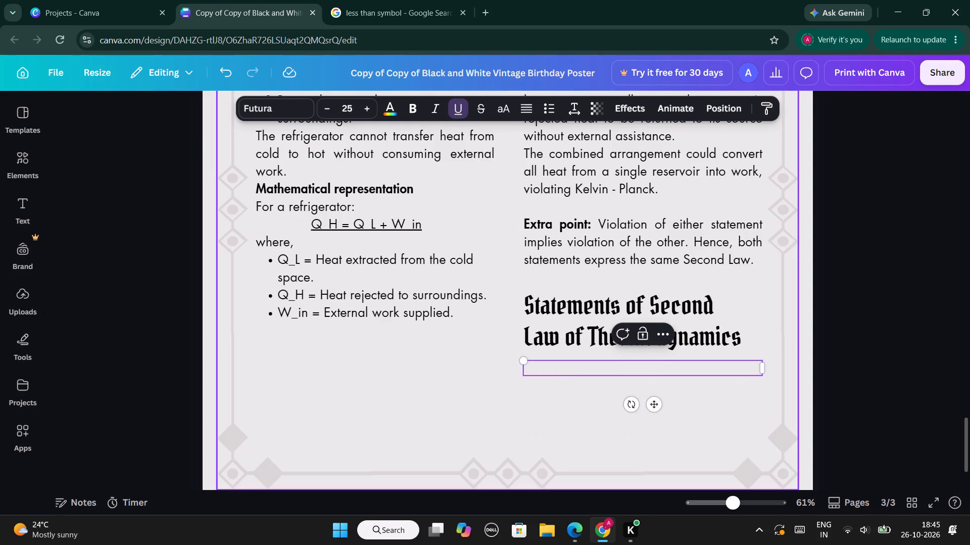
Turn off underlining and begin the paragraph with "These three devices are extremely important because".
{"action": "key", "text": "ctrl+u"}
{"action": "type", "text": "These"}
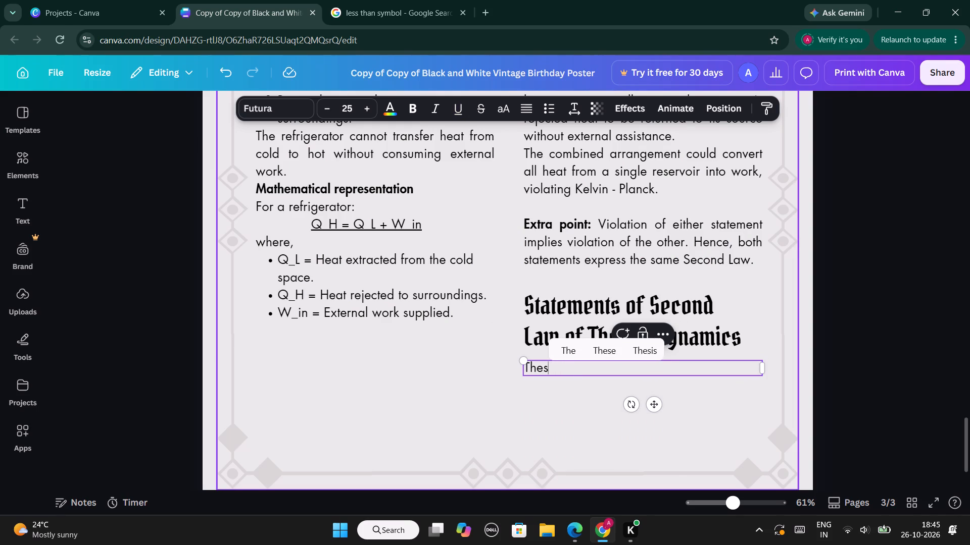
{"action": "key", "text": "space"}
{"action": "type", "text": "three"}
{"action": "key", "text": "space"}
{"action": "type", "text": "devices"}
{"action": "key", "text": "space"}
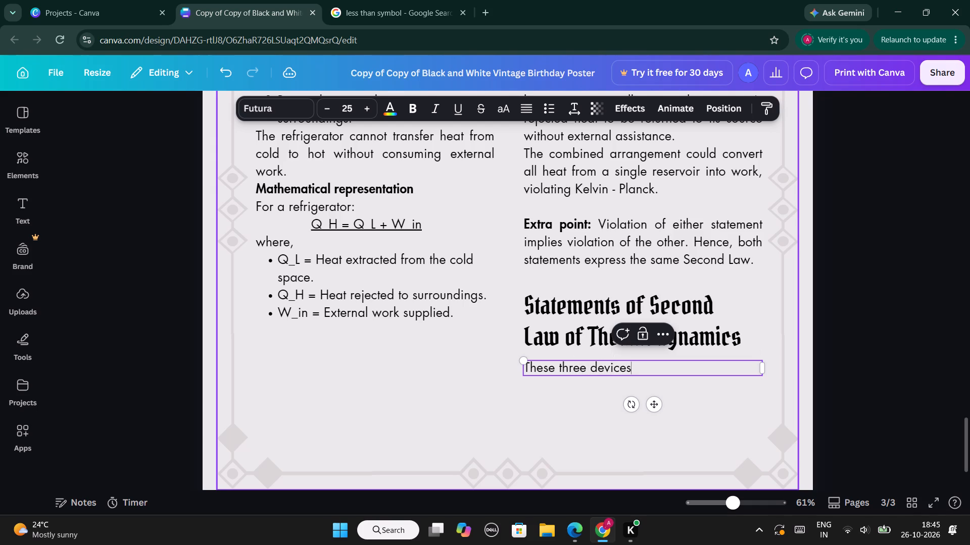
{"action": "type", "text": "are extremely"}
{"action": "key", "text": "space"}
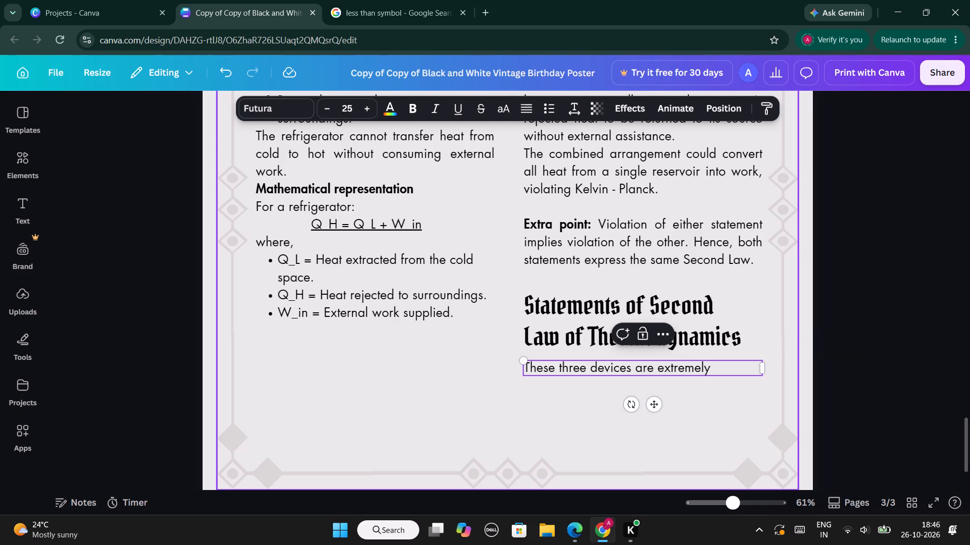
{"action": "type", "text": "important"}
{"action": "key", "text": "space"}
{"action": "type", "text": "because"}
{"action": "key", "text": "space"}
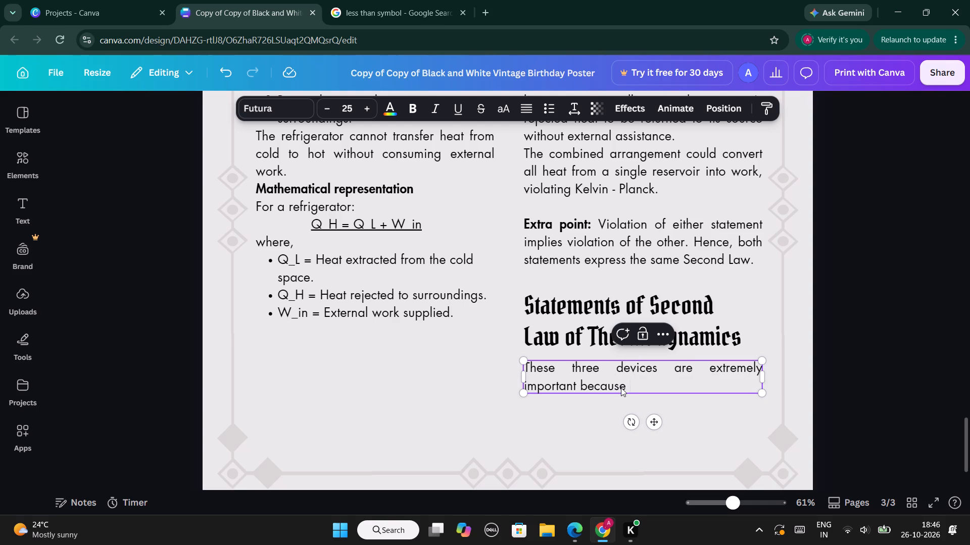
Finish the paragraph with "they are practical applications of the Second Law." and leave the text box.
{"action": "type", "text": "they are"}
{"action": "key", "text": "space"}
{"action": "type", "text": "practia"}
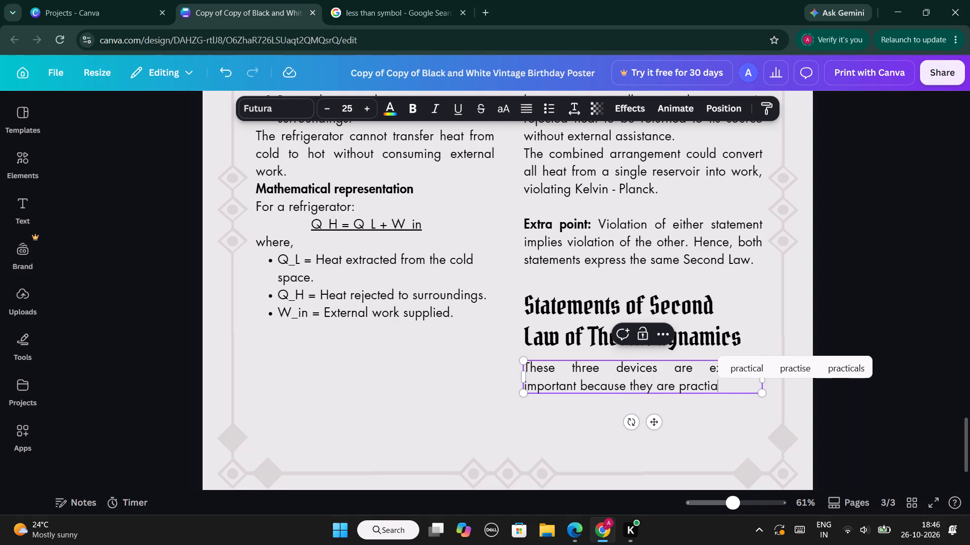
{"action": "key", "text": "BackSpace"}
{"action": "type", "text": "cal"}
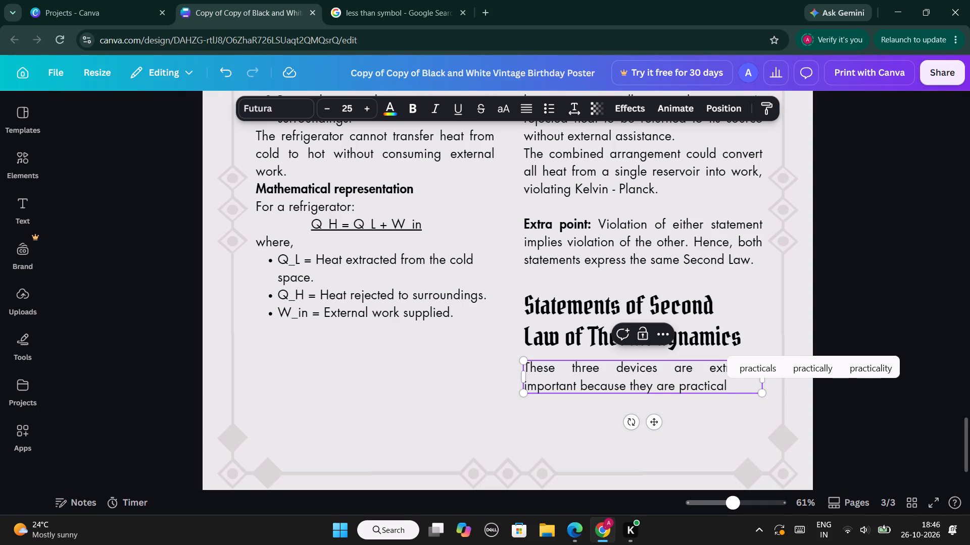
{"action": "key", "text": "space"}
{"action": "type", "text": "applications"}
{"action": "key", "text": "space"}
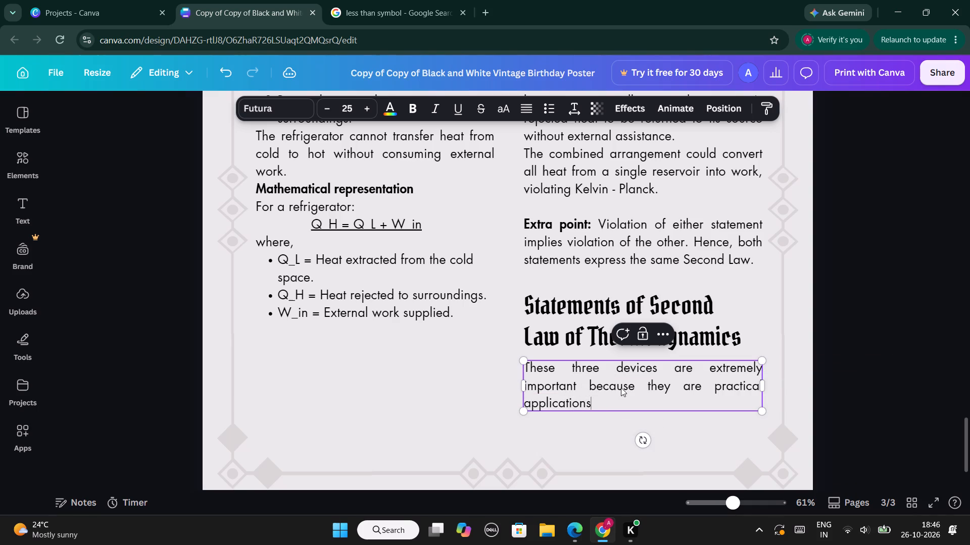
{"action": "type", "text": "of the"}
{"action": "key", "text": "space"}
{"action": "type", "text": "Second"}
{"action": "key", "text": "space"}
{"action": "type", "text": "Law"}
{"action": "key", "text": "period"}
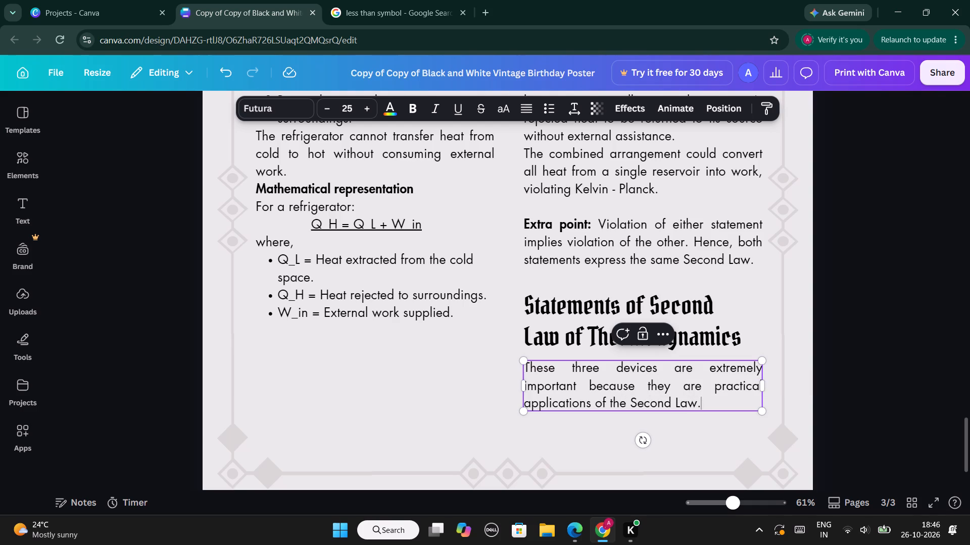
{"action": "scroll", "coordinate": [621, 388], "scroll_direction": "down", "scroll_amount": 2}
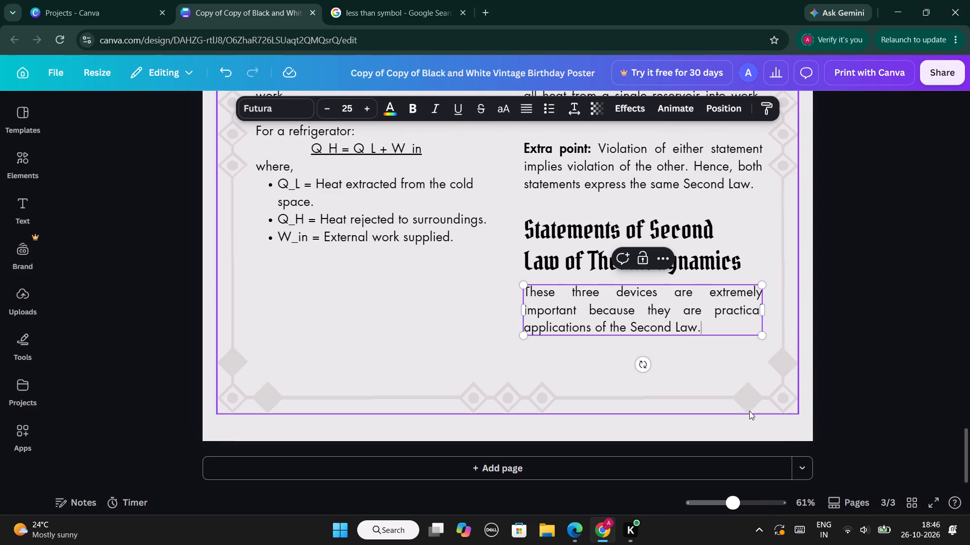
{"action": "scroll", "coordinate": [786, 286], "scroll_direction": "up", "scroll_amount": 3}
{"action": "left_click", "coordinate": [829, 234]}
Duplicate page 3 to add a fourth page.
{"action": "scroll", "coordinate": [829, 234], "scroll_direction": "up", "scroll_amount": 4}
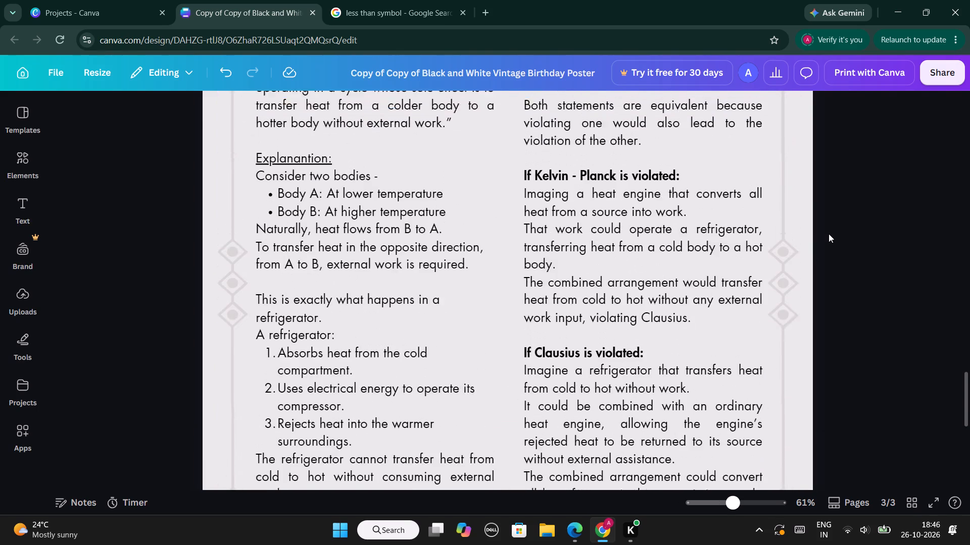
{"action": "scroll", "coordinate": [829, 234], "scroll_direction": "up", "scroll_amount": 4}
{"action": "scroll", "coordinate": [829, 234], "scroll_direction": "down", "scroll_amount": 1}
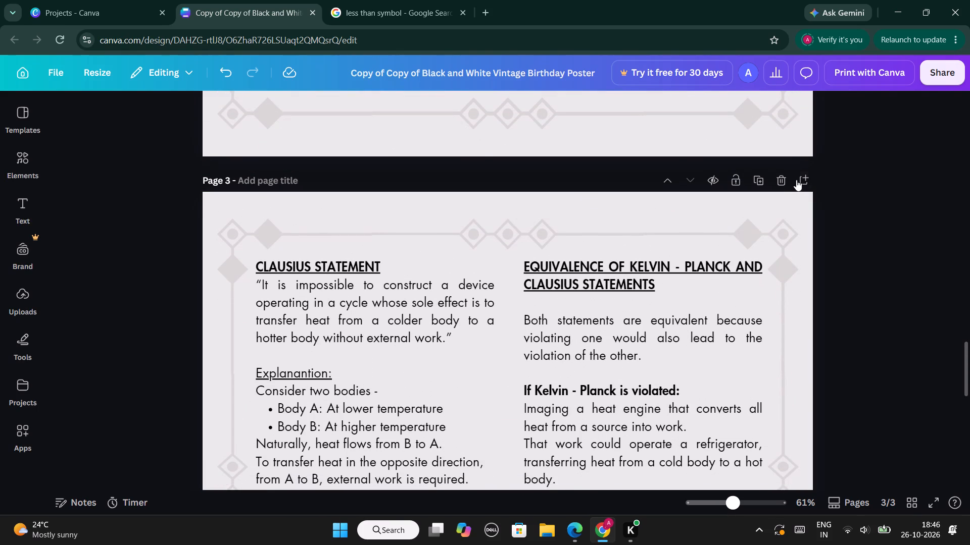
{"action": "left_click", "coordinate": [763, 184]}
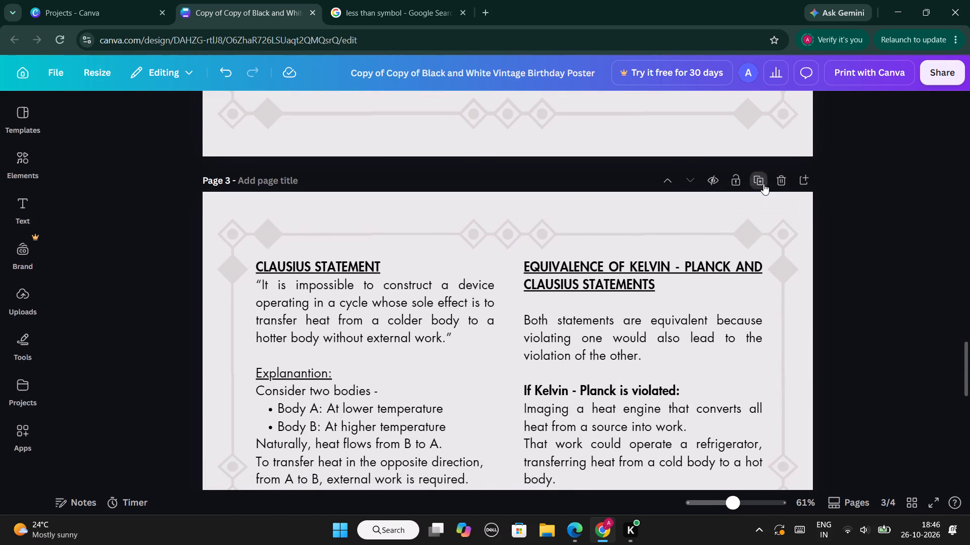
Delete the heading, the equivalence text box and the "These three devices" paragraph from page 4.
{"action": "scroll", "coordinate": [795, 219], "scroll_direction": "up", "scroll_amount": 1}
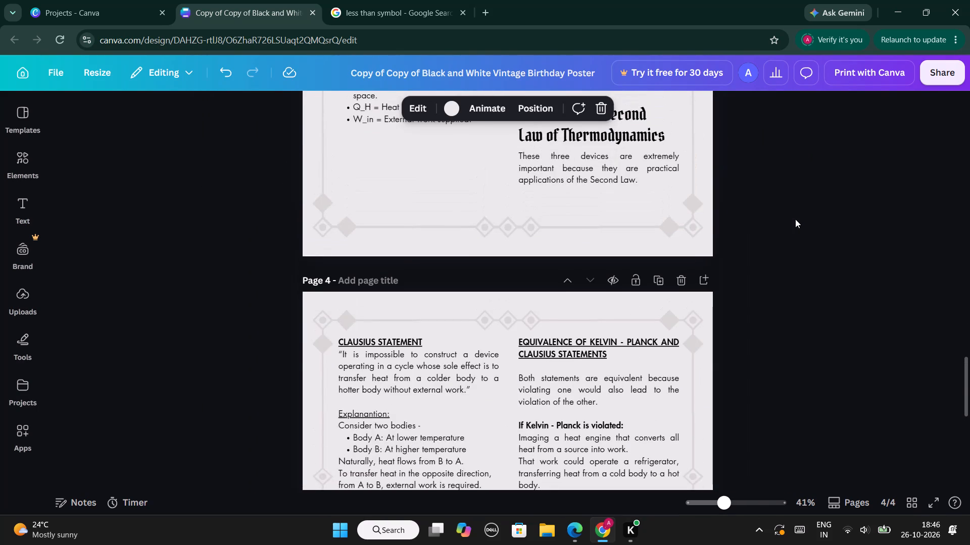
{"action": "scroll", "coordinate": [647, 347], "scroll_direction": "down", "scroll_amount": 1}
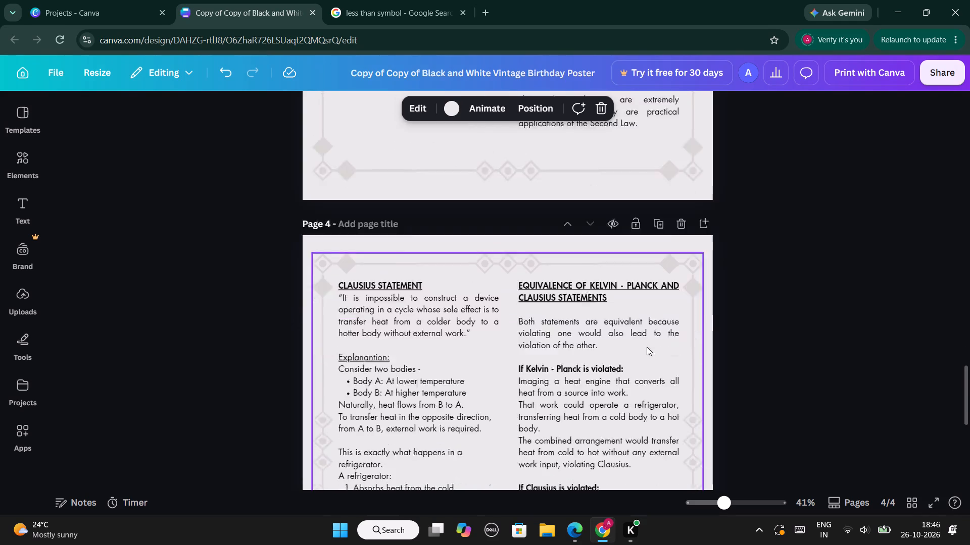
{"action": "scroll", "coordinate": [647, 347], "scroll_direction": "down", "scroll_amount": 3}
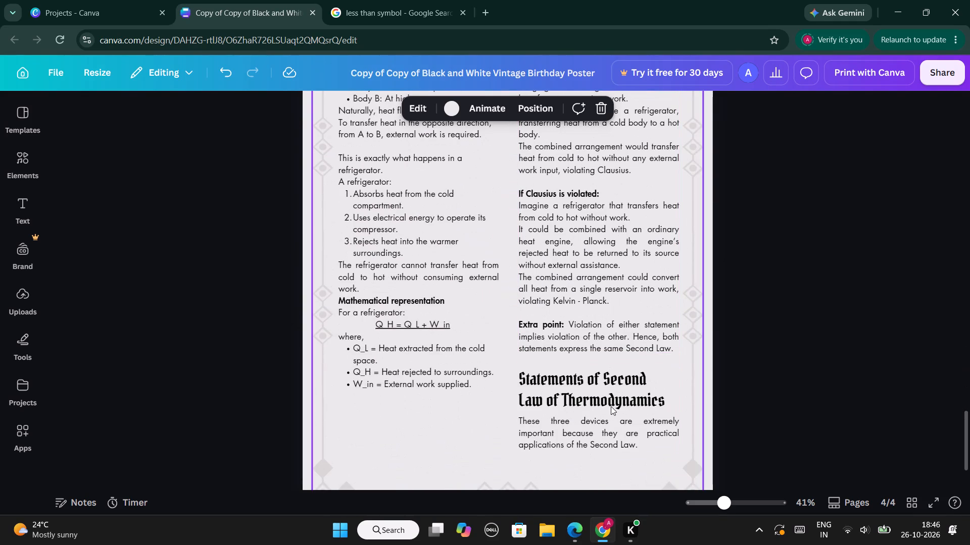
{"action": "left_click", "coordinate": [611, 406]}
{"action": "key", "text": "BackSpace"}
{"action": "left_click", "coordinate": [609, 334]}
{"action": "key", "text": "BackSpace"}
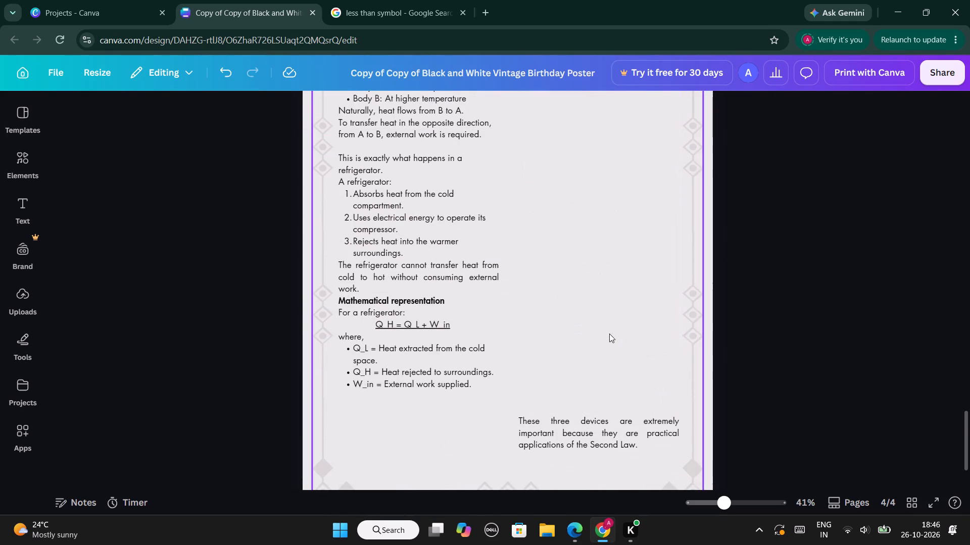
{"action": "left_click", "coordinate": [599, 427]}
{"action": "key", "text": "BackSpace"}
{"action": "scroll", "coordinate": [599, 427], "scroll_direction": "up", "scroll_amount": 5}
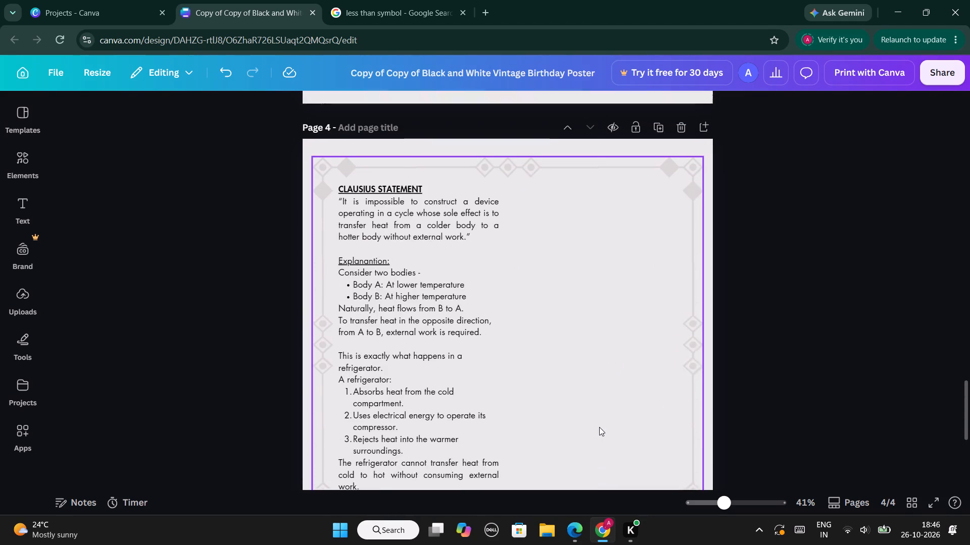
Replace the Clausius statement text on page 4 with the bold, underlined heading "HEAT ENGINE".
{"action": "scroll", "coordinate": [599, 427], "scroll_direction": "up", "scroll_amount": 2}
{"action": "scroll", "coordinate": [599, 427], "scroll_direction": "down", "scroll_amount": 1}
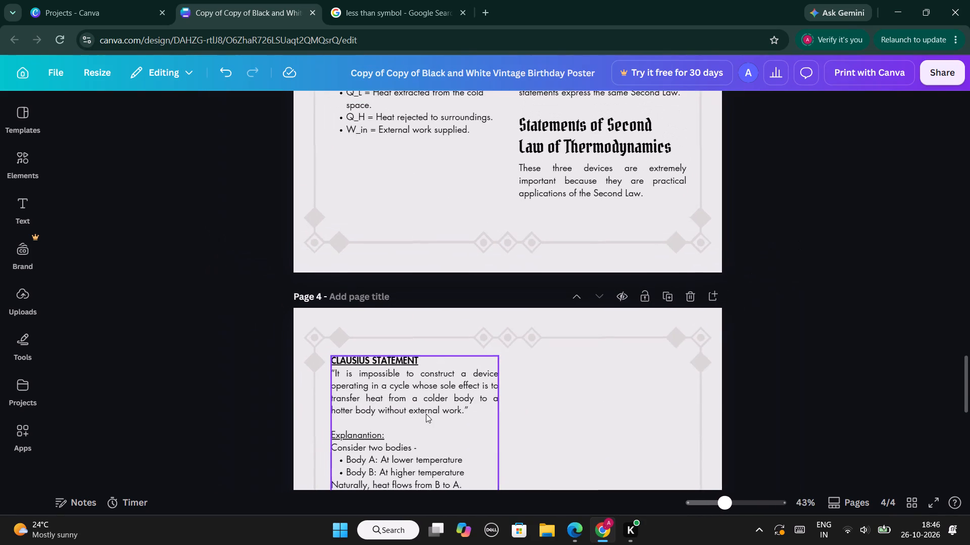
{"action": "double_click", "coordinate": [426, 414]}
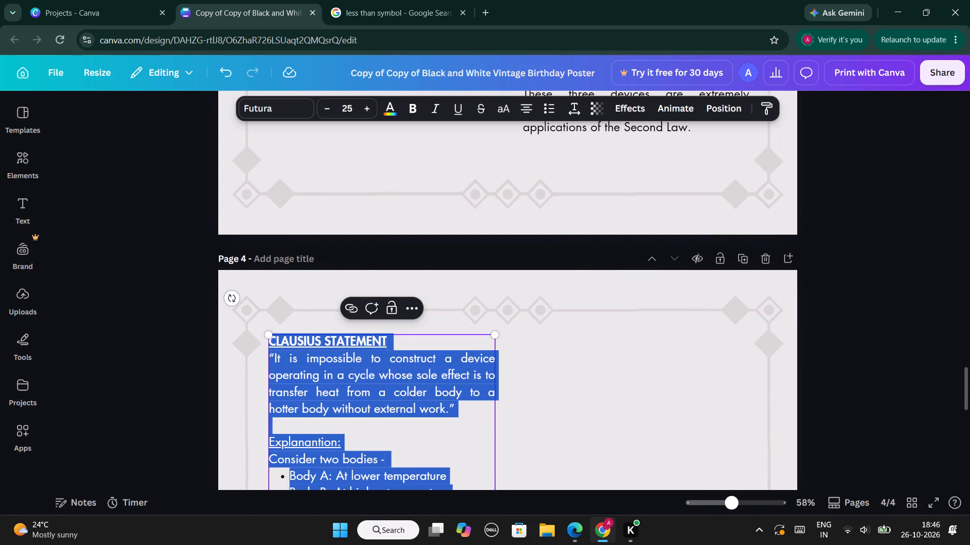
{"action": "key", "text": "BackSpace"}
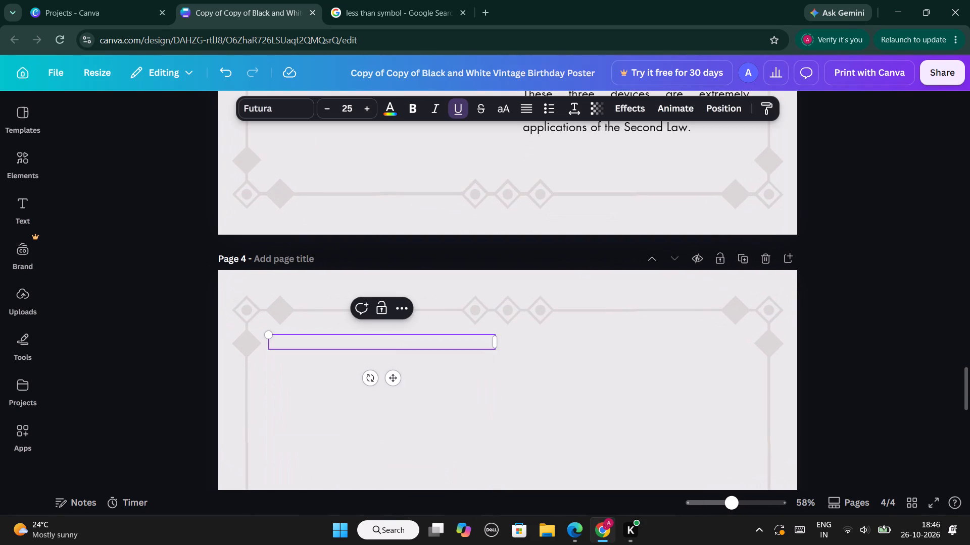
{"action": "key", "text": "ctrl+u"}
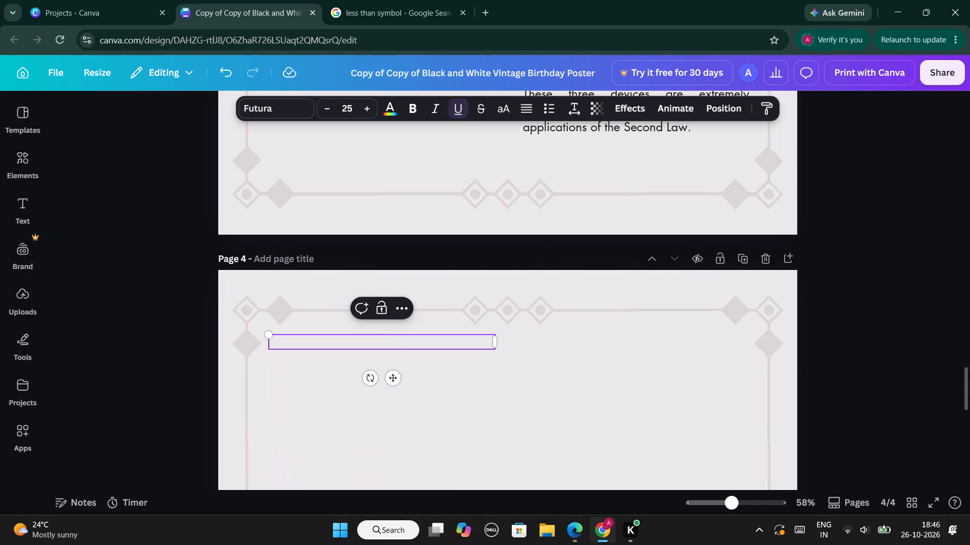
{"action": "key", "text": "ctrl+b"}
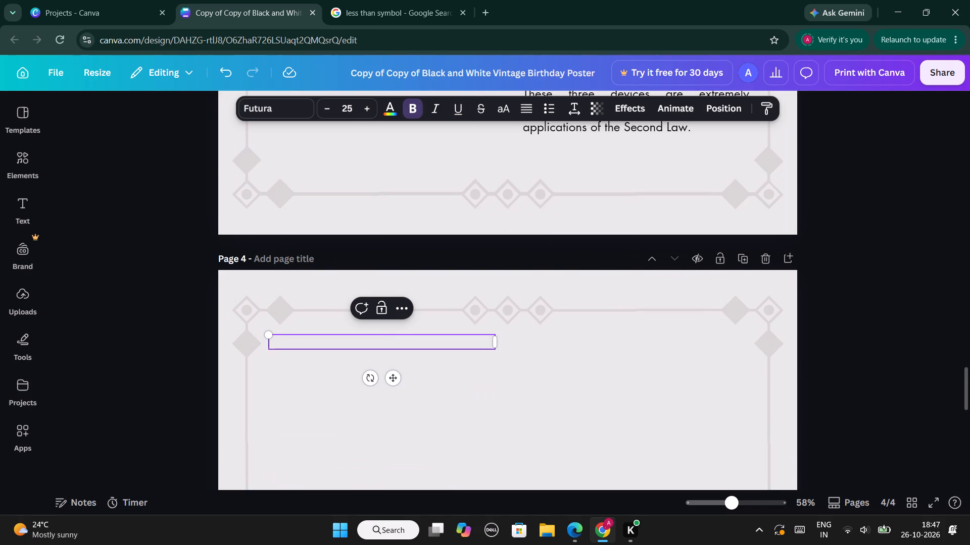
{"action": "type", "text": "HE"}
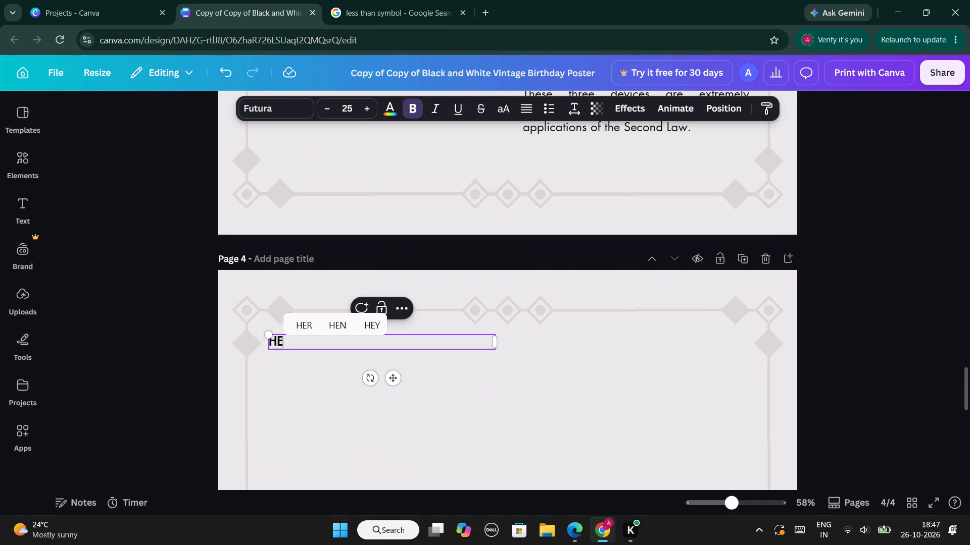
{"action": "key", "text": "BackSpace"}
{"action": "key", "text": "BackSpace"}
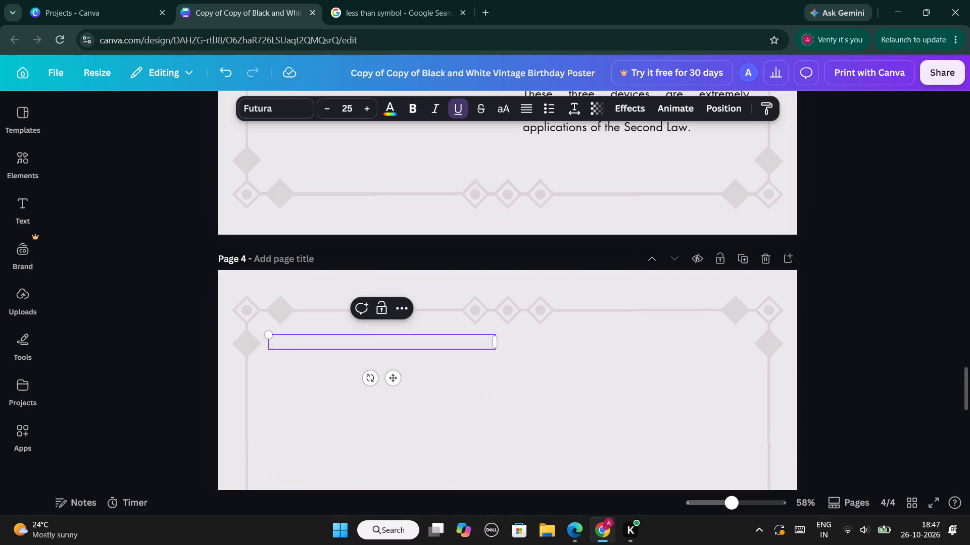
{"action": "key", "text": "ctrl+b"}
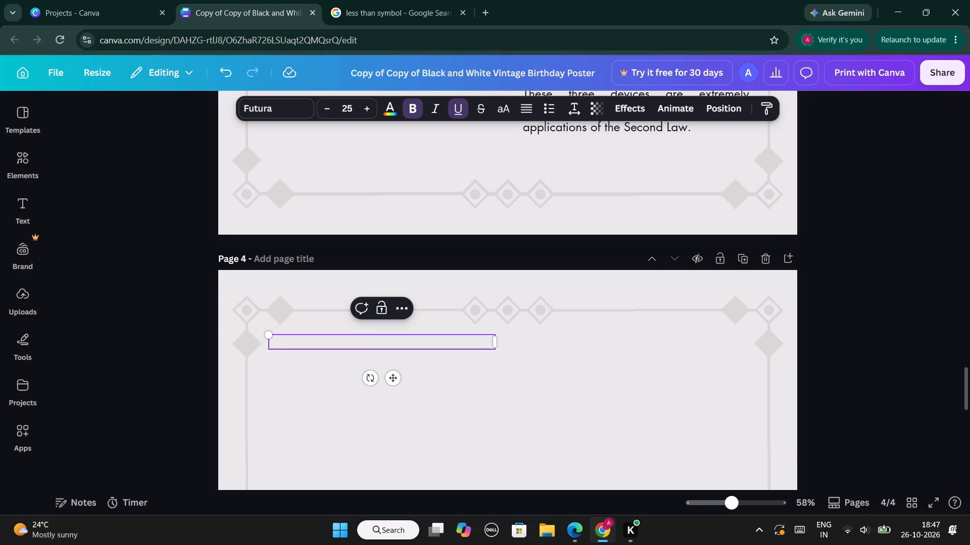
{"action": "type", "text": "HEAT"}
{"action": "key", "text": "space"}
{"action": "type", "text": "EN"}
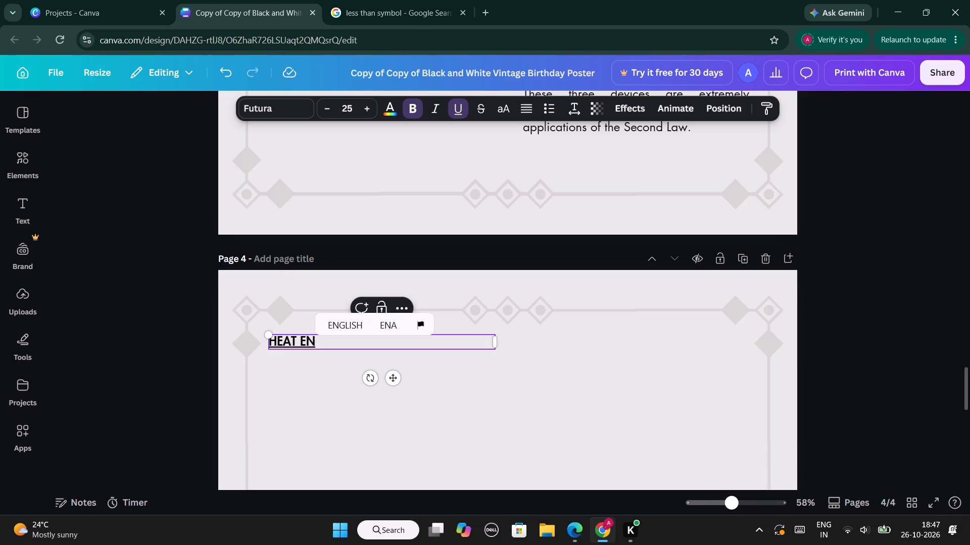
{"action": "type", "text": "GINE"}
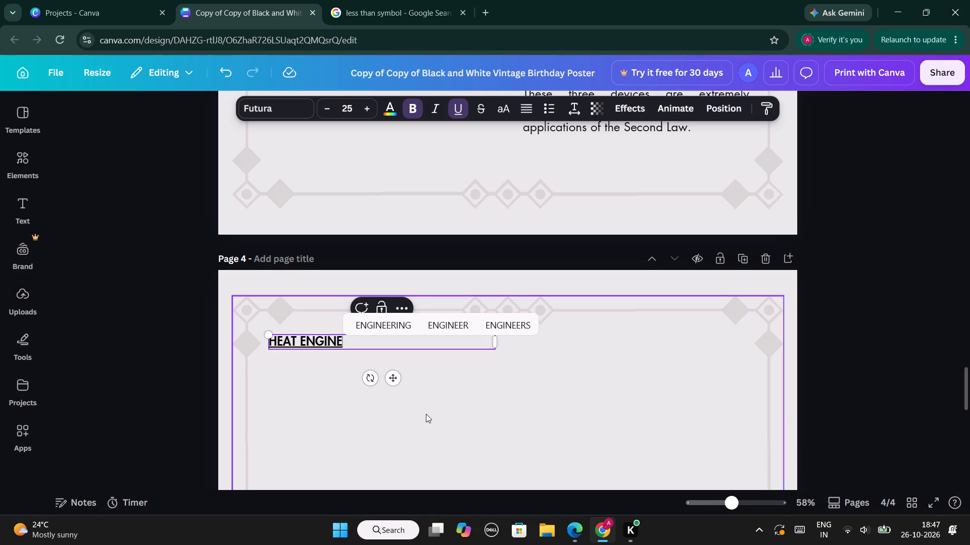
Start a plain line below the heading, without bold or underline, reading "A heat engine is a thermodynamic device".
{"action": "key", "text": "Return"}
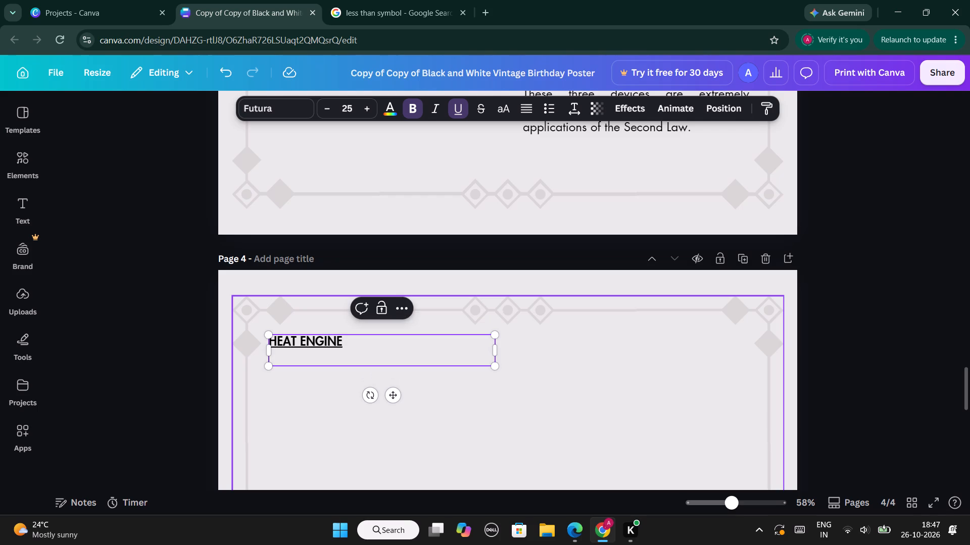
{"action": "key", "text": "ctrl+b"}
{"action": "key", "text": "ctrl+u"}
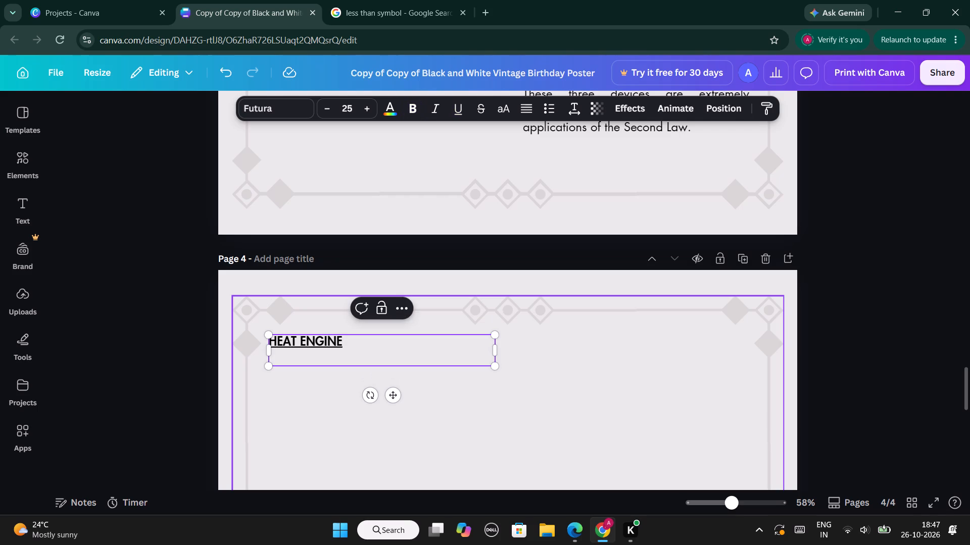
{"action": "type", "text": "A heat"}
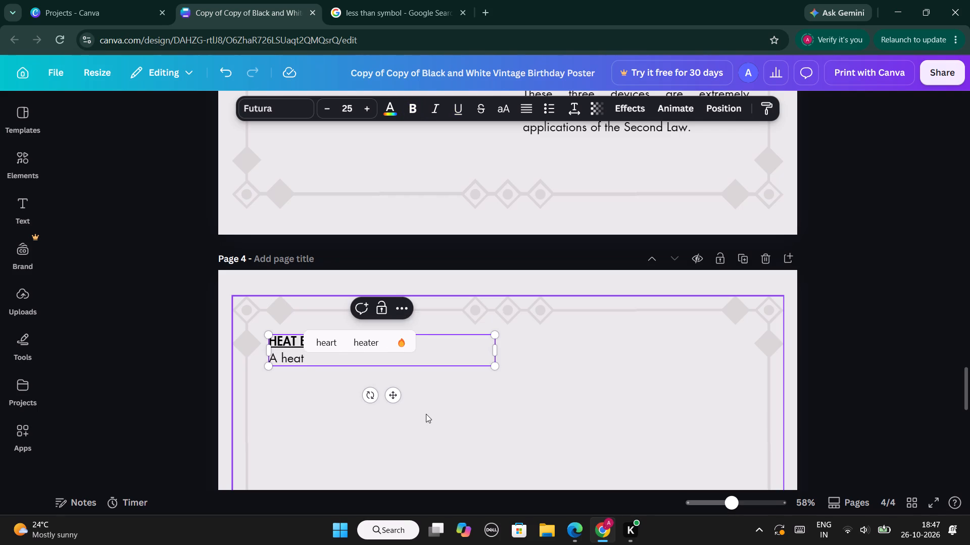
{"action": "key", "text": "space"}
{"action": "type", "text": "engine"}
{"action": "key", "text": "space"}
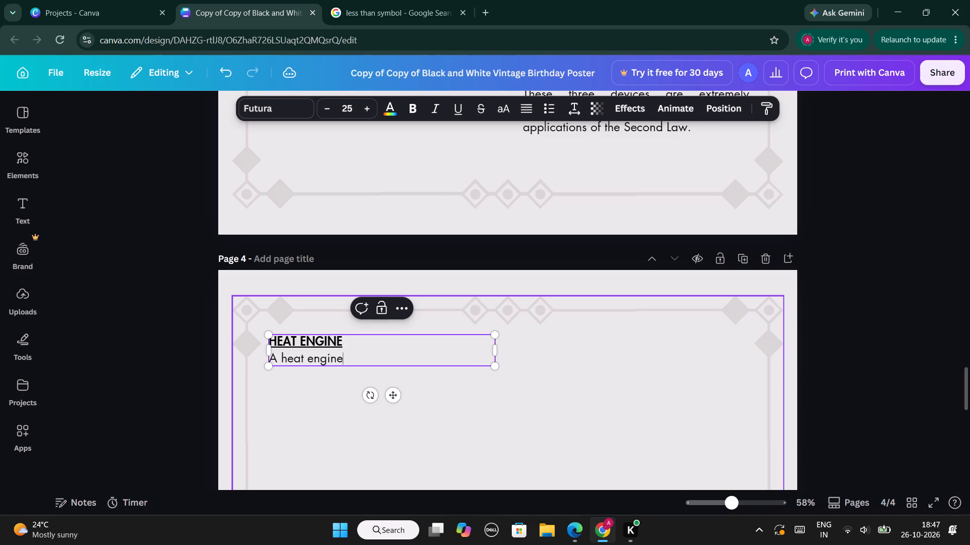
{"action": "type", "text": "is a thermo"}
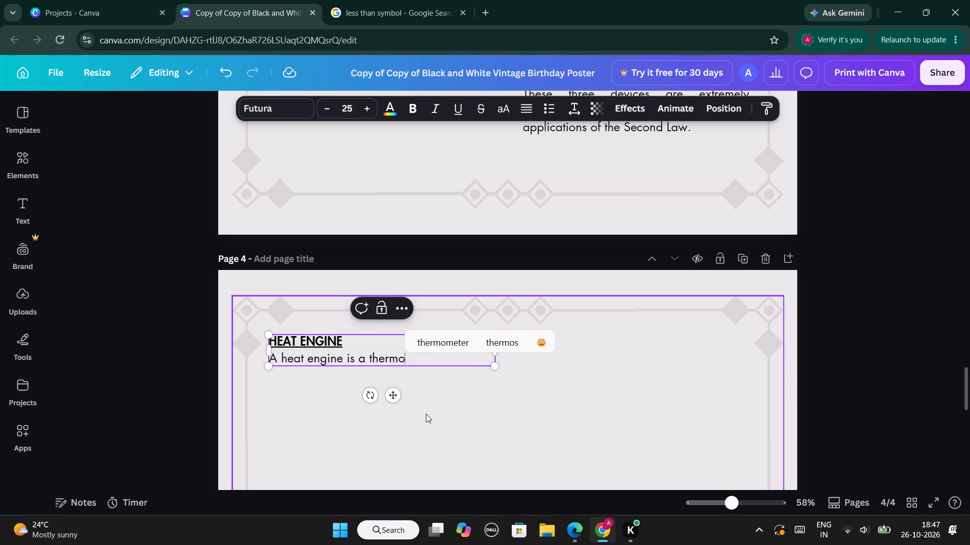
{"action": "type", "text": "dynamic"}
{"action": "key", "text": "space"}
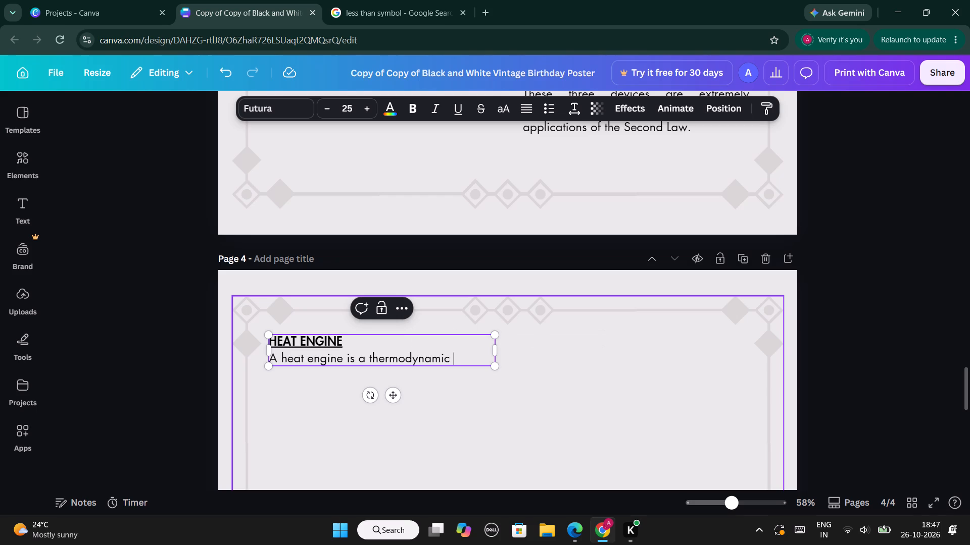
{"action": "key", "text": "e"}
{"action": "key", "text": "BackSpace"}
{"action": "type", "text": "device"}
{"action": "key", "text": "space"}
Continue the heat engine definition with "that operates in a cycle,".
{"action": "type", "text": "that operated"}
{"action": "key", "text": "space"}
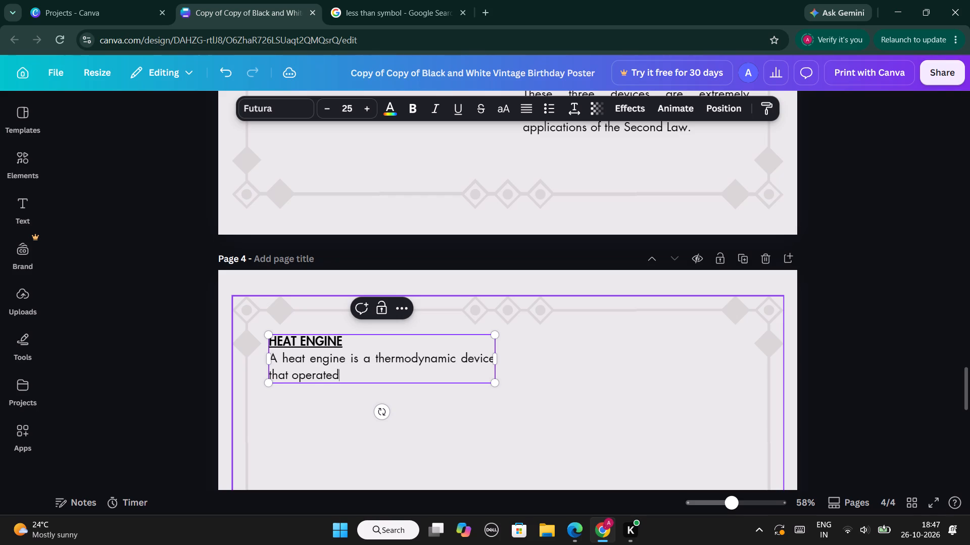
{"action": "key", "text": "BackSpace"}
{"action": "key", "text": "BackSpace"}
{"action": "type", "text": "s"}
{"action": "key", "text": "space"}
{"action": "type", "text": "in a cycle"}
{"action": "key", "text": "space"}
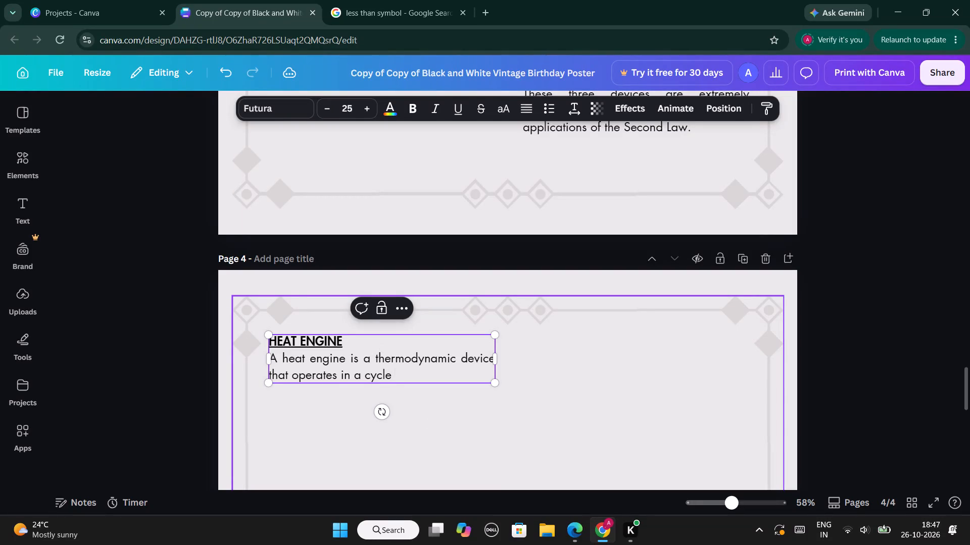
{"action": "key", "text": "BackSpace"}
{"action": "type", "text": ","}
{"action": "key", "text": "space"}
Continue the heat engine definition with "absorbs heat from a high-temperature source,".
{"action": "type", "text": "absorbs"}
{"action": "key", "text": "space"}
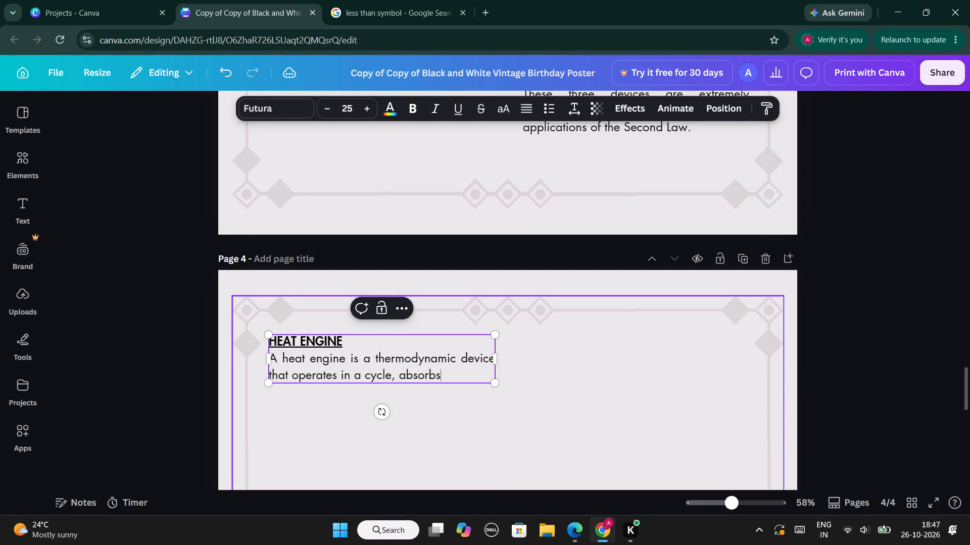
{"action": "type", "text": "heat from a"}
{"action": "key", "text": "space"}
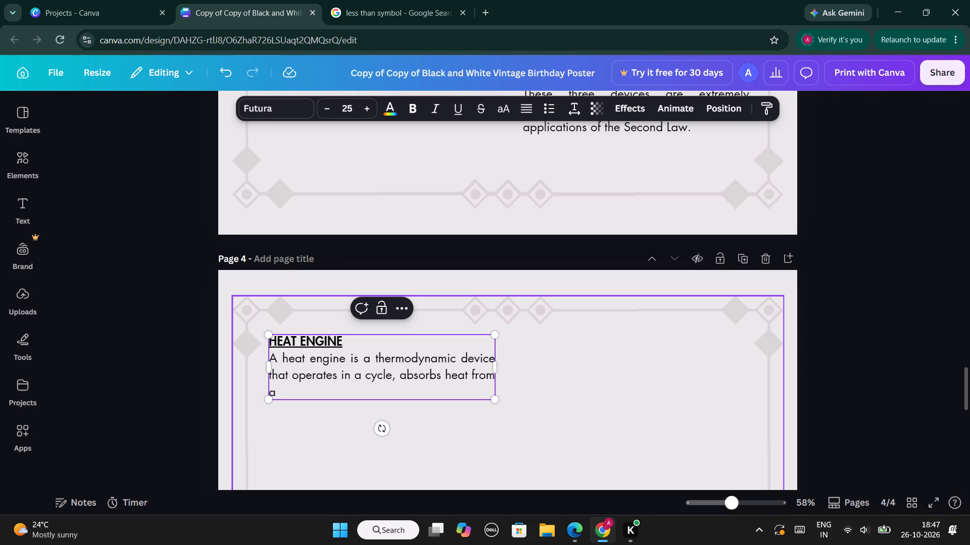
{"action": "type", "text": "high-tempera"}
{"action": "type", "text": "ture"}
{"action": "key", "text": "space"}
{"action": "type", "text": "si"}
{"action": "key", "text": "BackSpace"}
{"action": "type", "text": "ource"}
{"action": "key", "text": "space"}
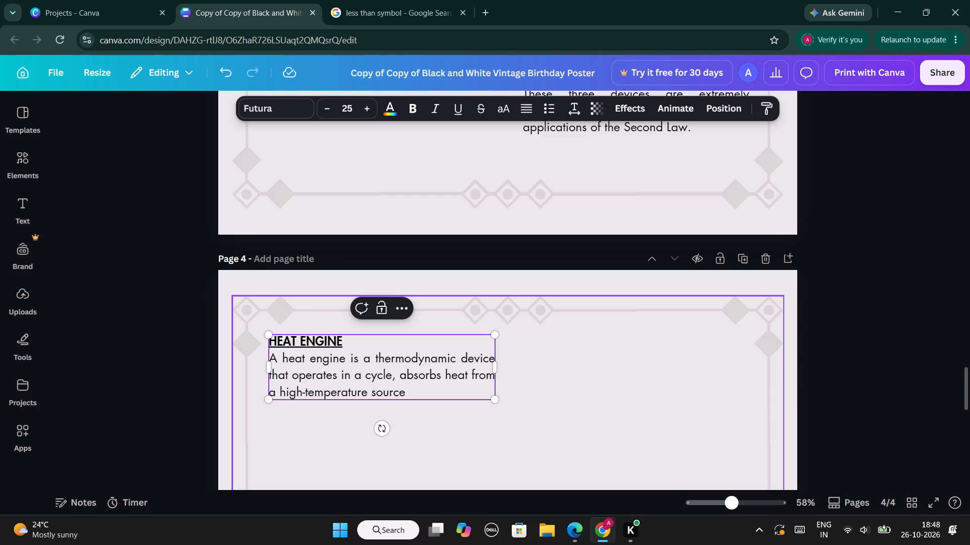
{"action": "key", "text": "BackSpace"}
{"action": "type", "text": ","}
{"action": "key", "text": "space"}
Continue the heat engine definition with "converts a portion of that heat into work".
{"action": "type", "text": "converts"}
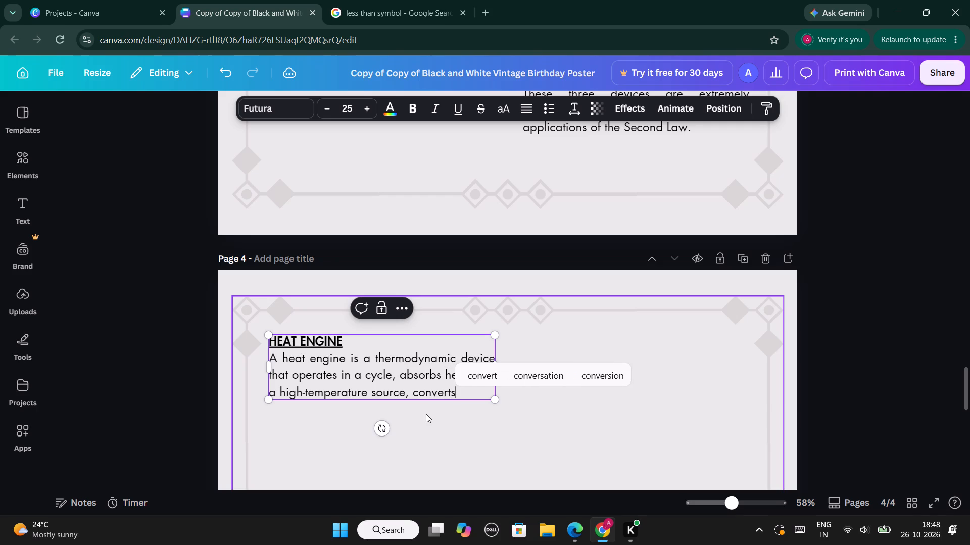
{"action": "key", "text": "space"}
{"action": "type", "text": "a portoo"}
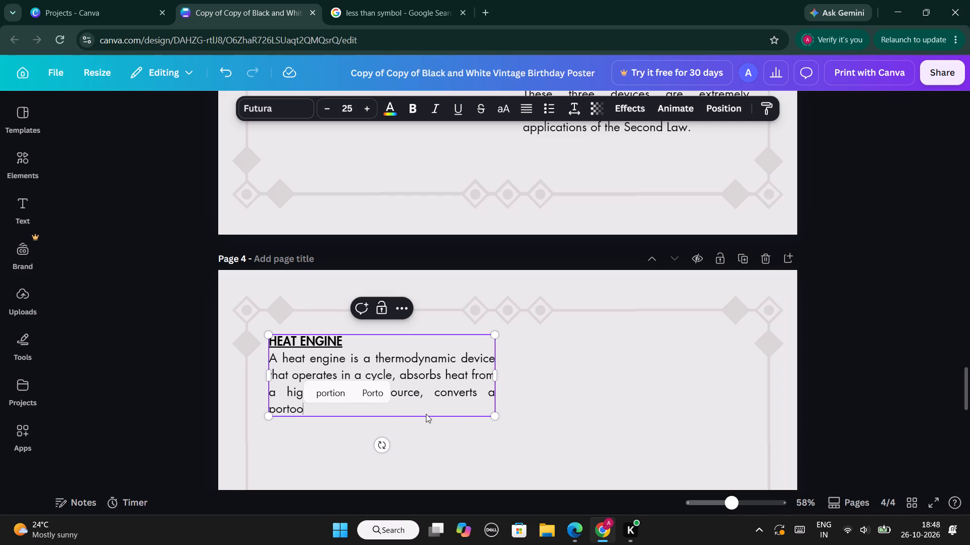
{"action": "key", "text": "BackSpace"}
{"action": "key", "text": "BackSpace"}
{"action": "key", "text": "BackSpace"}
{"action": "type", "text": "tion of that heat into"}
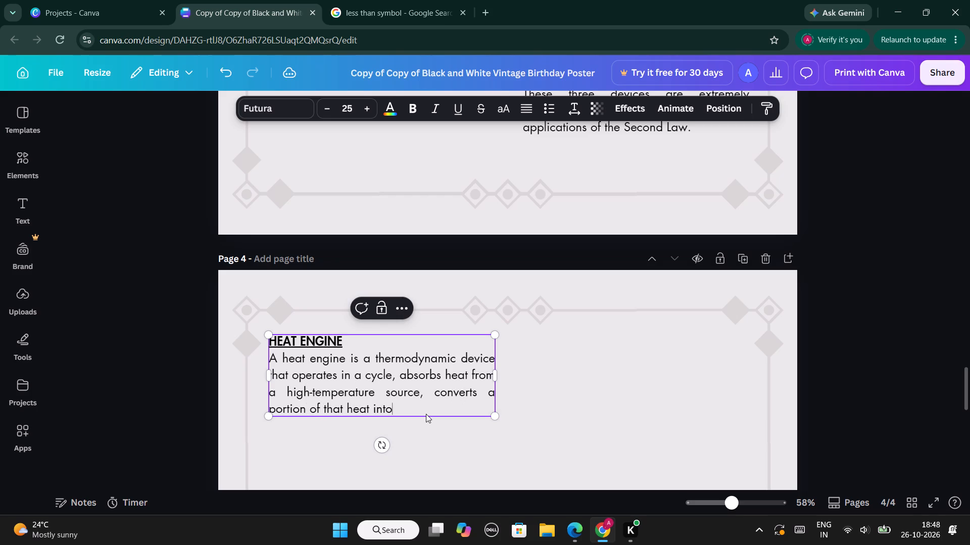
{"action": "key", "text": "space"}
{"action": "type", "text": "ow"}
{"action": "key", "text": "BackSpace"}
{"action": "key", "text": "w"}
{"action": "key", "text": "BackSpace"}
{"action": "key", "text": "BackSpace"}
{"action": "type", "text": "work"}
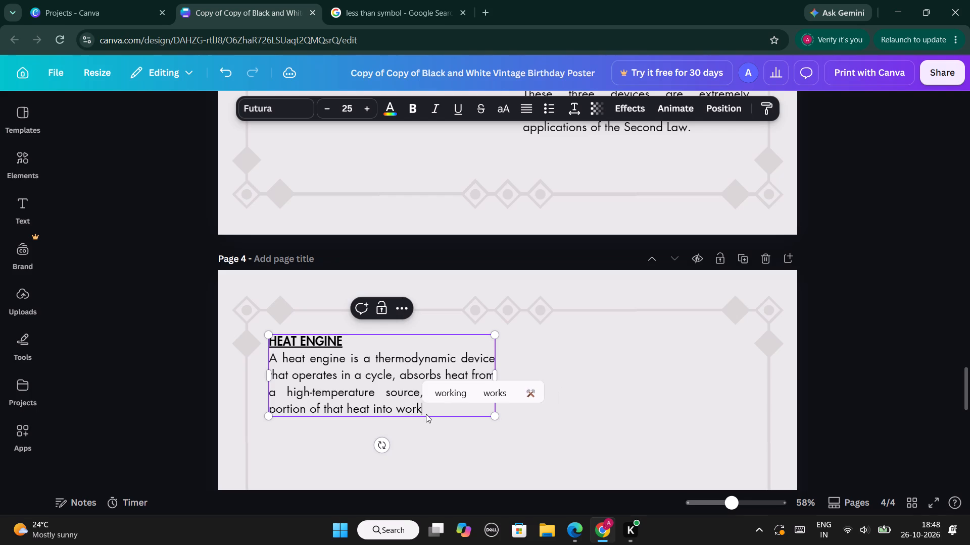
Continue the heat engine definition with ", and rejects the remaining heat to a".
{"action": "type", "text": ", and e"}
{"action": "key", "text": "BackSpace"}
{"action": "type", "text": "rejects"}
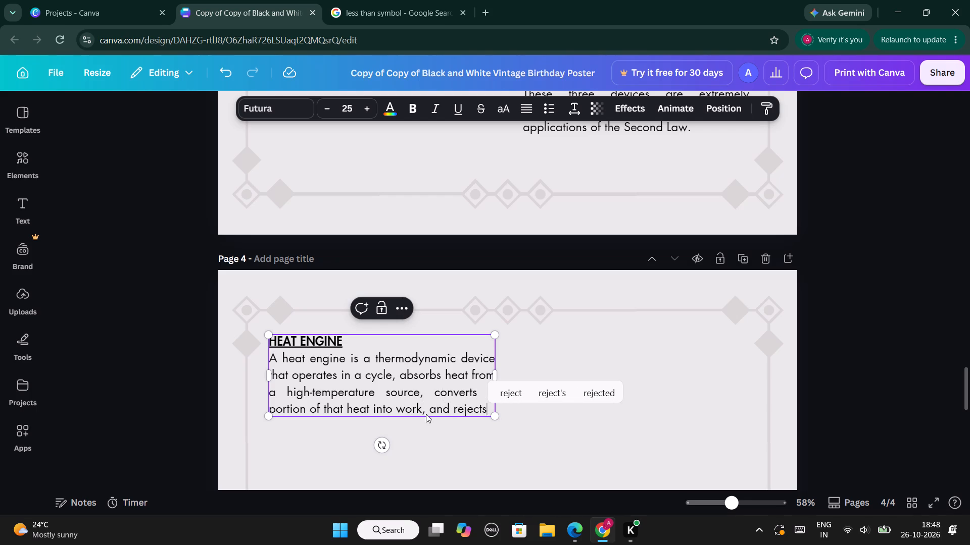
{"action": "key", "text": "space"}
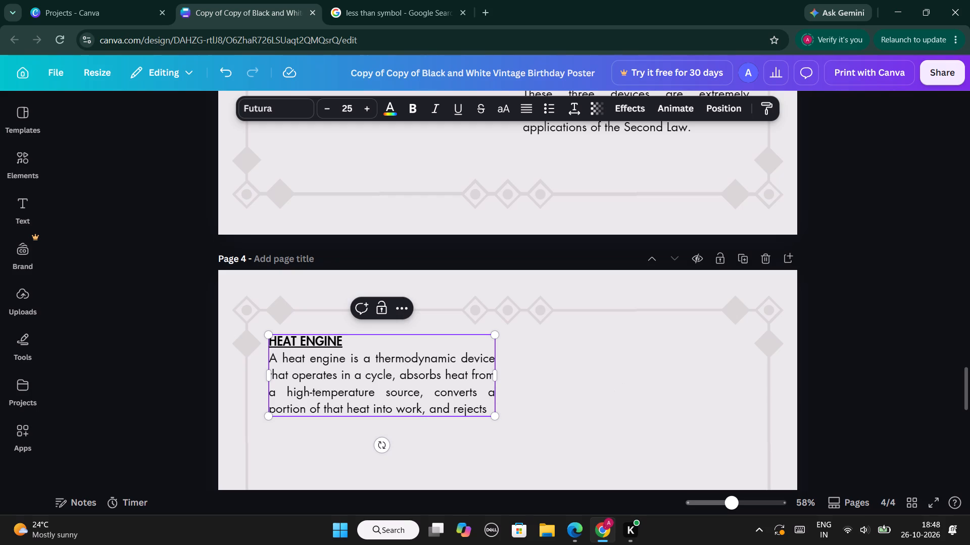
{"action": "type", "text": "th"}
{"action": "key", "text": "space"}
{"action": "key", "text": "BackSpace"}
{"action": "key", "text": "e"}
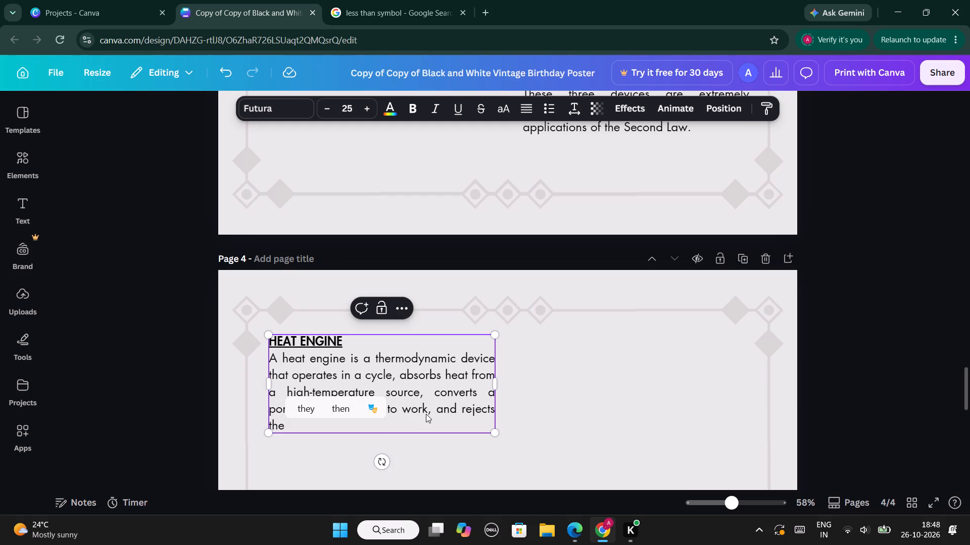
{"action": "key", "text": "space"}
{"action": "type", "text": "remaining"}
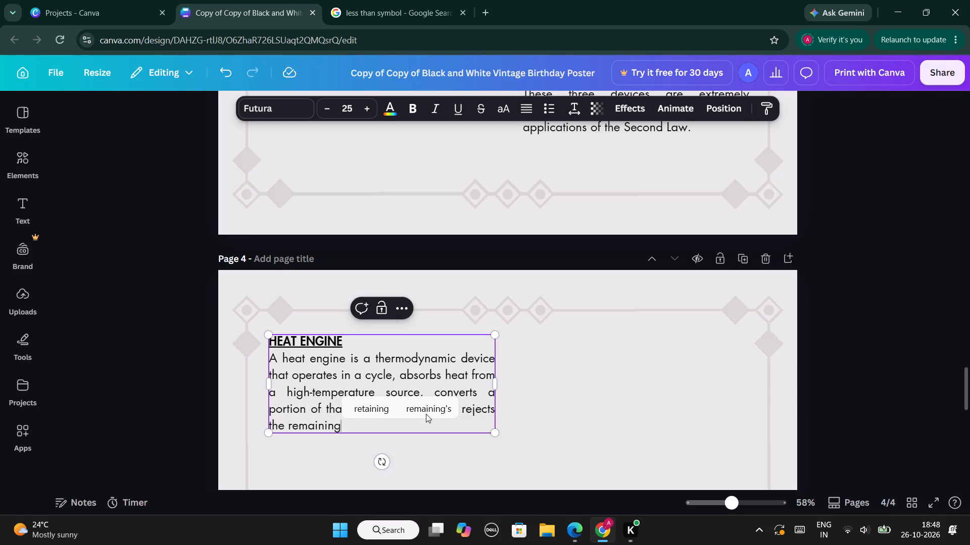
{"action": "key", "text": "space"}
{"action": "type", "text": "heat to a"}
{"action": "key", "text": "space"}
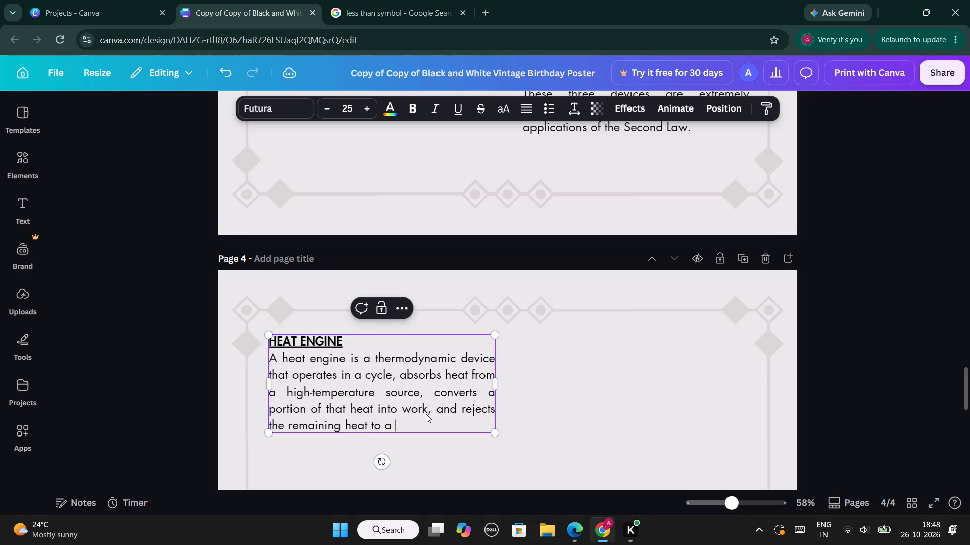
Finish the heat engine definition with "low-temperature sink.".
{"action": "type", "text": "low"}
{"action": "key", "text": "minus"}
{"action": "type", "text": "temperature"}
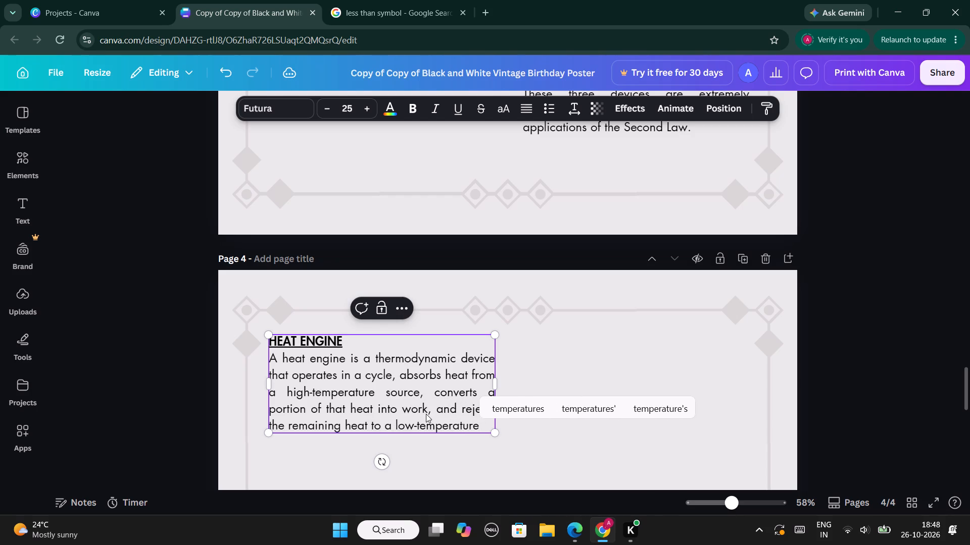
{"action": "key", "text": "space"}
{"action": "type", "text": "a"}
{"action": "key", "text": "BackSpace"}
{"action": "type", "text": "sink"}
{"action": "key", "text": "period"}
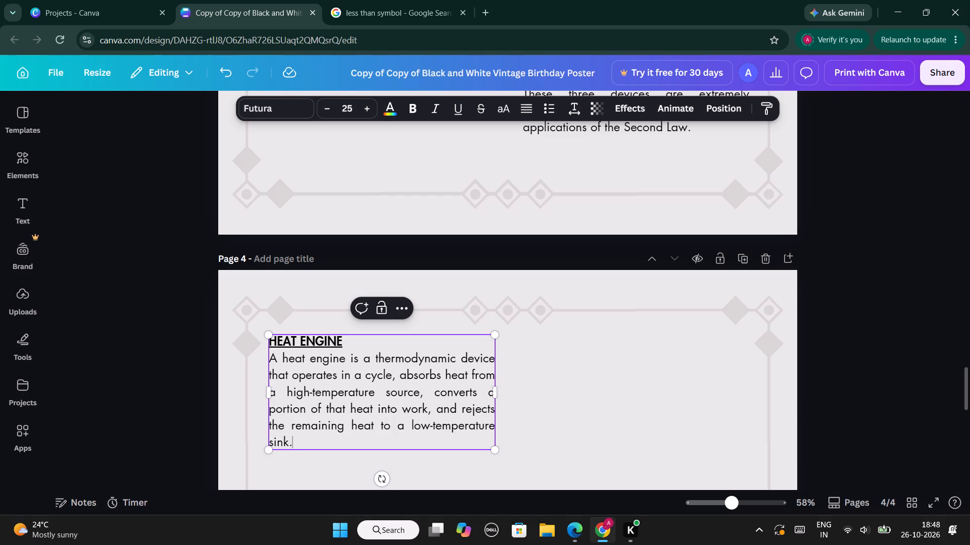
Add a space on each side of the hyphen in "high-temperature" so it reads "high - temperature".
{"action": "key", "text": "Up"}
{"action": "key", "text": "Up"}
{"action": "key", "text": "Up"}
{"action": "key", "text": "Up"}
{"action": "key", "text": "Right"}
{"action": "key", "text": "Right"}
{"action": "key", "text": "Down"}
{"action": "key", "text": "Down"}
{"action": "key", "text": "Up"}
{"action": "key", "text": "Right"}
{"action": "key", "text": "space"}
{"action": "key", "text": "Right"}
{"action": "key", "text": "space"}
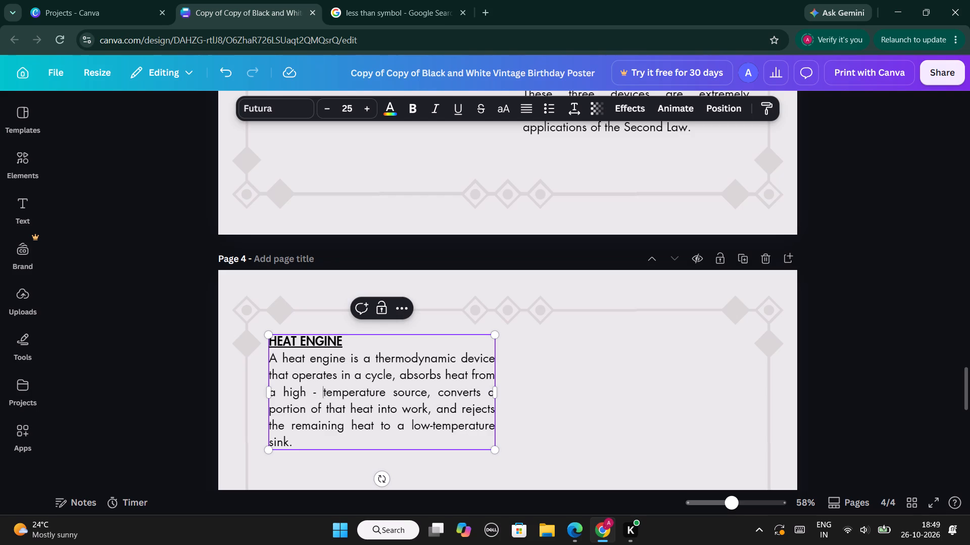
Add a space on each side of the hyphen in "low-temperature" so it reads "low - temperature", and leave text editing.
{"action": "key", "text": "Right"}
{"action": "key", "text": "Right"}
{"action": "key", "text": "Right"}
{"action": "key", "text": "Right"}
{"action": "key", "text": "Right"}
{"action": "key", "text": "Right"}
{"action": "key", "text": "Right"}
{"action": "key", "text": "Right"}
{"action": "key", "text": "Right"}
{"action": "key", "text": "Right"}
{"action": "key", "text": "Right"}
{"action": "key", "text": "Right"}
{"action": "key", "text": "Right"}
{"action": "key", "text": "Right"}
{"action": "key", "text": "Right"}
{"action": "key", "text": "Right"}
{"action": "key", "text": "Right"}
{"action": "key", "text": "Right"}
{"action": "key", "text": "Down"}
{"action": "key", "text": "Down"}
{"action": "key", "text": "Right"}
{"action": "key", "text": "Right"}
{"action": "key", "text": "Left"}
{"action": "key", "text": "Left"}
{"action": "key", "text": "space"}
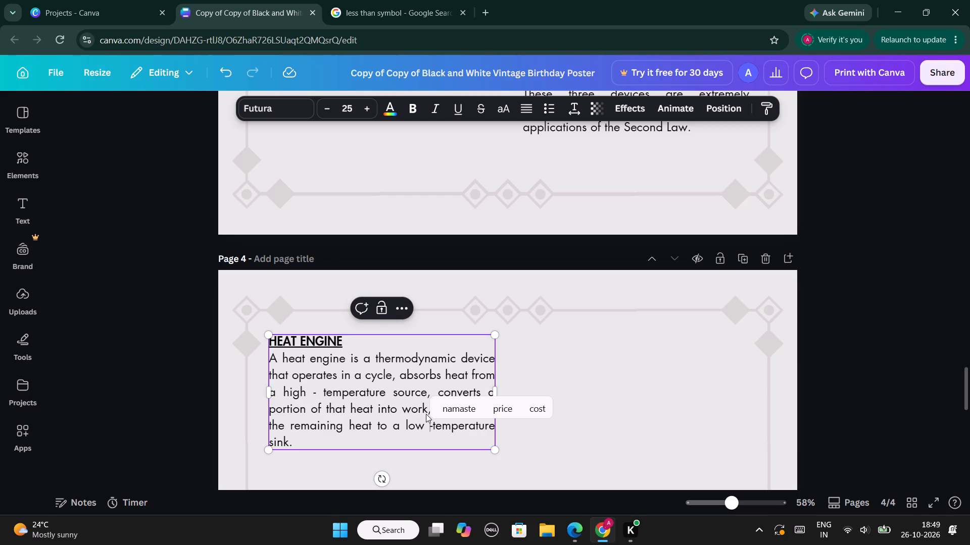
{"action": "key", "text": "Right"}
{"action": "key", "text": "space"}
{"action": "left_click", "coordinate": [532, 437]}
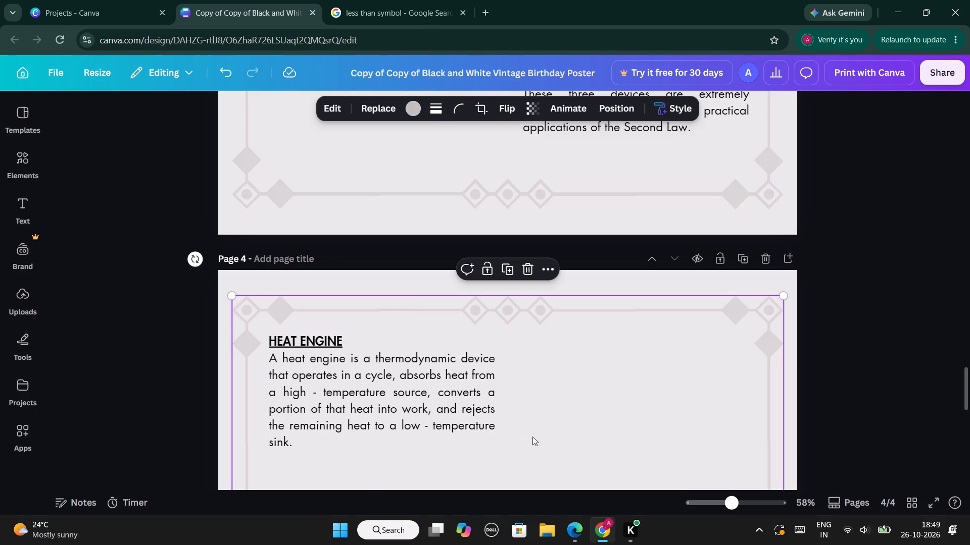
{"action": "scroll", "coordinate": [532, 437], "scroll_direction": "down", "scroll_amount": 2}
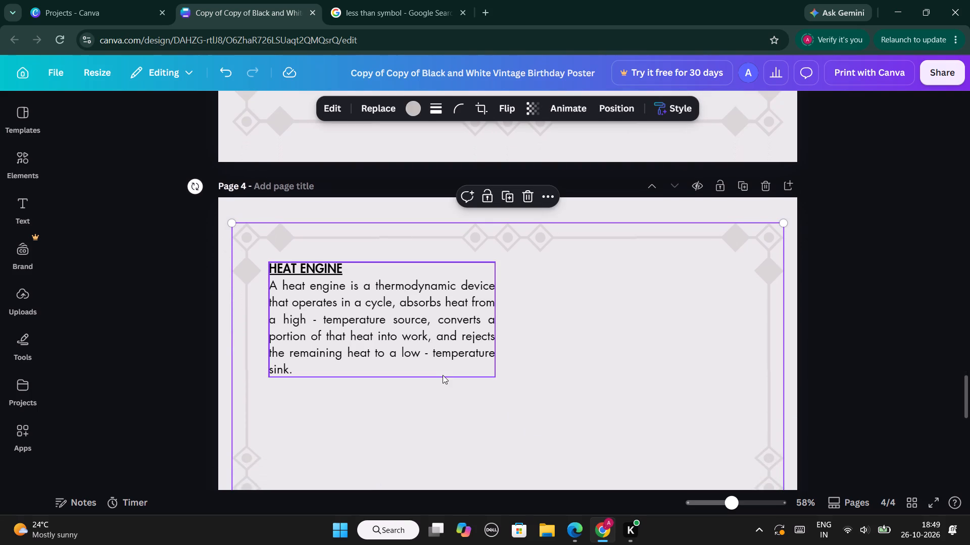
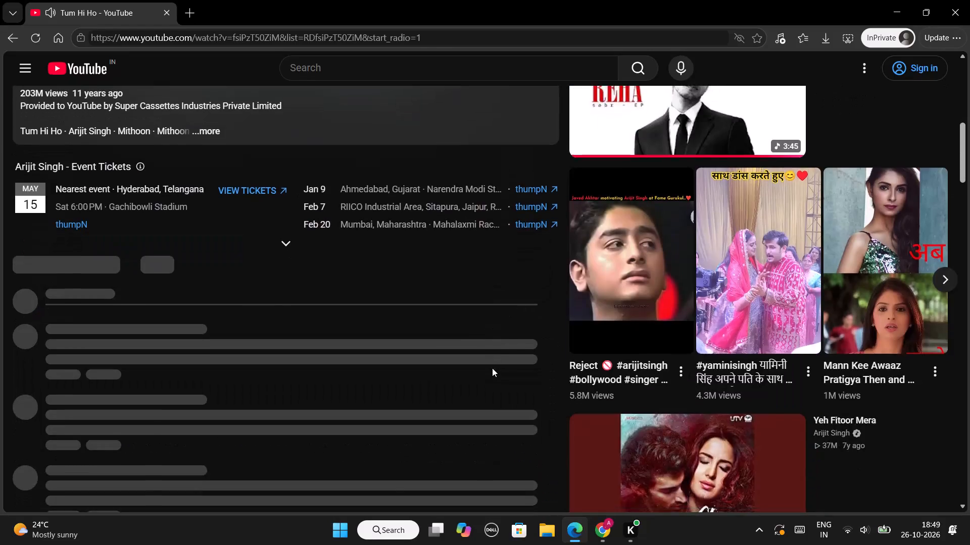
Browse the recommended songs listed beside the Tum Hi Ho video on YouTube.
{"action": "scroll", "coordinate": [492, 368], "scroll_direction": "down", "scroll_amount": 1}
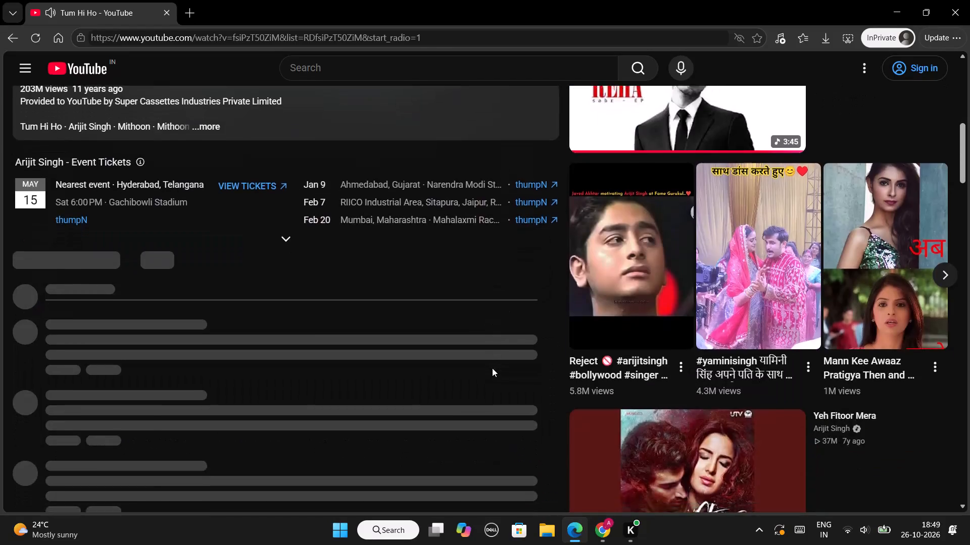
{"action": "scroll", "coordinate": [492, 368], "scroll_direction": "down", "scroll_amount": 9}
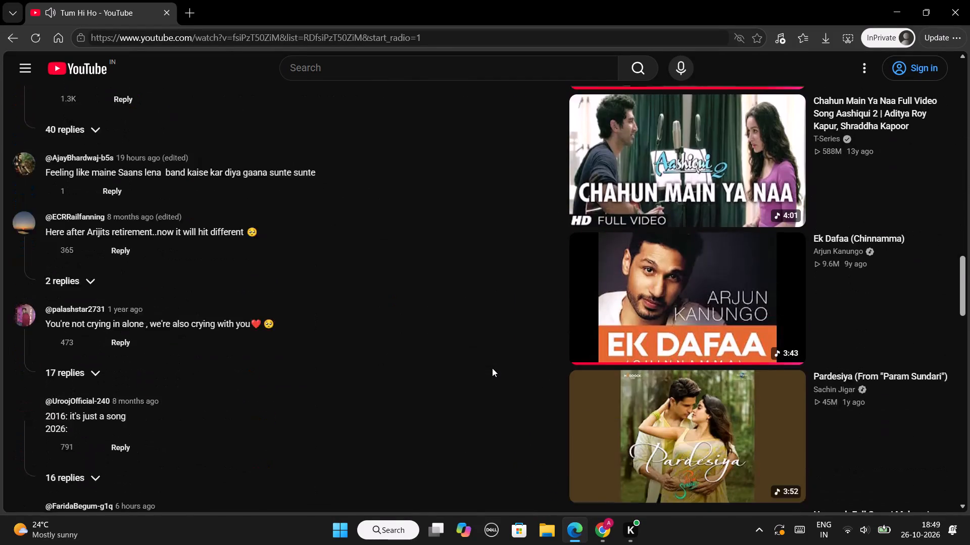
{"action": "scroll", "coordinate": [492, 368], "scroll_direction": "down", "scroll_amount": 7}
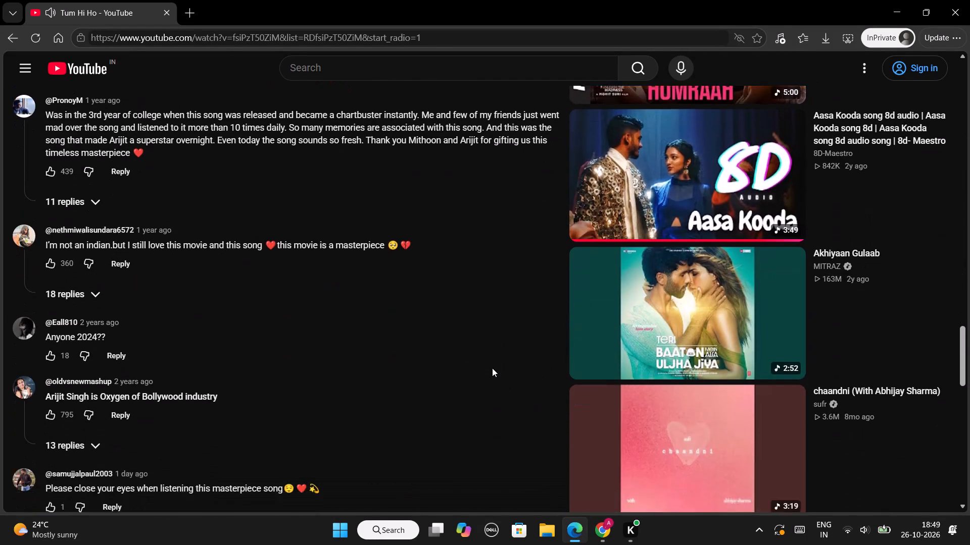
{"action": "scroll", "coordinate": [492, 368], "scroll_direction": "down", "scroll_amount": 6}
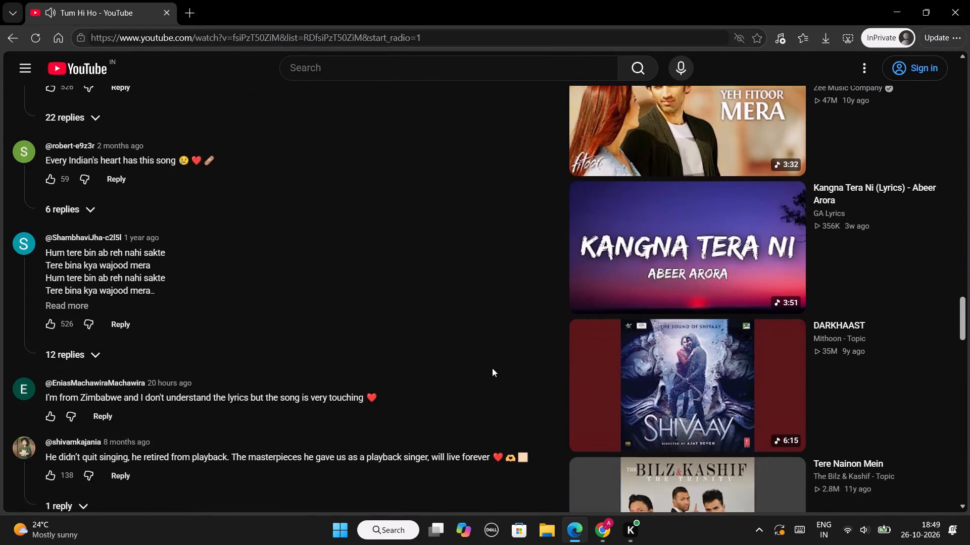
{"action": "scroll", "coordinate": [492, 368], "scroll_direction": "down", "scroll_amount": 3}
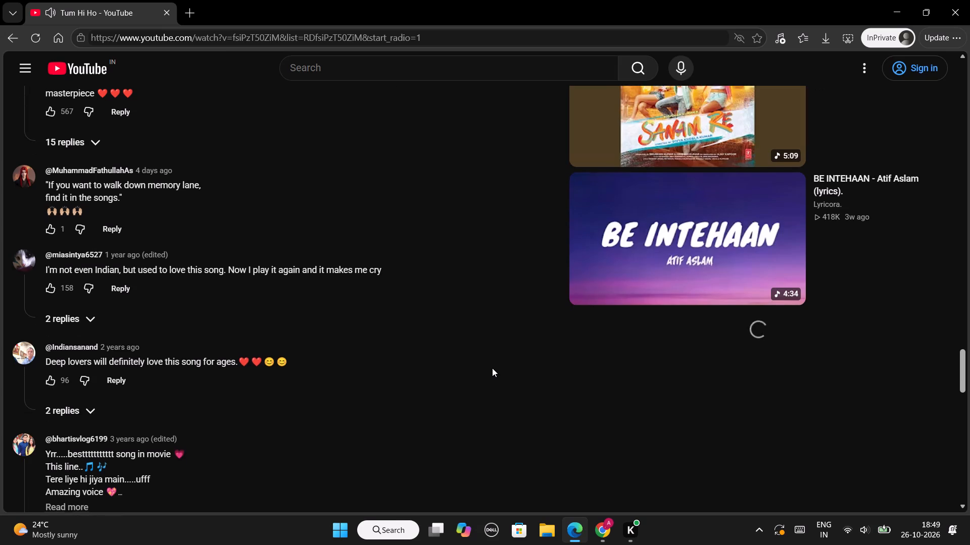
{"action": "scroll", "coordinate": [492, 368], "scroll_direction": "down", "scroll_amount": 5}
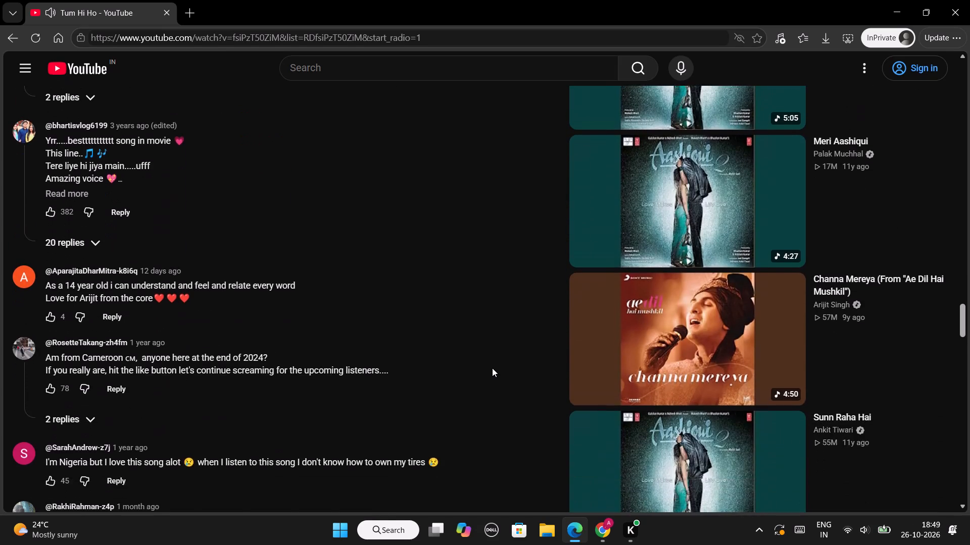
{"action": "scroll", "coordinate": [492, 368], "scroll_direction": "down", "scroll_amount": 7}
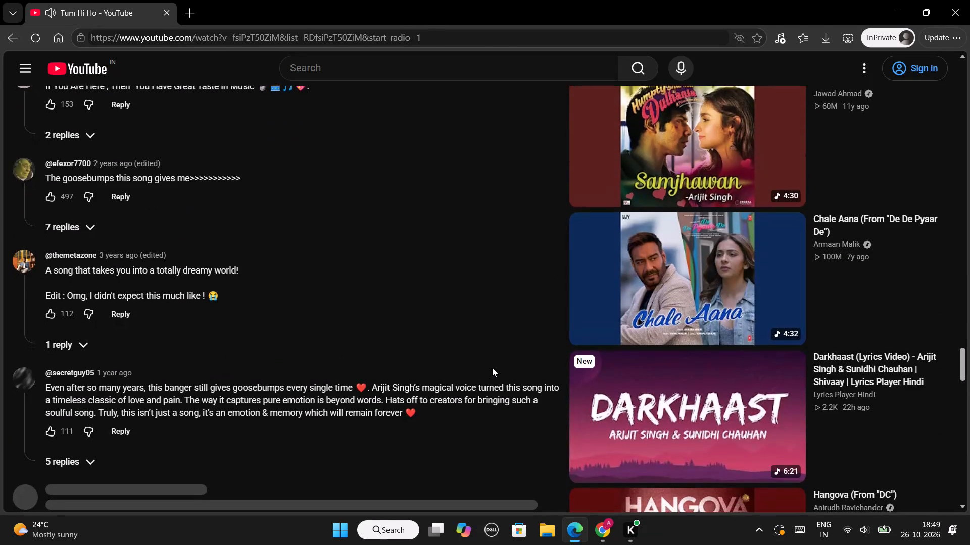
{"action": "scroll", "coordinate": [492, 368], "scroll_direction": "down", "scroll_amount": 8}
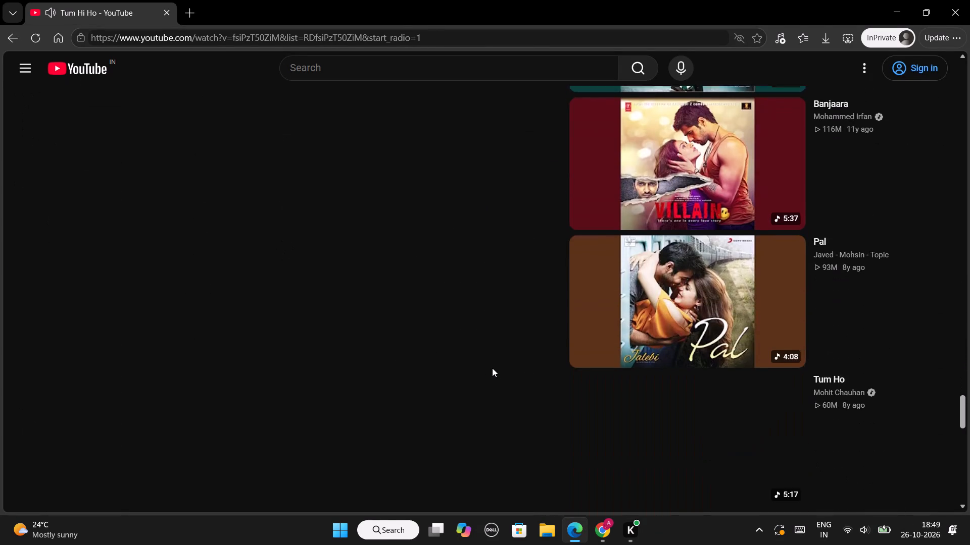
{"action": "scroll", "coordinate": [492, 368], "scroll_direction": "down", "scroll_amount": 7}
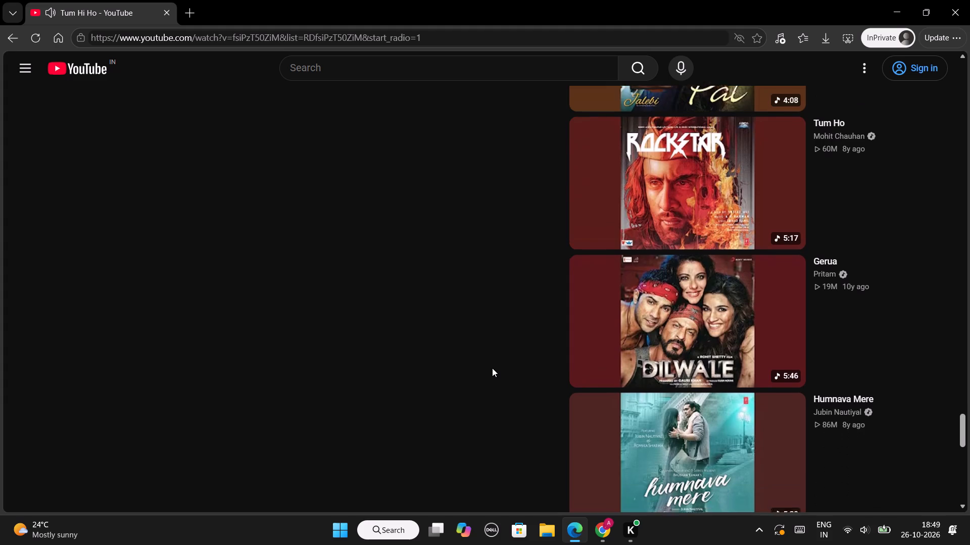
{"action": "scroll", "coordinate": [492, 368], "scroll_direction": "down", "scroll_amount": 7}
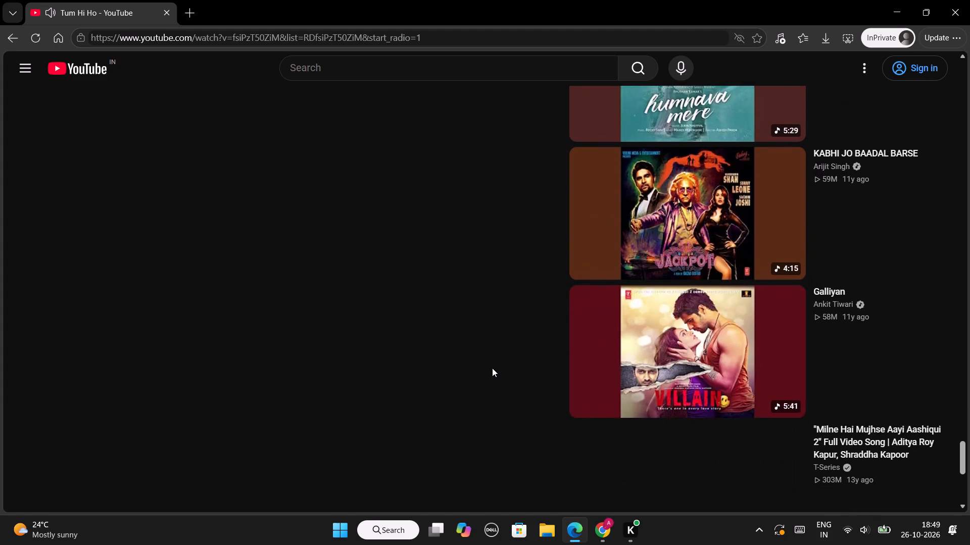
{"action": "scroll", "coordinate": [492, 368], "scroll_direction": "down", "scroll_amount": 2}
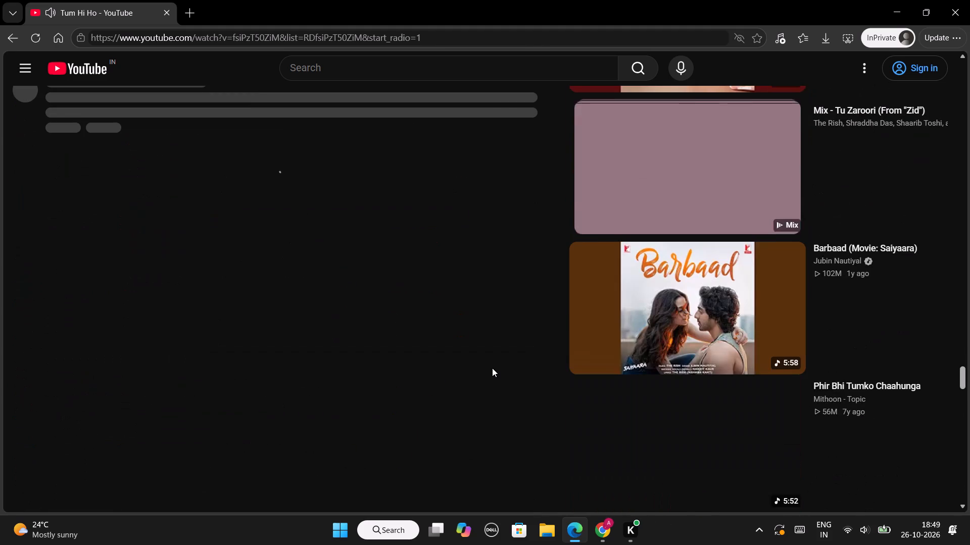
{"action": "scroll", "coordinate": [492, 368], "scroll_direction": "down", "scroll_amount": 3}
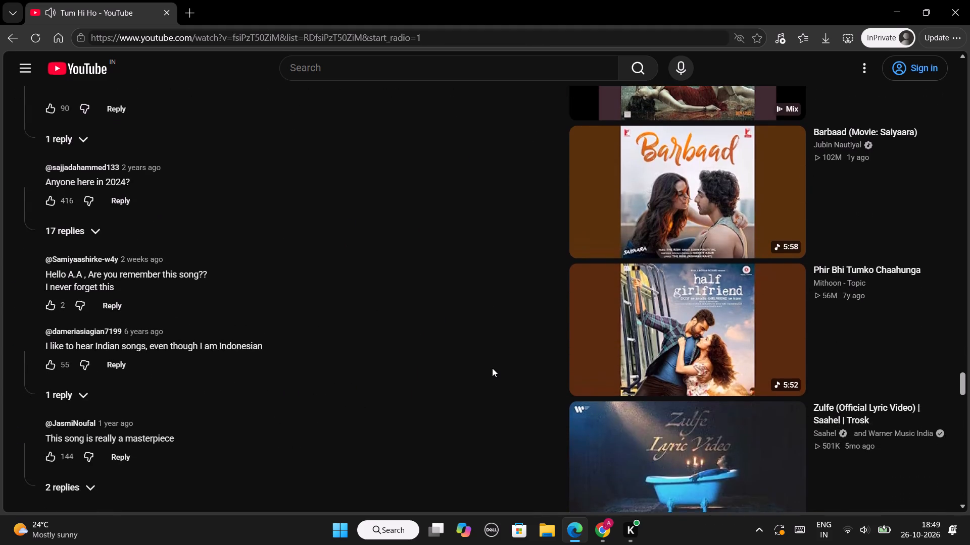
{"action": "scroll", "coordinate": [492, 368], "scroll_direction": "down", "scroll_amount": 7}
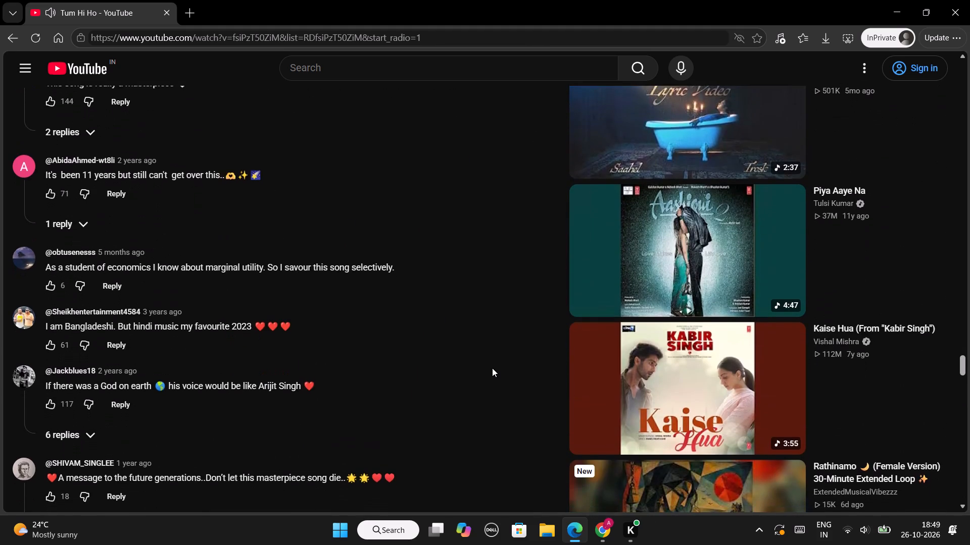
{"action": "scroll", "coordinate": [492, 368], "scroll_direction": "down", "scroll_amount": 9}
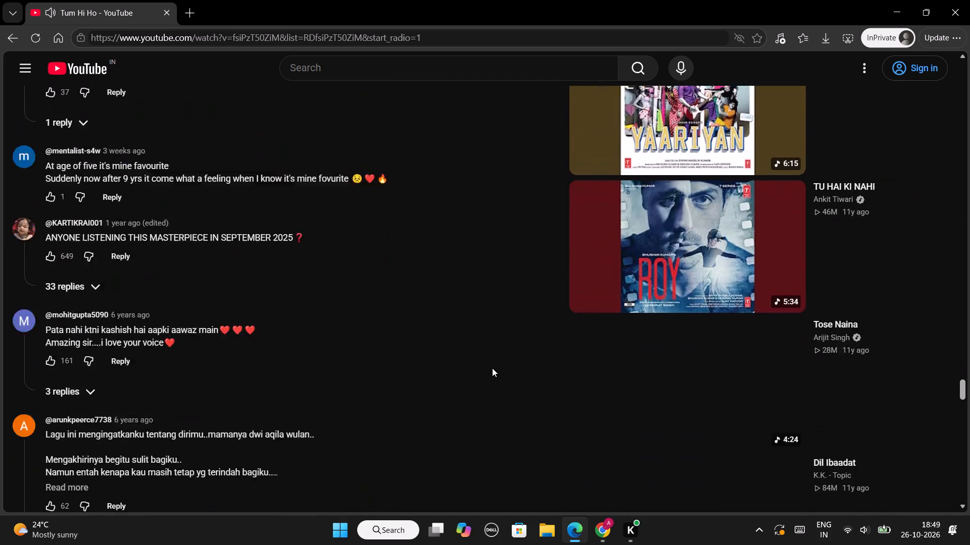
{"action": "scroll", "coordinate": [492, 368], "scroll_direction": "down", "scroll_amount": 2}
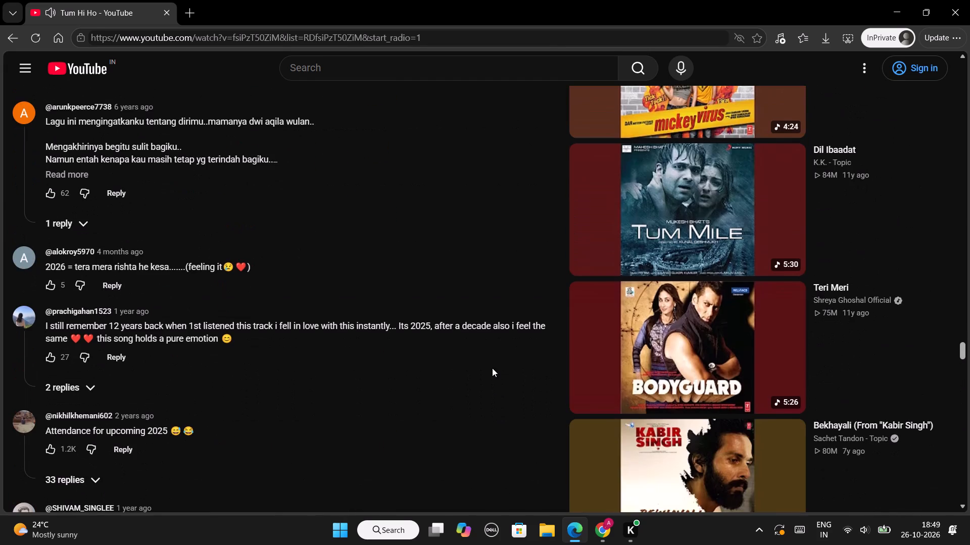
{"action": "scroll", "coordinate": [492, 368], "scroll_direction": "down", "scroll_amount": 3}
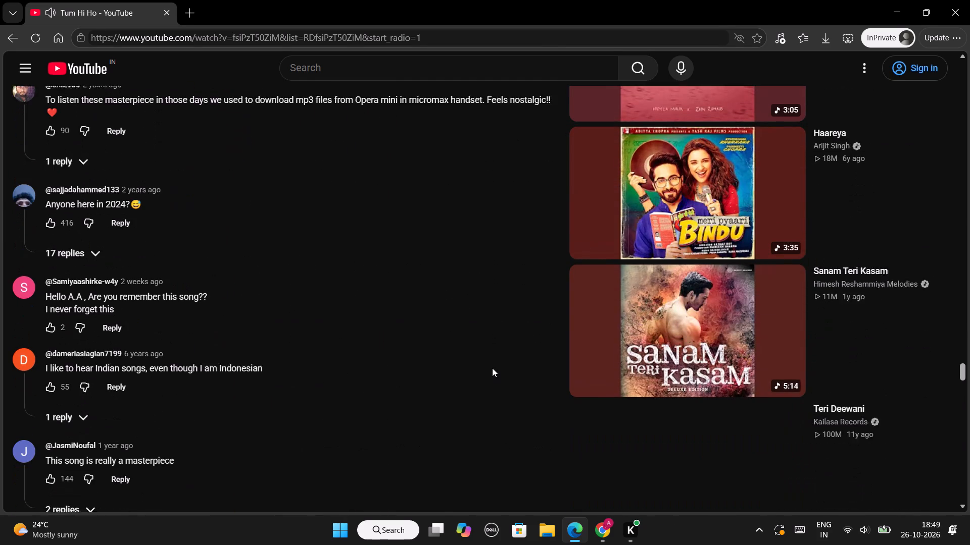
{"action": "scroll", "coordinate": [492, 368], "scroll_direction": "down", "scroll_amount": 3}
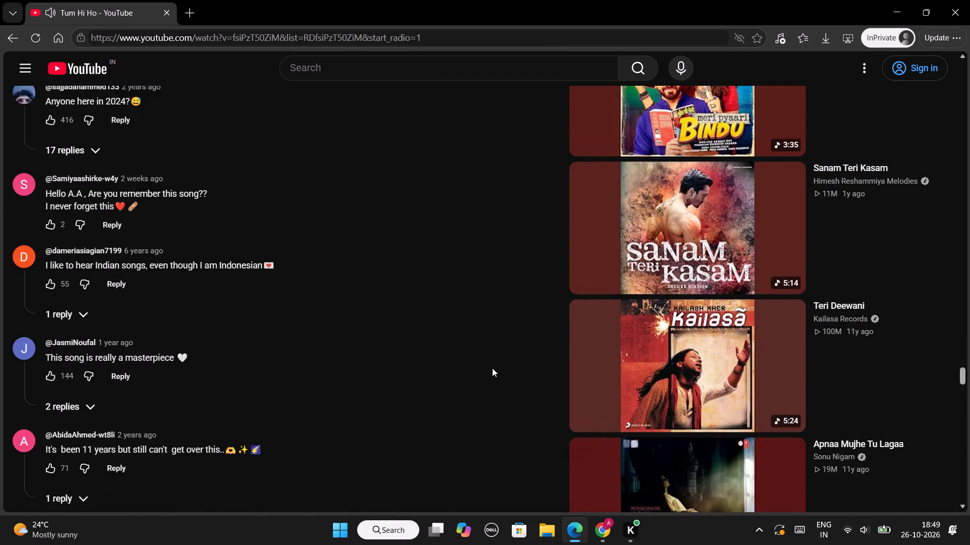
{"action": "scroll", "coordinate": [492, 368], "scroll_direction": "down", "scroll_amount": 5}
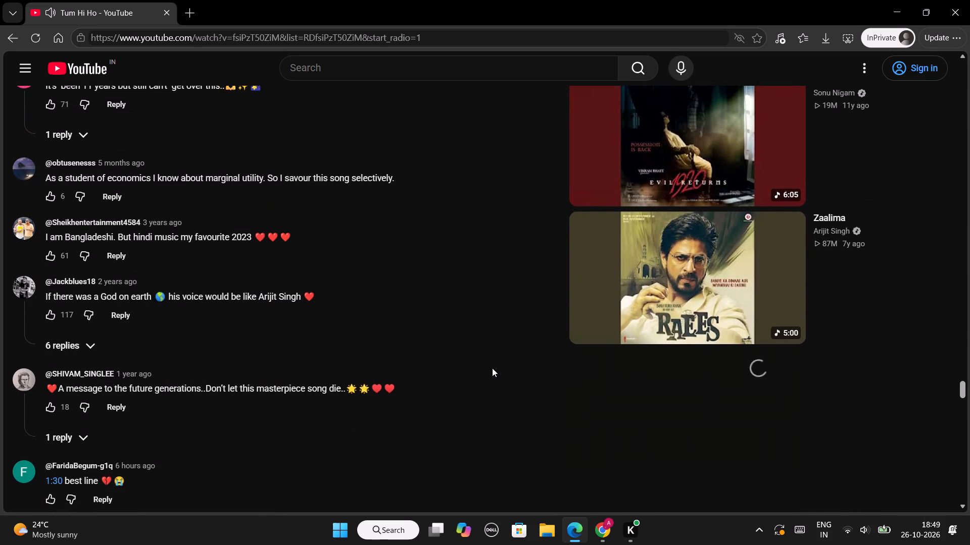
{"action": "scroll", "coordinate": [492, 368], "scroll_direction": "down", "scroll_amount": 6}
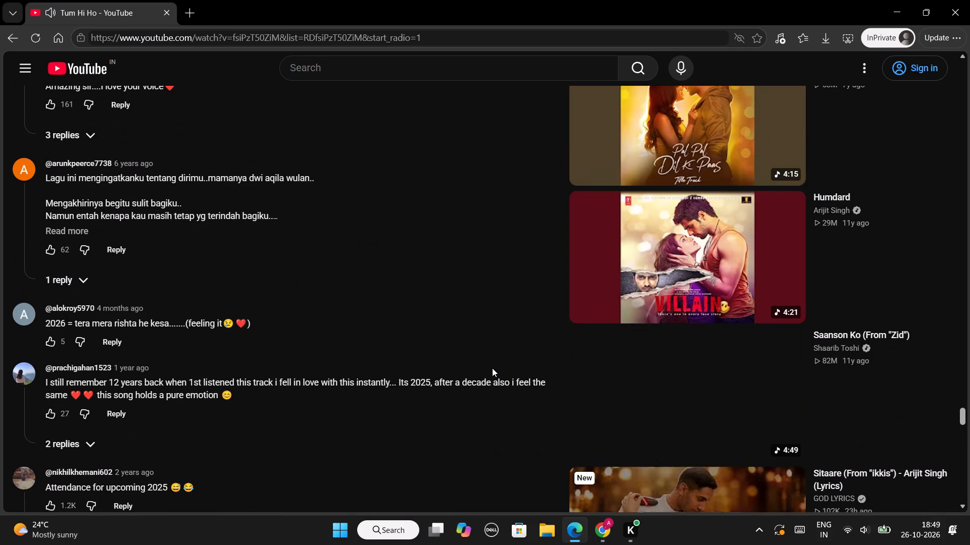
{"action": "scroll", "coordinate": [492, 368], "scroll_direction": "down", "scroll_amount": 8}
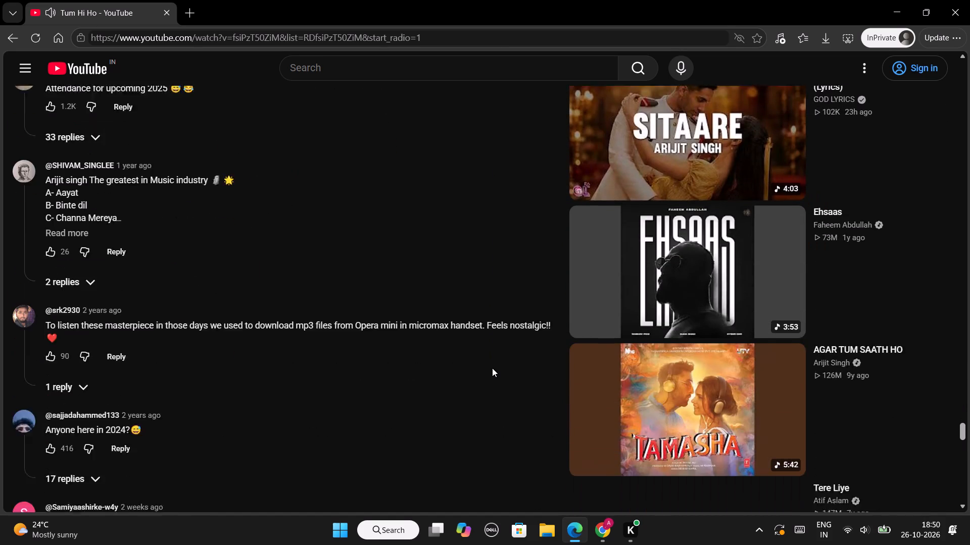
{"action": "scroll", "coordinate": [492, 368], "scroll_direction": "down", "scroll_amount": 2}
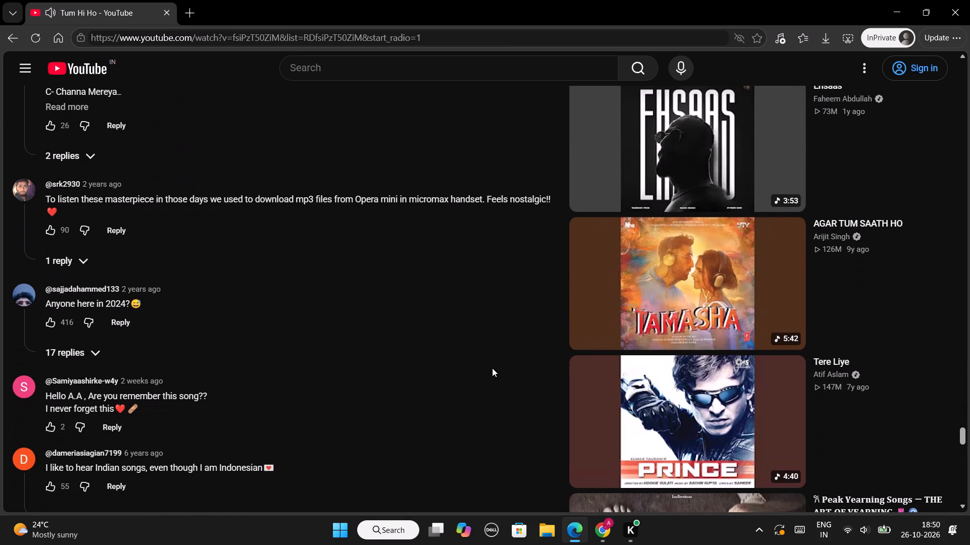
{"action": "scroll", "coordinate": [492, 368], "scroll_direction": "down", "scroll_amount": 3}
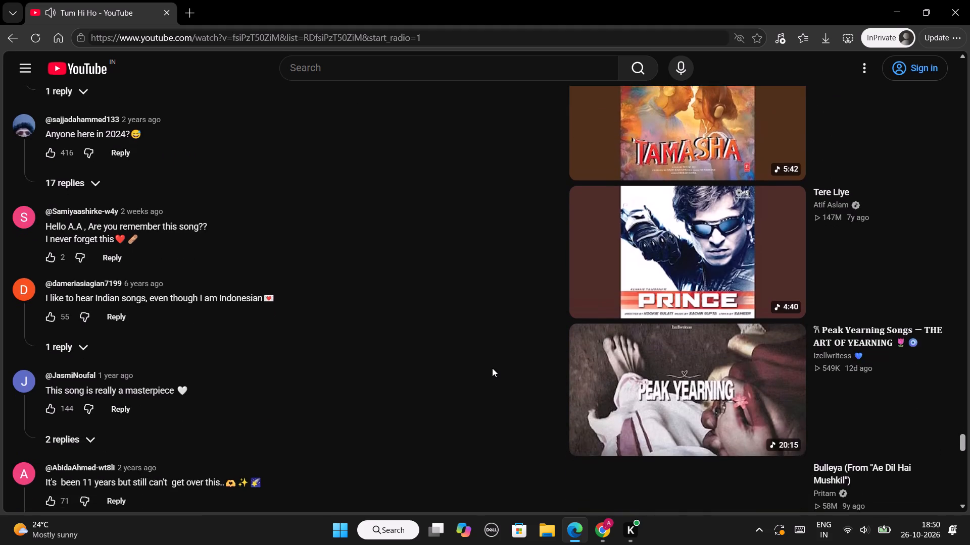
{"action": "scroll", "coordinate": [492, 368], "scroll_direction": "down", "scroll_amount": 5}
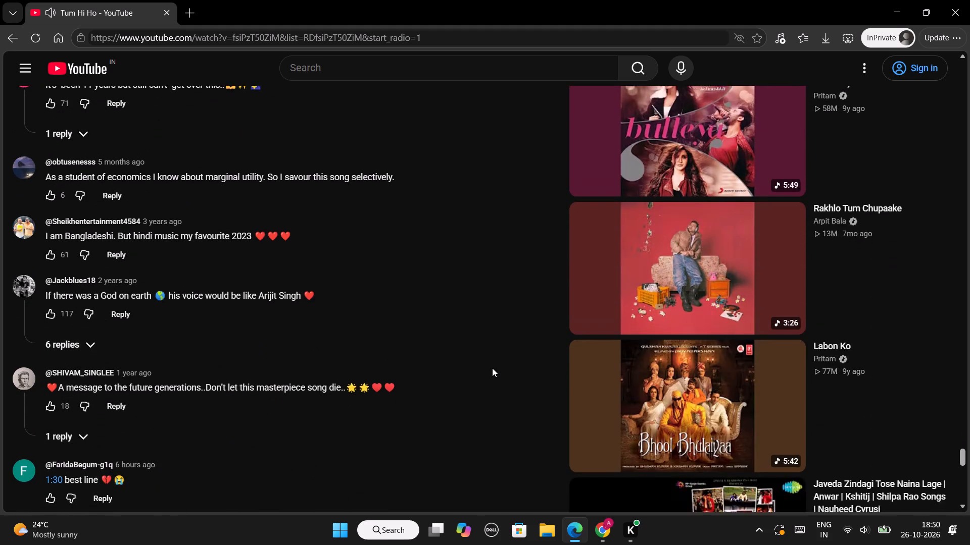
Play "Bulleya (From "Ae Dil Hai Mushkil")" from the recommendations and reload its page until the song itself starts.
{"action": "scroll", "coordinate": [492, 368], "scroll_direction": "up", "scroll_amount": 1}
{"action": "left_click", "coordinate": [661, 203]}
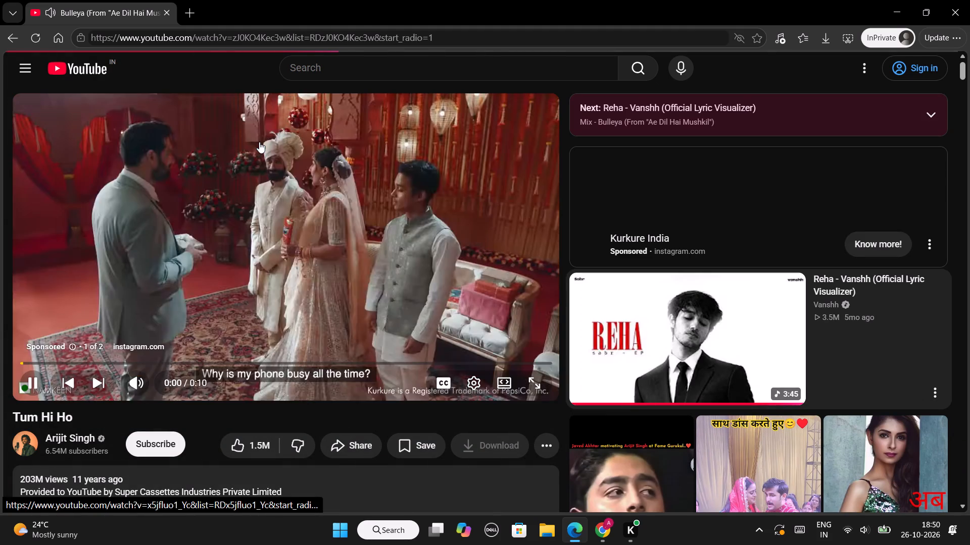
{"action": "key", "text": "ctrl+e"}
{"action": "key", "text": "ctrl+r"}
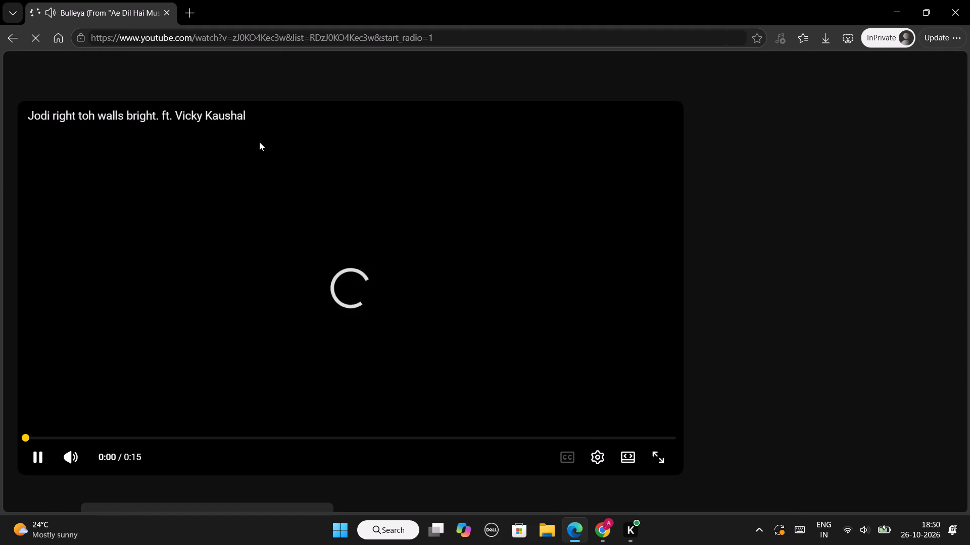
{"action": "key", "text": "ctrl+r"}
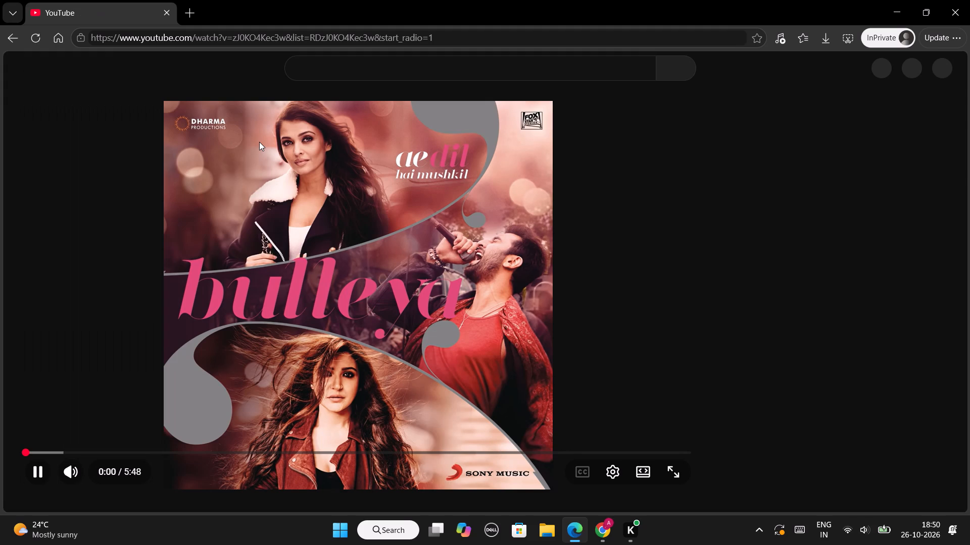
Set the Bulleya video to loop.
{"action": "right_click", "coordinate": [321, 229]}
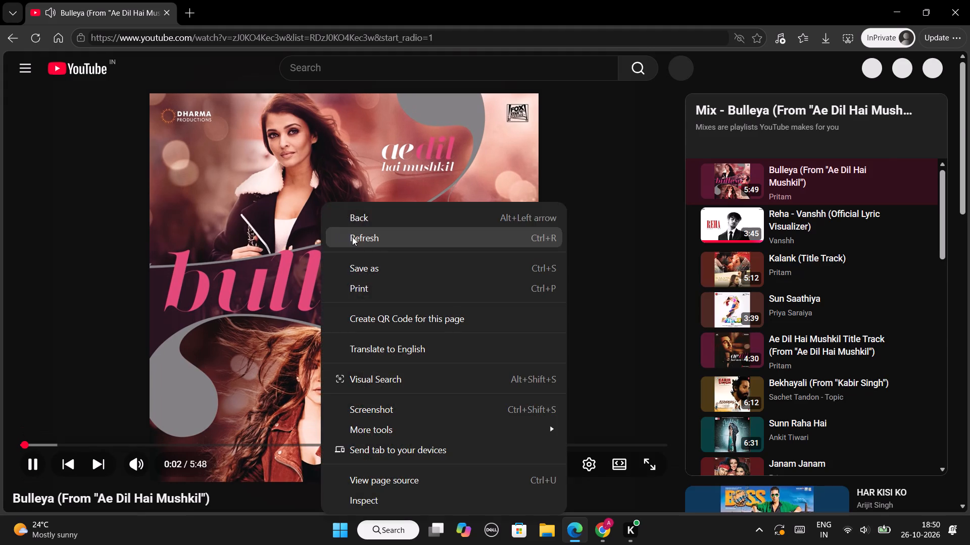
{"action": "right_click", "coordinate": [172, 266]}
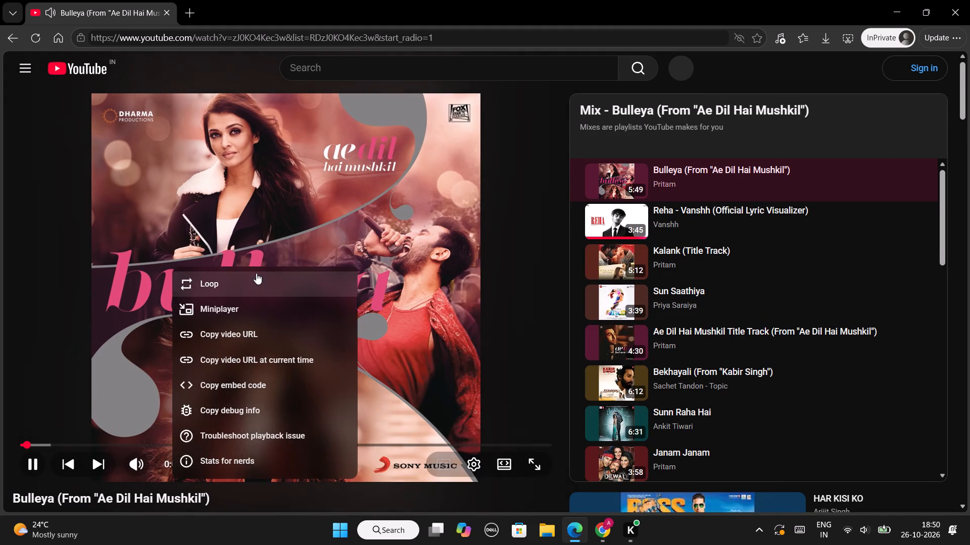
{"action": "left_click", "coordinate": [256, 273]}
{"action": "right_click", "coordinate": [344, 216]}
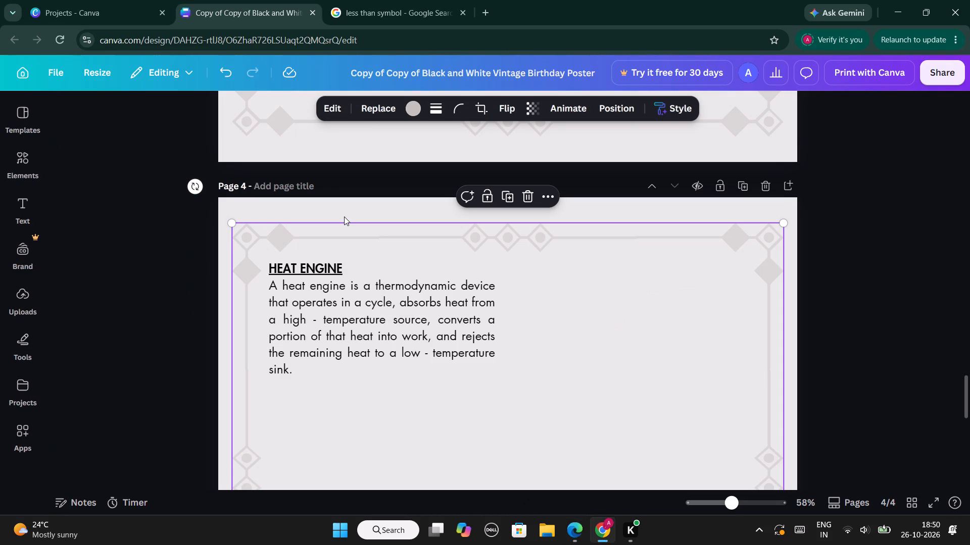
In the Canva document in Chrome, add the bold subheading "Working Principle" after a blank line below the heat engine definition.
{"action": "double_click", "coordinate": [310, 367]}
{"action": "key", "text": "Return"}
{"action": "key", "text": "Return"}
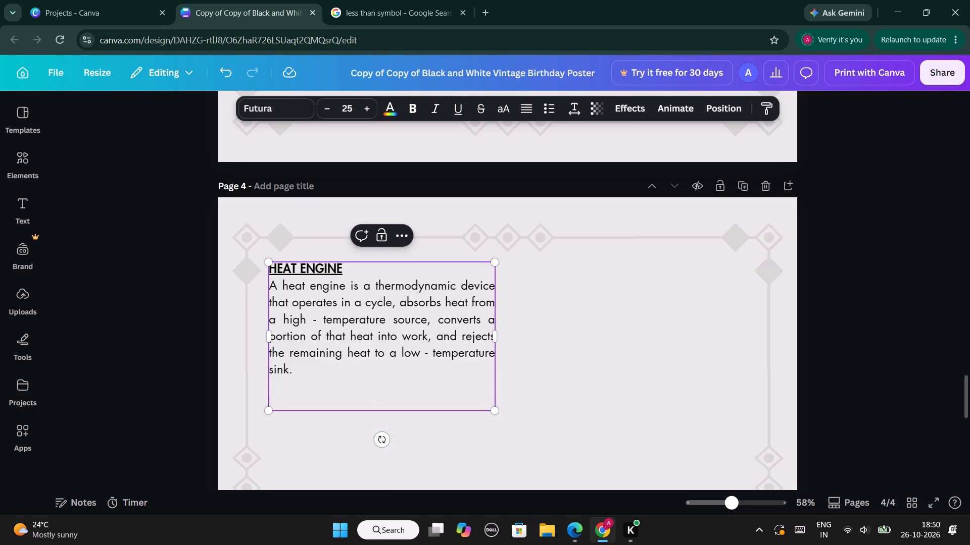
{"action": "key", "text": "ctrl+b"}
{"action": "type", "text": "Woe"}
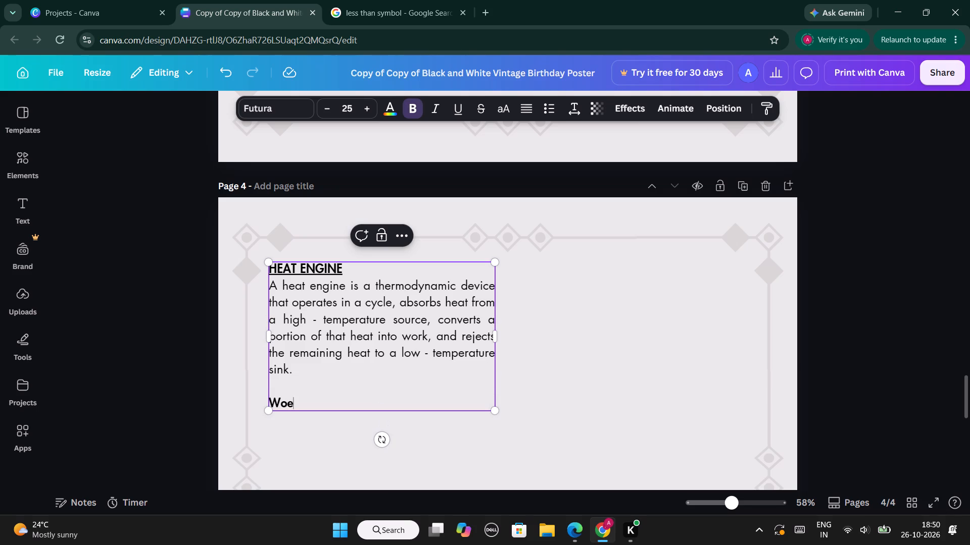
{"action": "key", "text": "BackSpace"}
{"action": "type", "text": "rking Prin"}
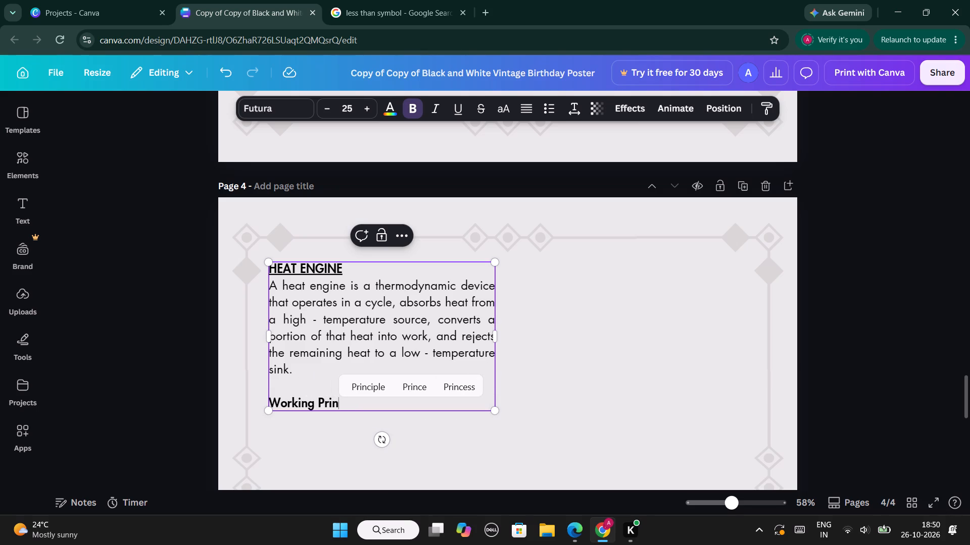
{"action": "type", "text": "ciple"}
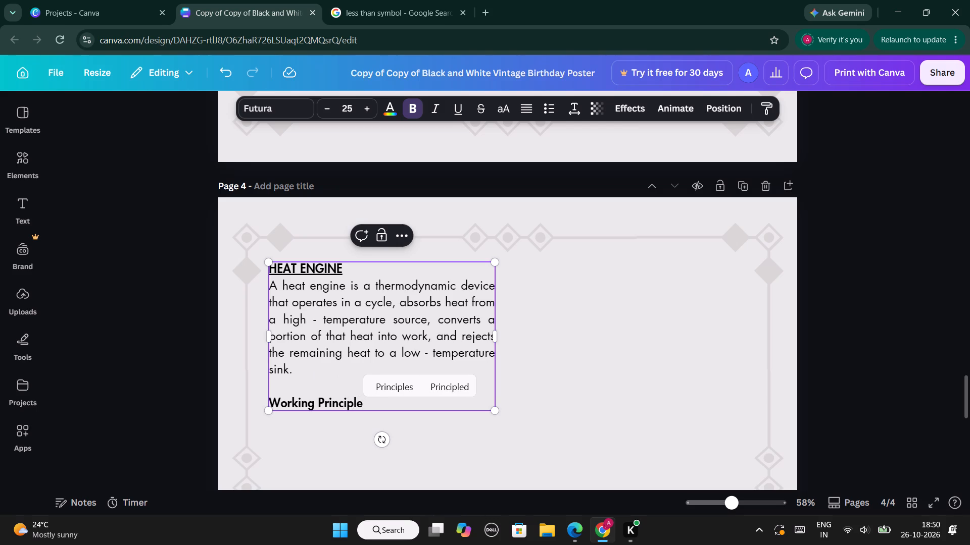
Below the Working Principle subheading, add the non-bold line "A heat engine works in three stages:".
{"action": "key", "text": "Return"}
{"action": "key", "text": "ctrl+b"}
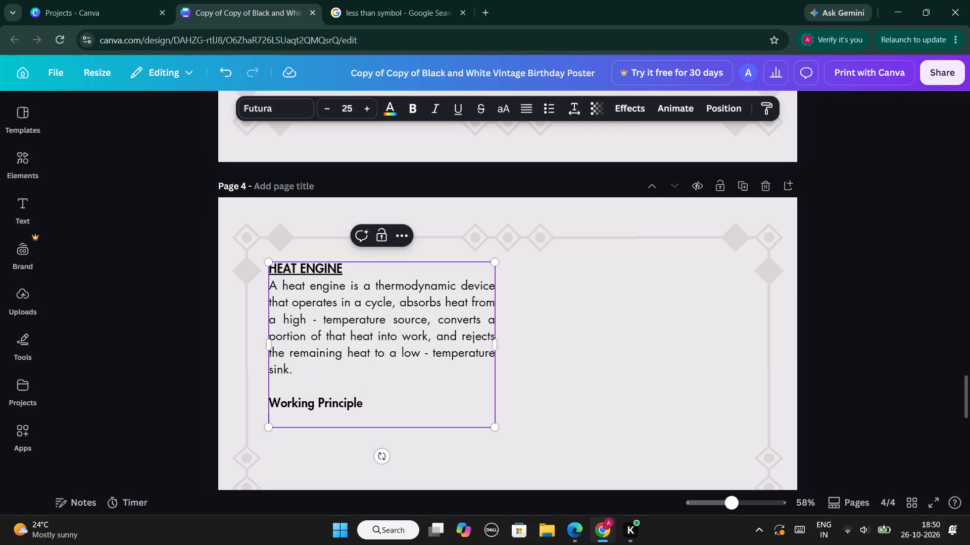
{"action": "type", "text": "A heat engine"}
{"action": "key", "text": "space"}
{"action": "type", "text": "works"}
{"action": "key", "text": "space"}
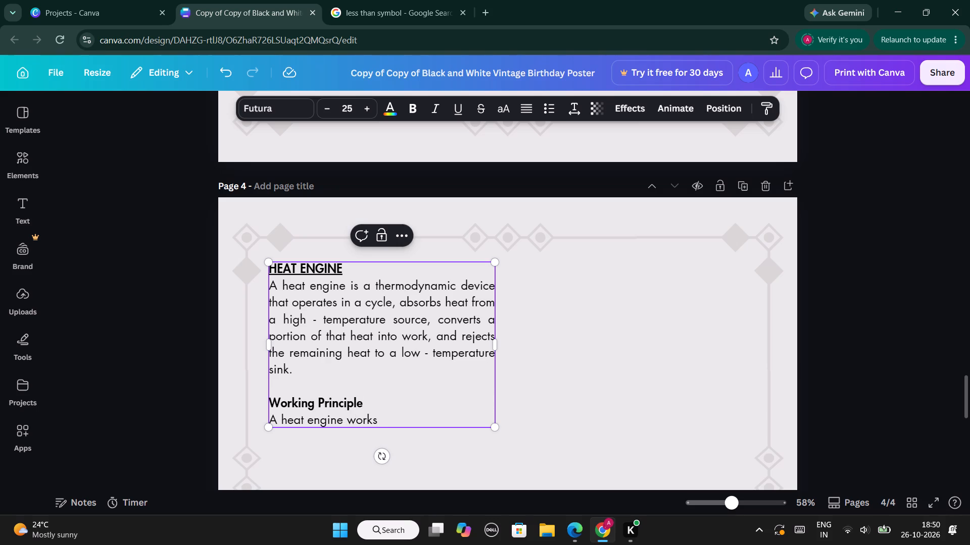
{"action": "type", "text": "in three"}
{"action": "key", "text": "space"}
{"action": "type", "text": "stages"}
{"action": "key", "text": "shift+colon"}
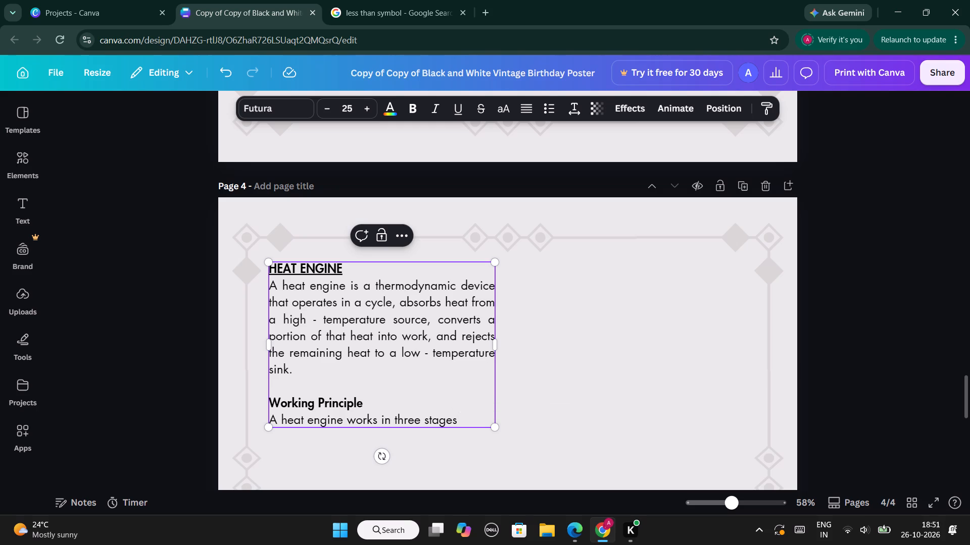
Start a numbered list below that line with item 1, "It absorbs heat Q_H from a high - temperature source.".
{"action": "key", "text": "Return"}
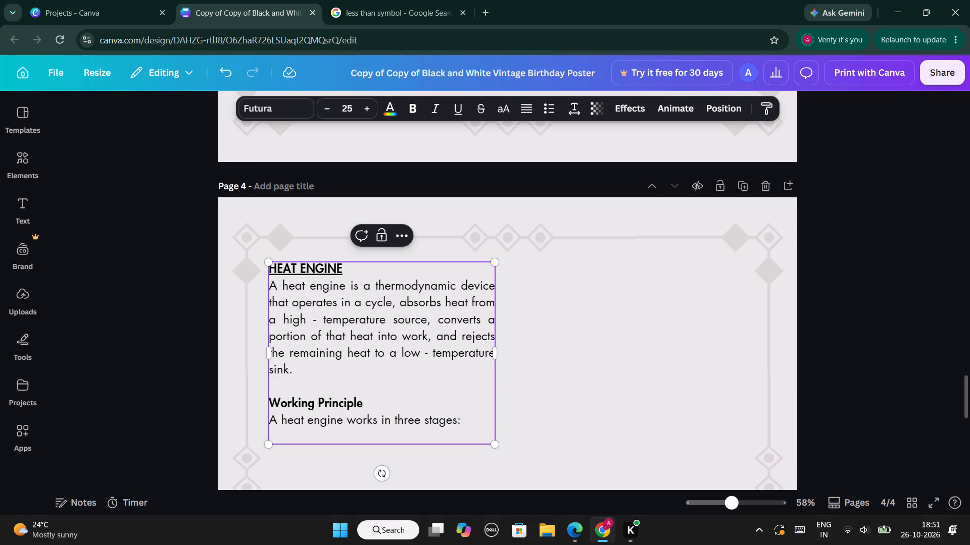
{"action": "type", "text": "1."}
{"action": "key", "text": "space"}
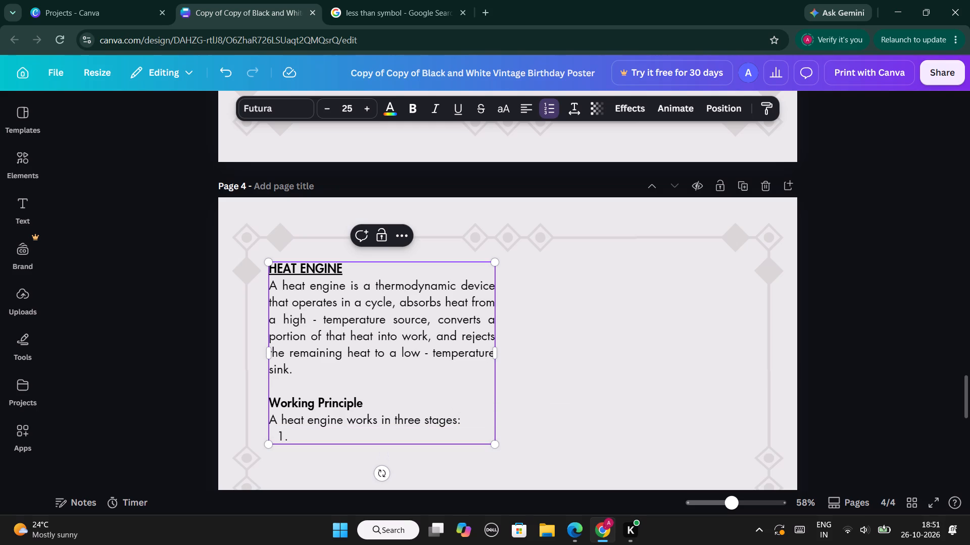
{"action": "key", "text": "shift+i"}
{"action": "type", "text": "t absorbs s"}
{"action": "key", "text": "BackSpace"}
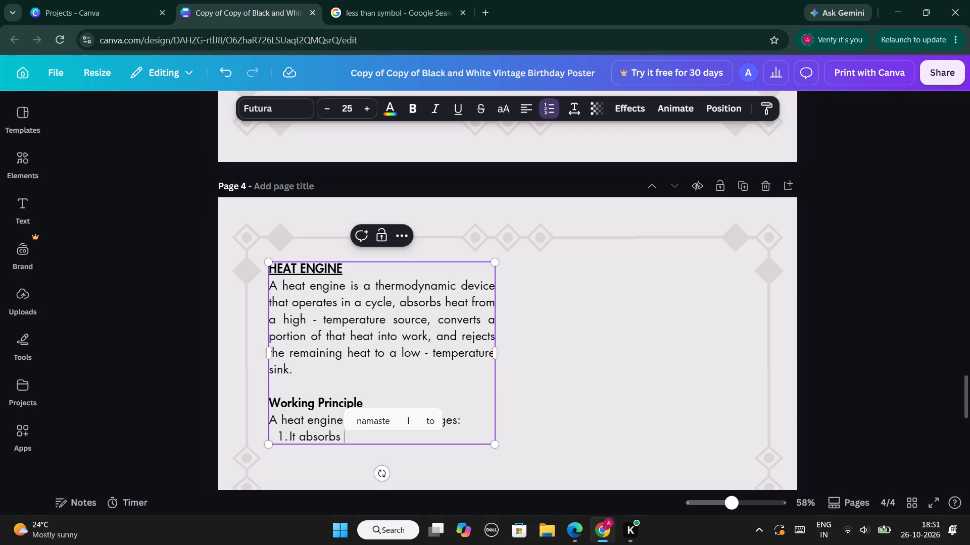
{"action": "type", "text": "heat"}
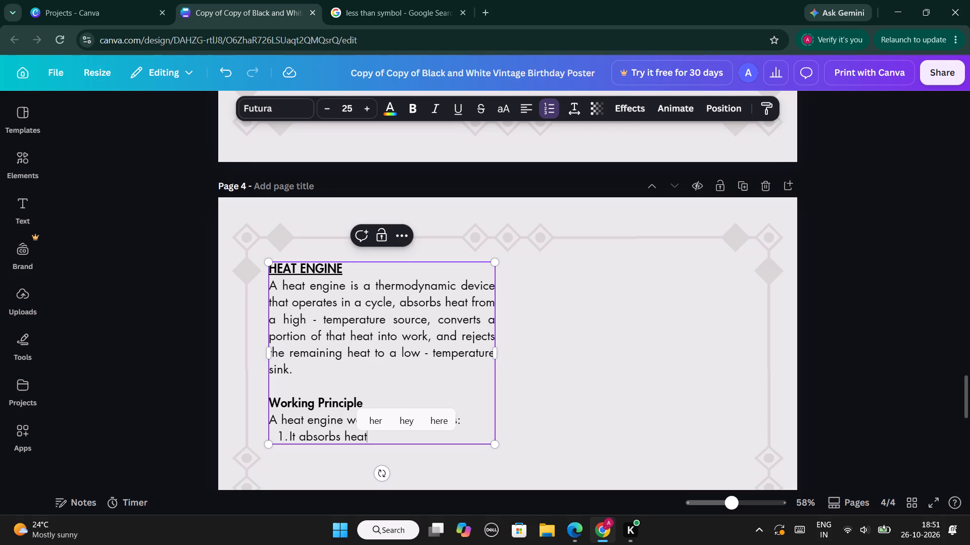
{"action": "key", "text": "space"}
{"action": "type", "text": "Q_H"}
{"action": "key", "text": "space"}
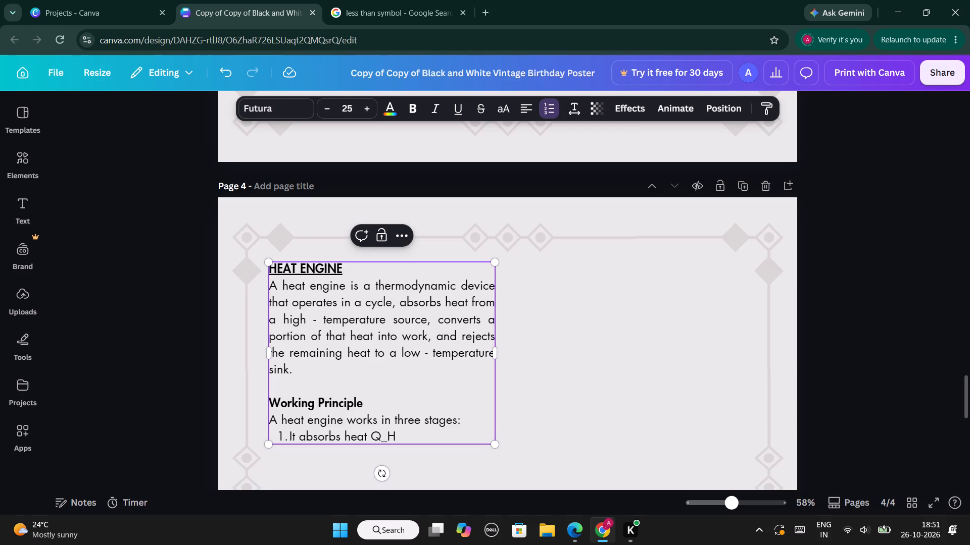
{"action": "type", "text": "from a"}
{"action": "key", "text": "space"}
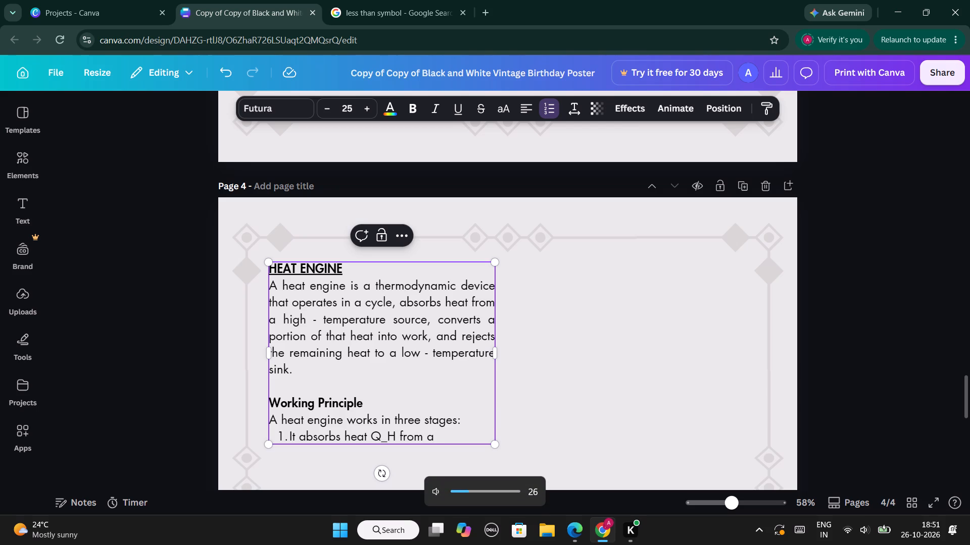
{"action": "type", "text": "high"}
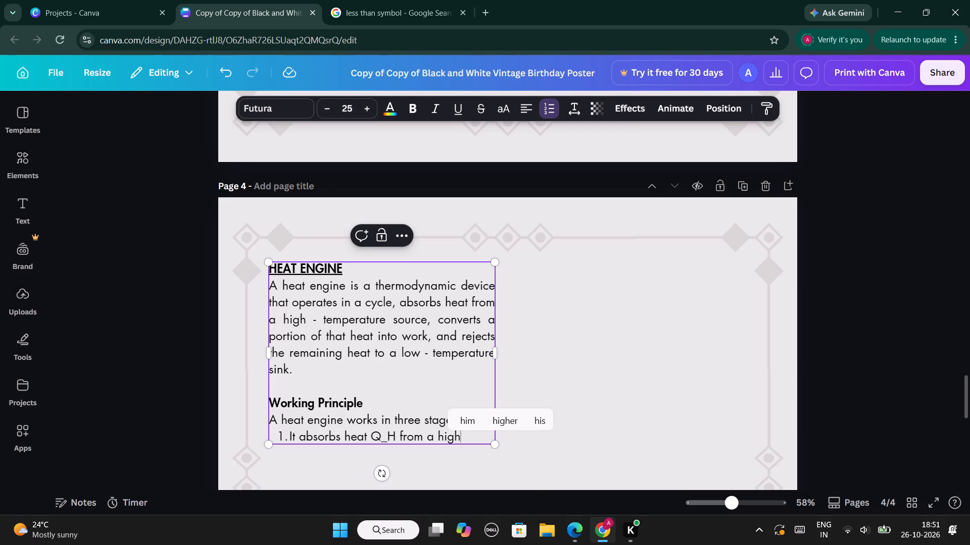
{"action": "key", "text": "space"}
{"action": "type", "text": "- temperature"}
{"action": "key", "text": "space"}
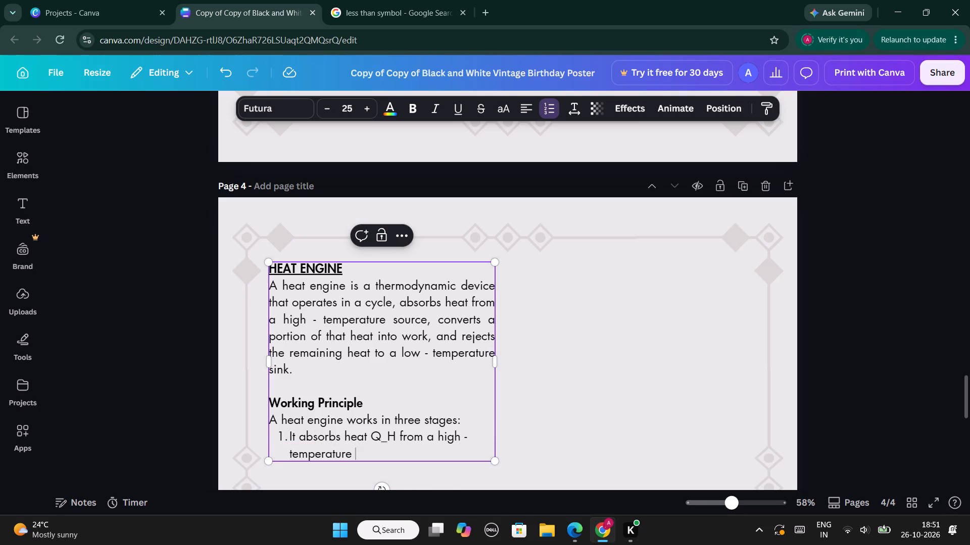
{"action": "type", "text": "source"}
{"action": "key", "text": "period"}
Add list item 2, "It converts a part of the absorbed heat into useful work W.".
{"action": "key", "text": "Return"}
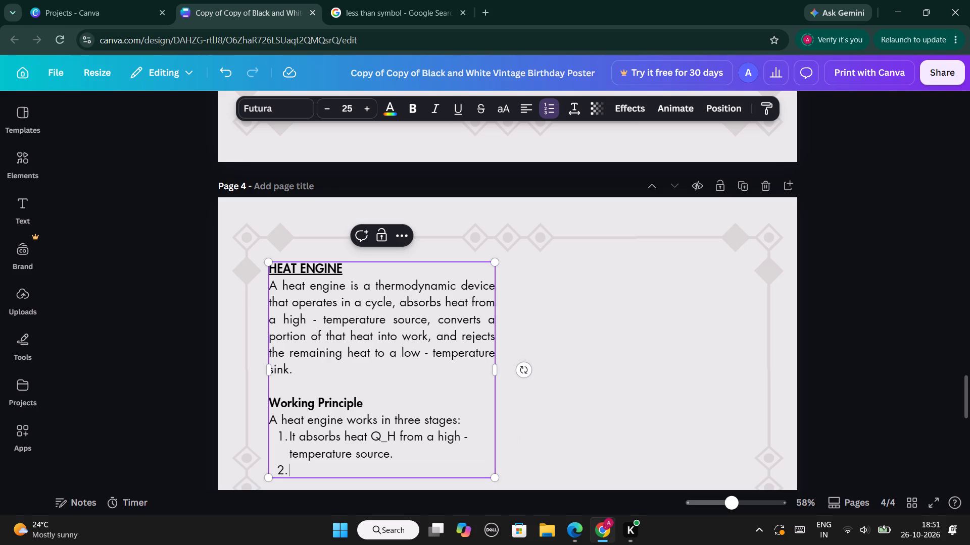
{"action": "type", "text": "It converts"}
{"action": "key", "text": "space"}
{"action": "type", "text": "a part of the"}
{"action": "key", "text": "space"}
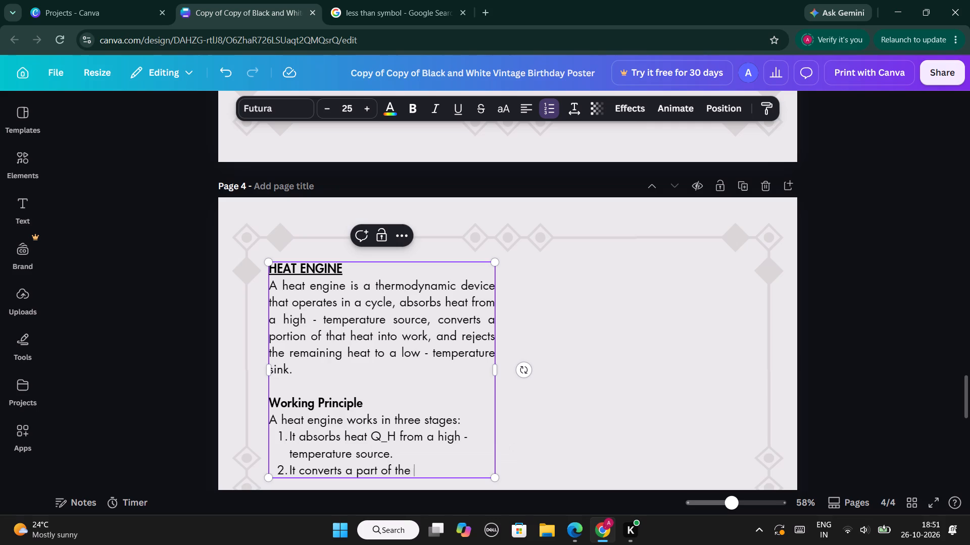
{"action": "type", "text": "absorbed"}
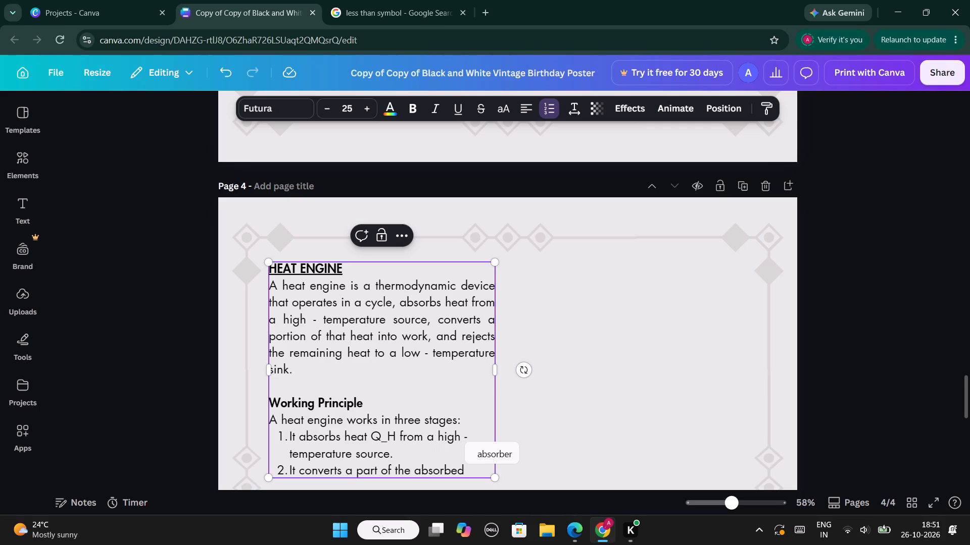
{"action": "key", "text": "space"}
{"action": "type", "text": "heat"}
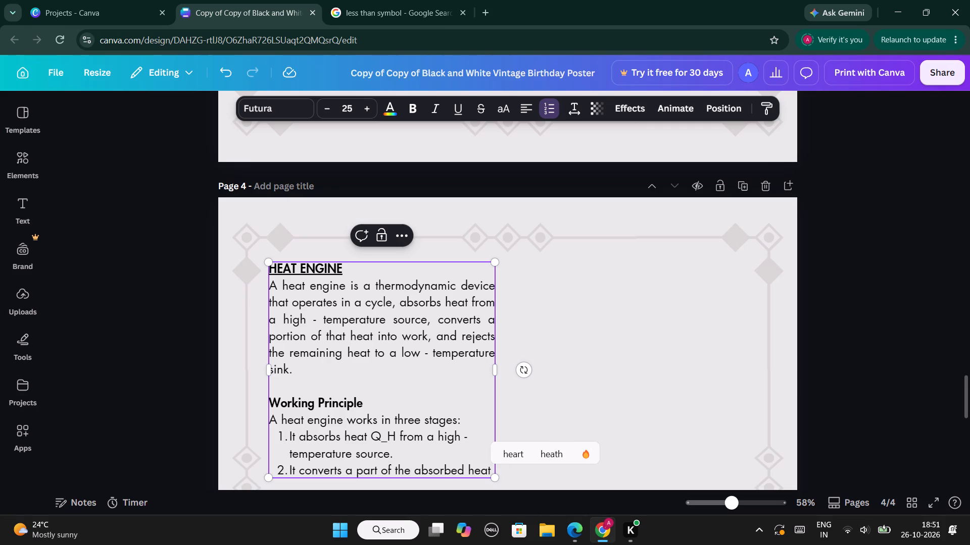
{"action": "key", "text": "space"}
{"action": "type", "text": "into"}
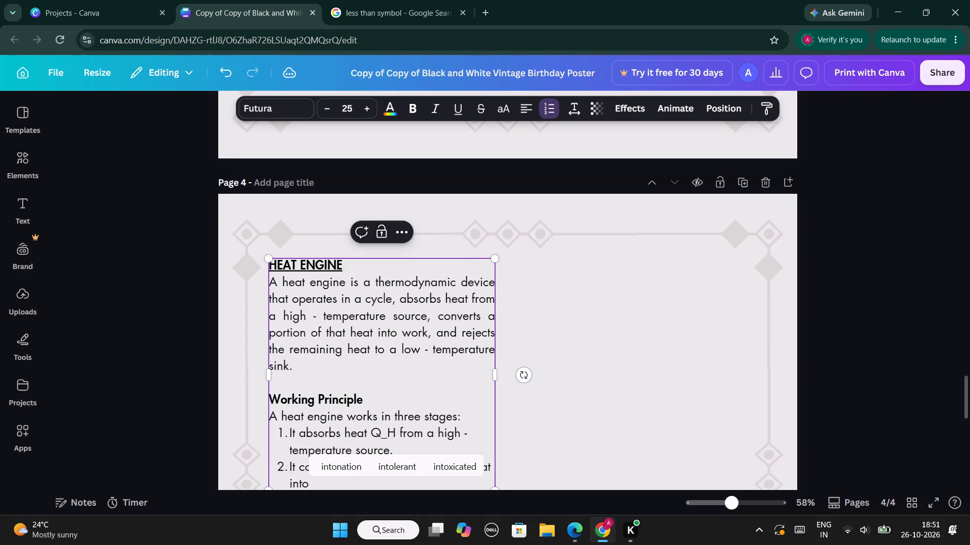
{"action": "key", "text": "space"}
{"action": "type", "text": "useful"}
{"action": "key", "text": "space"}
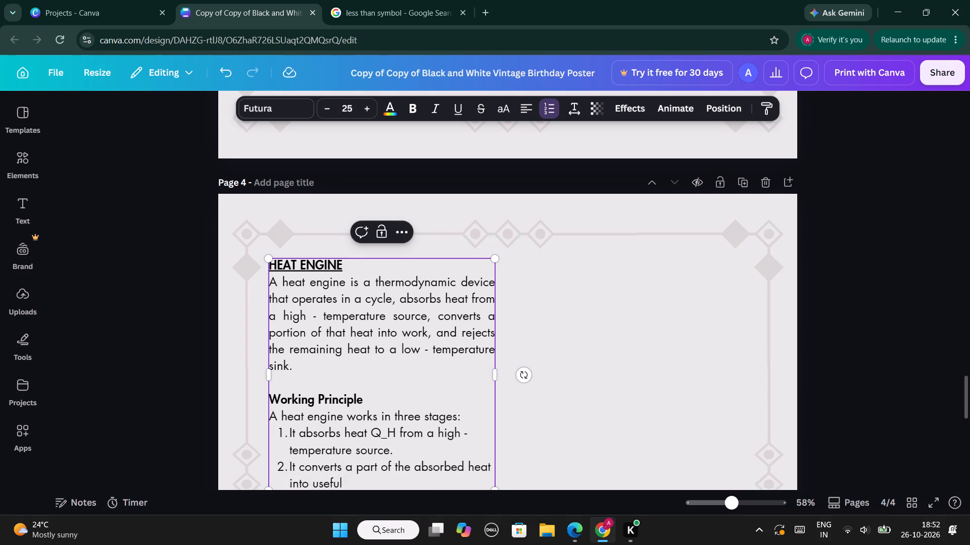
{"action": "type", "text": "work"}
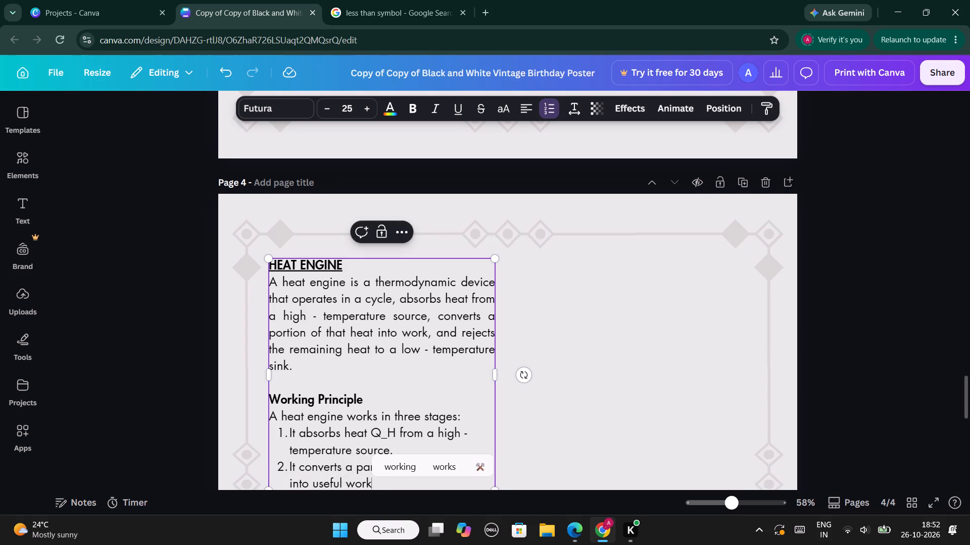
{"action": "key", "text": "space"}
{"action": "type", "text": "W"}
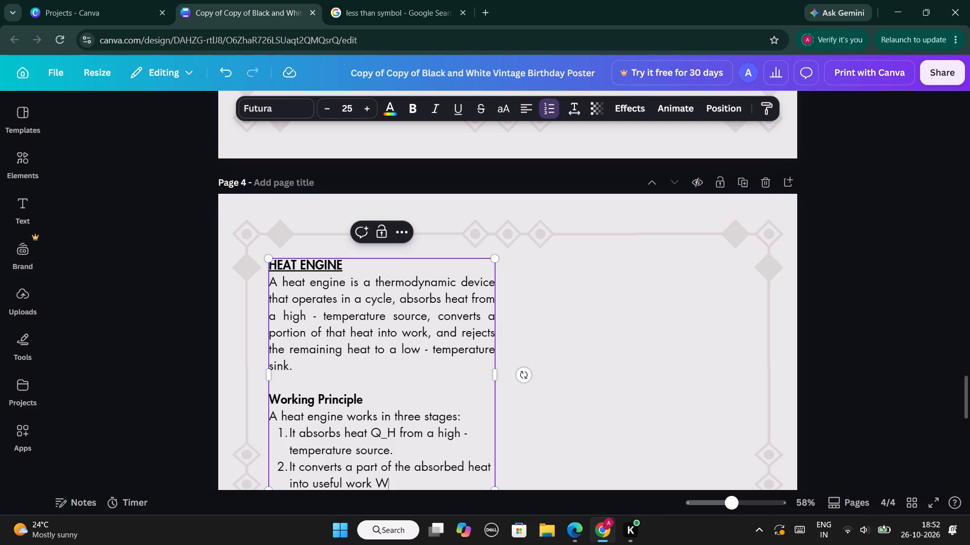
{"action": "key", "text": "period"}
Add list item 3, "It rejects the remaining heat Q_L to a low - temperature sink.".
{"action": "key", "text": "Return"}
{"action": "scroll", "coordinate": [310, 367], "scroll_direction": "down", "scroll_amount": 2}
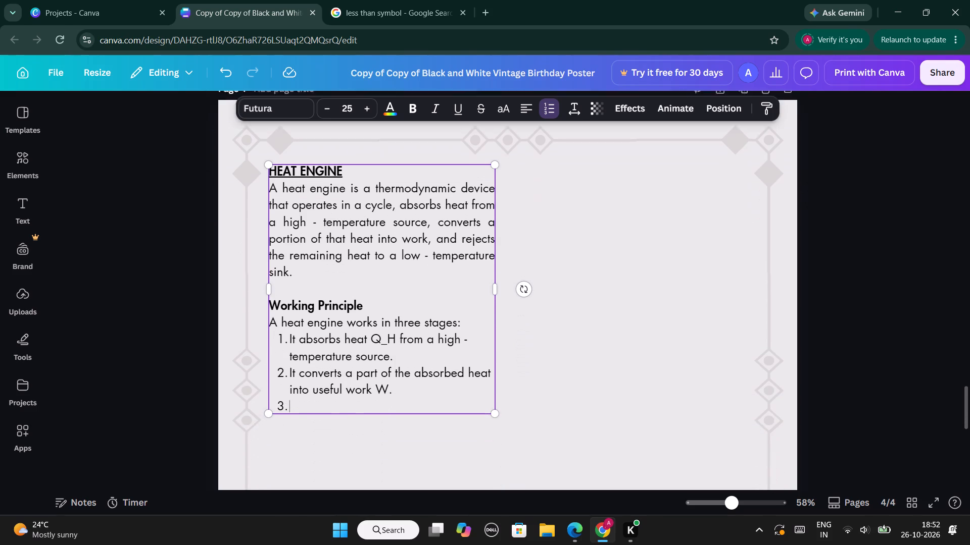
{"action": "scroll", "coordinate": [310, 367], "scroll_direction": "down", "scroll_amount": 1}
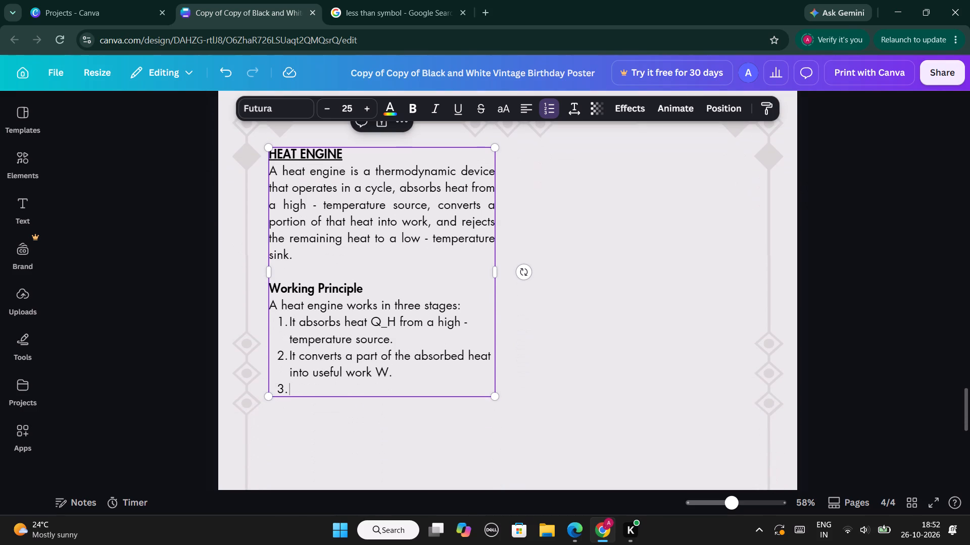
{"action": "type", "text": "It reh"}
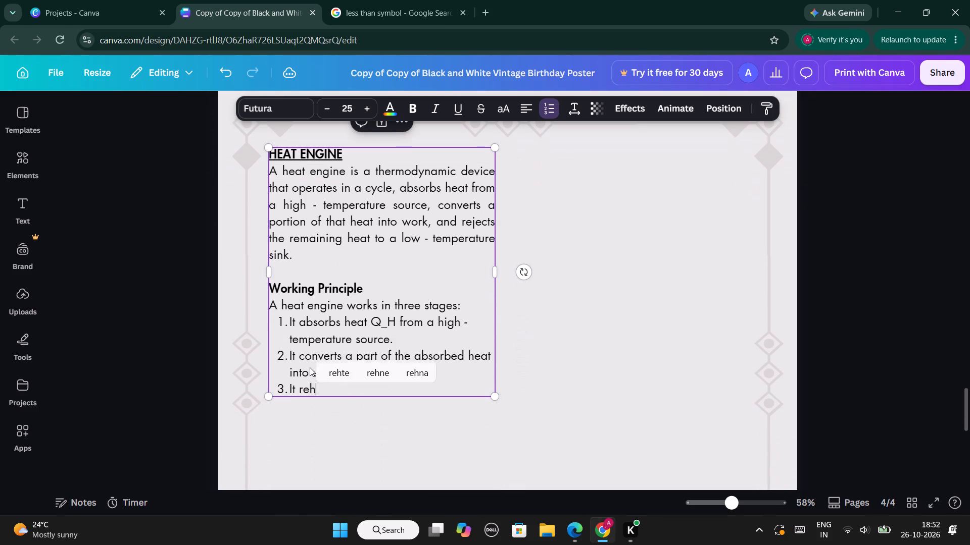
{"action": "key", "text": "BackSpace"}
{"action": "type", "text": "jects"}
{"action": "key", "text": "space"}
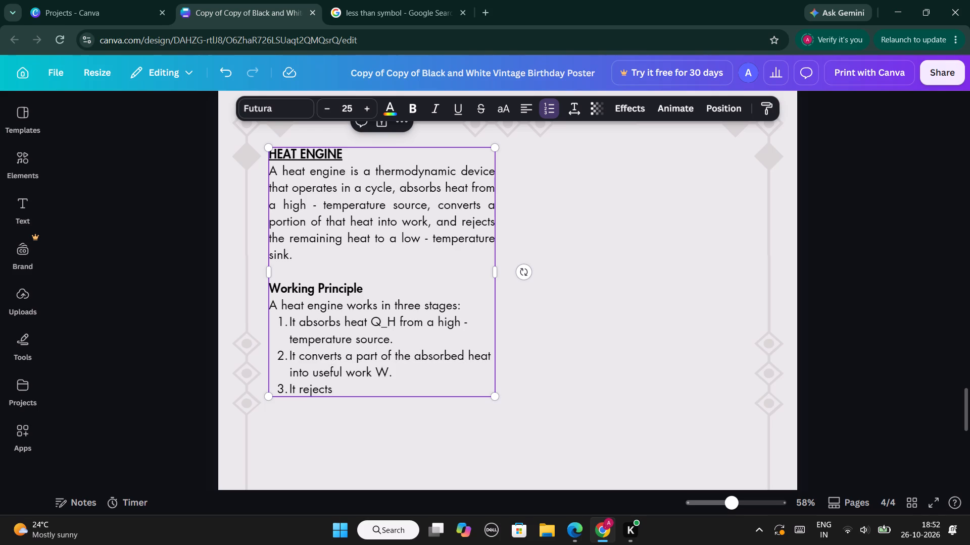
{"action": "type", "text": "the remau"}
{"action": "key", "text": "BackSpace"}
{"action": "type", "text": "in"}
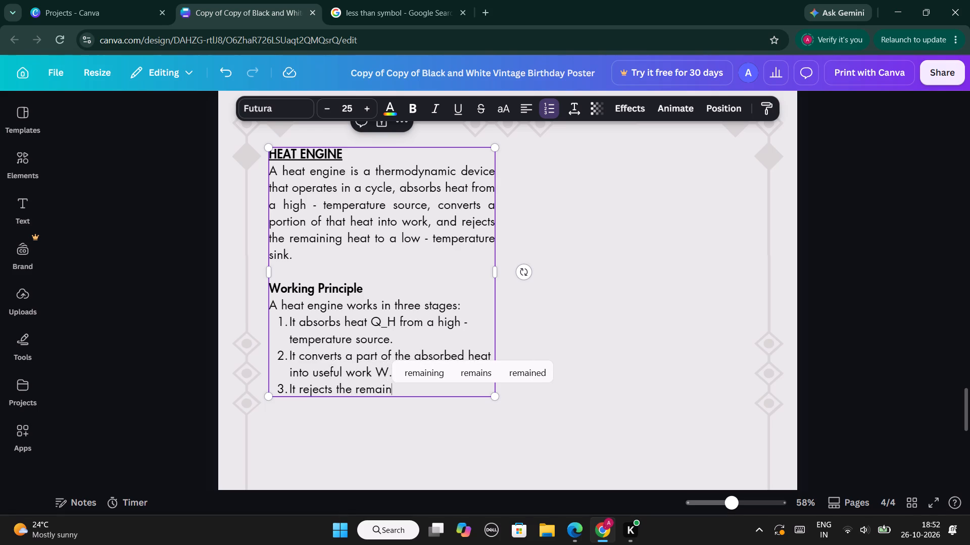
{"action": "type", "text": "ing"}
{"action": "key", "text": "space"}
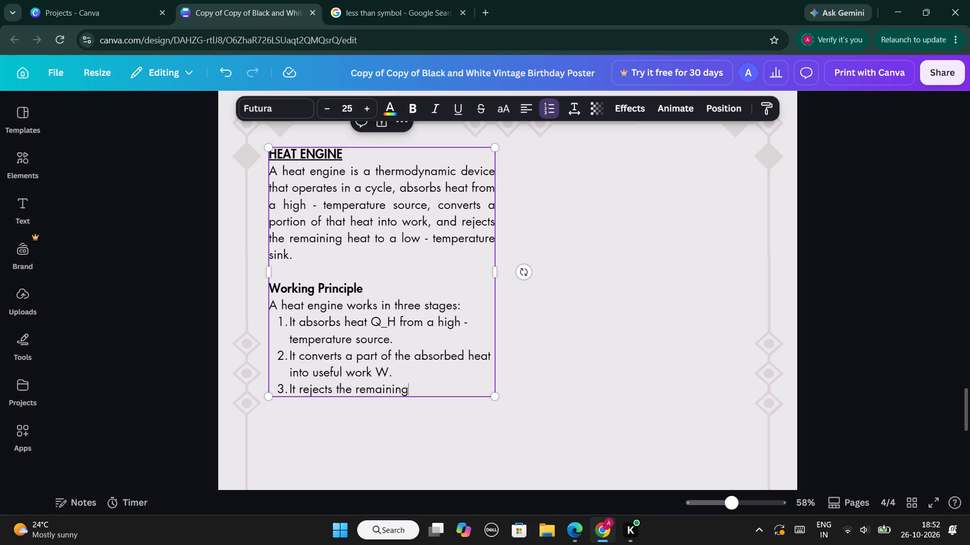
{"action": "type", "text": "heat"}
{"action": "key", "text": "space"}
{"action": "type", "text": "Q_L"}
{"action": "key", "text": "space"}
{"action": "type", "text": "to a"}
{"action": "key", "text": "space"}
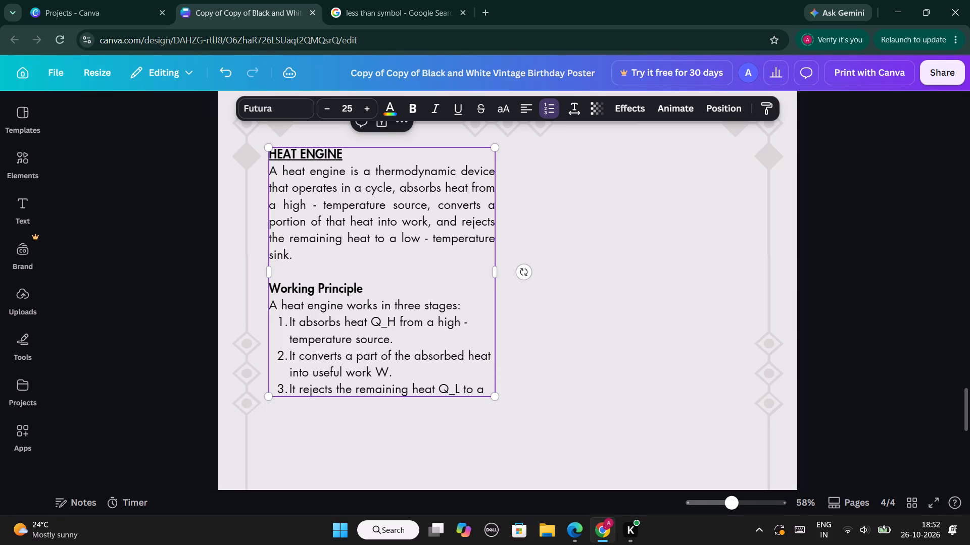
{"action": "type", "text": "lo"}
{"action": "type", "text": "w"}
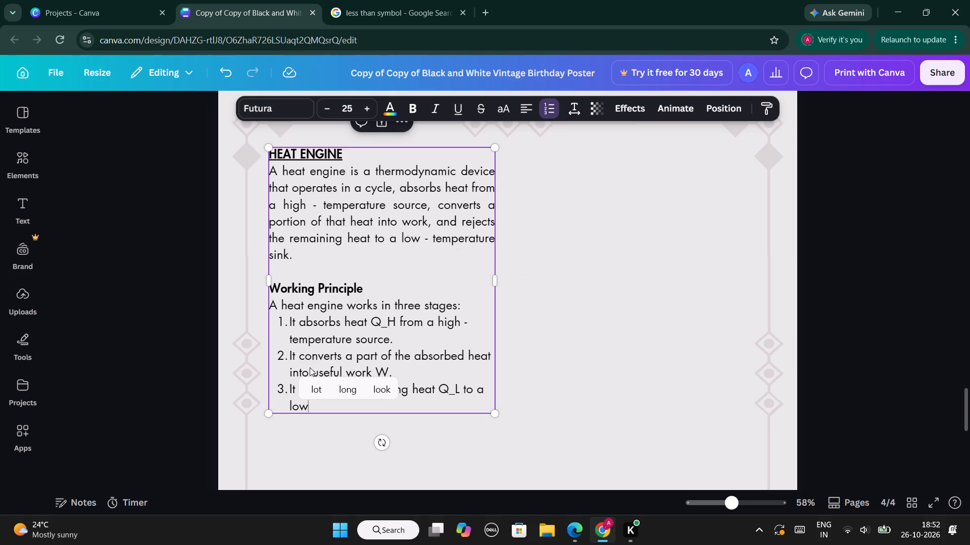
{"action": "key", "text": "space"}
{"action": "type", "text": "-"}
{"action": "key", "text": "space"}
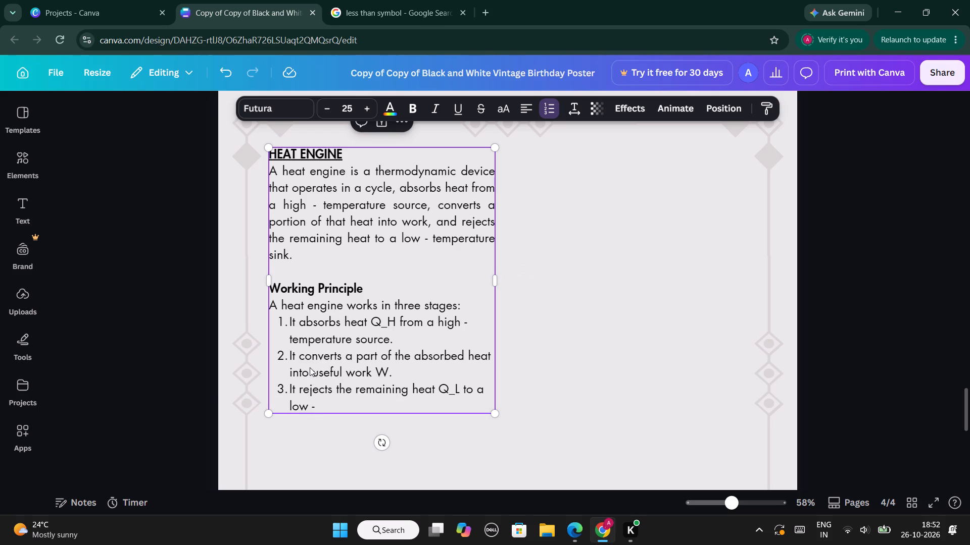
{"action": "type", "text": "temperaure"}
{"action": "key", "text": "space"}
{"action": "key", "text": "BackSpace"}
{"action": "key", "text": "BackSpace"}
{"action": "key", "text": "BackSpace"}
{"action": "key", "text": "BackSpace"}
{"action": "type", "text": "ture"}
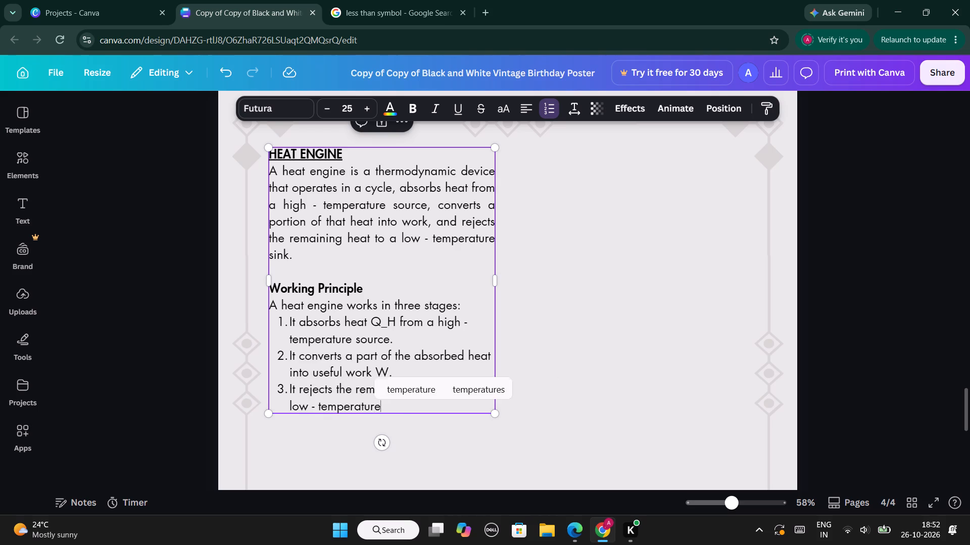
{"action": "key", "text": "space"}
{"action": "type", "text": "sink."}
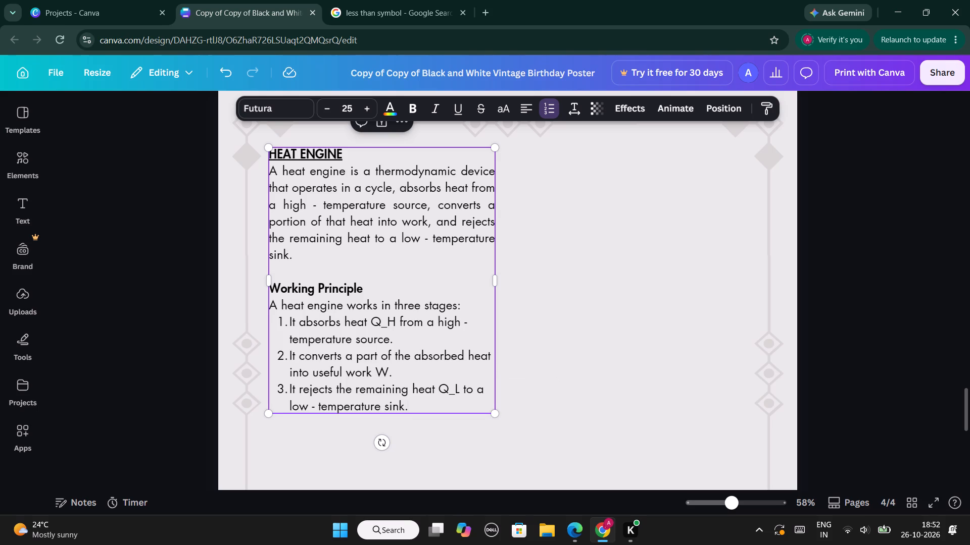
End the numbered list and, after a blank line, add the unnumbered line "Applying the First Law:".
{"action": "key", "text": "Return"}
{"action": "key", "text": "BackSpace"}
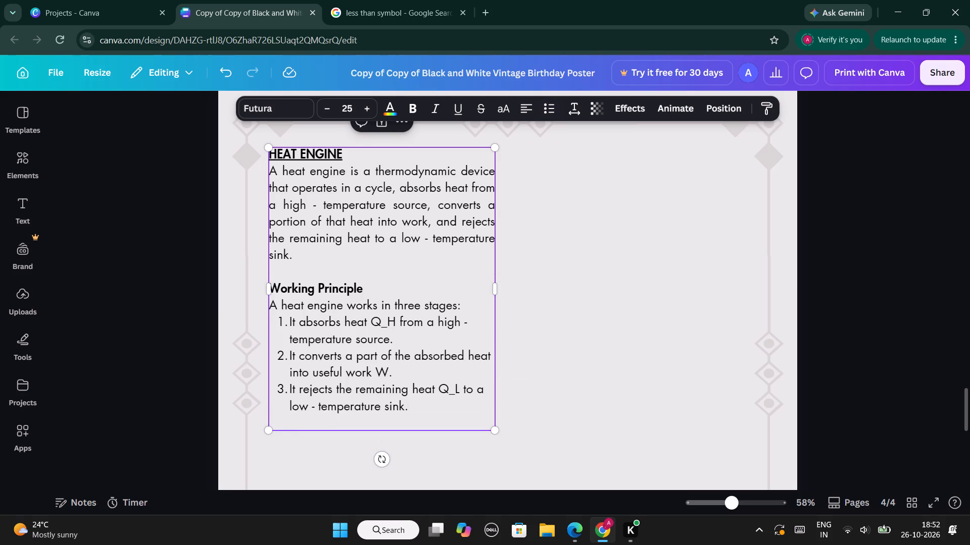
{"action": "key", "text": "Return"}
{"action": "type", "text": "Appl"}
{"action": "type", "text": "ying"}
{"action": "key", "text": "space"}
{"action": "type", "text": "the First Law"}
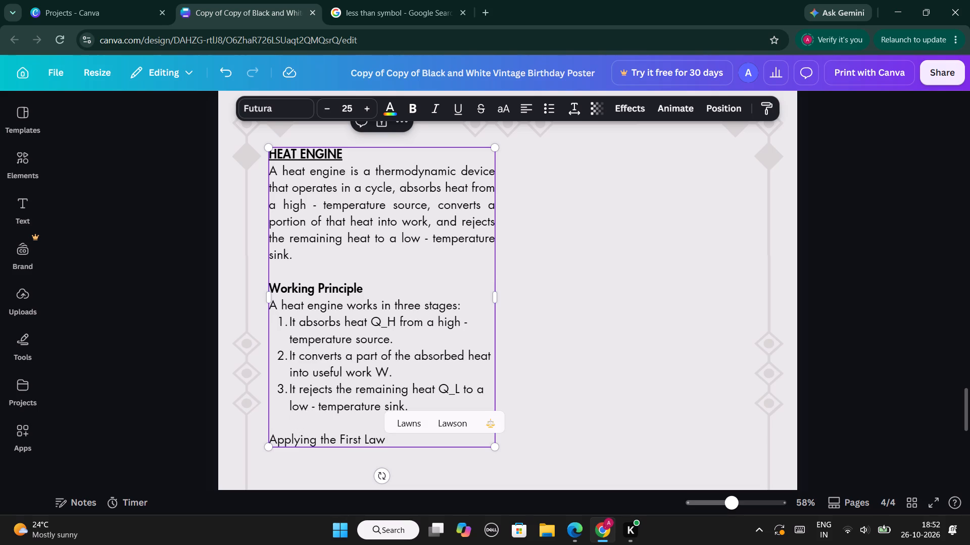
{"action": "key", "text": "shift+colon"}
Below the First Law line, add the equation "Q_H = W + Q_L", indented with spaces toward the middle of the column.
{"action": "key", "text": "Return"}
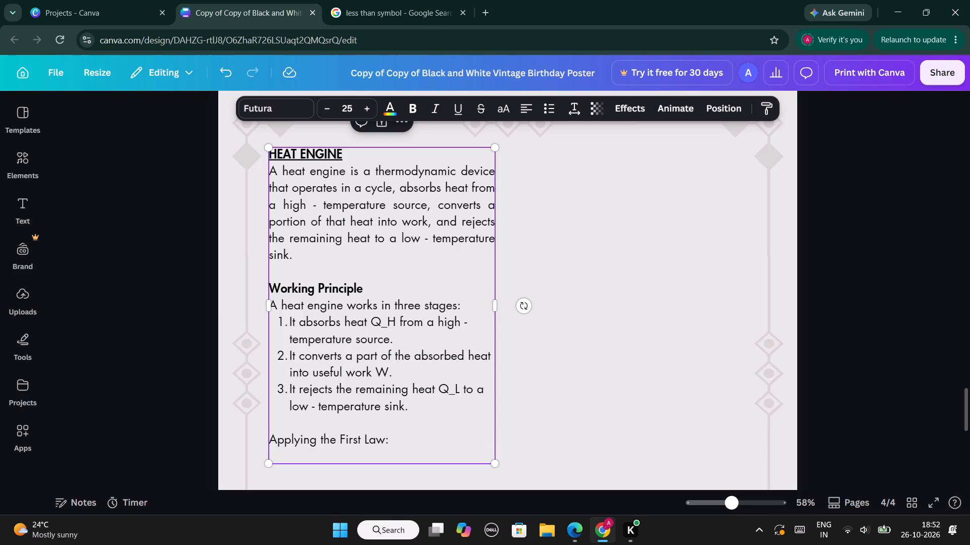
{"action": "scroll", "coordinate": [310, 367], "scroll_direction": "down", "scroll_amount": 1}
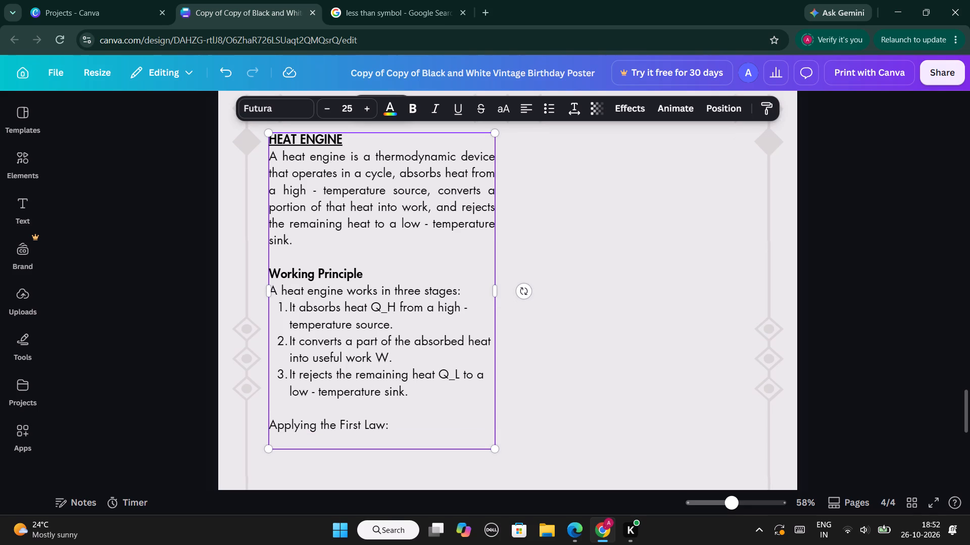
{"action": "key", "text": "space"}
{"action": "key", "text": "space"}
{"action": "key", "text": "space"}
{"action": "key", "text": "space"}
{"action": "key", "text": "space"}
{"action": "key", "text": "space"}
{"action": "key", "text": "space"}
{"action": "key", "text": "space"}
{"action": "key", "text": "space"}
{"action": "key", "text": "space"}
{"action": "key", "text": "space"}
{"action": "key", "text": "space"}
{"action": "key", "text": "space"}
{"action": "key", "text": "space"}
{"action": "type", "text": "Q_H"}
{"action": "key", "text": "space"}
{"action": "type", "text": "="}
{"action": "key", "text": "space"}
{"action": "key", "text": "shift+q"}
{"action": "key", "text": "BackSpace"}
{"action": "type", "text": "W"}
{"action": "key", "text": "space"}
{"action": "type", "text": "+"}
{"action": "key", "text": "space"}
{"action": "type", "text": "Q_L"}
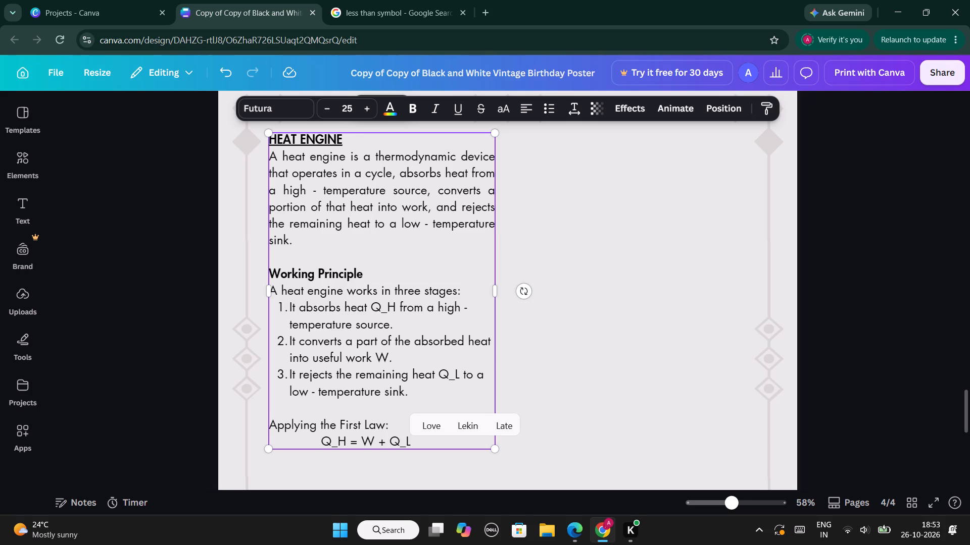
{"action": "key", "text": "Left"}
{"action": "key", "text": "Left"}
{"action": "key", "text": "Left"}
{"action": "key", "text": "Left"}
{"action": "key", "text": "Left"}
{"action": "key", "text": "Left"}
{"action": "key", "text": "Left"}
{"action": "key", "text": "Left"}
{"action": "key", "text": "Left"}
{"action": "key", "text": "Left"}
{"action": "key", "text": "Left"}
{"action": "key", "text": "Left"}
{"action": "key", "text": "Left"}
{"action": "key", "text": "space"}
{"action": "key", "text": "Right"}
{"action": "key", "text": "Right"}
{"action": "key", "text": "Right"}
{"action": "key", "text": "Right"}
{"action": "key", "text": "Right"}
{"action": "key", "text": "Right"}
{"action": "key", "text": "Right"}
{"action": "key", "text": "Right"}
{"action": "key", "text": "Right"}
{"action": "key", "text": "Right"}
{"action": "key", "text": "Right"}
{"action": "key", "text": "Right"}
{"action": "key", "text": "Right"}
{"action": "key", "text": "Right"}
{"action": "key", "text": "Right"}
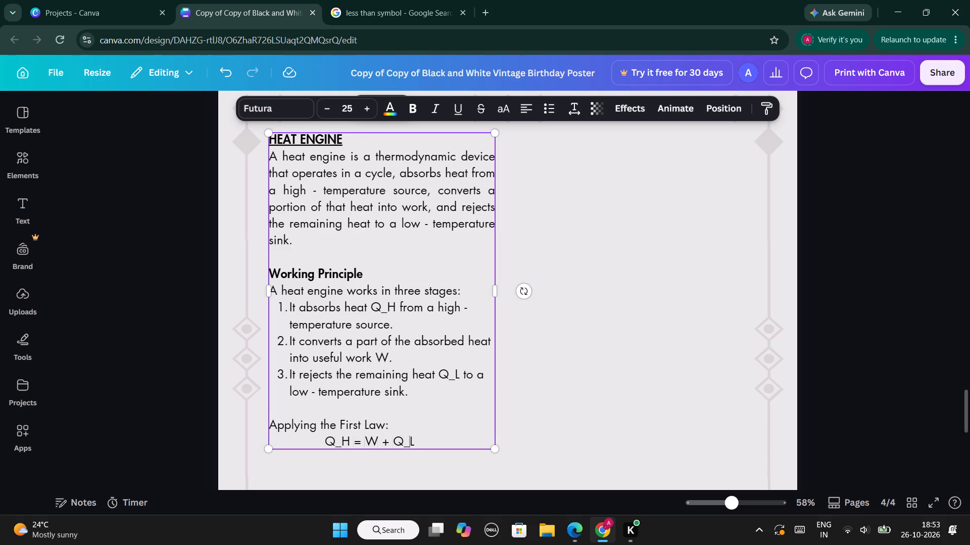
Add the unindented line "Therefore:" below the First Law equation.
{"action": "key", "text": "Return"}
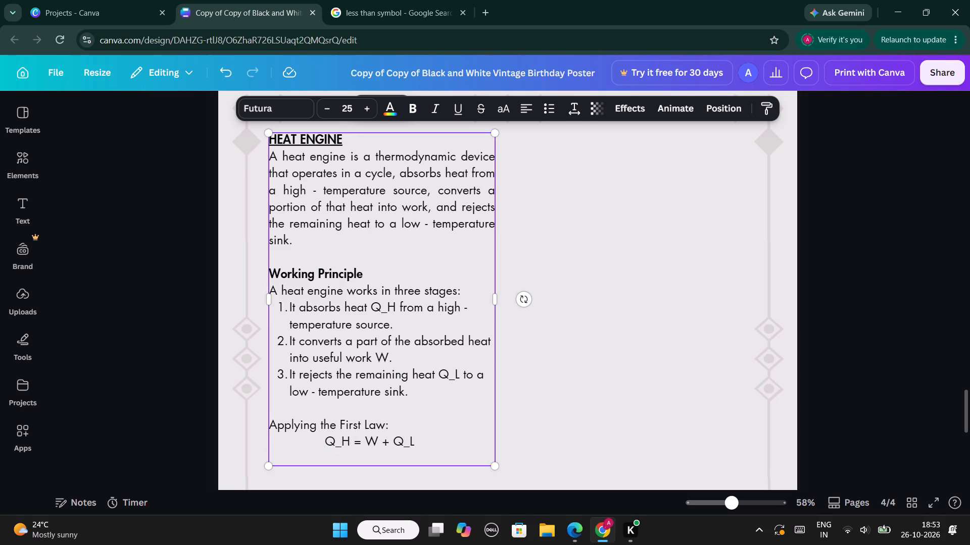
{"action": "type", "text": "There"}
{"action": "type", "text": "fore"}
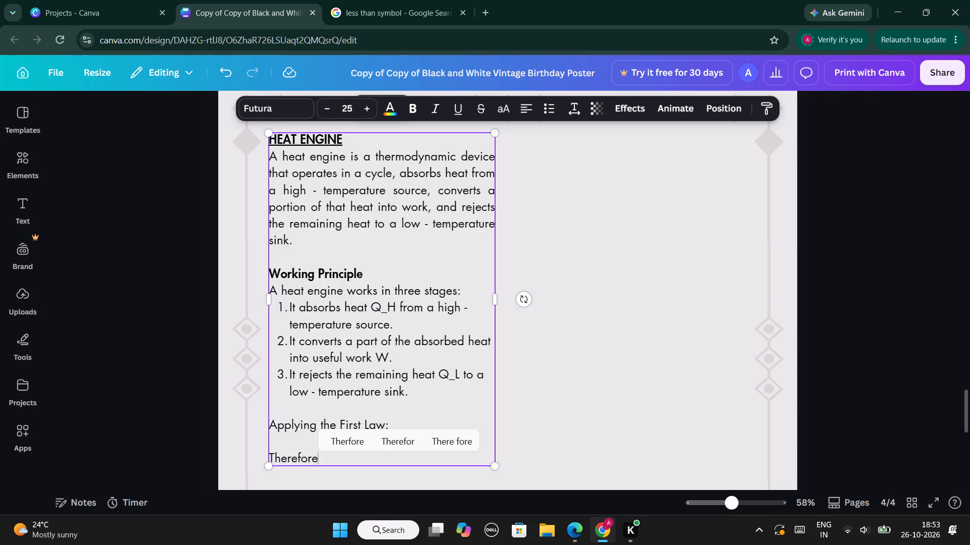
{"action": "key", "text": "shift+colon"}
Below "Therefore:", add the equation "W = Q_H – Q_L", indented with spaces to align with the equation above.
{"action": "key", "text": "Return"}
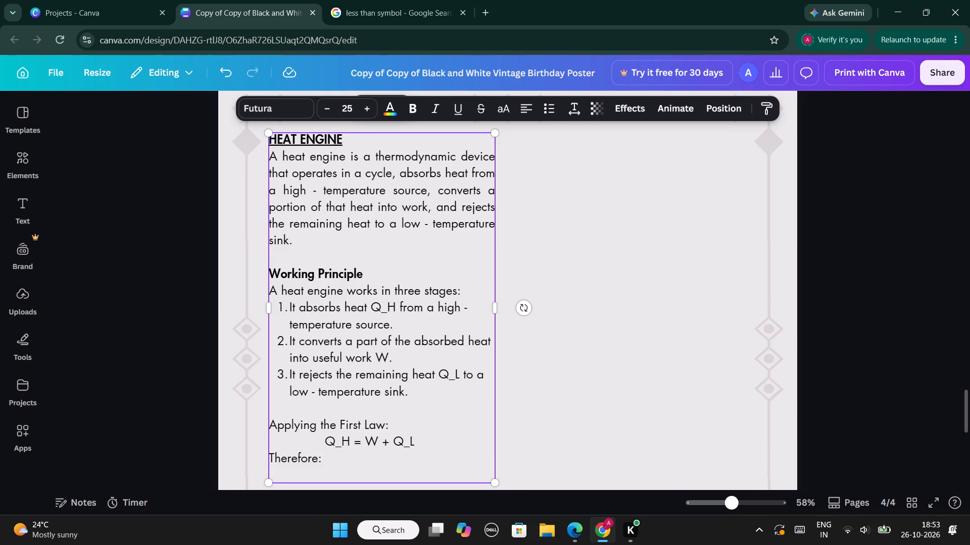
{"action": "scroll", "coordinate": [310, 367], "scroll_direction": "down", "scroll_amount": 2}
{"action": "key", "text": "space"}
{"action": "key", "text": "space"}
{"action": "key", "text": "space"}
{"action": "key", "text": "space"}
{"action": "key", "text": "space"}
{"action": "key", "text": "space"}
{"action": "key", "text": "space"}
{"action": "key", "text": "space"}
{"action": "key", "text": "space"}
{"action": "key", "text": "space"}
{"action": "key", "text": "space"}
{"action": "key", "text": "space"}
{"action": "key", "text": "space"}
{"action": "key", "text": "space"}
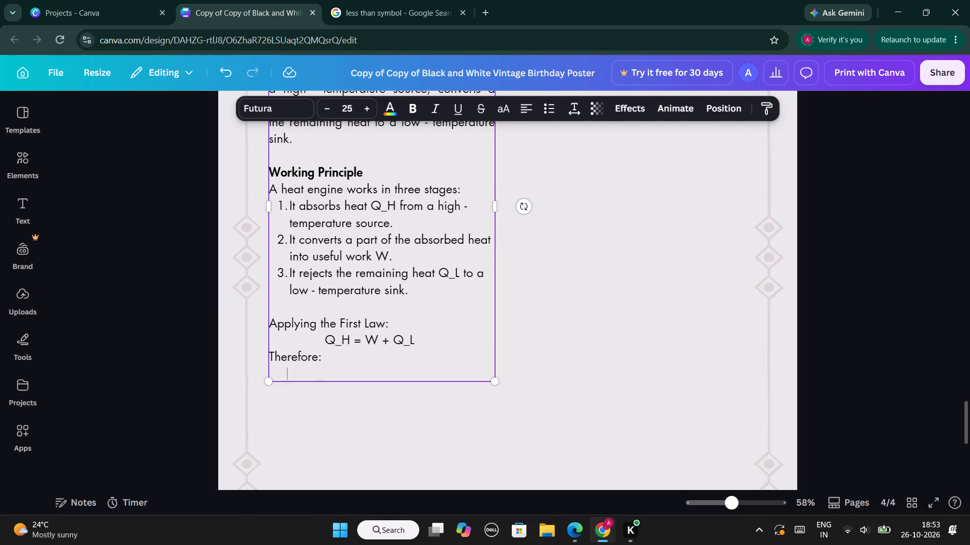
{"action": "key", "text": "space"}
{"action": "type", "text": "W ="}
{"action": "key", "text": "space"}
{"action": "type", "text": "Q_H"}
{"action": "key", "text": "space"}
{"action": "type", "text": "----"}
{"action": "key", "text": "BackSpace"}
{"action": "key", "text": "space"}
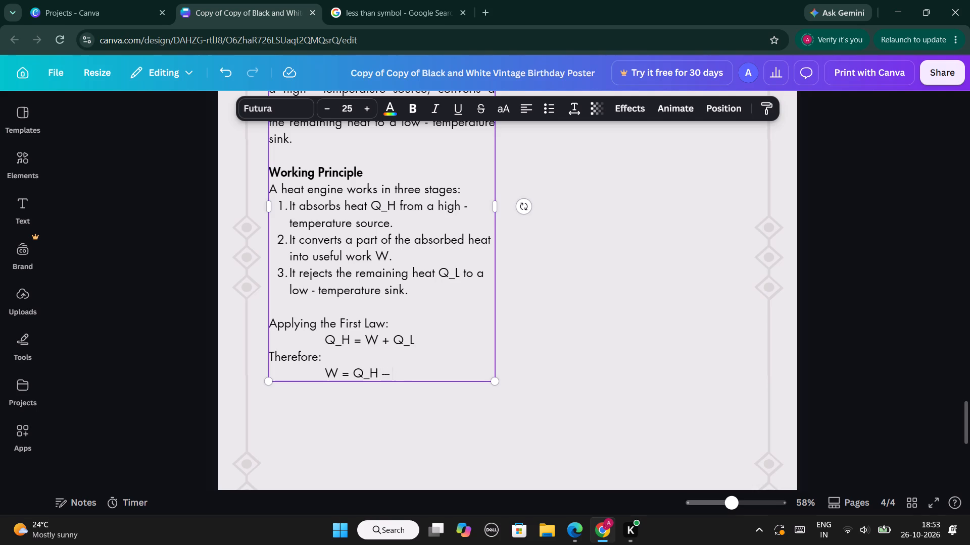
{"action": "key", "text": "shift+q"}
{"action": "key", "text": "shift+underscore"}
{"action": "key", "text": "shift+l"}
Underline the equation "W = Q_H – Q_L" below "Therefore:".
{"action": "scroll", "coordinate": [310, 367], "scroll_direction": "down", "scroll_amount": 1}
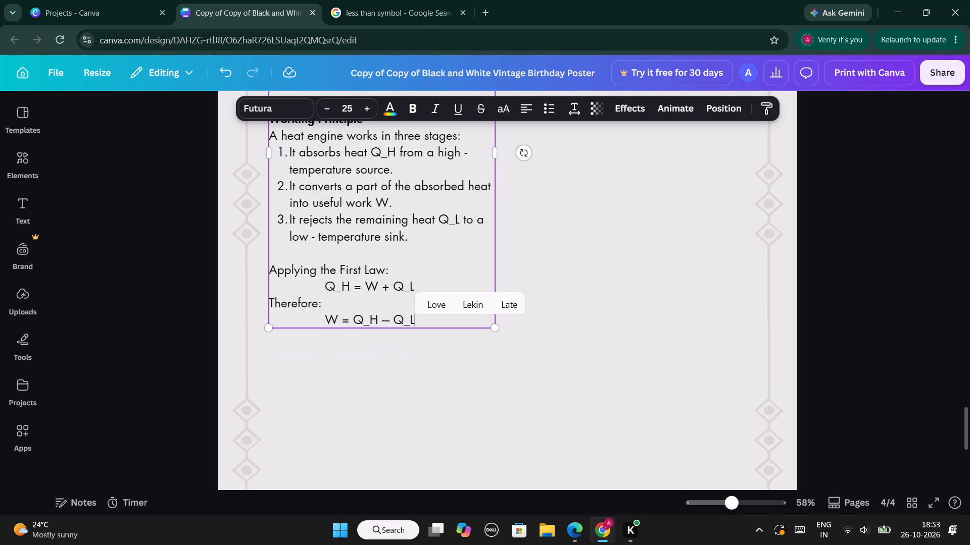
{"action": "left_click_drag", "start_coordinate": [325, 322], "coordinate": [427, 313]}
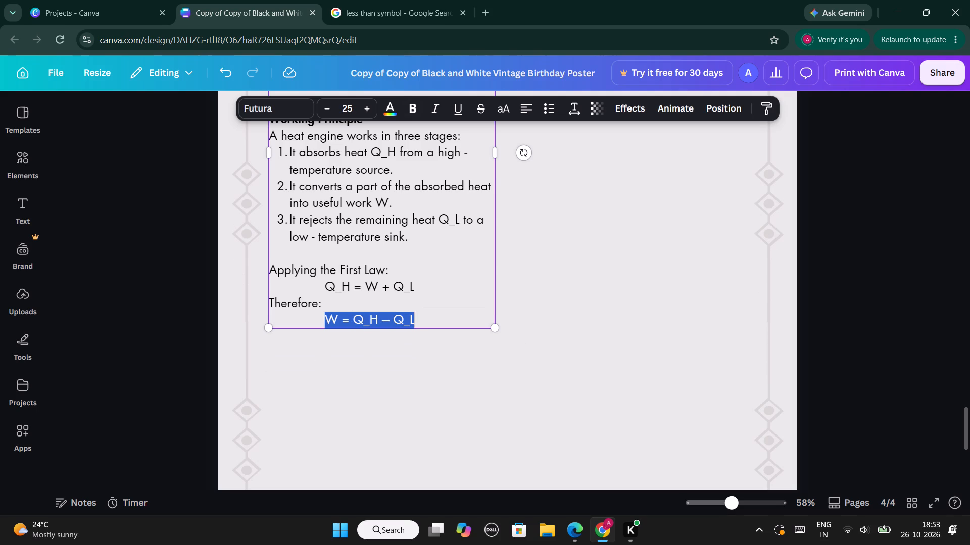
{"action": "key", "text": "ctrl+u"}
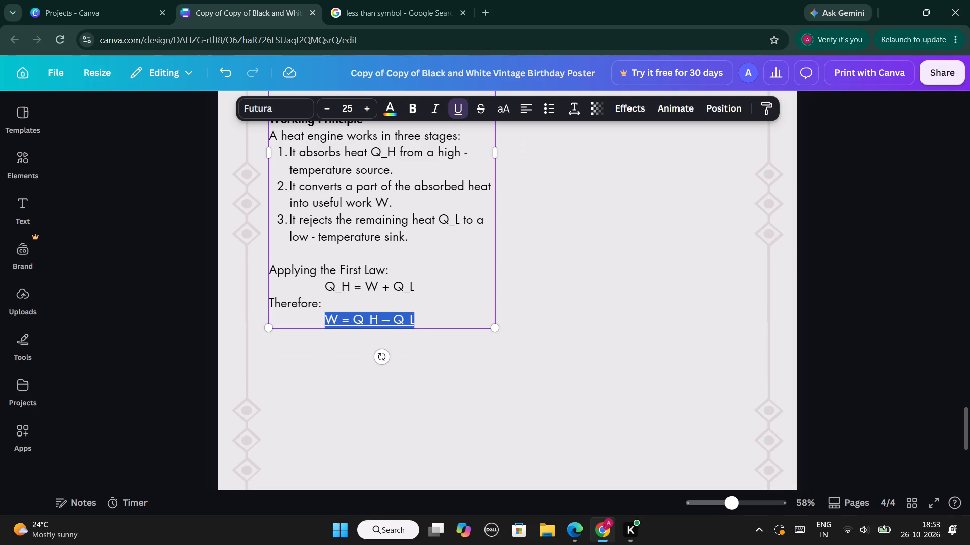
Start a new line below the underlined equation, leaving one blank line between them.
{"action": "left_click", "coordinate": [444, 319]}
{"action": "key", "text": "Return"}
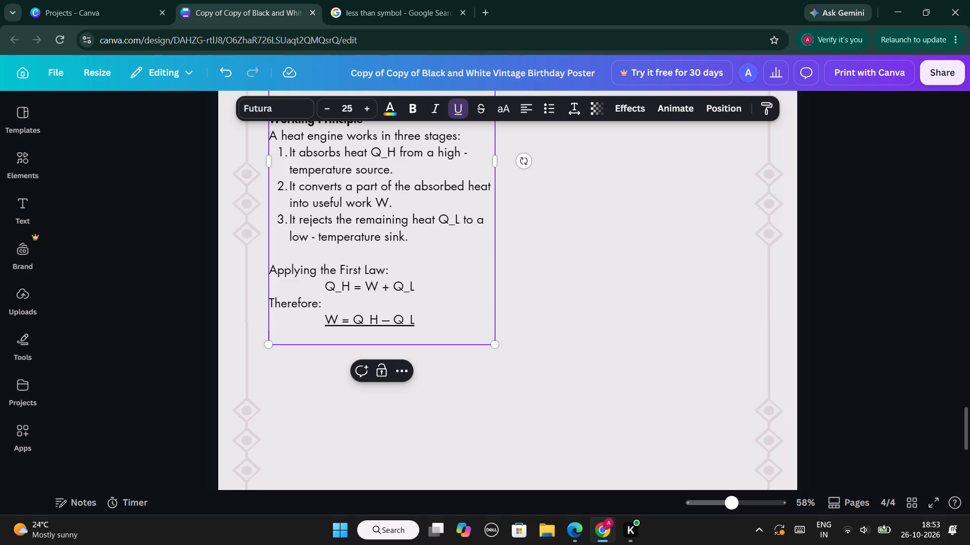
{"action": "scroll", "coordinate": [444, 319], "scroll_direction": "right", "scroll_amount": 1}
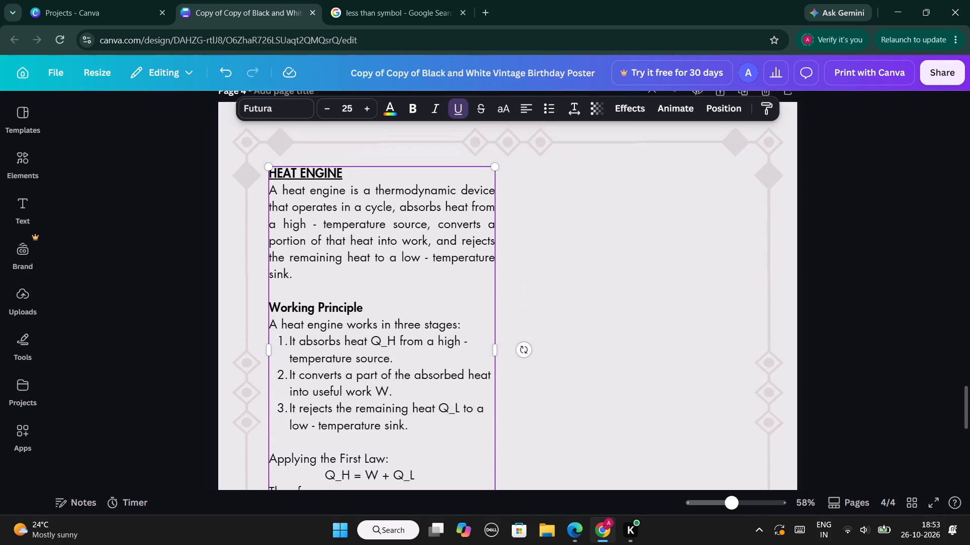
{"action": "scroll", "coordinate": [444, 319], "scroll_direction": "right", "scroll_amount": 1}
{"action": "key", "text": "Return"}
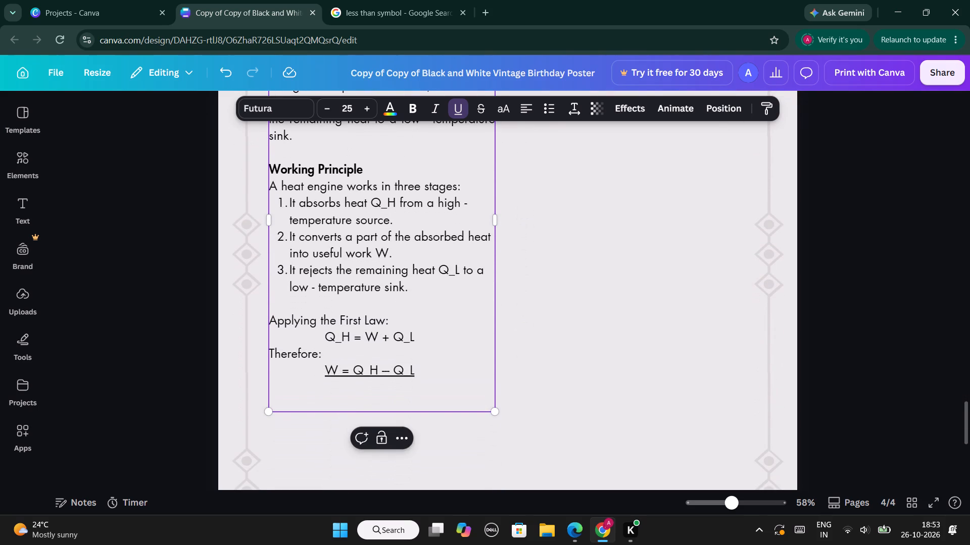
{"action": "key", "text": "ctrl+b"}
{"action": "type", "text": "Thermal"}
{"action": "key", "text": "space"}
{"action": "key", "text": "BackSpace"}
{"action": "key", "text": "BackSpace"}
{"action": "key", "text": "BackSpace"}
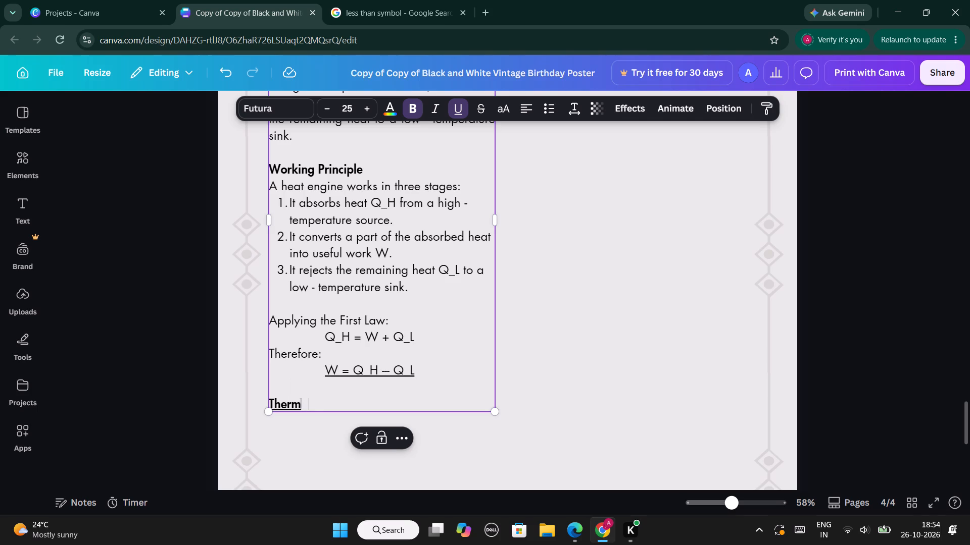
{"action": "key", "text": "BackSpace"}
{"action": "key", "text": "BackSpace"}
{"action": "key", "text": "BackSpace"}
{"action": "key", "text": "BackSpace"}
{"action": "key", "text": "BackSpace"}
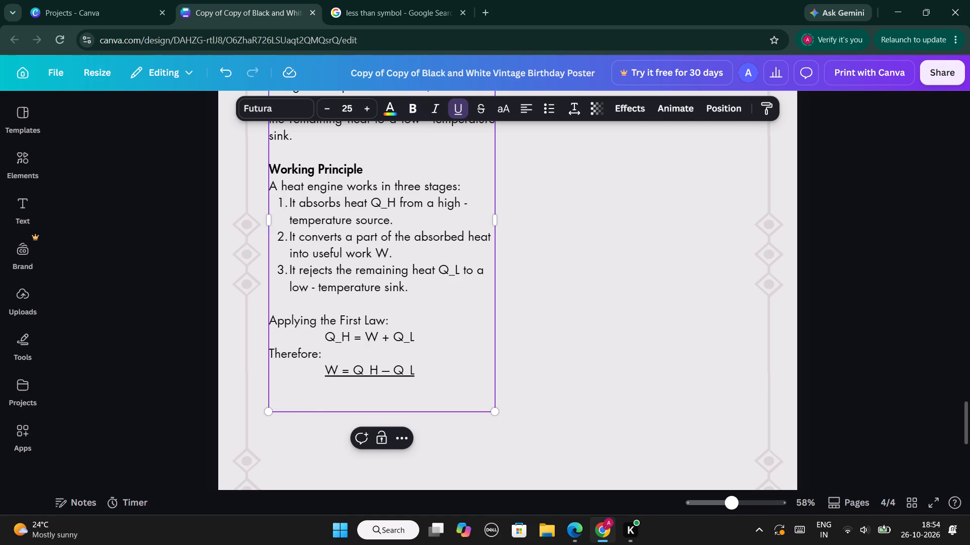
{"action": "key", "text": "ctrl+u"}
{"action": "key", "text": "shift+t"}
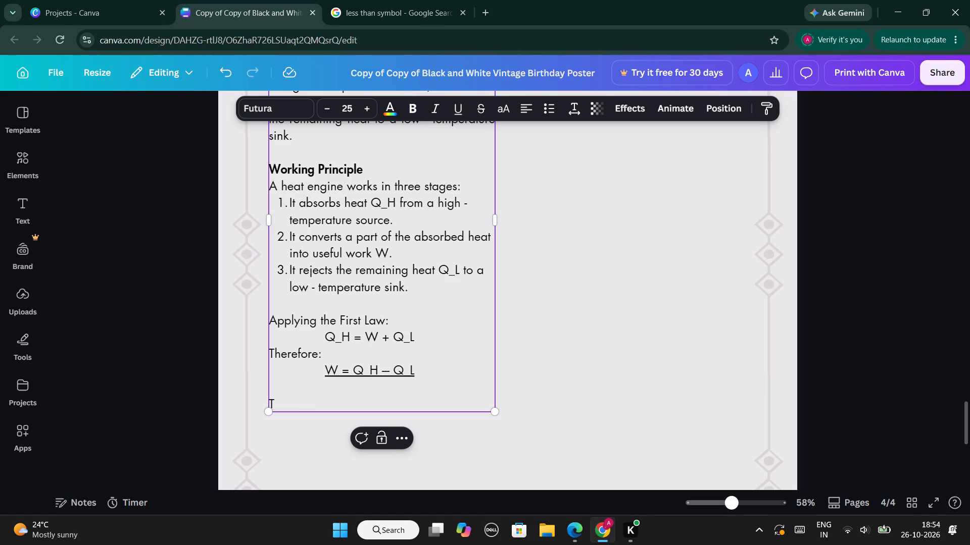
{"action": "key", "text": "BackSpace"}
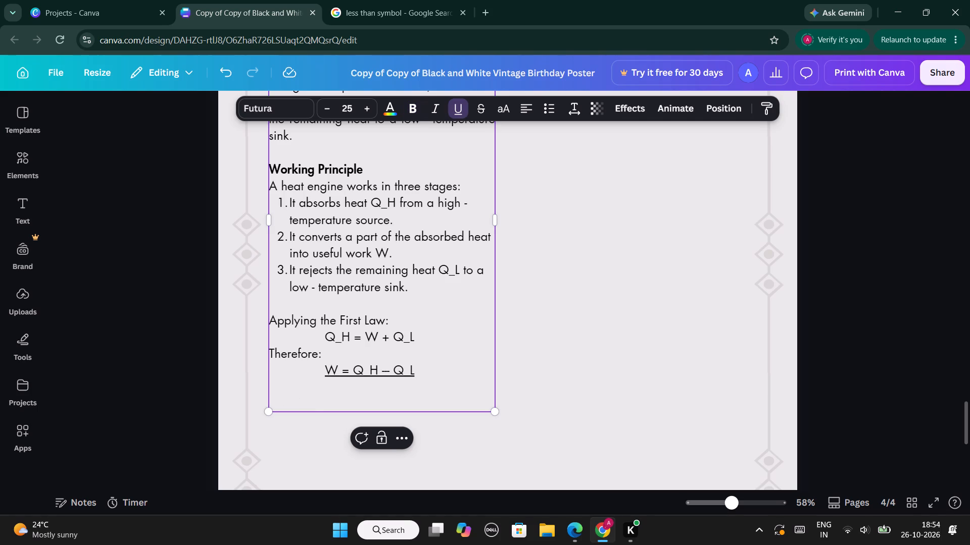
Add the bold, non-underlined heading "Thermal efficiency" and start a new line beneath it.
{"action": "key", "text": "ctrl+u"}
{"action": "key", "text": "ctrl+b"}
{"action": "type", "text": "Thermal"}
{"action": "key", "text": "space"}
{"action": "type", "text": "efficiency"}
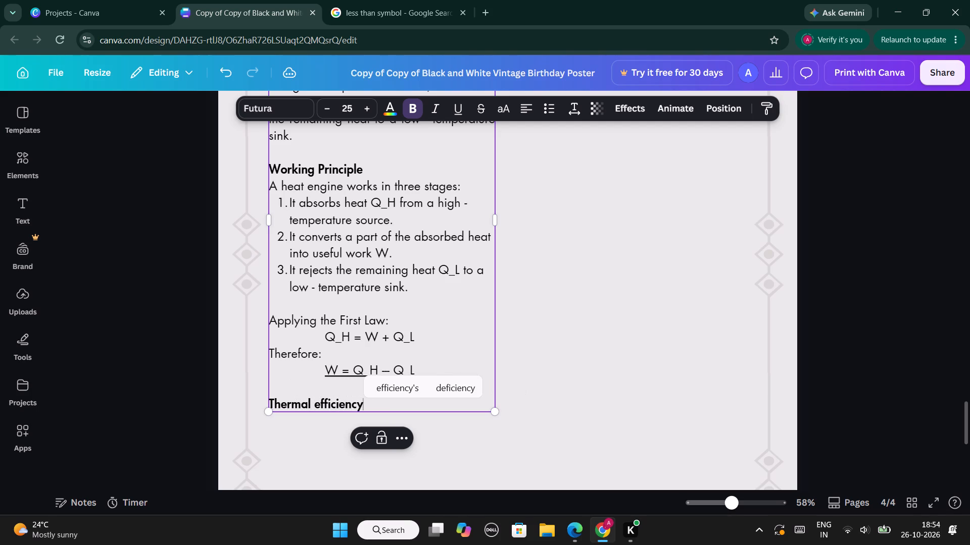
{"action": "key", "text": "Return"}
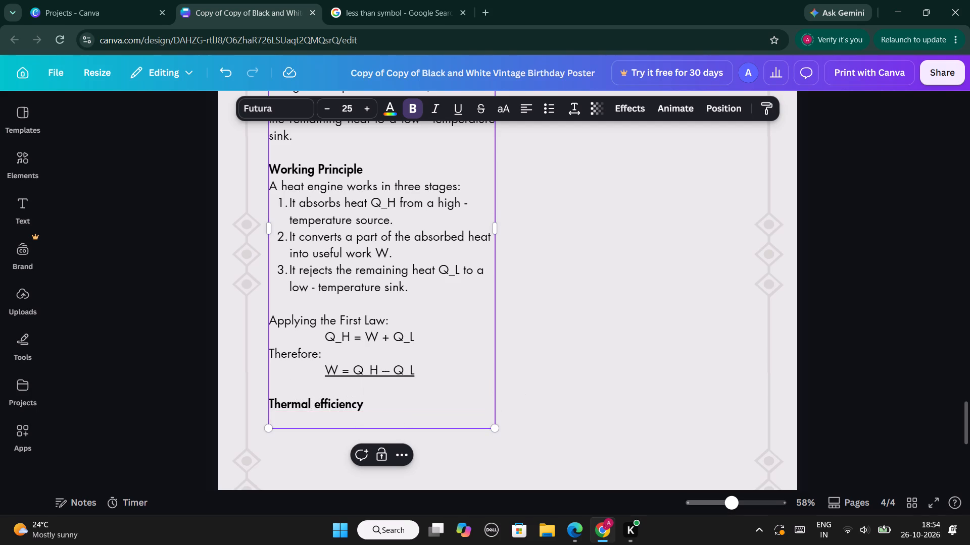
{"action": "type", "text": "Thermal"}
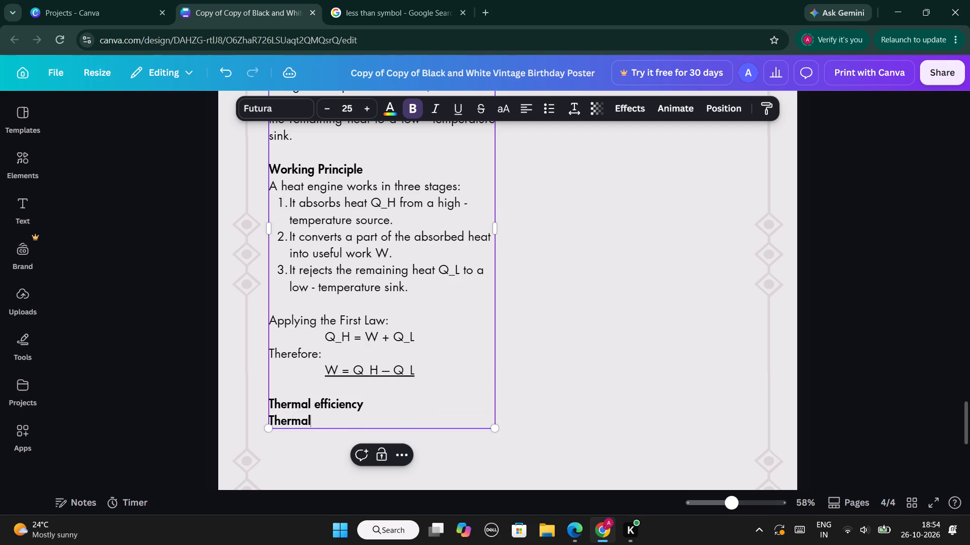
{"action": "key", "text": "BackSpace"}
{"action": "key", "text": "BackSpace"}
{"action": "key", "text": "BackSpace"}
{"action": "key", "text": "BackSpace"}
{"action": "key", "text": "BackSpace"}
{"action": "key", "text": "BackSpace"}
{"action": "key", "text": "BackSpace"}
Below the heading, begin a regular-weight paragraph with "Thermal efficiency measures how effectively".
{"action": "key", "text": "ctrl+b"}
{"action": "type", "text": "Thermal"}
{"action": "key", "text": "space"}
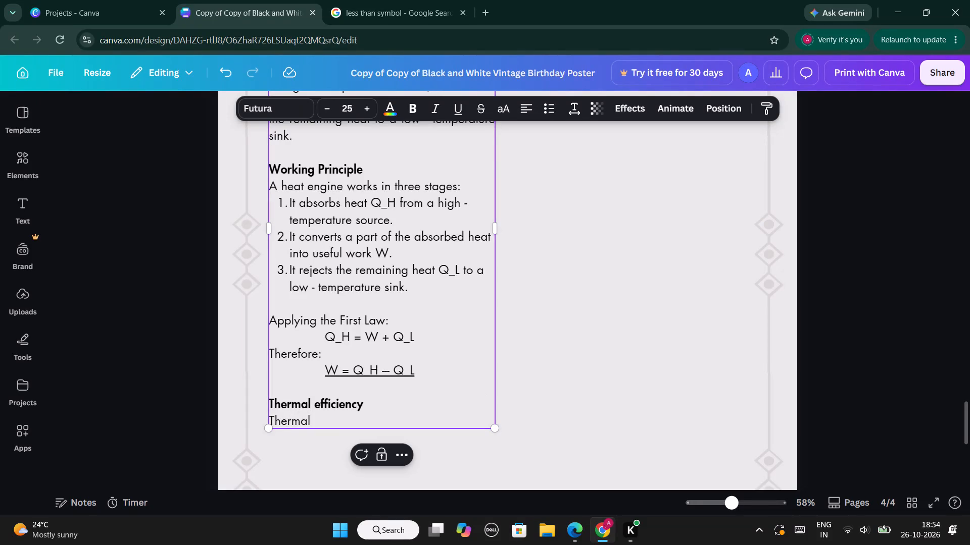
{"action": "type", "text": "efficiency"}
{"action": "key", "text": "space"}
{"action": "type", "text": "measures"}
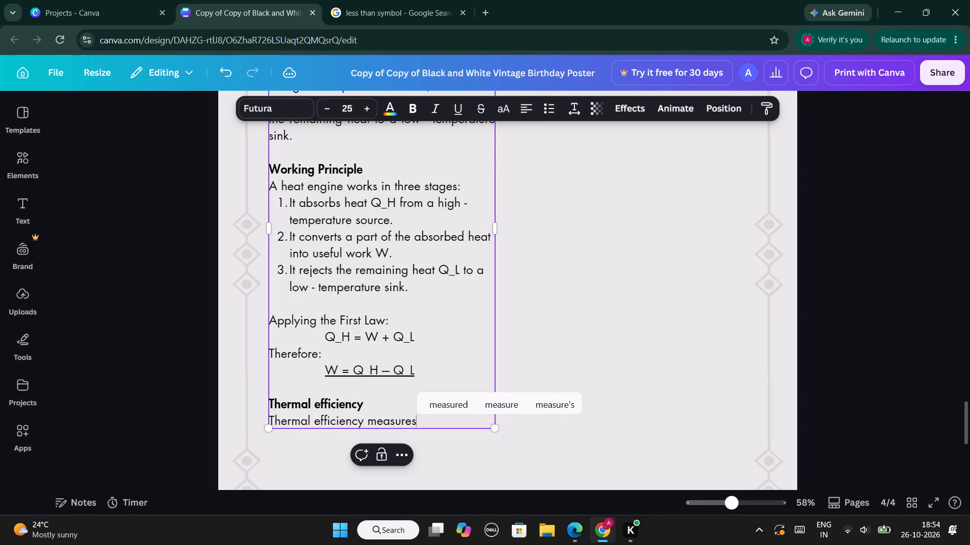
{"action": "key", "text": "space"}
{"action": "type", "text": "how"}
{"action": "key", "text": "space"}
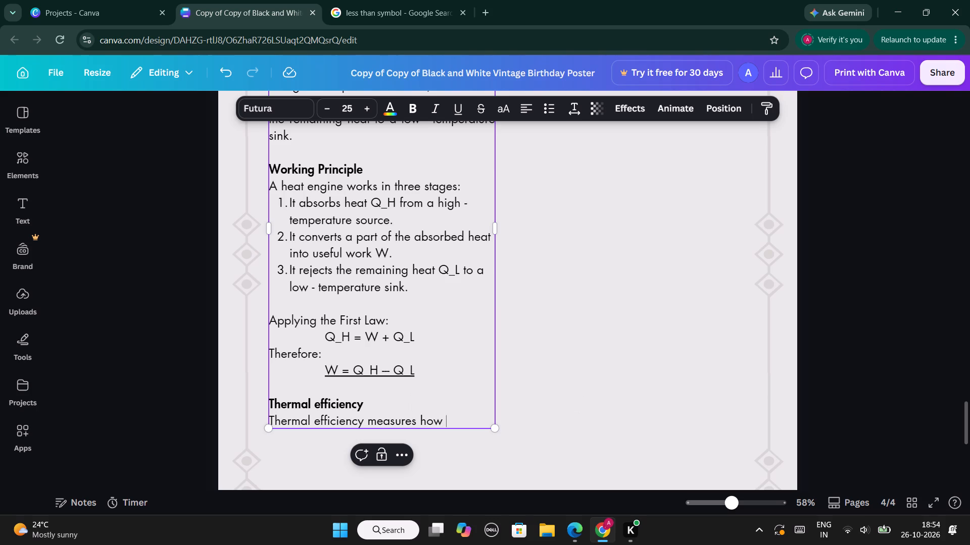
{"action": "type", "text": "effict"}
{"action": "key", "text": "BackSpace"}
{"action": "key", "text": "BackSpace"}
{"action": "key", "text": "BackSpace"}
{"action": "type", "text": "ectively"}
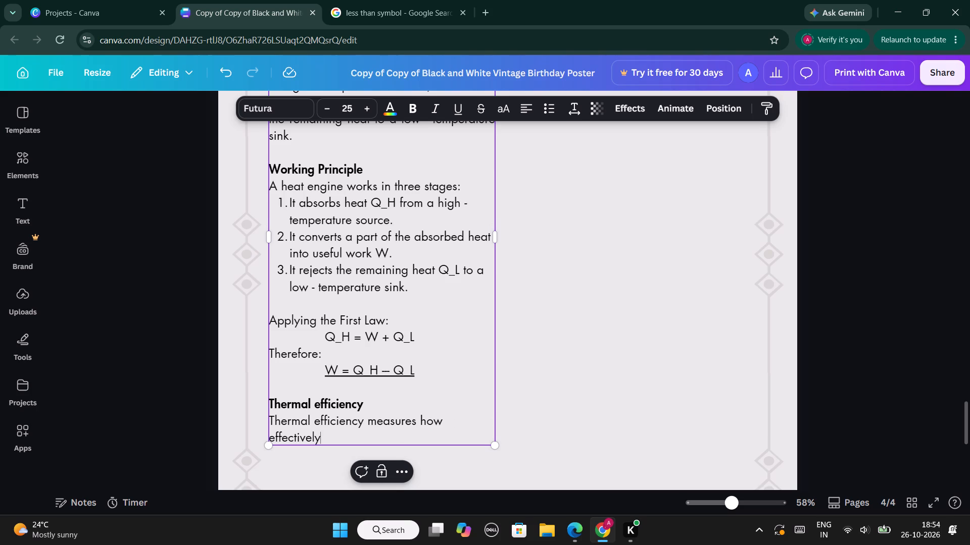
Complete the sentence with "the supplied heat is converted into useful work." and start a new line.
{"action": "scroll", "coordinate": [444, 319], "scroll_direction": "down", "scroll_amount": 3}
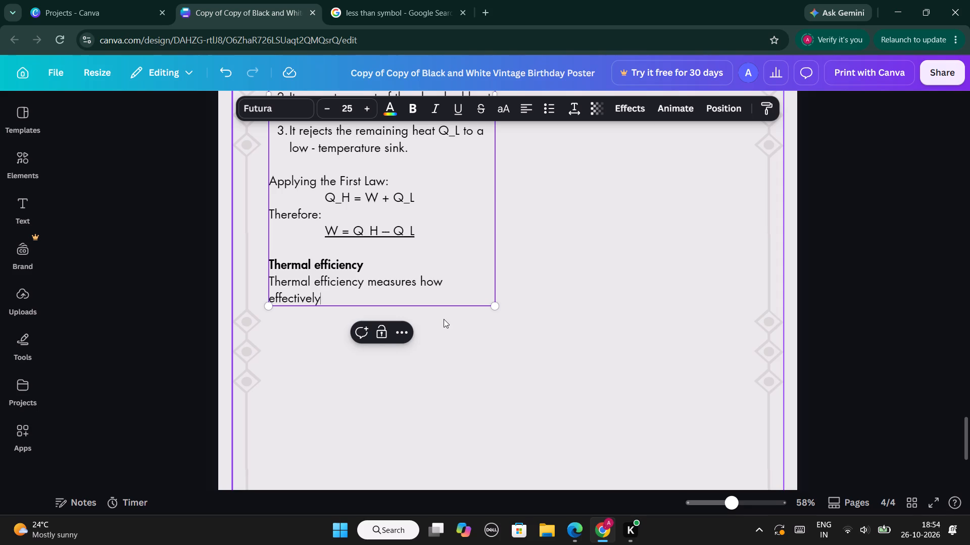
{"action": "key", "text": "space"}
{"action": "type", "text": "the"}
{"action": "key", "text": "space"}
{"action": "type", "text": "supplied"}
{"action": "key", "text": "space"}
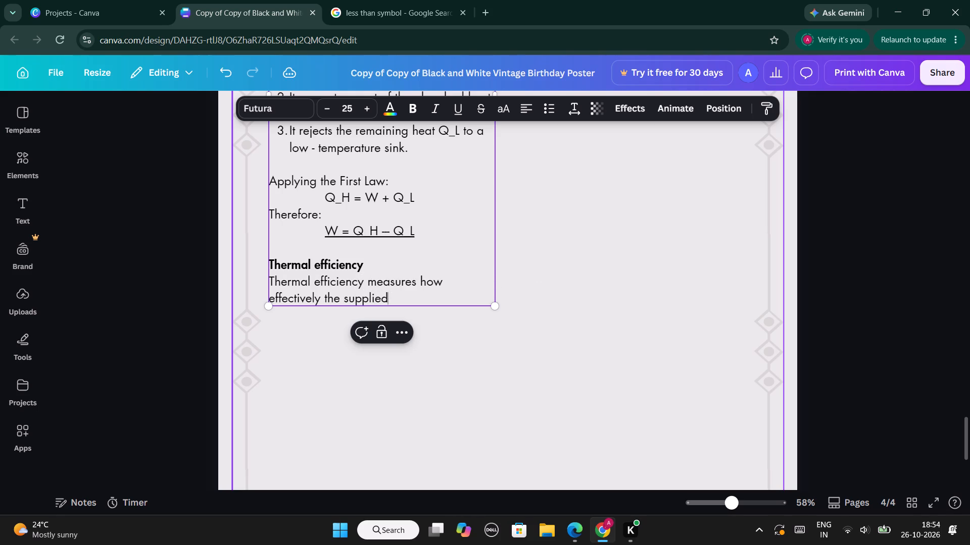
{"action": "type", "text": "heat"}
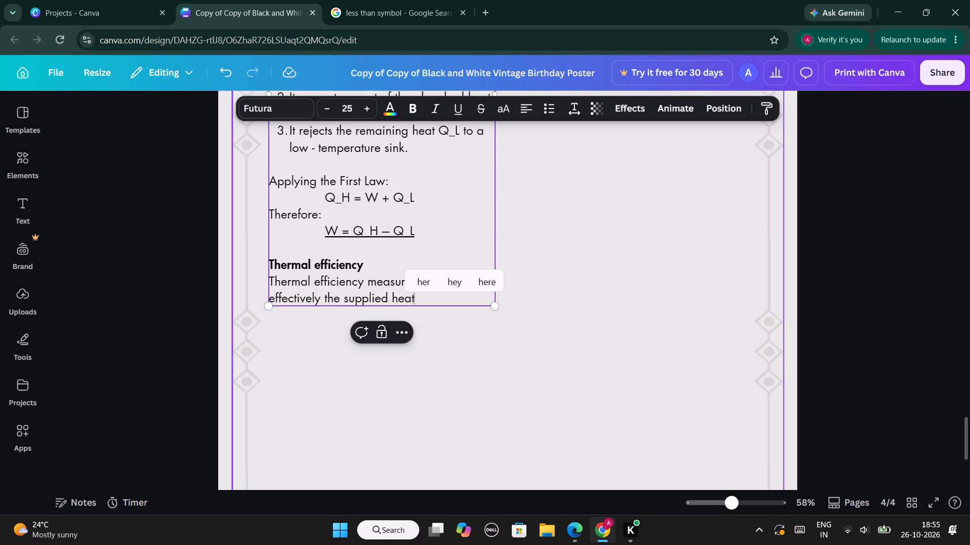
{"action": "key", "text": "space"}
{"action": "type", "text": "is"}
{"action": "key", "text": "space"}
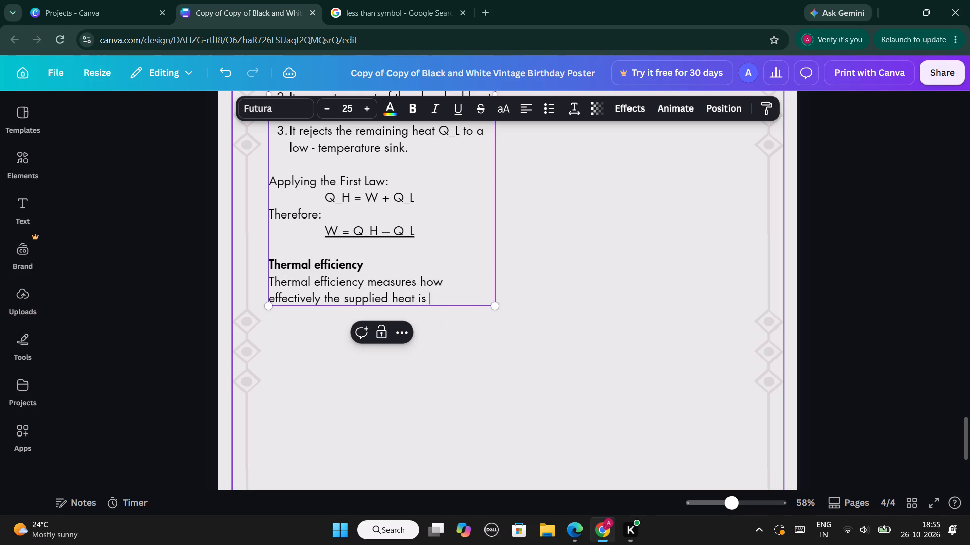
{"action": "type", "text": "converted"}
{"action": "key", "text": "space"}
{"action": "type", "text": "into"}
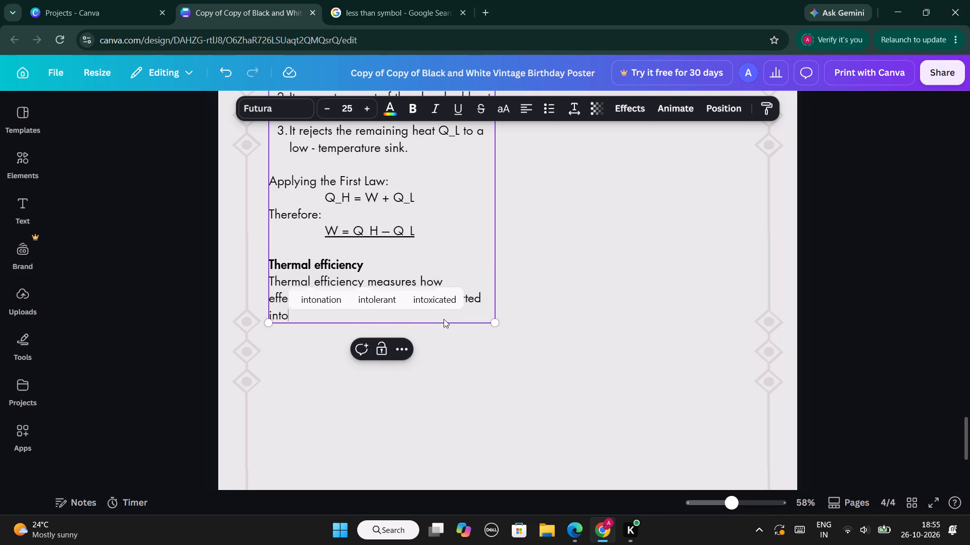
{"action": "key", "text": "space"}
{"action": "type", "text": "useful"}
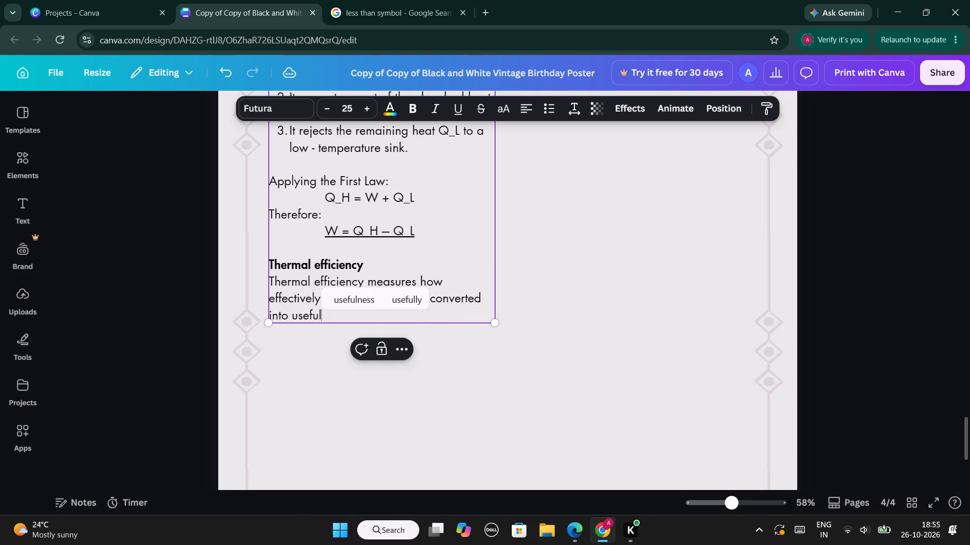
{"action": "key", "text": "space"}
{"action": "type", "text": "work"}
{"action": "key", "text": "period"}
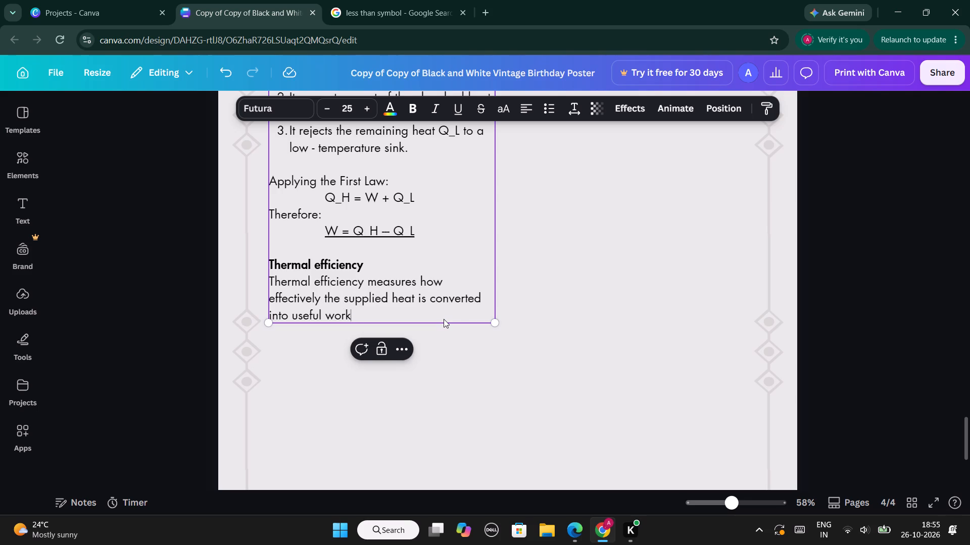
{"action": "key", "text": "Return"}
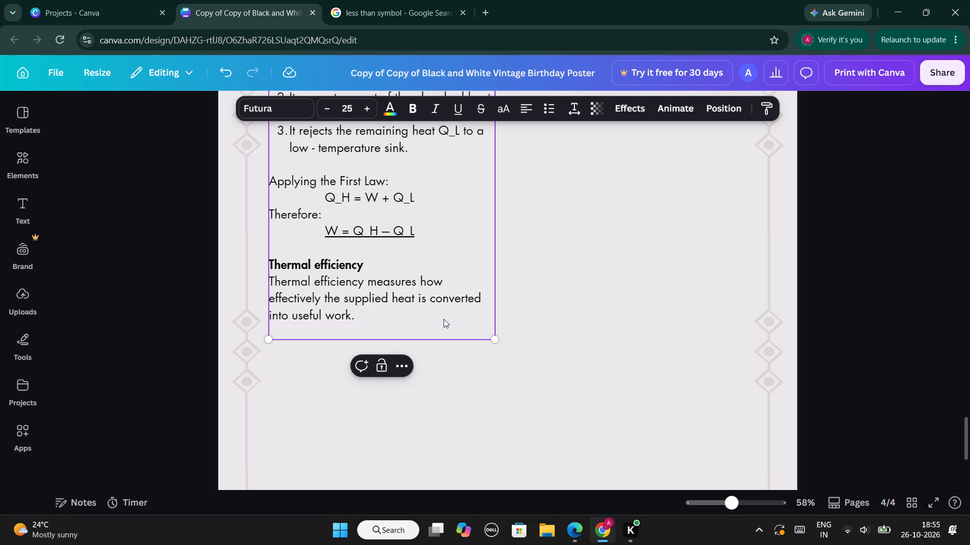
Switch to the Google tab, search for "ita symbol", and copy the lowercase η from the results.
{"action": "left_click", "coordinate": [396, 4]}
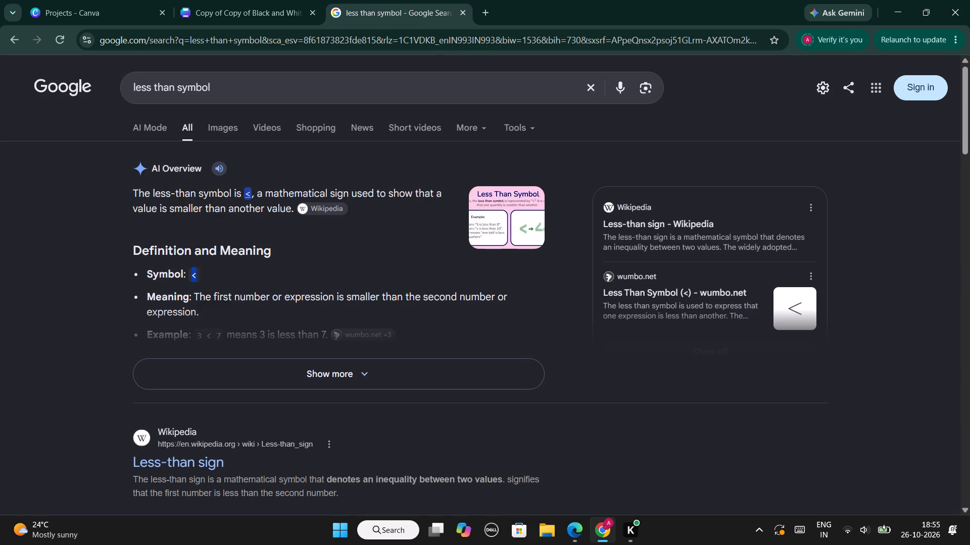
{"action": "left_click", "coordinate": [591, 92]}
{"action": "type", "text": "ita"}
{"action": "key", "text": "space"}
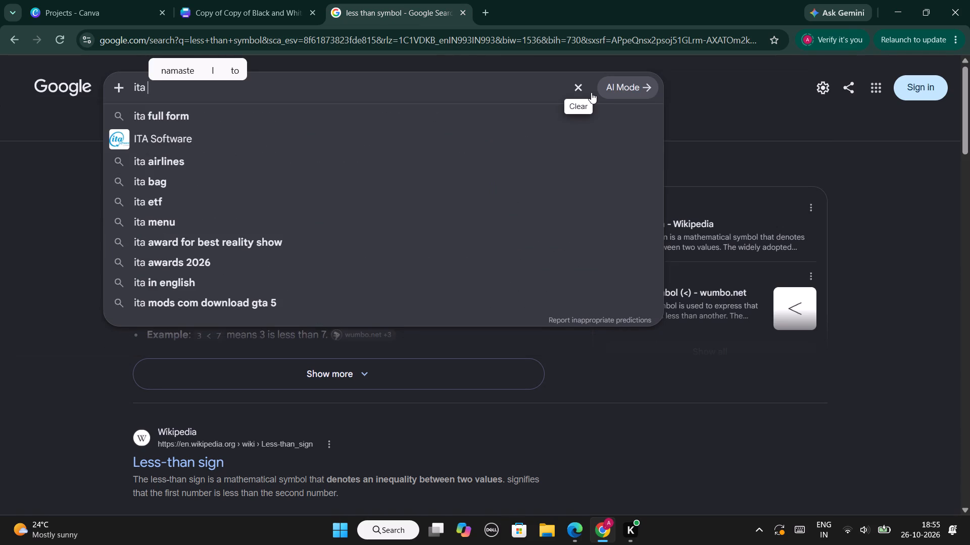
{"action": "type", "text": "sym"}
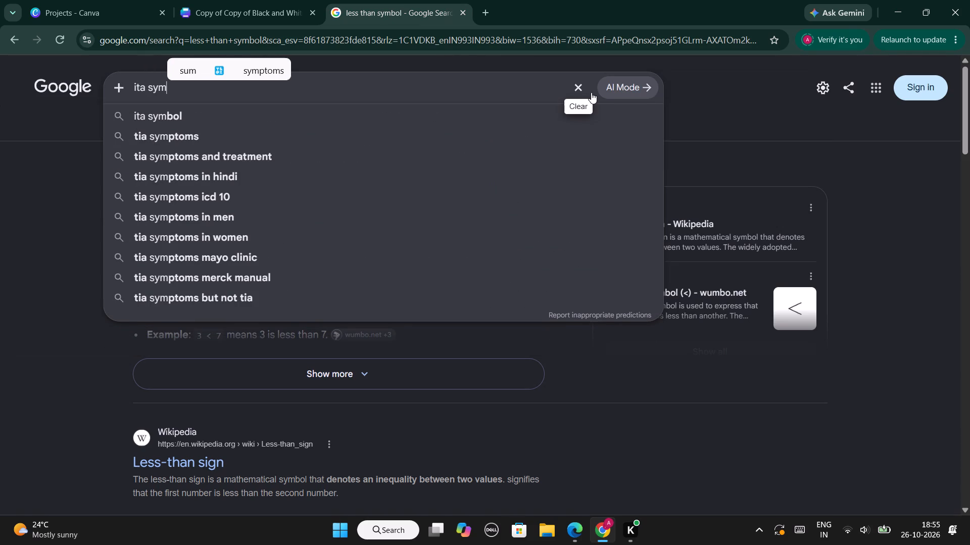
{"action": "key", "text": "Down"}
{"action": "key", "text": "Return"}
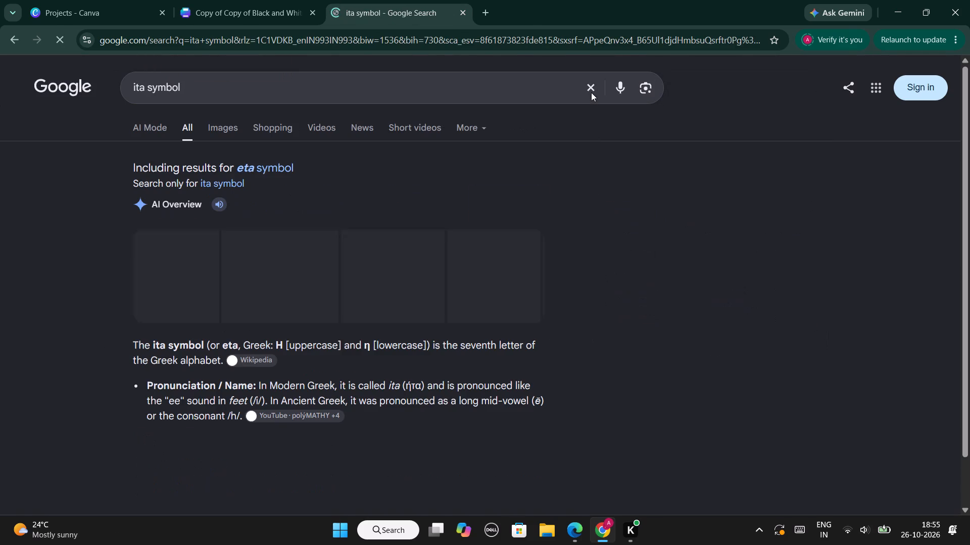
{"action": "scroll", "coordinate": [420, 317], "scroll_direction": "down", "scroll_amount": 1}
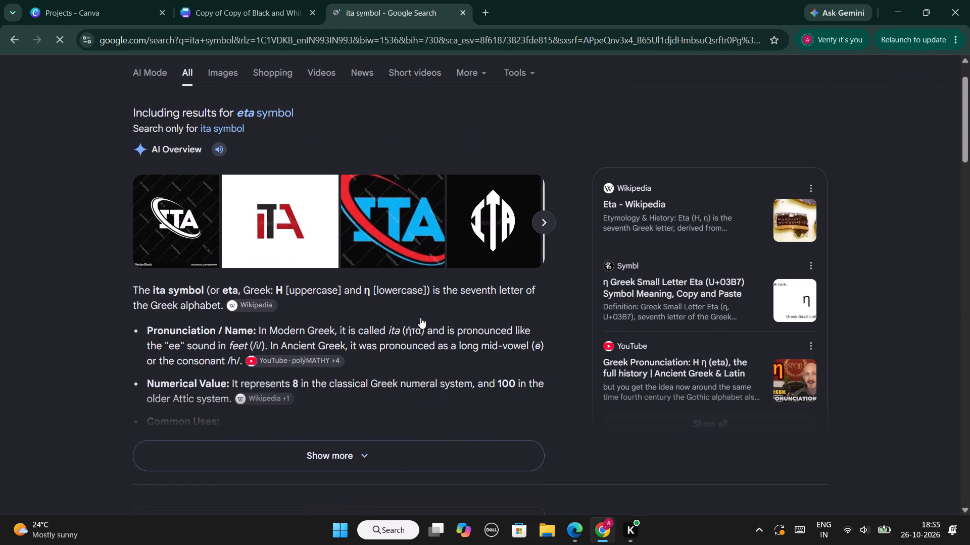
{"action": "scroll", "coordinate": [420, 317], "scroll_direction": "down", "scroll_amount": 1}
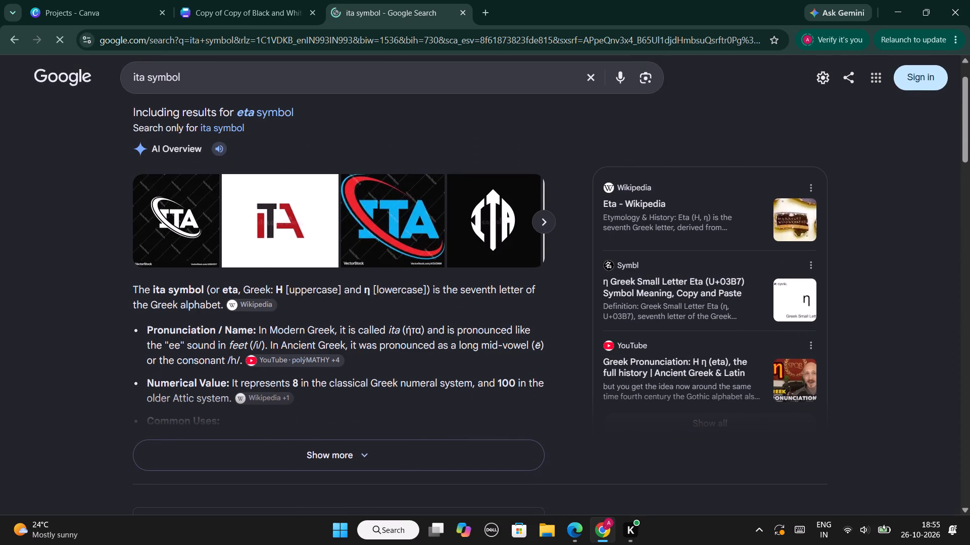
{"action": "scroll", "coordinate": [285, 290], "scroll_direction": "up", "scroll_amount": 1}
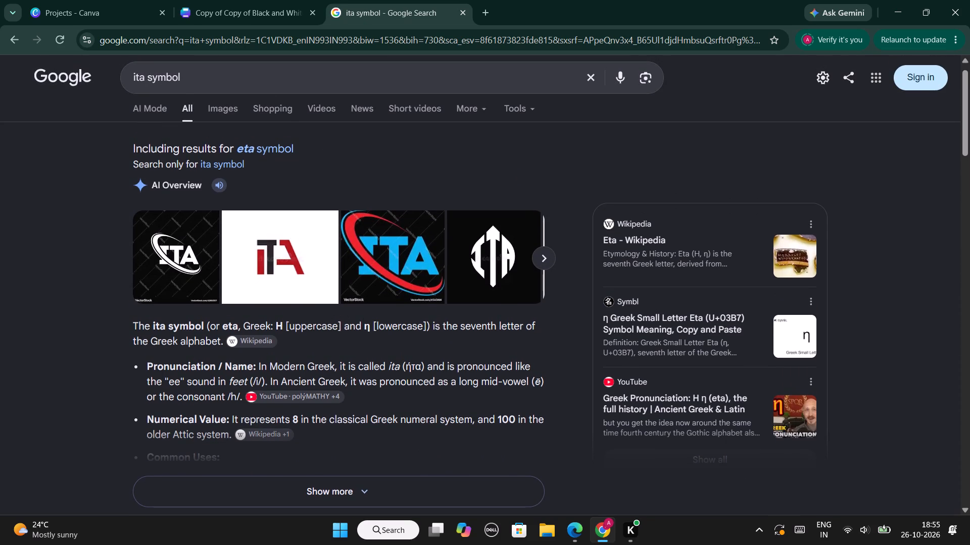
{"action": "left_click", "coordinate": [368, 325]}
{"action": "key", "text": "ctrl+c"}
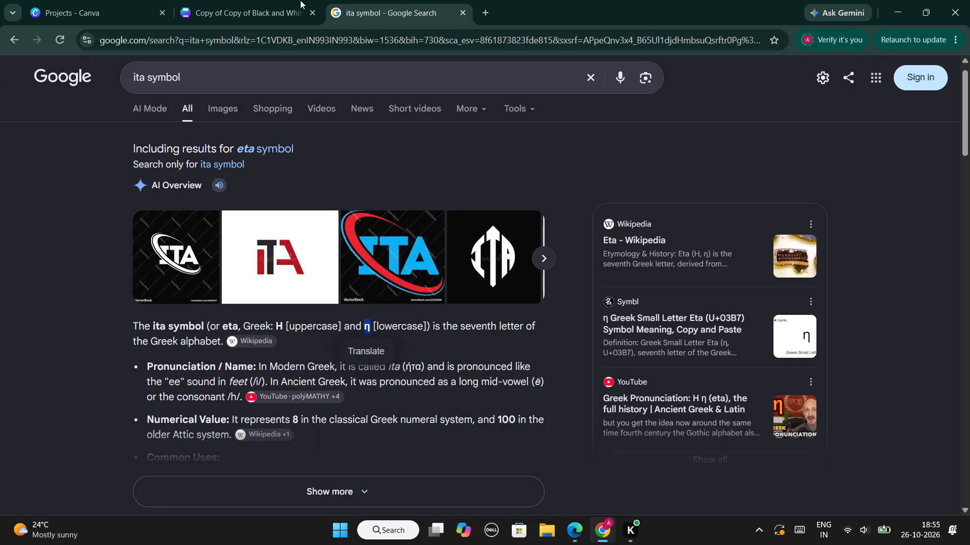
Back in the Canva document, add an indented line reading "η =" below the thermal efficiency sentence.
{"action": "left_click", "coordinate": [266, 0]}
{"action": "left_click", "coordinate": [384, 322]}
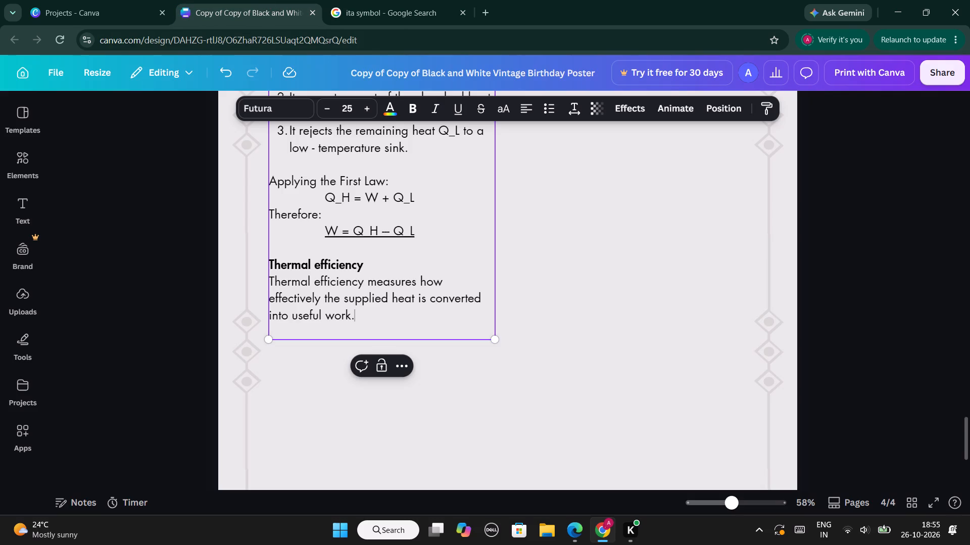
{"action": "key", "text": "Down"}
{"action": "key", "text": "BackSpace"}
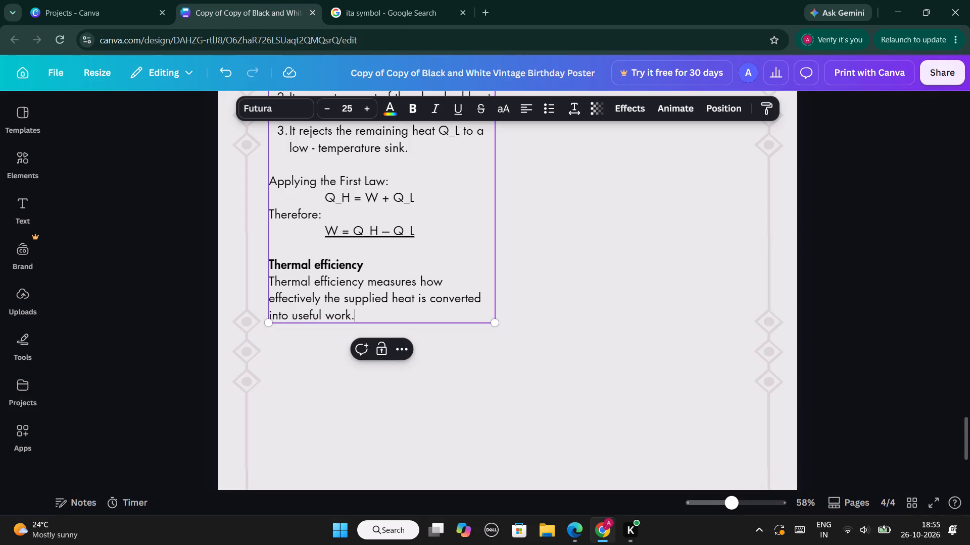
{"action": "key", "text": "Return"}
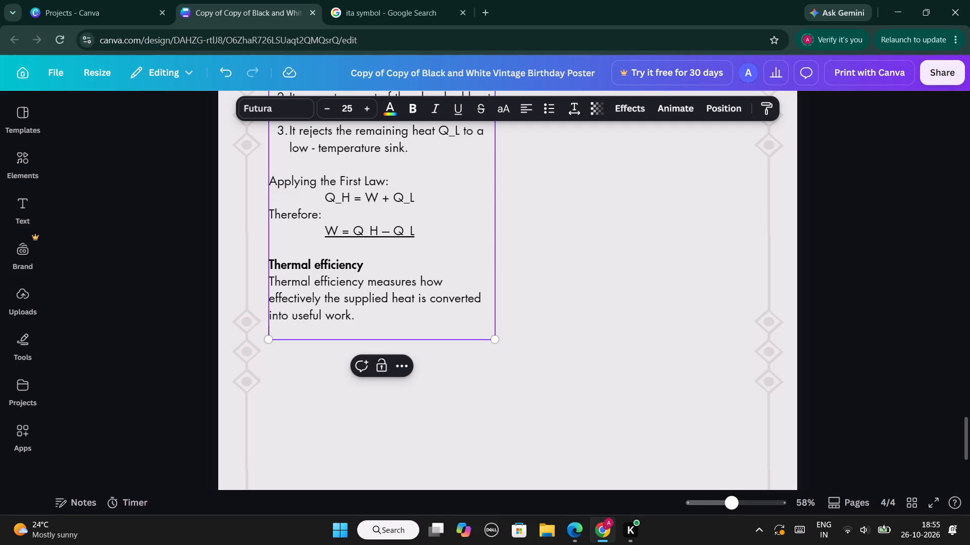
{"action": "key", "text": "space"}
{"action": "key", "text": "space"}
{"action": "key", "text": "space"}
{"action": "key", "text": "space"}
{"action": "key", "text": "space"}
{"action": "key", "text": "space"}
{"action": "key", "text": "space"}
{"action": "key", "text": "space"}
{"action": "key", "text": "space"}
{"action": "key", "text": "space"}
{"action": "key", "text": "space"}
{"action": "key", "text": "space"}
{"action": "key", "text": "space"}
{"action": "key", "text": "space"}
{"action": "key", "text": "space"}
{"action": "key", "text": "space"}
{"action": "key", "text": "ctrl+v"}
{"action": "key", "text": "space"}
{"action": "type", "text": "="}
{"action": "key", "text": "space"}
Add the underlined numerator "Work output" after the equals sign and start a new line.
{"action": "key", "text": "ctrl+u"}
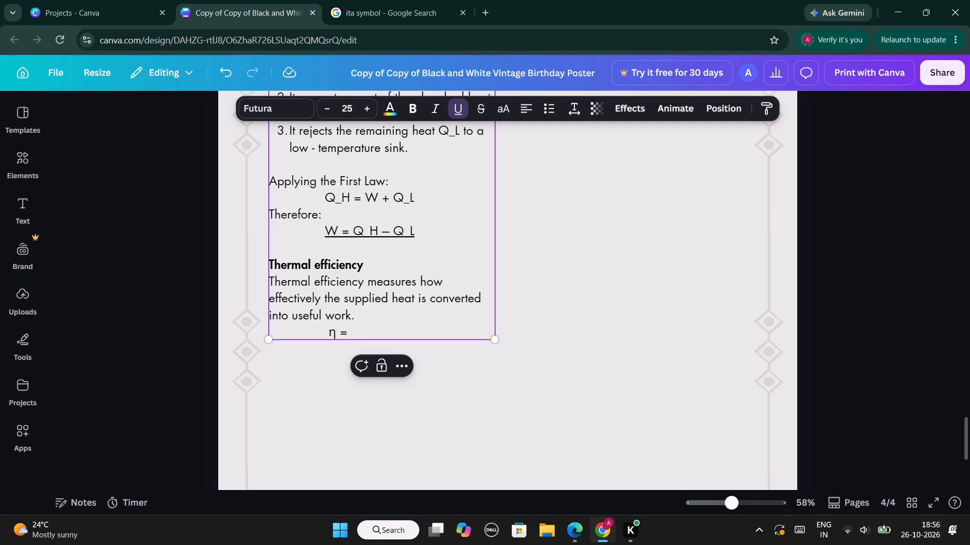
{"action": "type", "text": "Work"}
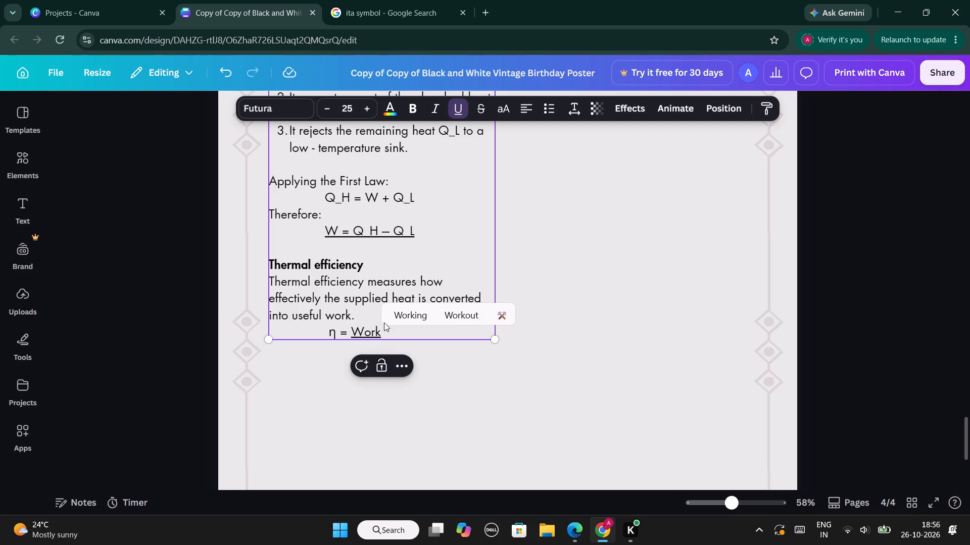
{"action": "key", "text": "space"}
{"action": "type", "text": "output"}
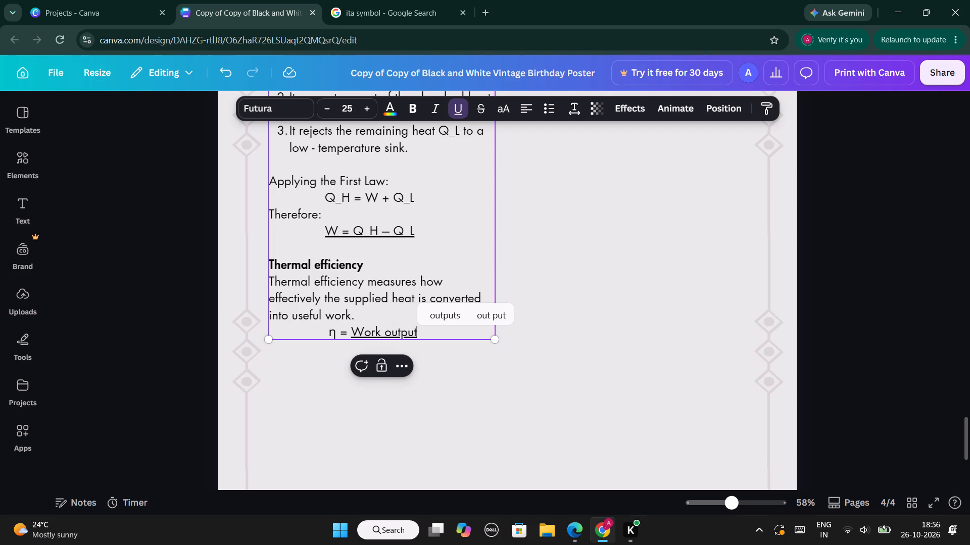
{"action": "key", "text": "Return"}
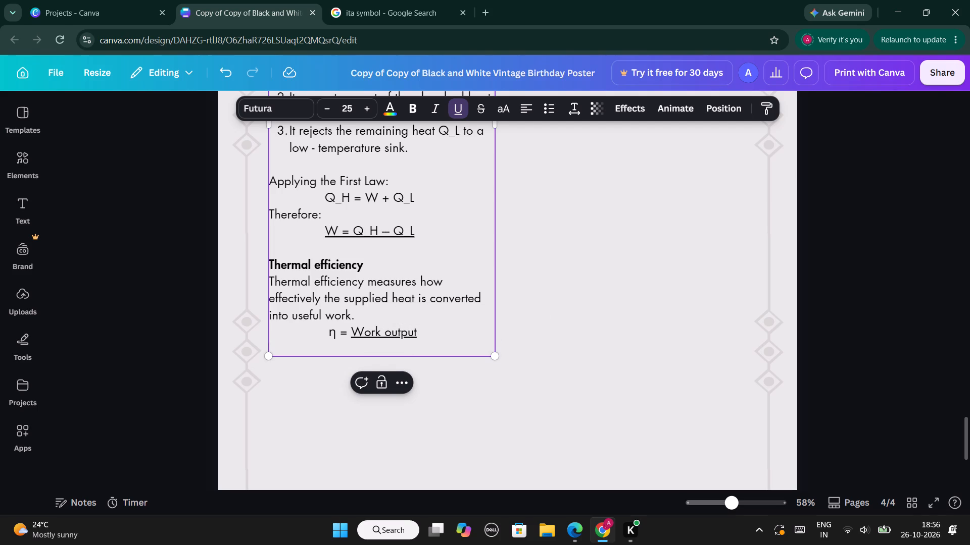
Add the non-underlined denominator "Heat supplied", indented so it lines up beneath "Work output".
{"action": "key", "text": "ctrl+u"}
{"action": "key", "text": "space"}
{"action": "key", "text": "space"}
{"action": "key", "text": "space"}
{"action": "key", "text": "space"}
{"action": "key", "text": "space"}
{"action": "key", "text": "space"}
{"action": "key", "text": "space"}
{"action": "key", "text": "space"}
{"action": "key", "text": "space"}
{"action": "key", "text": "space"}
{"action": "key", "text": "space"}
{"action": "key", "text": "space"}
{"action": "key", "text": "space"}
{"action": "key", "text": "space"}
{"action": "key", "text": "space"}
{"action": "key", "text": "space"}
{"action": "key", "text": "space"}
{"action": "key", "text": "space"}
{"action": "key", "text": "space"}
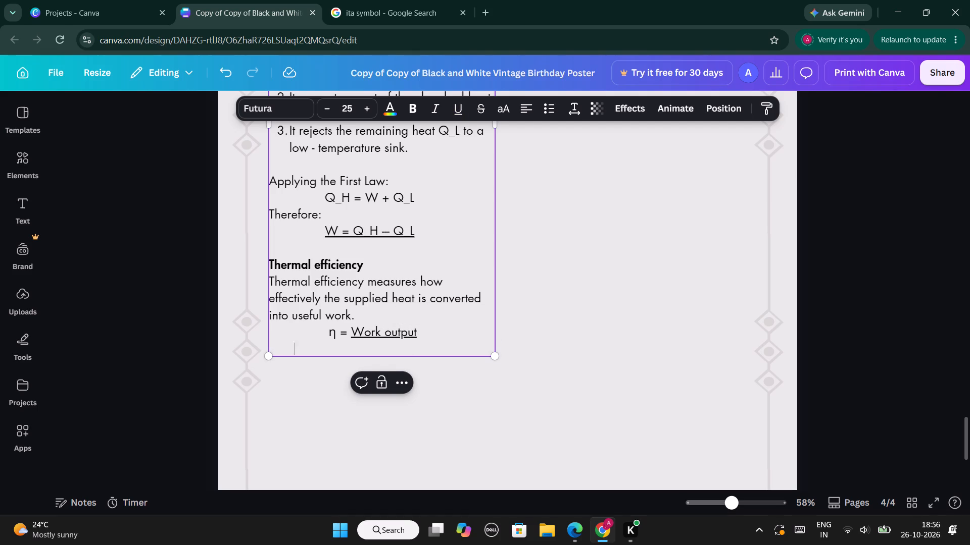
{"action": "key", "text": "space"}
{"action": "key", "text": "space"}
{"action": "key", "text": "space"}
{"action": "key", "text": "space"}
{"action": "key", "text": "BackSpace"}
{"action": "key", "text": "h"}
{"action": "key", "text": "BackSpace"}
{"action": "type", "text": "Heat"}
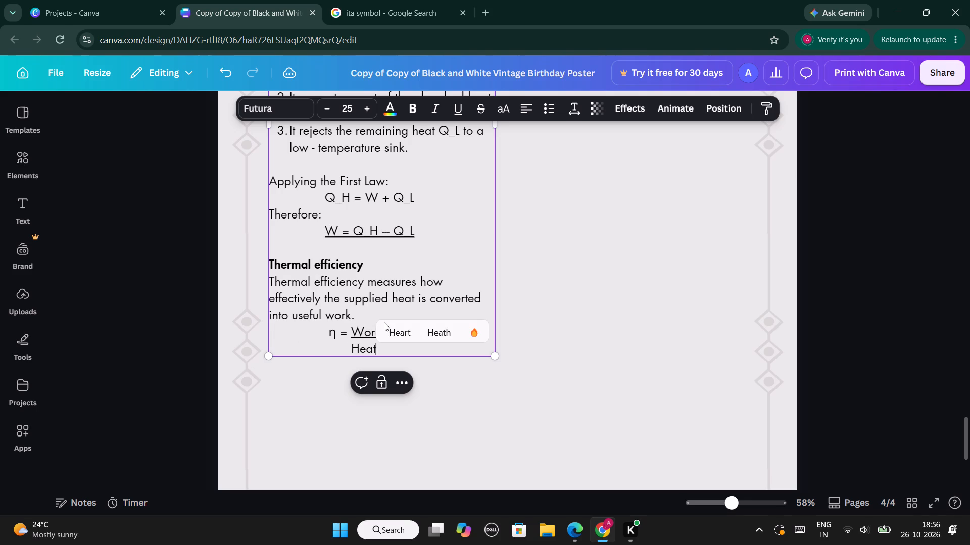
{"action": "key", "text": "space"}
{"action": "type", "text": "supplied"}
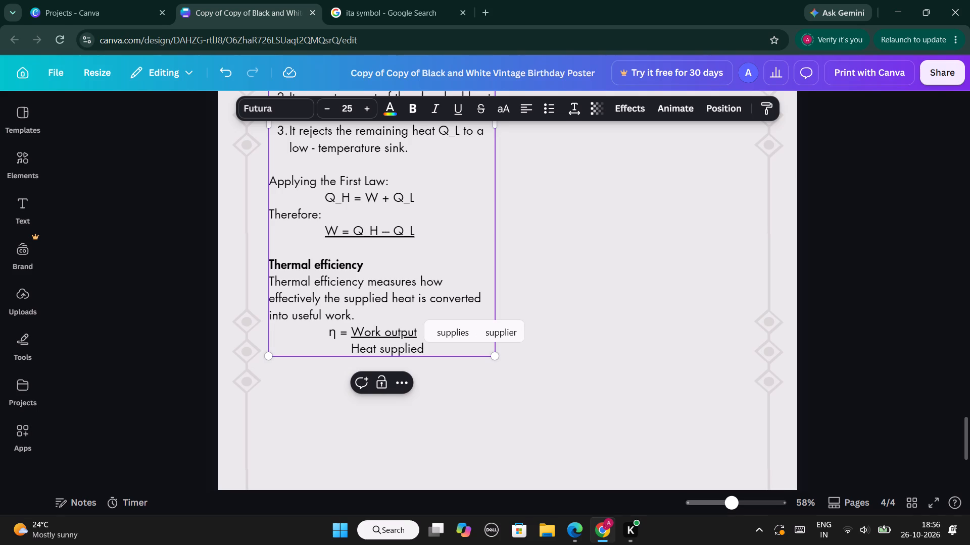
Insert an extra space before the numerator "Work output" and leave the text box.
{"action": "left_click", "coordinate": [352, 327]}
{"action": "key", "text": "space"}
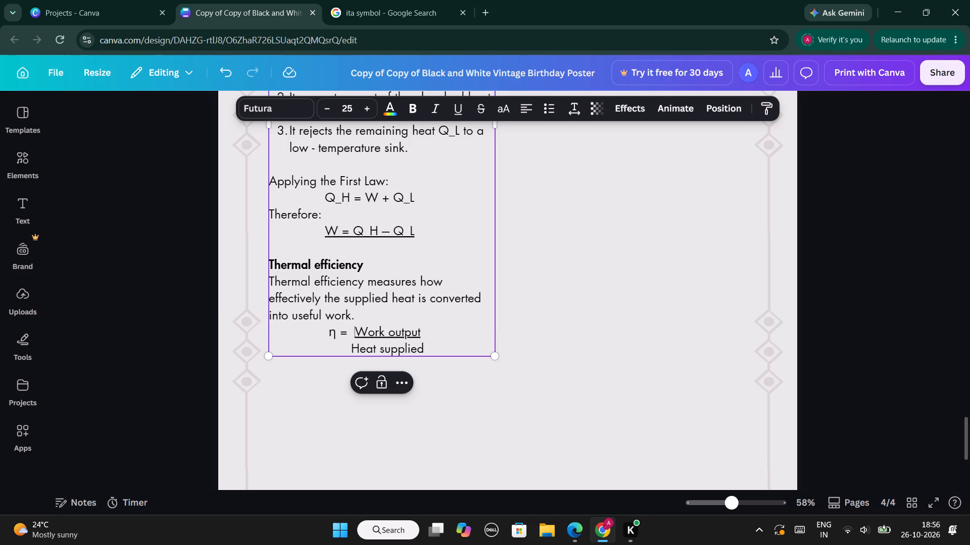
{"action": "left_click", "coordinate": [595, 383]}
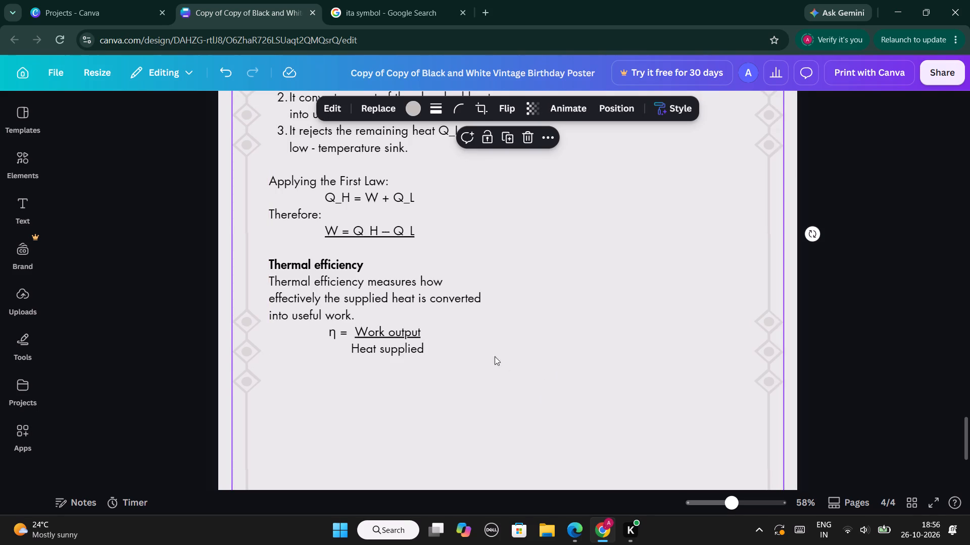
Widen the underlined numerator with an extra space between "Work" and "output".
{"action": "double_click", "coordinate": [390, 329]}
{"action": "scroll", "coordinate": [385, 372], "scroll_direction": "down", "scroll_amount": 3}
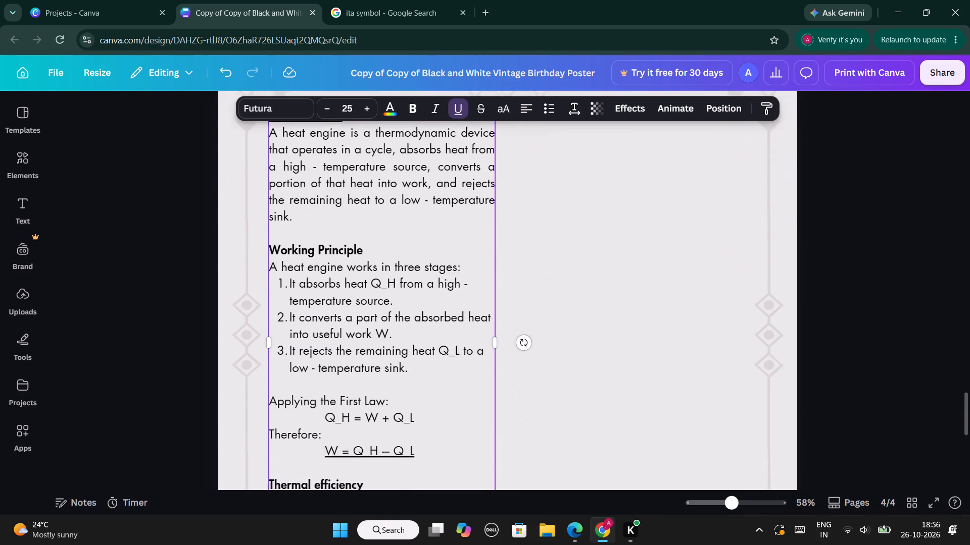
{"action": "scroll", "coordinate": [385, 372], "scroll_direction": "down", "scroll_amount": 3}
{"action": "key", "text": "space"}
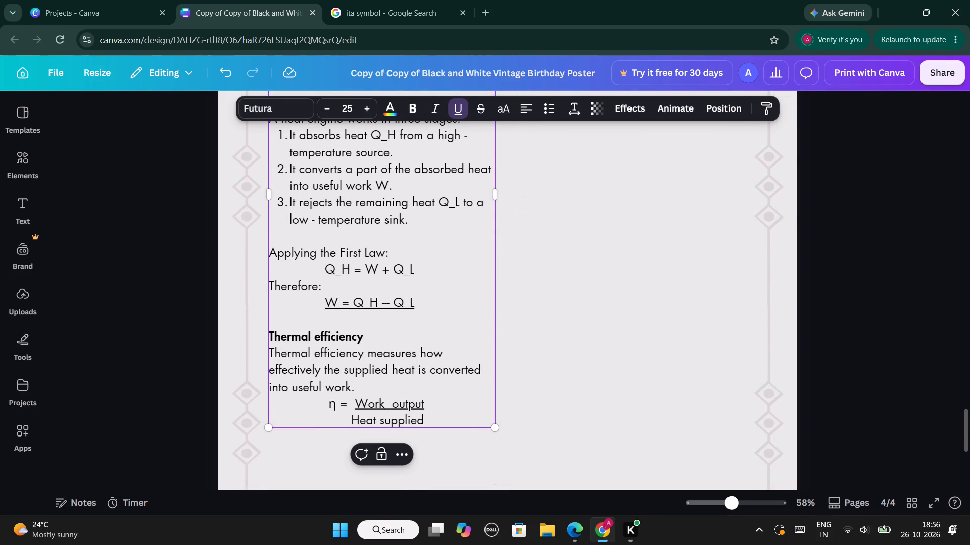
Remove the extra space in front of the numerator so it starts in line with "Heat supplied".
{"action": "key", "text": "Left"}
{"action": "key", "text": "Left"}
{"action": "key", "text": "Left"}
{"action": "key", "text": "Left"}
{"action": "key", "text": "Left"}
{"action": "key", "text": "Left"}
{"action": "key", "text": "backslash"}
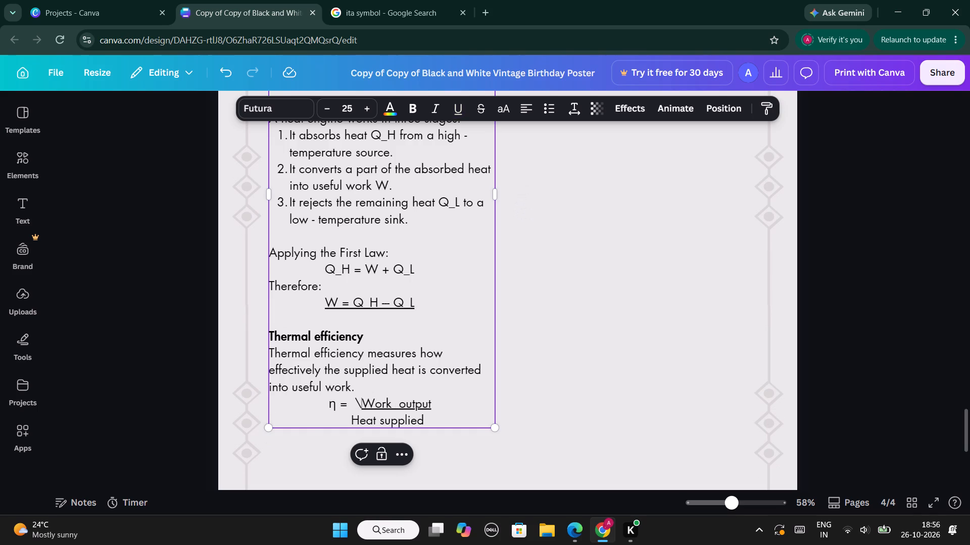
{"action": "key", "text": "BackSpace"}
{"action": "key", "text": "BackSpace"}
Below "Heat supplied", leave a blank line and write "η = W" with W underlined, indented to line up with the equation above.
{"action": "left_click", "coordinate": [440, 416]}
{"action": "key", "text": "Return"}
{"action": "key", "text": "Return"}
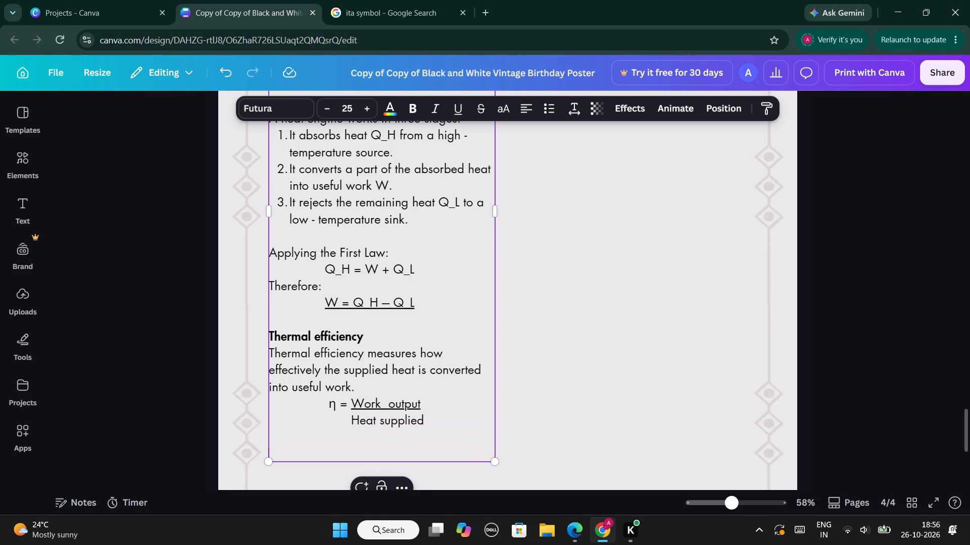
{"action": "scroll", "coordinate": [440, 416], "scroll_direction": "down", "scroll_amount": 3}
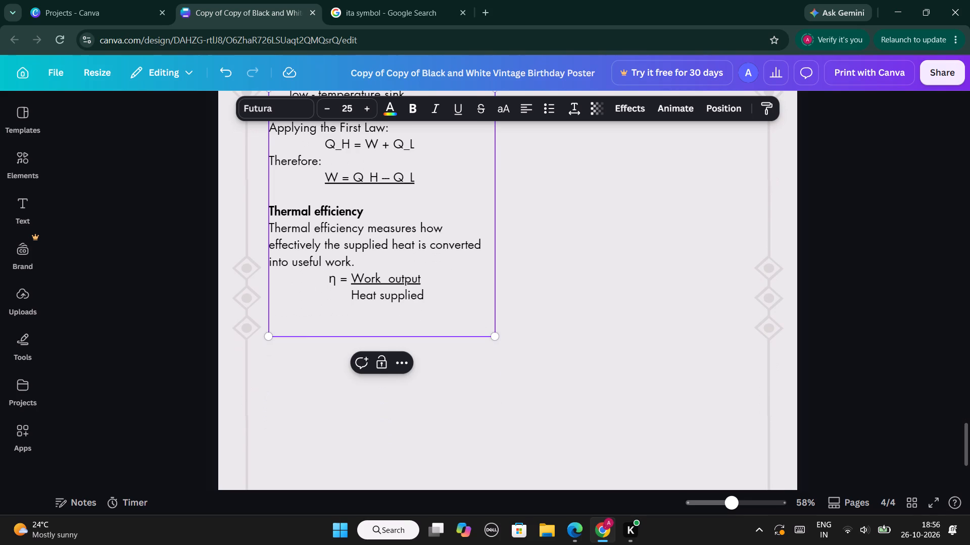
{"action": "key", "text": "ctrl+v"}
{"action": "key", "text": "BackSpace"}
{"action": "key", "text": "space"}
{"action": "key", "text": "space"}
{"action": "key", "text": "space"}
{"action": "key", "text": "space"}
{"action": "key", "text": "space"}
{"action": "key", "text": "space"}
{"action": "key", "text": "space"}
{"action": "key", "text": "space"}
{"action": "key", "text": "space"}
{"action": "key", "text": "space"}
{"action": "key", "text": "space"}
{"action": "key", "text": "space"}
{"action": "key", "text": "space"}
{"action": "key", "text": "space"}
{"action": "key", "text": "space"}
{"action": "key", "text": "space"}
{"action": "key", "text": "space"}
{"action": "key", "text": "BackSpace"}
{"action": "key", "text": "ctrl+v"}
{"action": "key", "text": "space"}
{"action": "type", "text": "="}
{"action": "key", "text": "space"}
{"action": "key", "text": "ctrl+v"}
{"action": "key", "text": "BackSpace"}
{"action": "key", "text": "ctrl+u"}
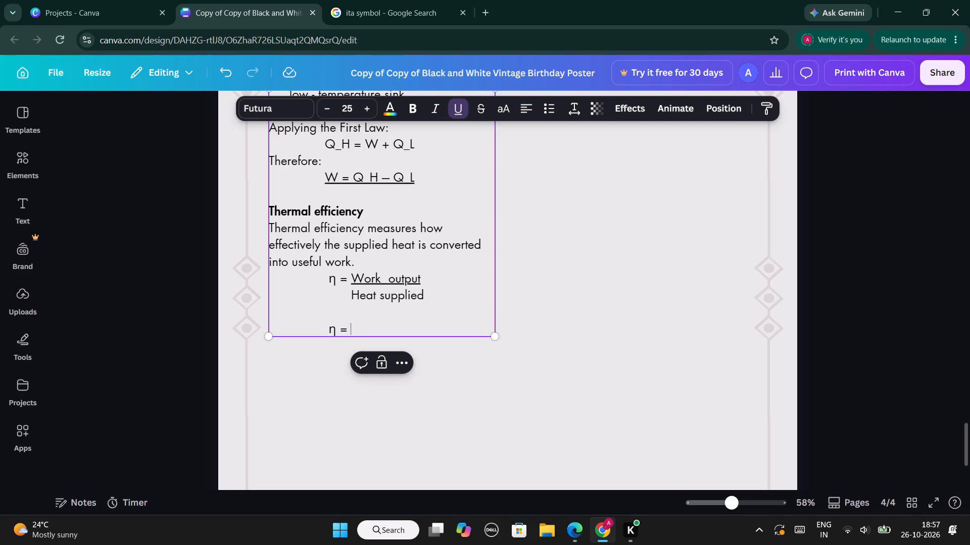
{"action": "key", "text": "shift+w"}
Add the non-underlined denominator "Q_H" on a new line, indented so it lines up beneath the underlined W.
{"action": "key", "text": "Return"}
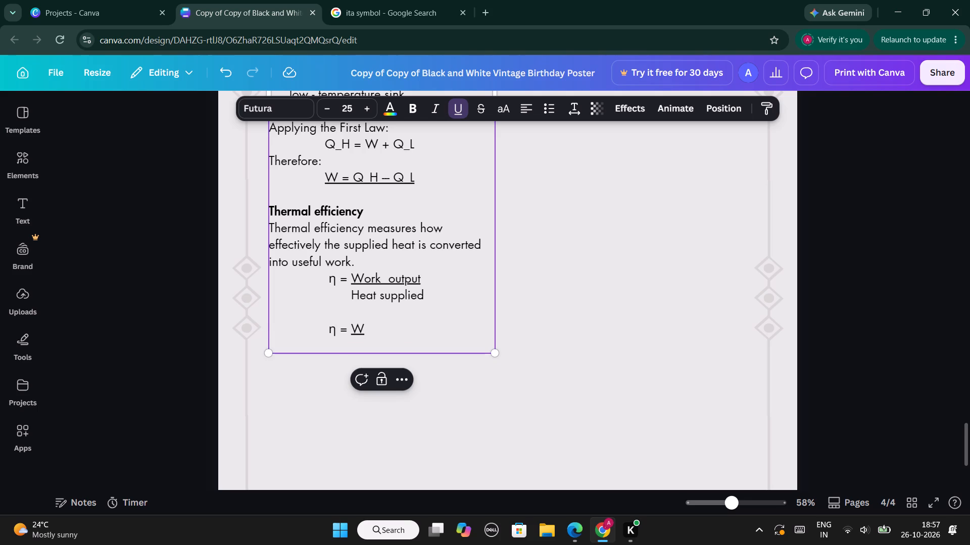
{"action": "key", "text": "space"}
{"action": "key", "text": "space"}
{"action": "key", "text": "space"}
{"action": "key", "text": "space"}
{"action": "key", "text": "space"}
{"action": "key", "text": "space"}
{"action": "key", "text": "space"}
{"action": "key", "text": "space"}
{"action": "key", "text": "space"}
{"action": "key", "text": "space"}
{"action": "key", "text": "space"}
{"action": "key", "text": "space"}
{"action": "key", "text": "space"}
{"action": "key", "text": "space"}
{"action": "key", "text": "space"}
{"action": "key", "text": "space"}
{"action": "key", "text": "space"}
{"action": "key", "text": "space"}
{"action": "key", "text": "space"}
{"action": "key", "text": "space"}
{"action": "key", "text": "space"}
{"action": "key", "text": "space"}
{"action": "key", "text": "ctrl+u"}
{"action": "key", "text": "shift+q"}
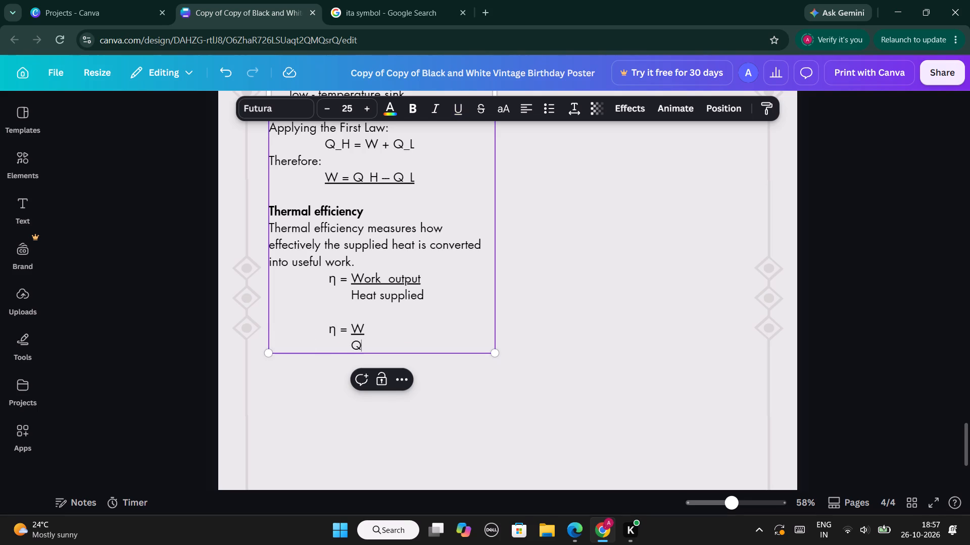
{"action": "key", "text": "shift+underscore"}
{"action": "key", "text": "shift+h"}
Insert one extra space before the numerator W so it sits centred above "Q_H".
{"action": "key", "text": "Left"}
{"action": "key", "text": "Left"}
{"action": "key", "text": "Left"}
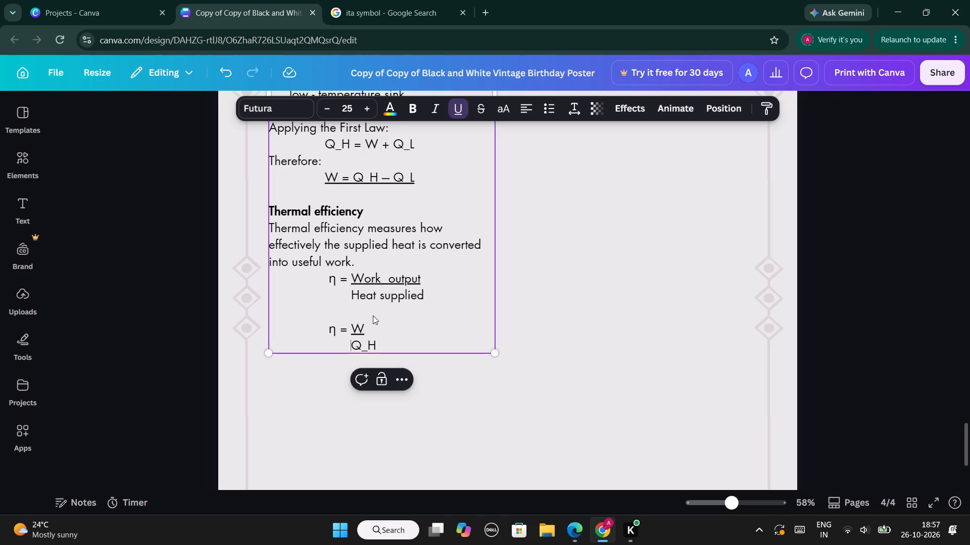
{"action": "key", "text": "Up"}
{"action": "key", "text": "space"}
{"action": "key", "text": "space"}
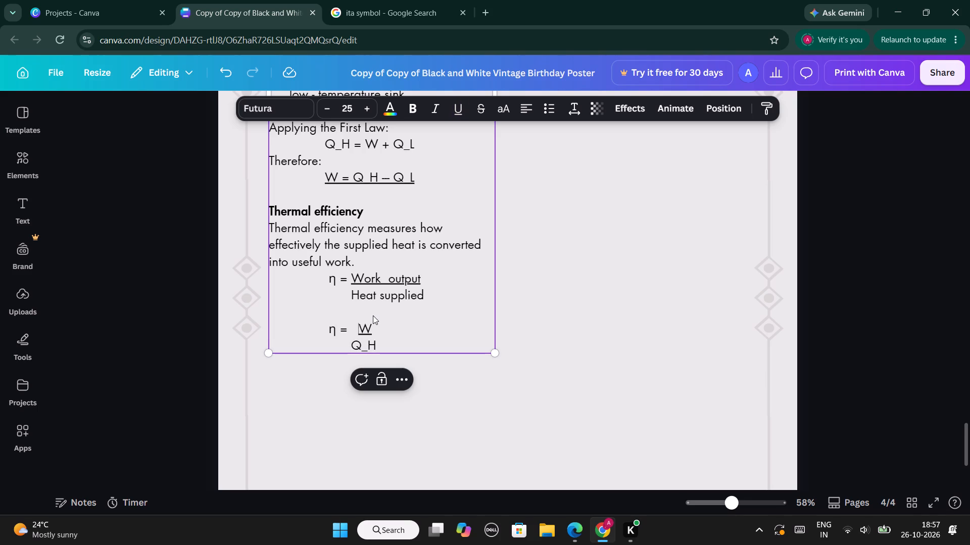
{"action": "key", "text": "BackSpace"}
After the "Q_H" denominator, leave a blank line and write "Substituting W = Q_H — Q_L".
{"action": "key", "text": "Right"}
{"action": "key", "text": "Right"}
{"action": "key", "text": "Right"}
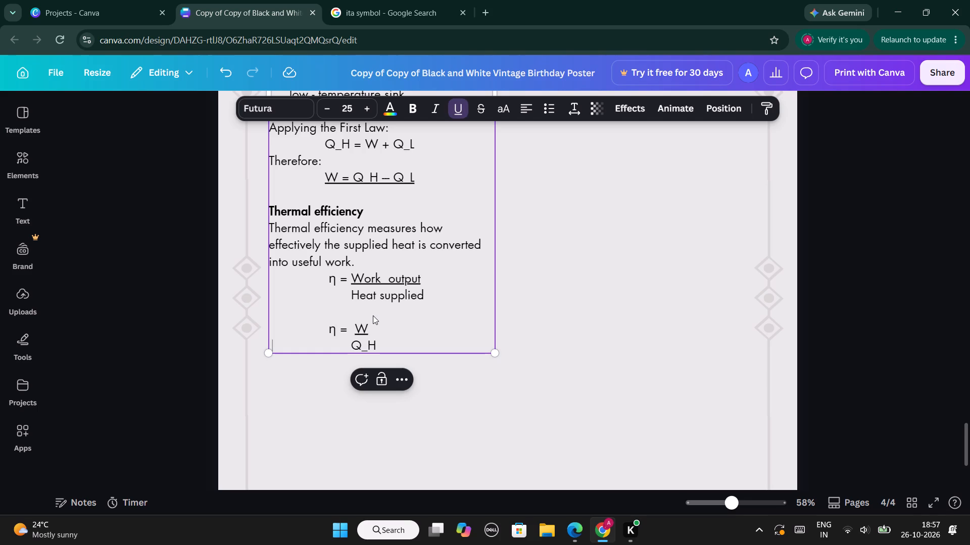
{"action": "key", "text": "Right"}
{"action": "key", "text": "Right"}
{"action": "key", "text": "Right"}
{"action": "key", "text": "Right"}
{"action": "key", "text": "Right"}
{"action": "key", "text": "Right"}
{"action": "key", "text": "Right"}
{"action": "key", "text": "Right"}
{"action": "key", "text": "Right"}
{"action": "key", "text": "Right"}
{"action": "key", "text": "Right"}
{"action": "key", "text": "Right"}
{"action": "key", "text": "Right"}
{"action": "key", "text": "Right"}
{"action": "key", "text": "Right"}
{"action": "key", "text": "Right"}
{"action": "key", "text": "Right"}
{"action": "key", "text": "Right"}
{"action": "key", "text": "Right"}
{"action": "key", "text": "Right"}
{"action": "key", "text": "Right"}
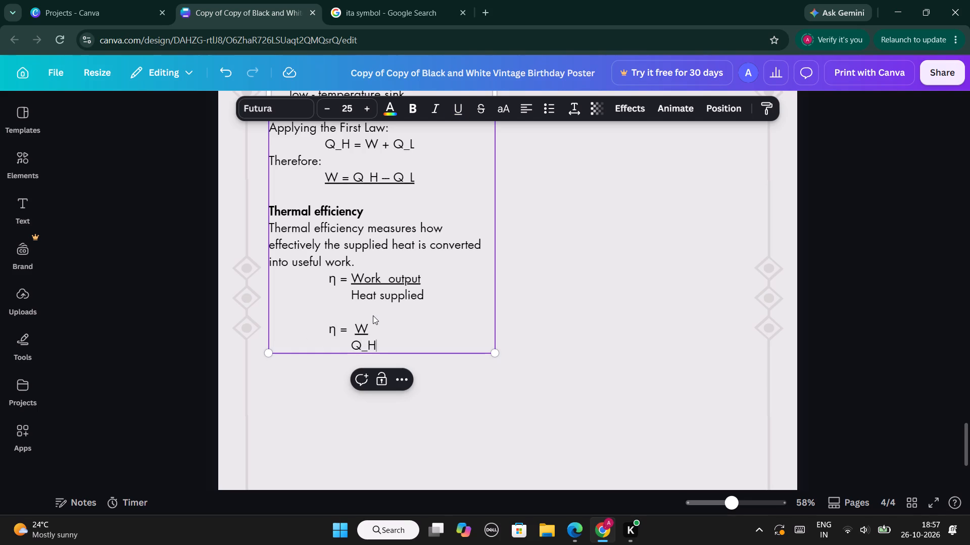
{"action": "key", "text": "Return"}
{"action": "key", "text": "Return"}
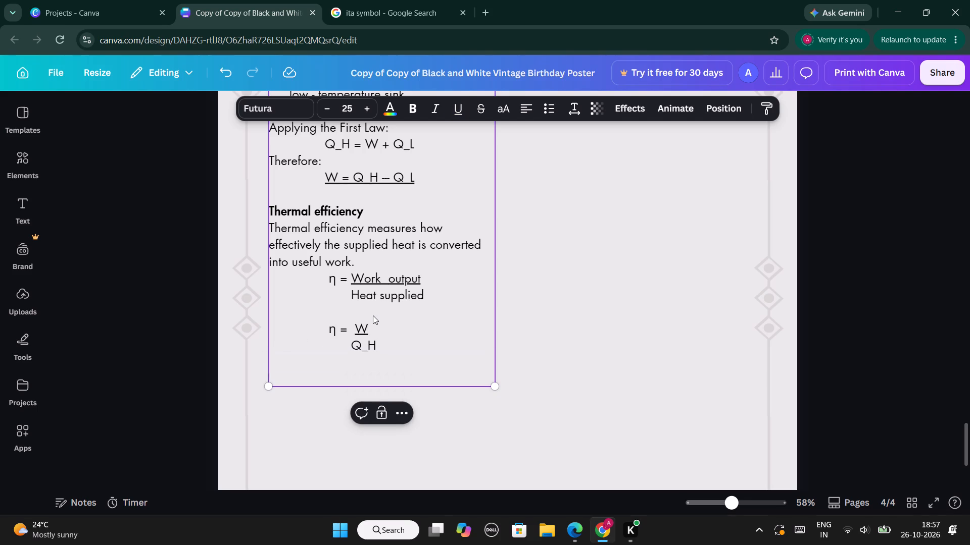
{"action": "type", "text": "SU"}
{"action": "key", "text": "BackSpace"}
{"action": "type", "text": "Subst"}
{"action": "key", "text": "BackSpace"}
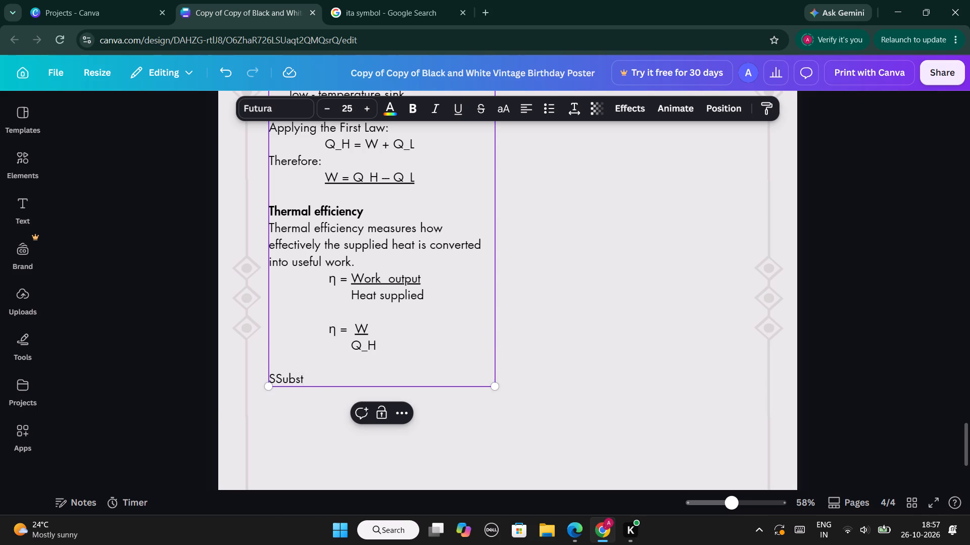
{"action": "key", "text": "BackSpace"}
{"action": "key", "text": "BackSpace"}
{"action": "key", "text": "BackSpace"}
{"action": "key", "text": "BackSpace"}
{"action": "type", "text": "ubstitui"}
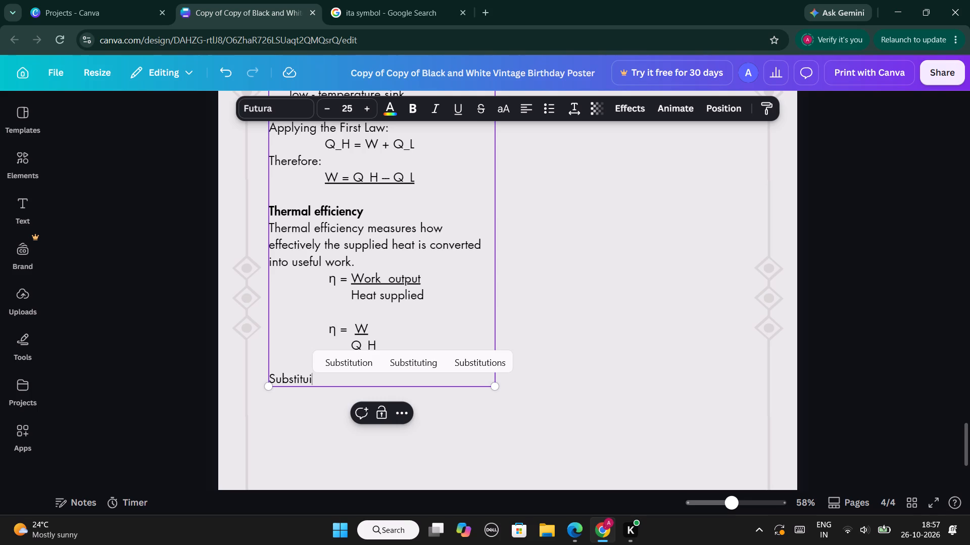
{"action": "key", "text": "BackSpace"}
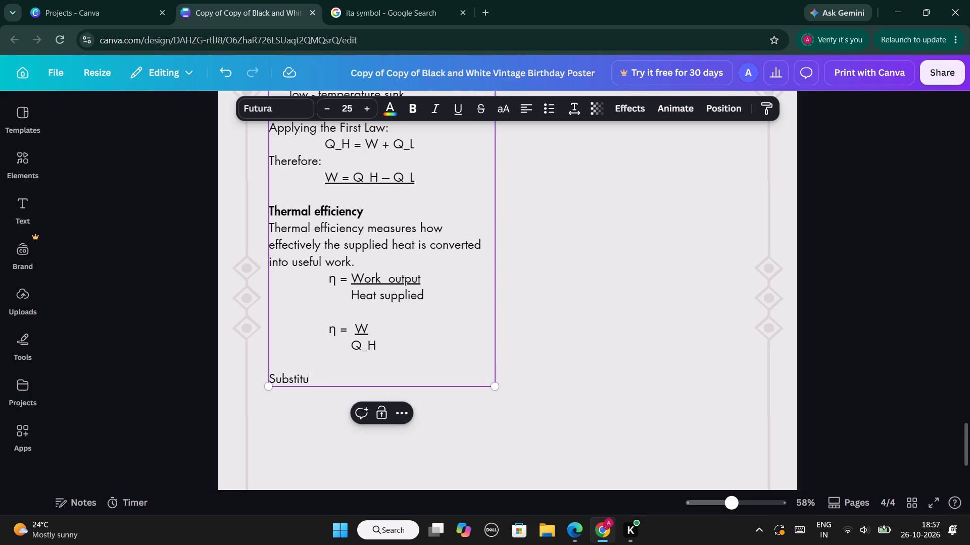
{"action": "type", "text": "ting"}
{"action": "key", "text": "space"}
{"action": "type", "text": "W"}
{"action": "key", "text": "space"}
{"action": "type", "text": "="}
{"action": "key", "text": "space"}
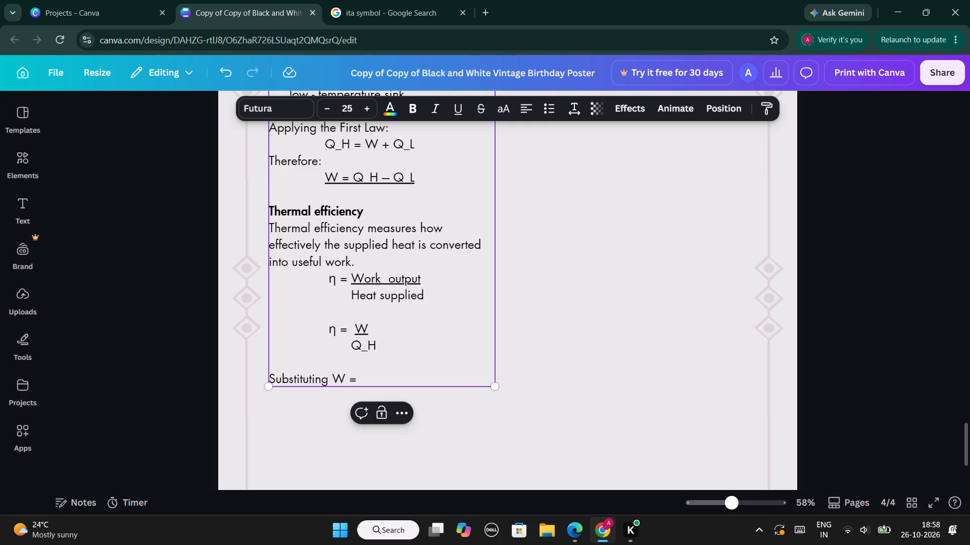
{"action": "type", "text": "Q_H"}
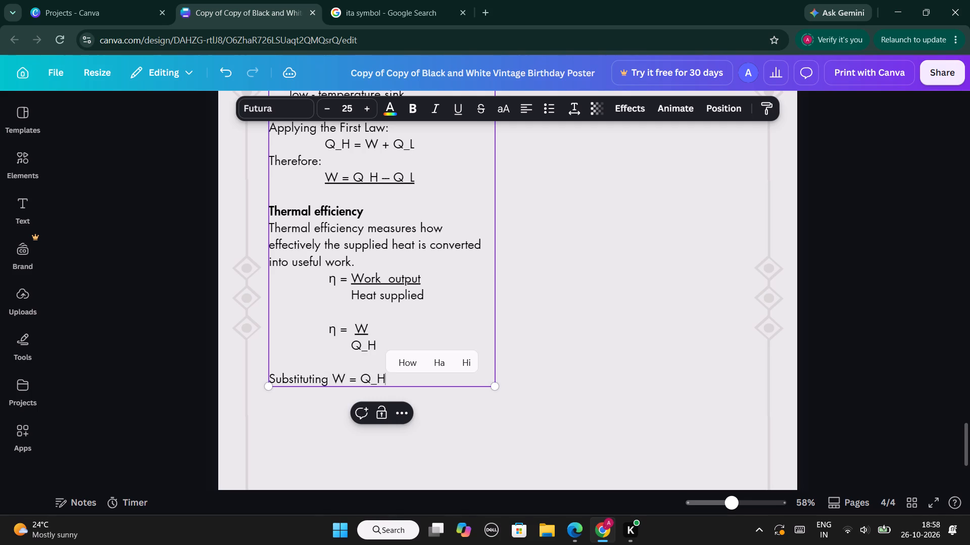
{"action": "key", "text": "space"}
{"action": "type", "text": "---"}
{"action": "key", "text": "space"}
{"action": "key", "text": "shift+q"}
{"action": "type", "text": "_L"}
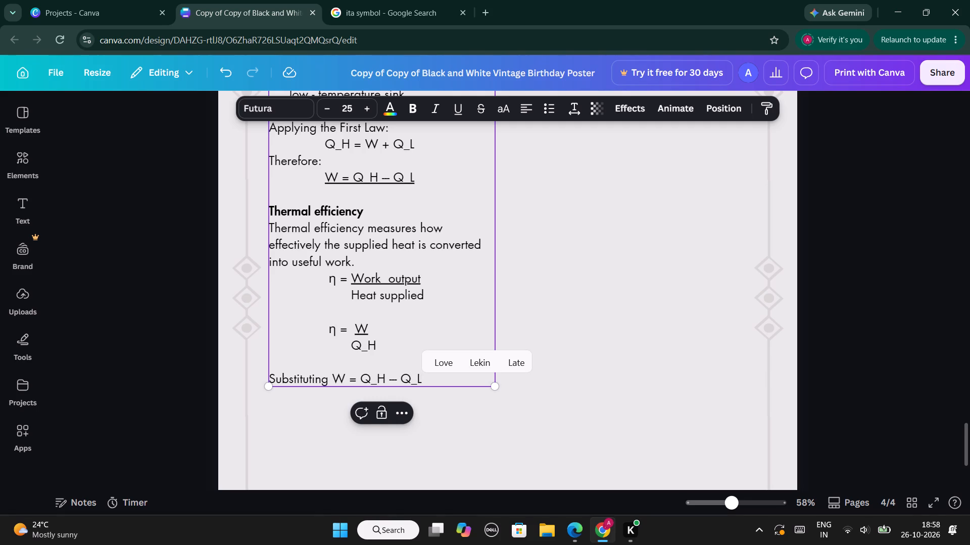
Below the "Substituting" line, leave a blank line and write the indented equation "η = 1 — Q_L" with only Q_L underlined.
{"action": "key", "text": "Return"}
{"action": "key", "text": "Return"}
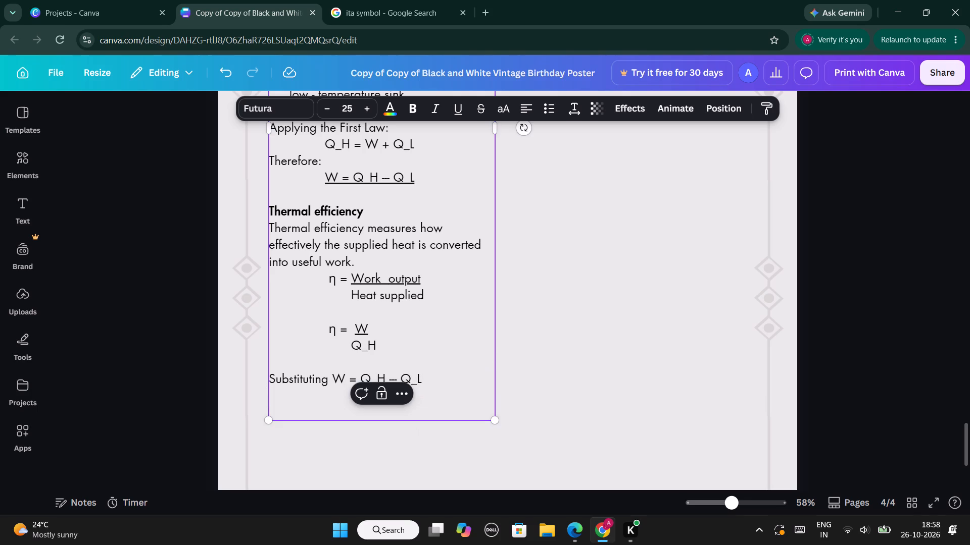
{"action": "key", "text": "space"}
{"action": "key", "text": "space"}
{"action": "key", "text": "space"}
{"action": "key", "text": "space"}
{"action": "key", "text": "space"}
{"action": "key", "text": "space"}
{"action": "key", "text": "space"}
{"action": "key", "text": "space"}
{"action": "key", "text": "space"}
{"action": "key", "text": "space"}
{"action": "key", "text": "space"}
{"action": "key", "text": "space"}
{"action": "key", "text": "space"}
{"action": "key", "text": "space"}
{"action": "key", "text": "space"}
{"action": "key", "text": "space"}
{"action": "key", "text": "space"}
{"action": "key", "text": "ctrl+v"}
{"action": "key", "text": "space"}
{"action": "type", "text": "= 1"}
{"action": "key", "text": "space"}
{"action": "type", "text": "---"}
{"action": "key", "text": "space"}
{"action": "key", "text": "ctrl+u"}
{"action": "key", "text": "shift+q"}
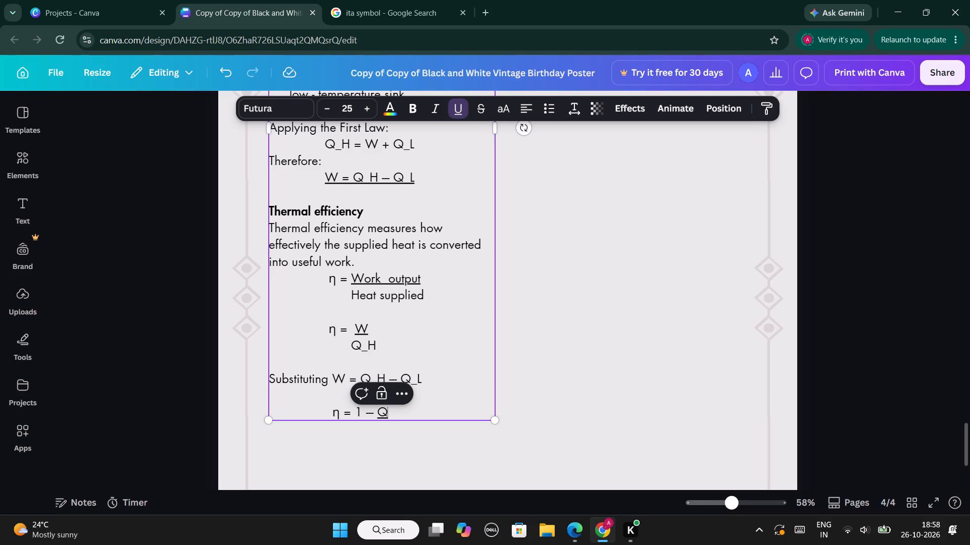
{"action": "key", "text": "shift+underscore"}
{"action": "key", "text": "shift+l"}
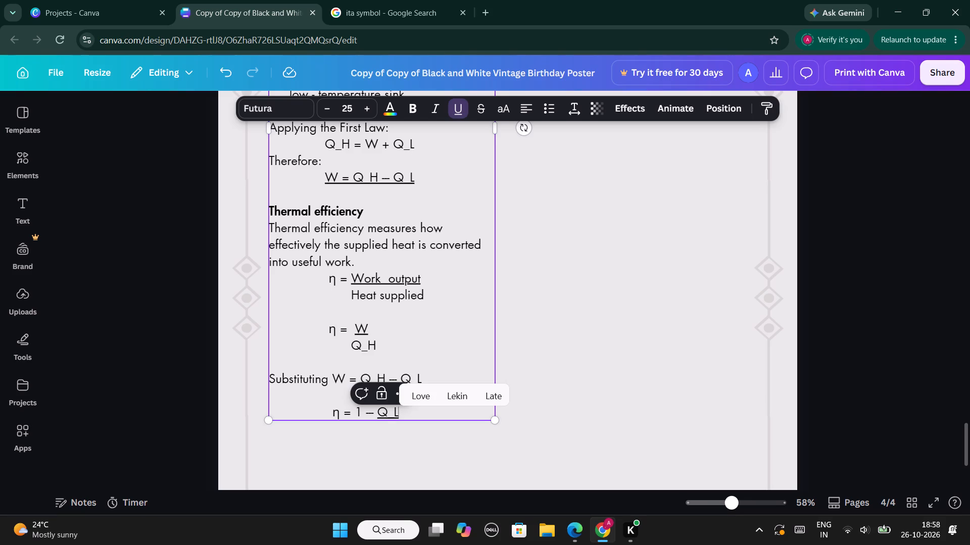
{"action": "key", "text": "BackSpace"}
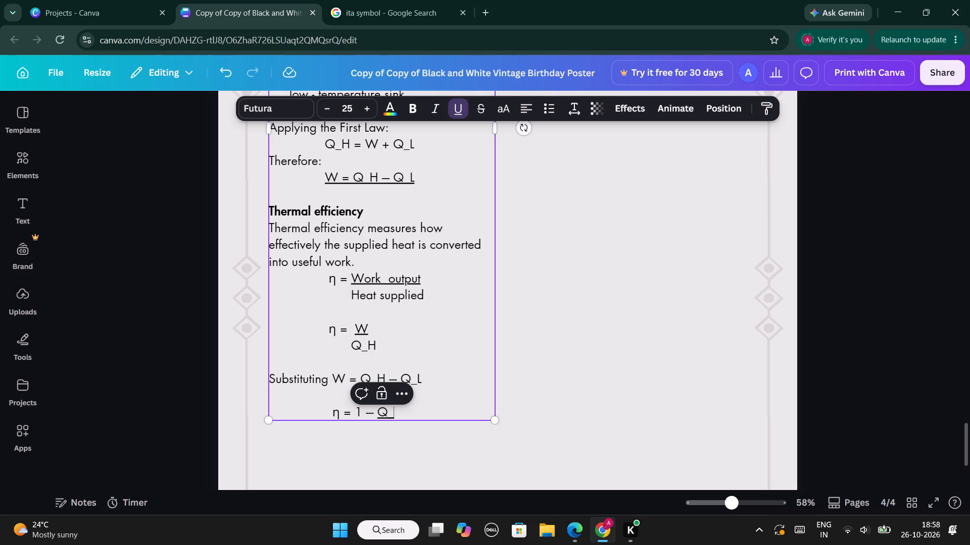
{"action": "key", "text": "BackSpace"}
{"action": "key", "text": "shift+underscore"}
{"action": "key", "text": "shift+l"}
Add the non-underlined denominator "Q_H" on a new line, indented so it lines up beneath the underlined Q_L.
{"action": "key", "text": "Return"}
{"action": "key", "text": "space"}
{"action": "key", "text": "space"}
{"action": "key", "text": "space"}
{"action": "key", "text": "space"}
{"action": "key", "text": "space"}
{"action": "key", "text": "space"}
{"action": "key", "text": "space"}
{"action": "key", "text": "space"}
{"action": "key", "text": "space"}
{"action": "key", "text": "space"}
{"action": "key", "text": "space"}
{"action": "key", "text": "space"}
{"action": "key", "text": "space"}
{"action": "key", "text": "space"}
{"action": "key", "text": "space"}
{"action": "key", "text": "space"}
{"action": "key", "text": "space"}
{"action": "key", "text": "space"}
{"action": "key", "text": "space"}
{"action": "key", "text": "space"}
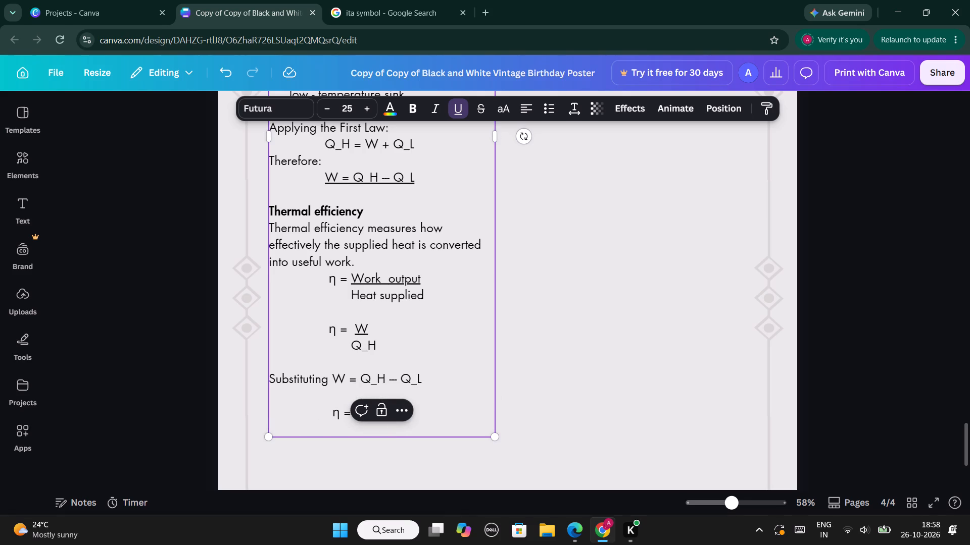
{"action": "left_click", "coordinate": [459, 104]}
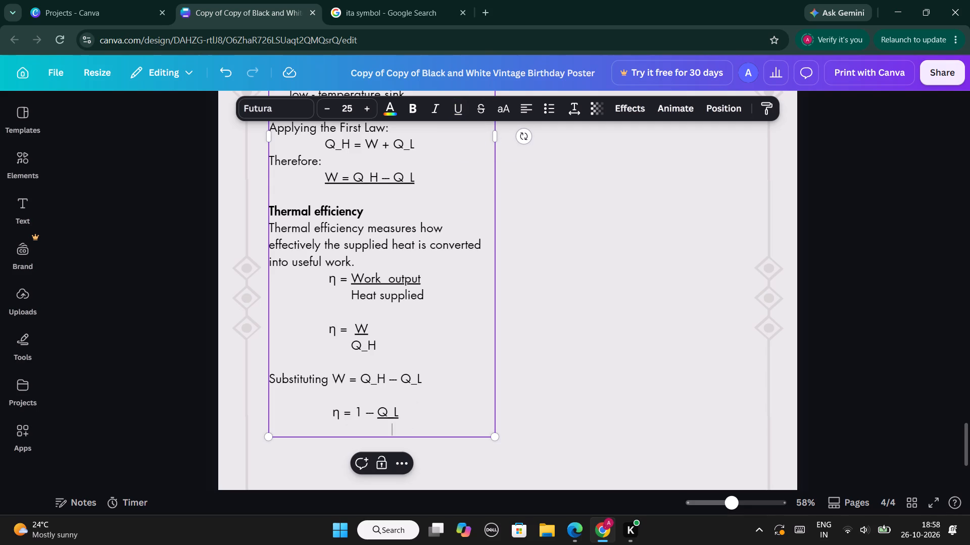
{"action": "key", "text": "BackSpace"}
{"action": "key", "text": "BackSpace"}
{"action": "key", "text": "BackSpace"}
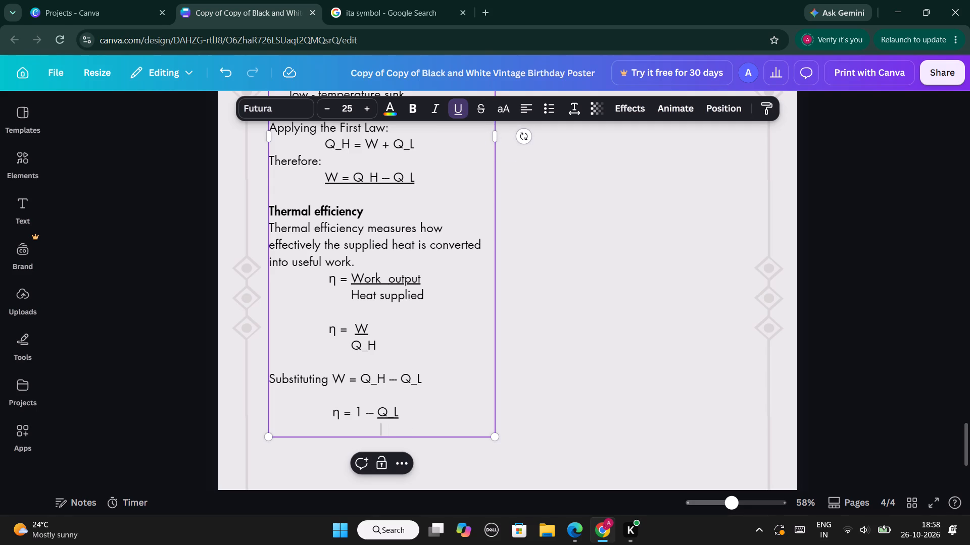
{"action": "key", "text": "shift+q"}
{"action": "key", "text": "BackSpace"}
{"action": "key", "text": "BackSpace"}
{"action": "key", "text": "ctrl+u"}
{"action": "key", "text": "shift+q"}
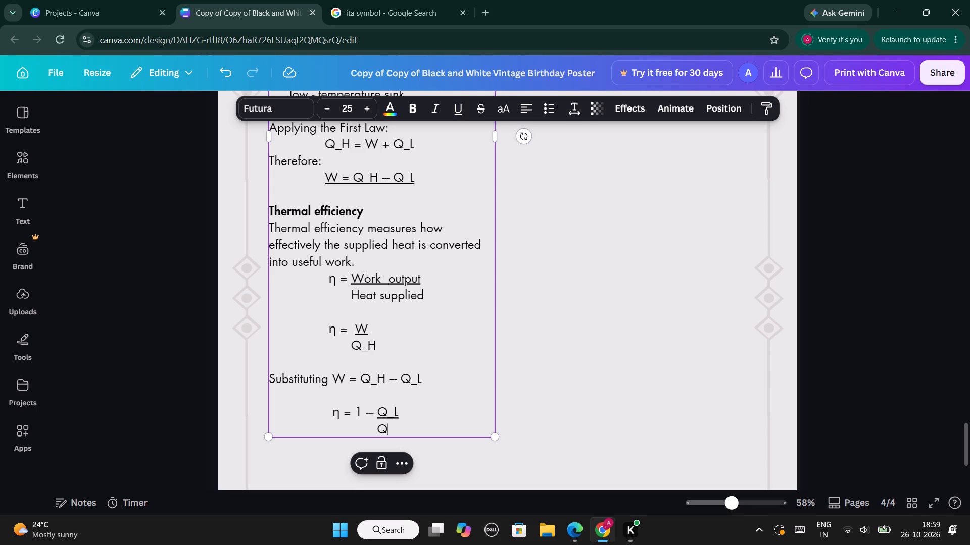
{"action": "key", "text": "shift+underscore"}
{"action": "key", "text": "shift+h"}
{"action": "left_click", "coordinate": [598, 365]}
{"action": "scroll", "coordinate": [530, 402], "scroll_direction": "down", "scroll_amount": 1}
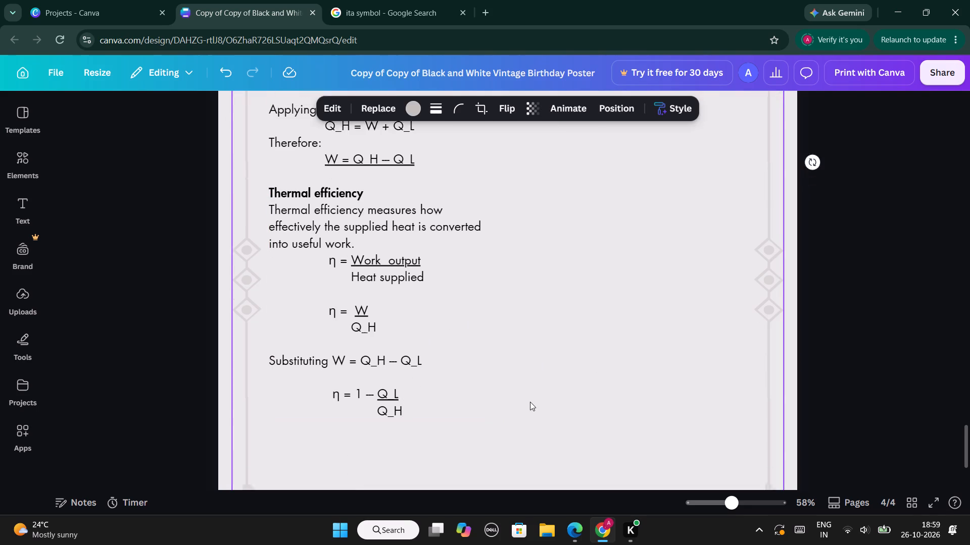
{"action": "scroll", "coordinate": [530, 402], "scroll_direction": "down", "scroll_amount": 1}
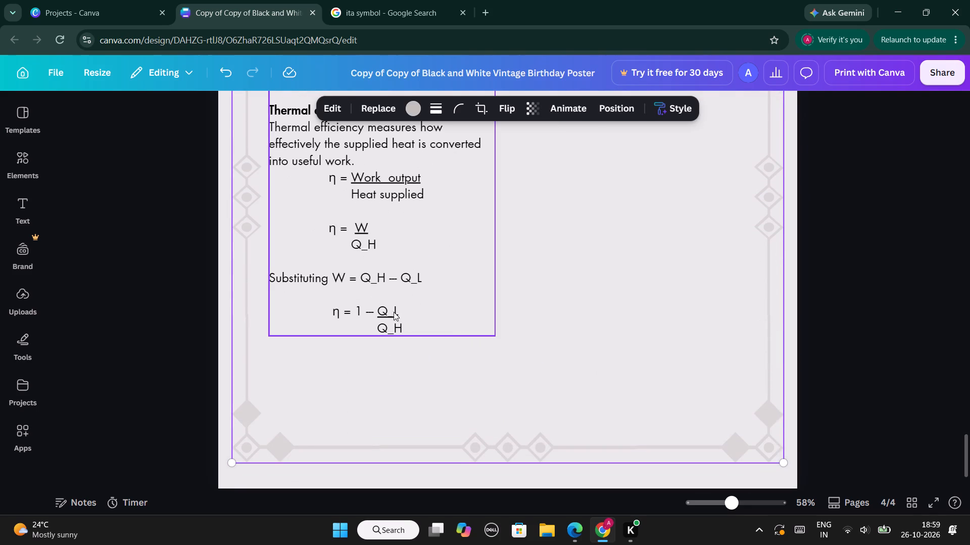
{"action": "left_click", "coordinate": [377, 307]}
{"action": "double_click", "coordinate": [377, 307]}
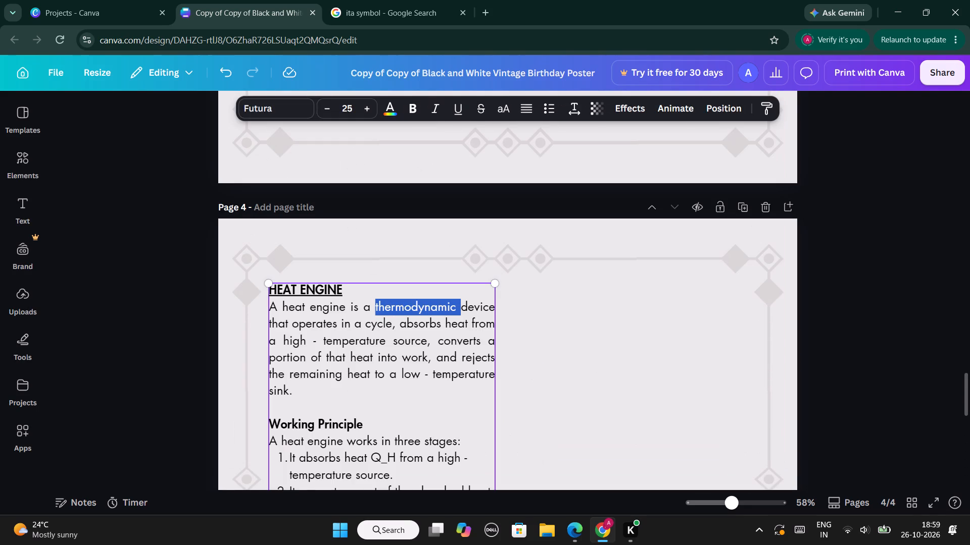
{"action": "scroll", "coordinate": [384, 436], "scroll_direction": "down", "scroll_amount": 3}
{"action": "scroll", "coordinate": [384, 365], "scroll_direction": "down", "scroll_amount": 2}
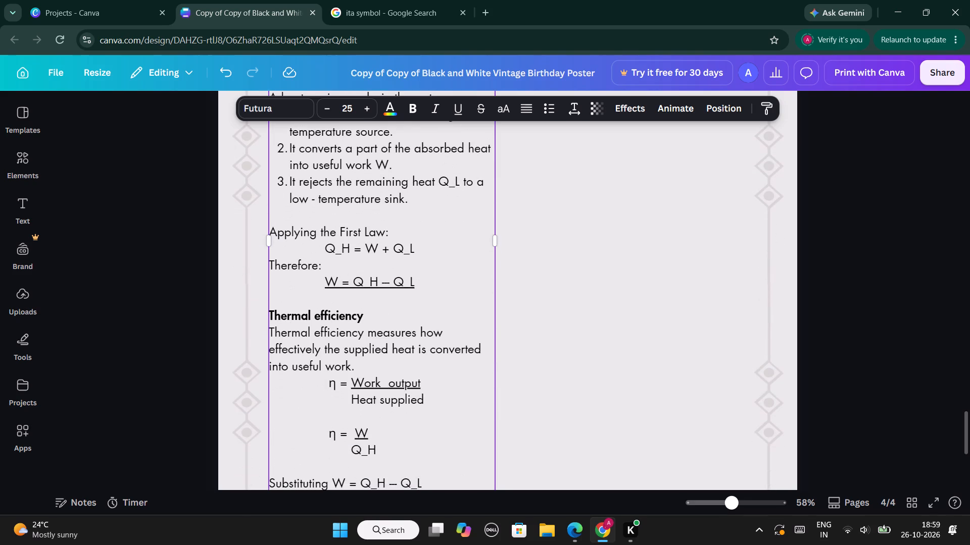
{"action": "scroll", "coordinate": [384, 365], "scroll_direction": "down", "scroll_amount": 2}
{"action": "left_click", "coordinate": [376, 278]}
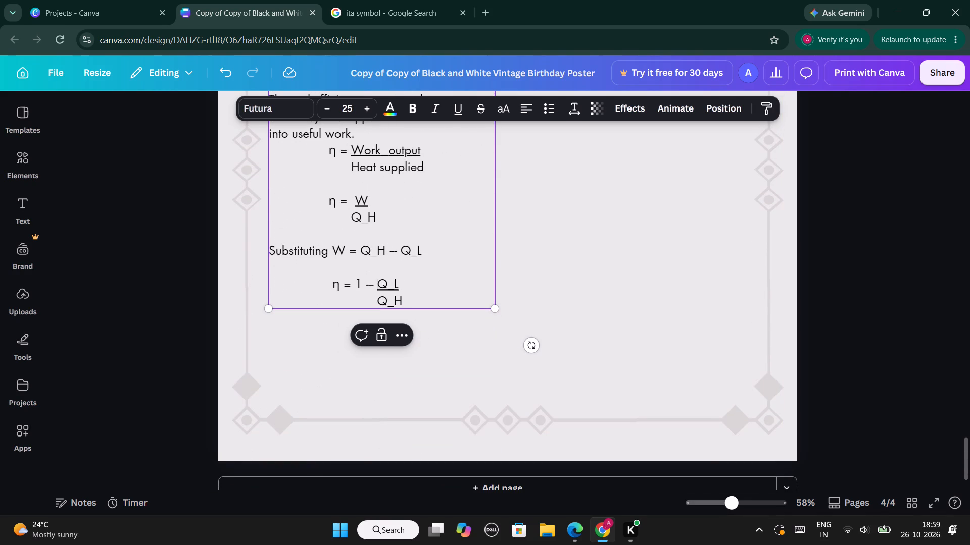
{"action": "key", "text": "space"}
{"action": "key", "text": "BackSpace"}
Make the whole final equation bold, from "η = 1" through the denominator "Q_H".
{"action": "left_click_drag", "start_coordinate": [334, 284], "coordinate": [404, 300]}
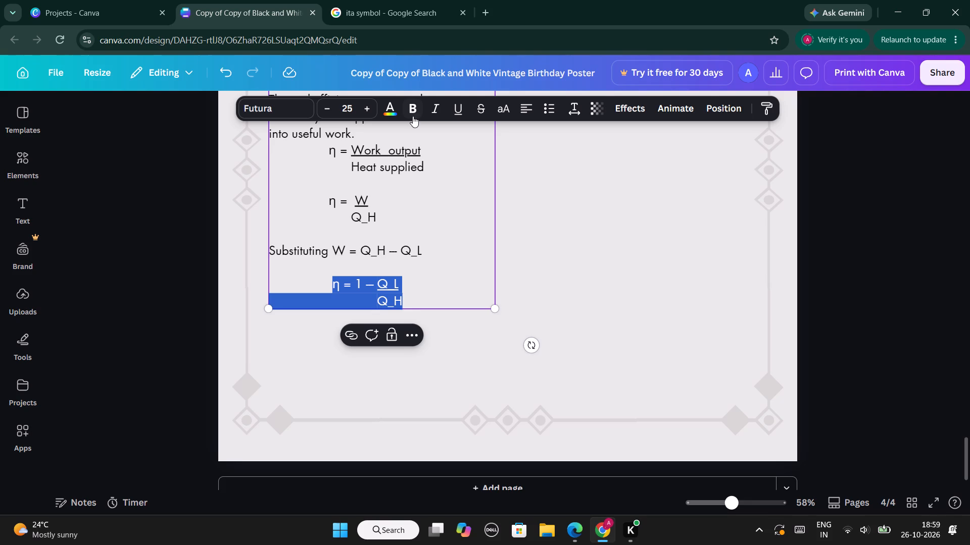
{"action": "left_click", "coordinate": [413, 116]}
{"action": "left_click", "coordinate": [418, 299]}
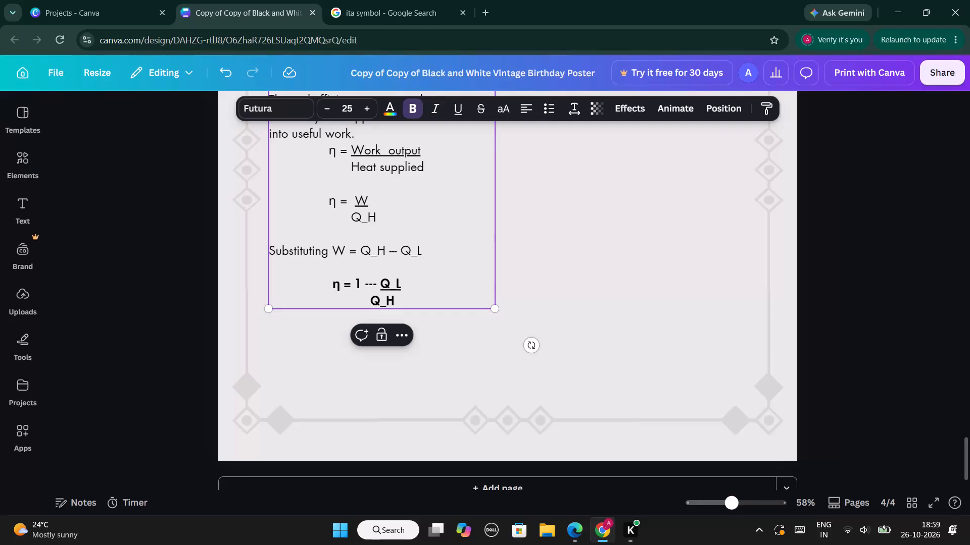
Shorten the dash between 1 and Q_L in the bold equation to a single hyphen.
{"action": "left_click", "coordinate": [376, 283]}
{"action": "key", "text": "BackSpace"}
{"action": "key", "text": "BackSpace"}
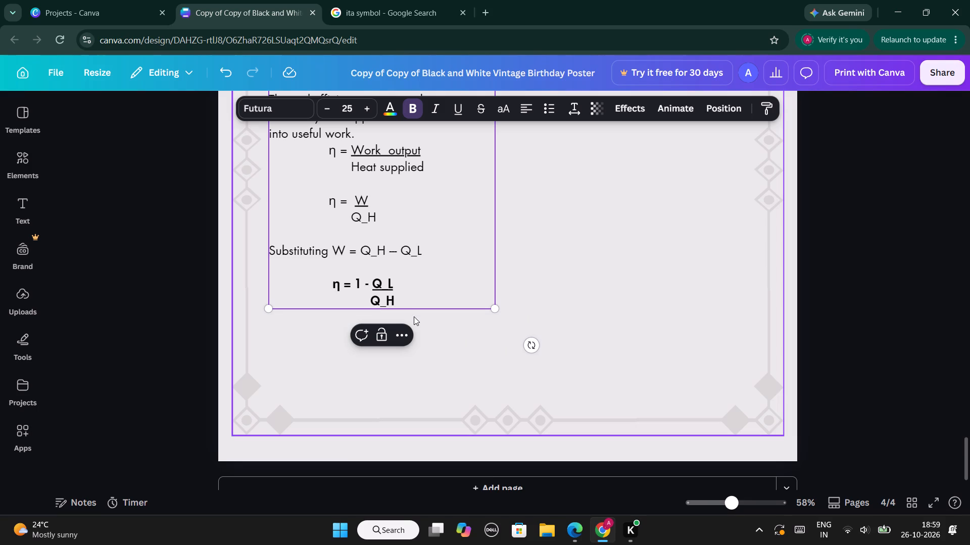
Start a new non-bold line below the bold equation's denominator with the word "Multiplying".
{"action": "left_click", "coordinate": [404, 305]}
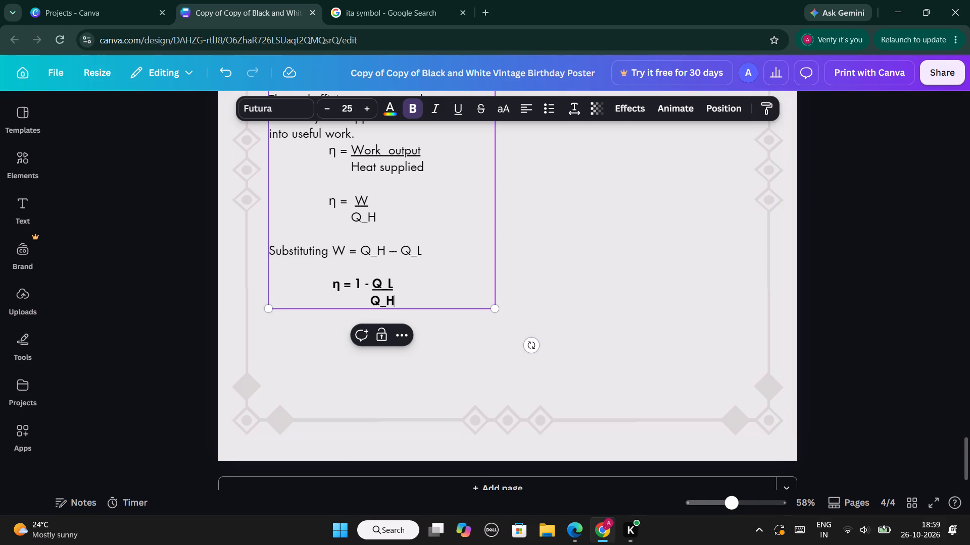
{"action": "key", "text": "Return"}
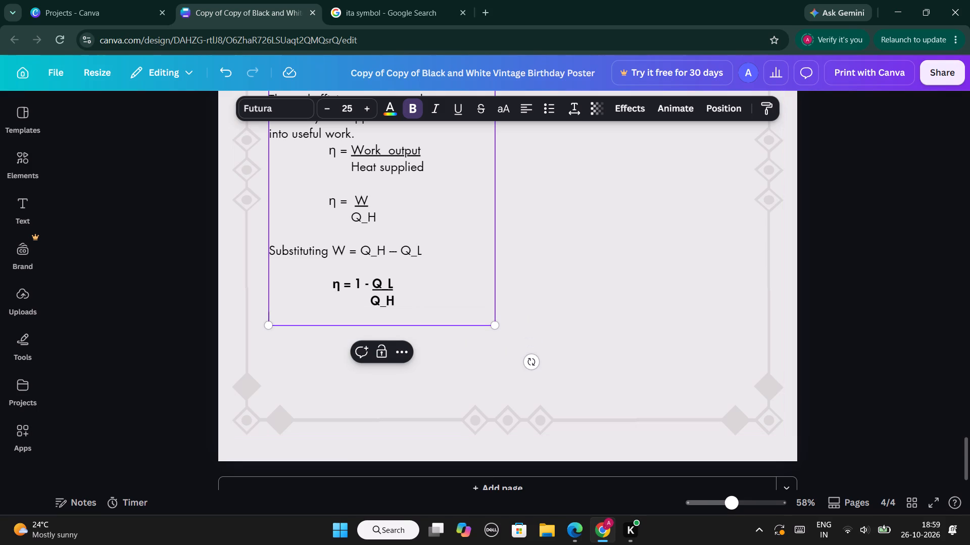
{"action": "key", "text": "ctrl+b"}
{"action": "type", "text": "Muk"}
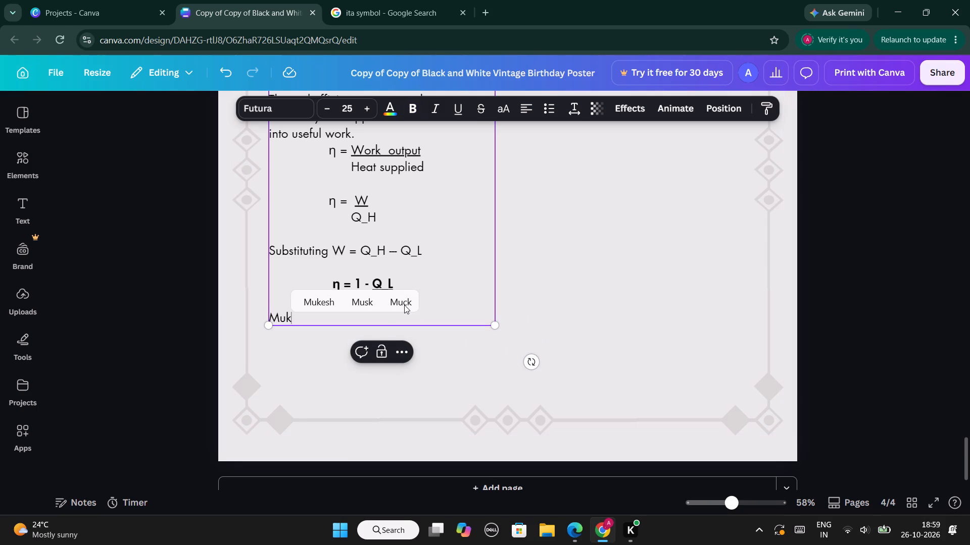
{"action": "key", "text": "BackSpace"}
{"action": "type", "text": "lti"}
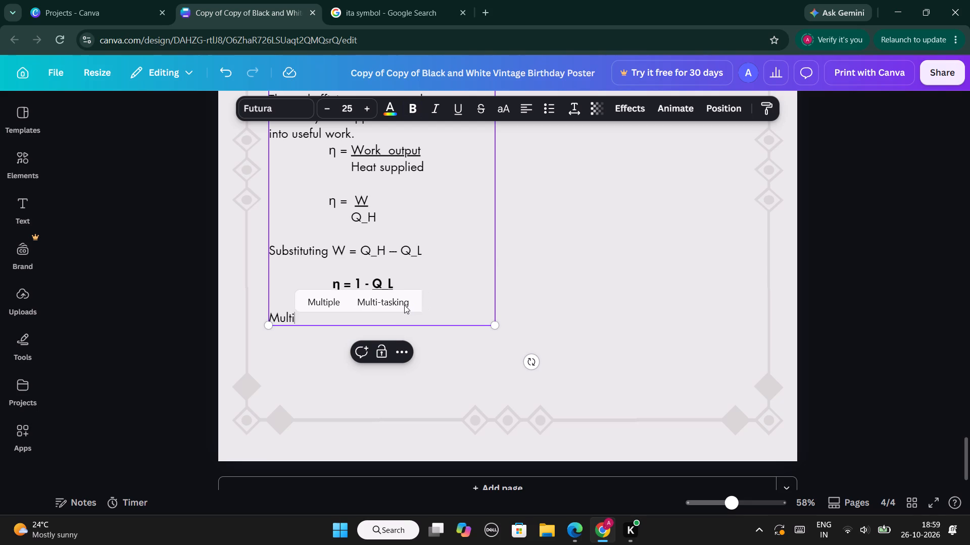
{"action": "type", "text": "plying"}
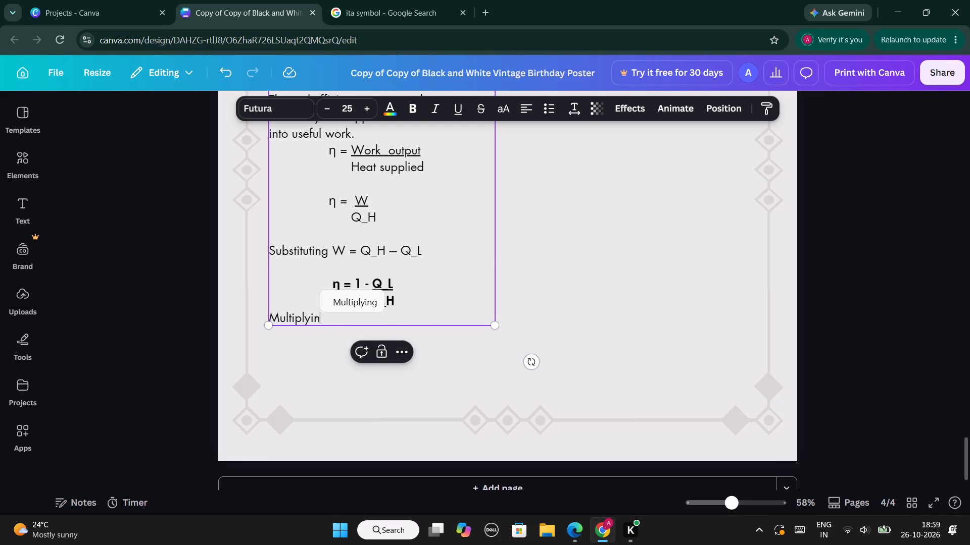
{"action": "key", "text": "space"}
Insert a blank line between the bold equation's denominator "Q_H" and the "Multiplying" line.
{"action": "key", "text": "Left"}
{"action": "key", "text": "Left"}
{"action": "key", "text": "Left"}
{"action": "key", "text": "Left"}
{"action": "key", "text": "Left"}
{"action": "key", "text": "Left"}
{"action": "key", "text": "Left"}
{"action": "key", "text": "Left"}
{"action": "key", "text": "Left"}
{"action": "key", "text": "Left"}
{"action": "key", "text": "Left"}
{"action": "key", "text": "Left"}
{"action": "key", "text": "Left"}
{"action": "key", "text": "Right"}
{"action": "key", "text": "Right"}
{"action": "key", "text": "Left"}
{"action": "key", "text": "Return"}
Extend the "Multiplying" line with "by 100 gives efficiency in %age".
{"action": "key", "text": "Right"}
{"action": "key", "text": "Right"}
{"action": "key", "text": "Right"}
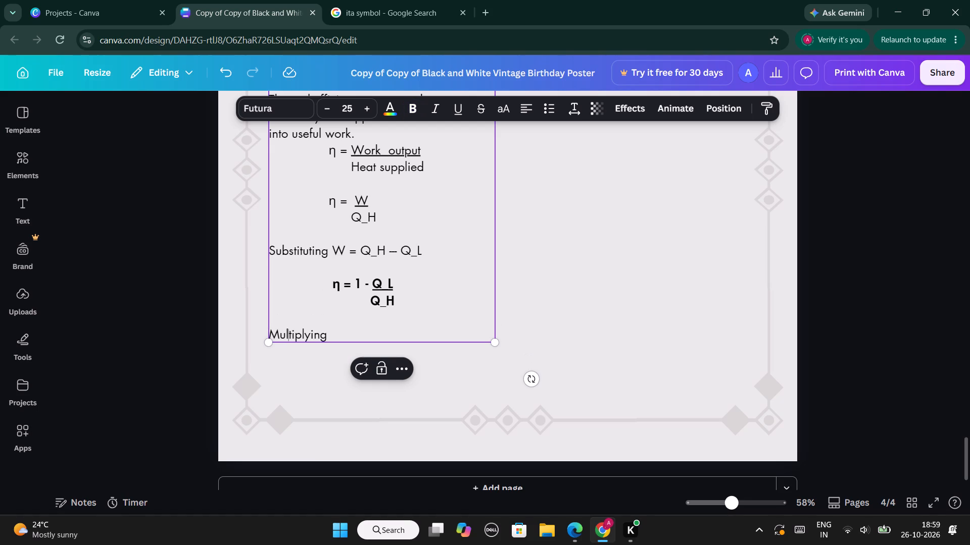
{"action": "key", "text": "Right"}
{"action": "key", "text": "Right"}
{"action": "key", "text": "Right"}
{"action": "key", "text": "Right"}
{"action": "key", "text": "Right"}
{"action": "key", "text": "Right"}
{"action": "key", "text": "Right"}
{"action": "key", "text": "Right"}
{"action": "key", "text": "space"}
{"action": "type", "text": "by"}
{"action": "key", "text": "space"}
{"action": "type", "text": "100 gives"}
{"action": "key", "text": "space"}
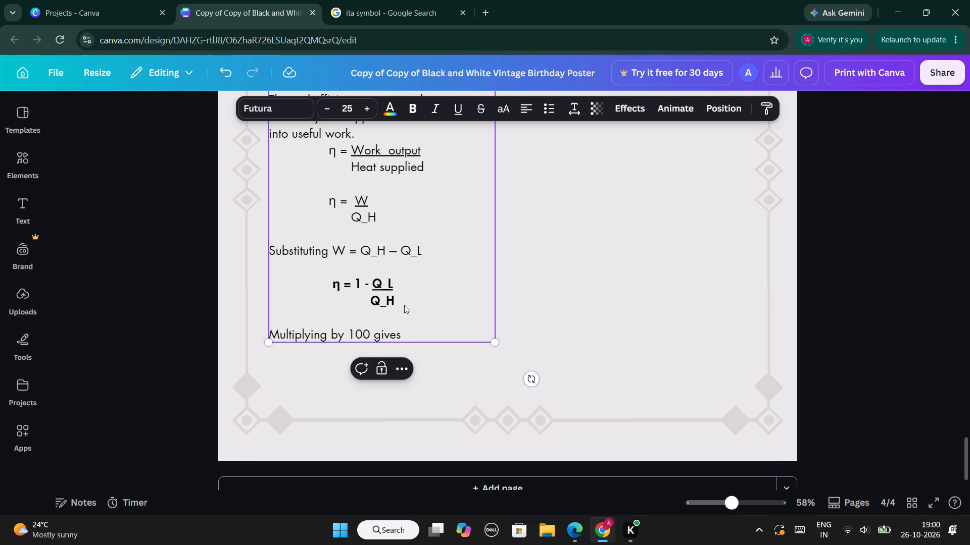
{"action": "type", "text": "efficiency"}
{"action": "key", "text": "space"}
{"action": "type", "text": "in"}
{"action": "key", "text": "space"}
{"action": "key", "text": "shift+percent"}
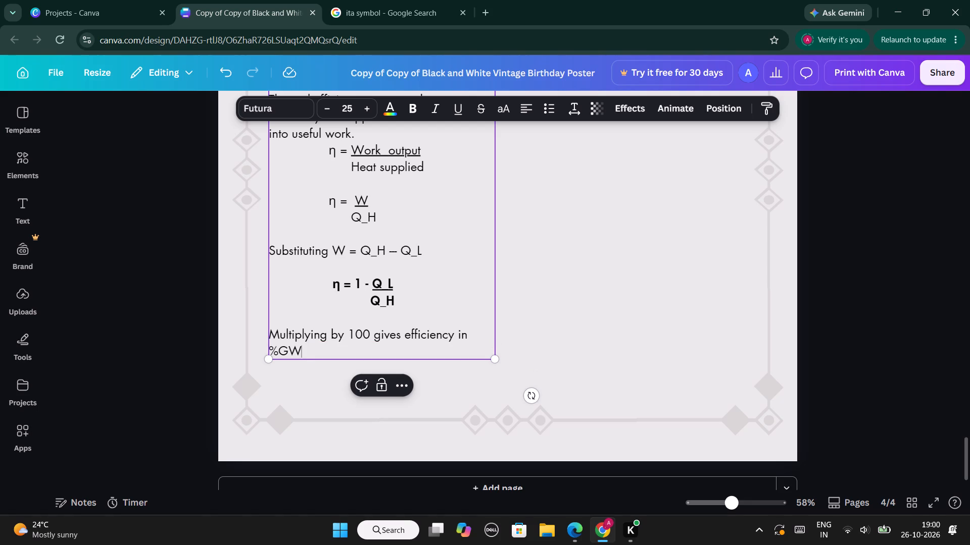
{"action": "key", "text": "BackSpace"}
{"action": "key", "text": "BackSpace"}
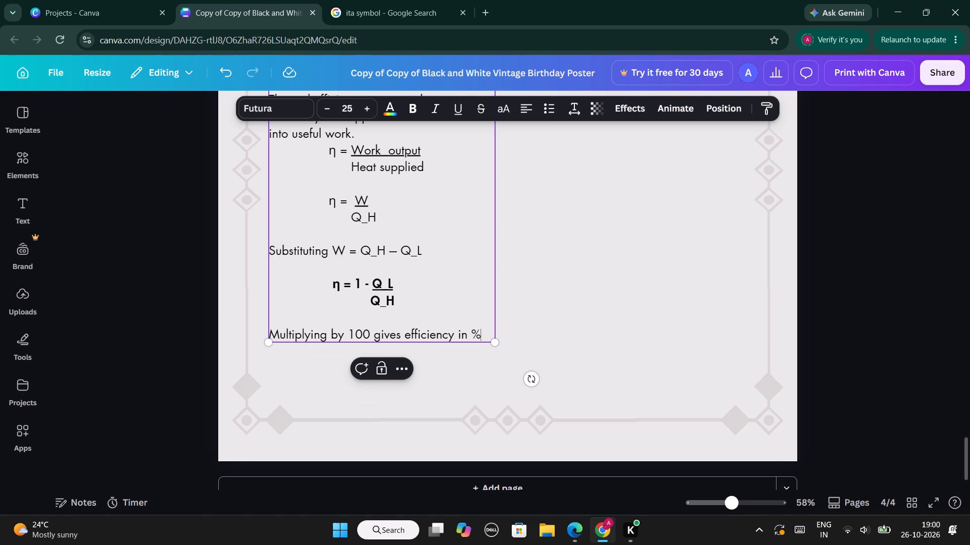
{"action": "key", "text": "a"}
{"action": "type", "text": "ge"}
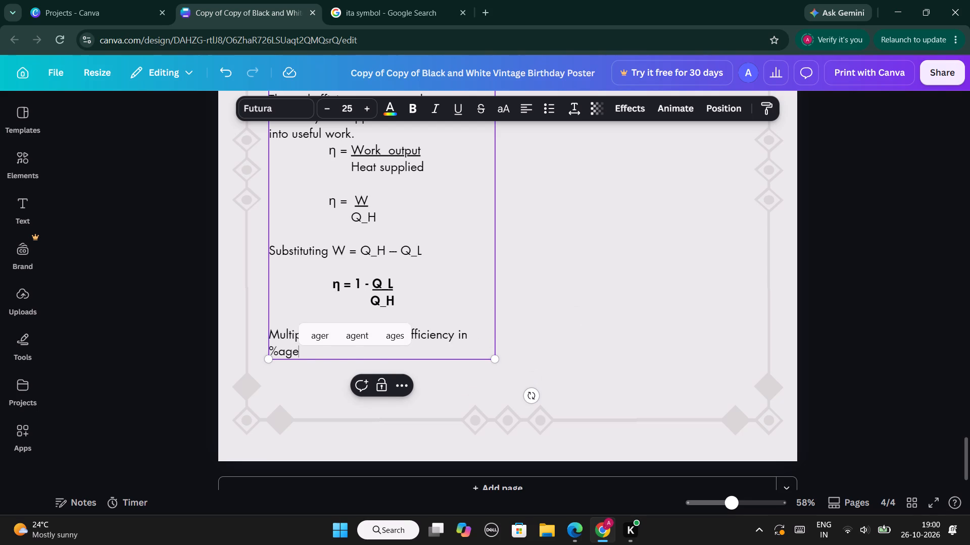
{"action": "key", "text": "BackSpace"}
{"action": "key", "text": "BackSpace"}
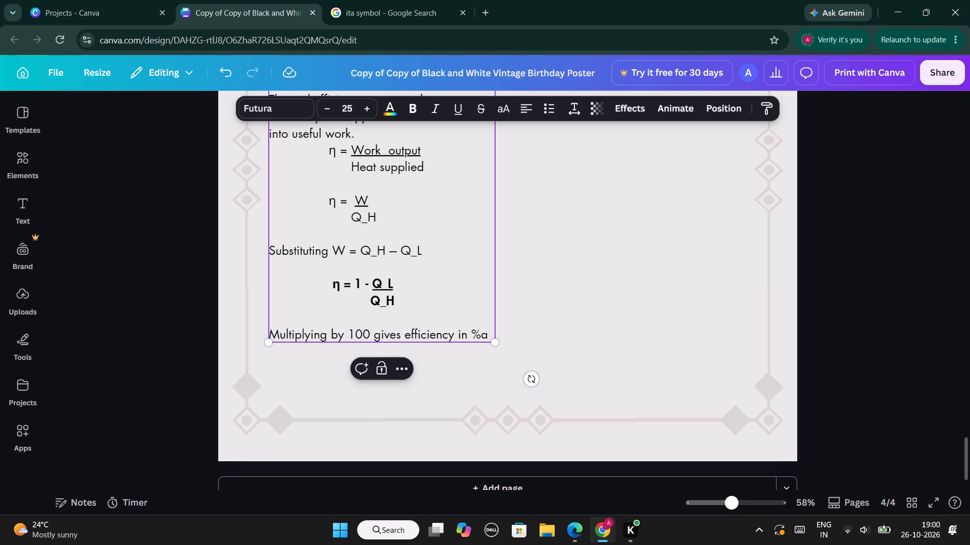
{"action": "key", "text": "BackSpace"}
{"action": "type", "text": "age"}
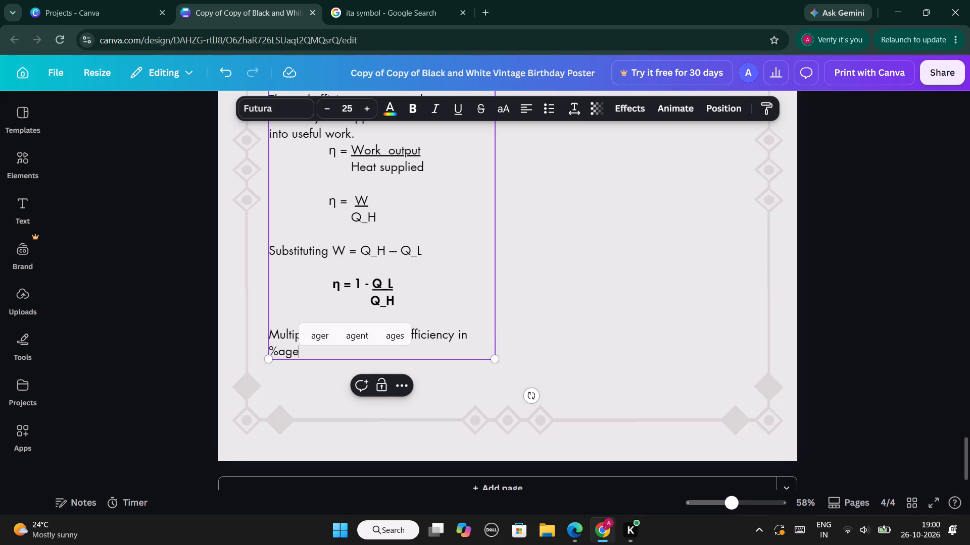
Cut the multiplying line back to the abbreviation "Multip." followed by a space.
{"action": "key", "text": "BackSpace"}
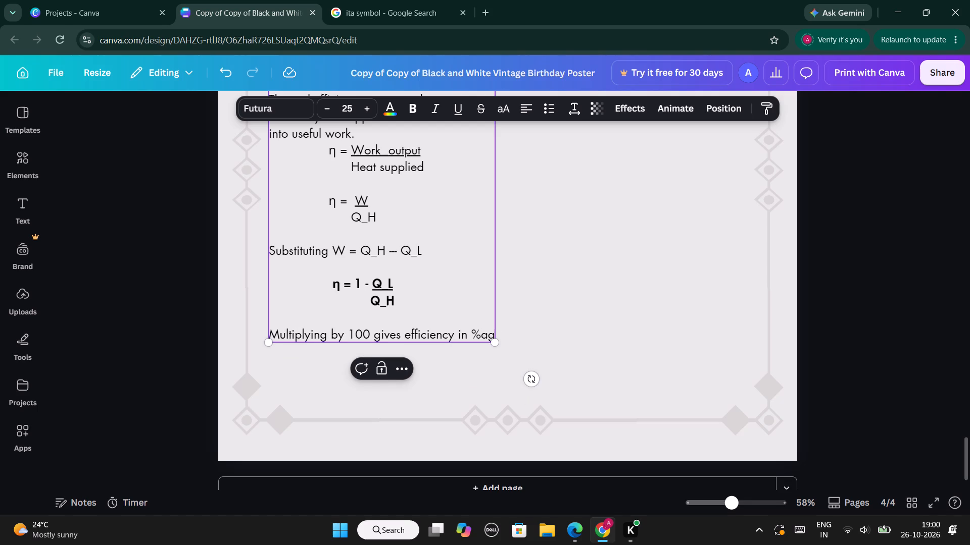
{"action": "key", "text": "BackSpace"}
{"action": "key", "text": "BackSpace"}
{"action": "key", "text": "BackSpace"}
{"action": "key", "text": "BackSpace"}
{"action": "key", "text": "BackSpace"}
{"action": "key", "text": "BackSpace"}
{"action": "key", "text": "BackSpace"}
{"action": "key", "text": "BackSpace"}
{"action": "key", "text": "BackSpace"}
{"action": "key", "text": "BackSpace"}
{"action": "key", "text": "BackSpace"}
{"action": "key", "text": "BackSpace"}
{"action": "key", "text": "BackSpace"}
{"action": "key", "text": "BackSpace"}
{"action": "key", "text": "BackSpace"}
{"action": "key", "text": "BackSpace"}
{"action": "key", "text": "BackSpace"}
{"action": "key", "text": "BackSpace"}
{"action": "key", "text": "BackSpace"}
{"action": "key", "text": "BackSpace"}
{"action": "key", "text": "BackSpace"}
{"action": "key", "text": "BackSpace"}
{"action": "key", "text": "BackSpace"}
{"action": "key", "text": "BackSpace"}
{"action": "key", "text": "BackSpace"}
{"action": "key", "text": "BackSpace"}
{"action": "key", "text": "BackSpace"}
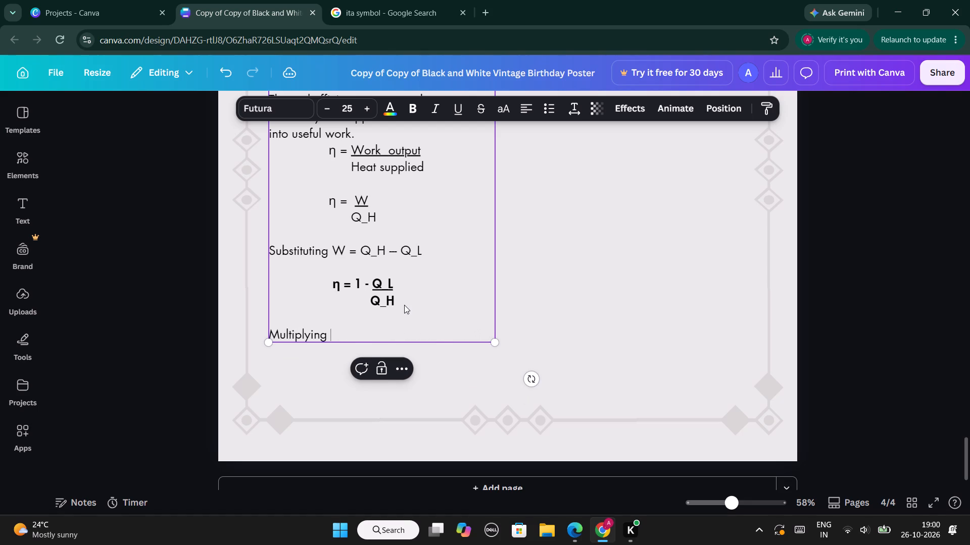
{"action": "type", "text": "."}
{"action": "key", "text": "space"}
Complete the line after "Multip." with "by 100 gives efficiency in %age.".
{"action": "type", "text": "by q--"}
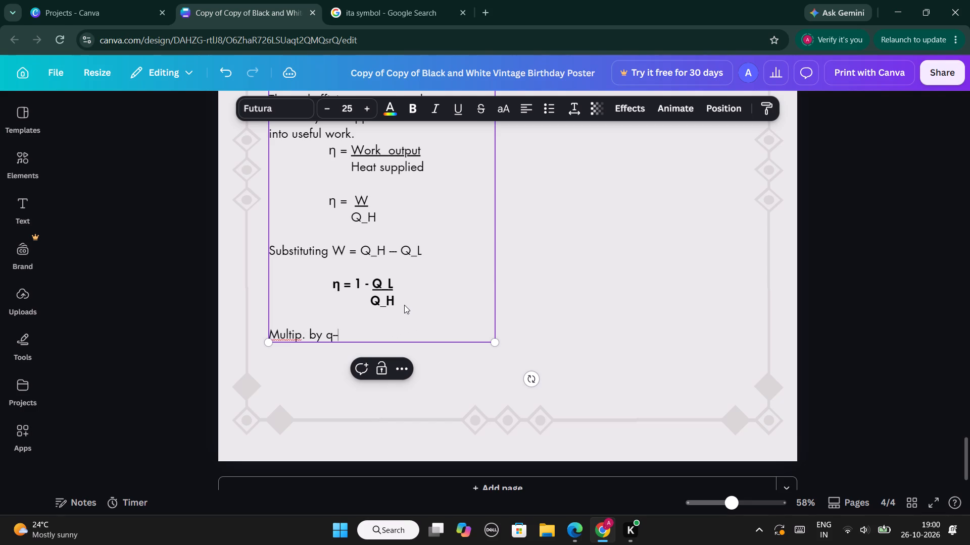
{"action": "key", "text": "BackSpace"}
{"action": "key", "text": "BackSpace"}
{"action": "key", "text": "BackSpace"}
{"action": "key", "text": "1"}
{"action": "type", "text": "00 give s"}
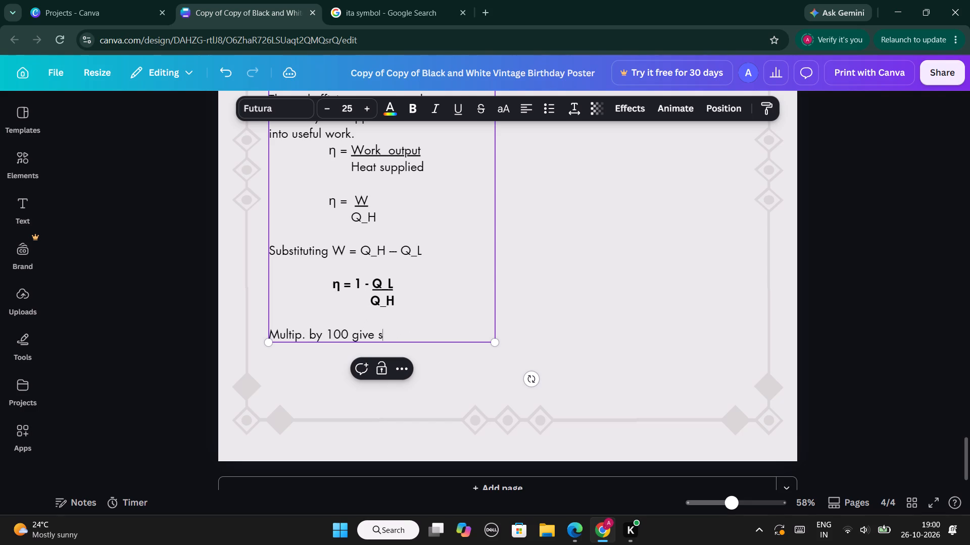
{"action": "key", "text": "BackSpace"}
{"action": "key", "text": "BackSpace"}
{"action": "type", "text": "s"}
{"action": "key", "text": "space"}
{"action": "type", "text": "efficin"}
{"action": "key", "text": "BackSpace"}
{"action": "key", "text": "e"}
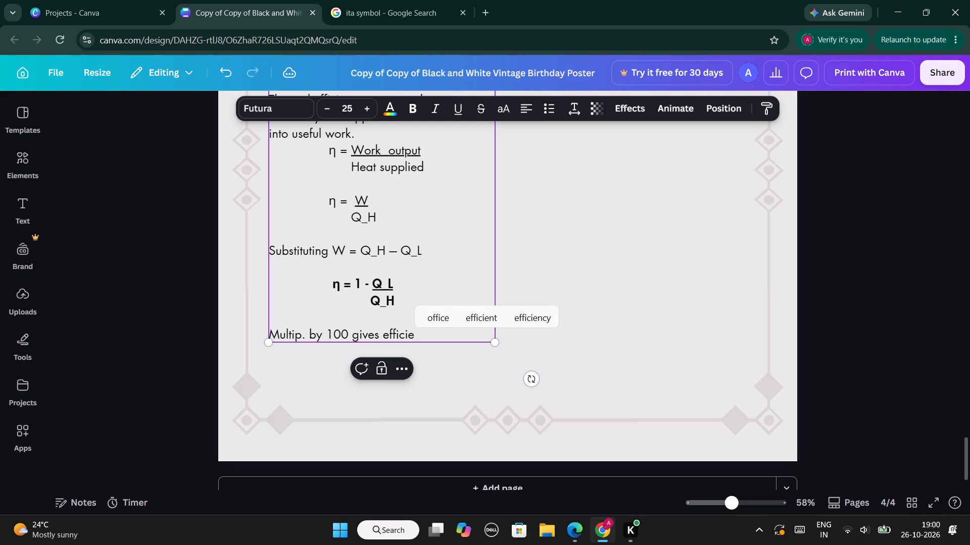
{"action": "key", "text": "BackSpace"}
{"action": "type", "text": "ency"}
{"action": "key", "text": "space"}
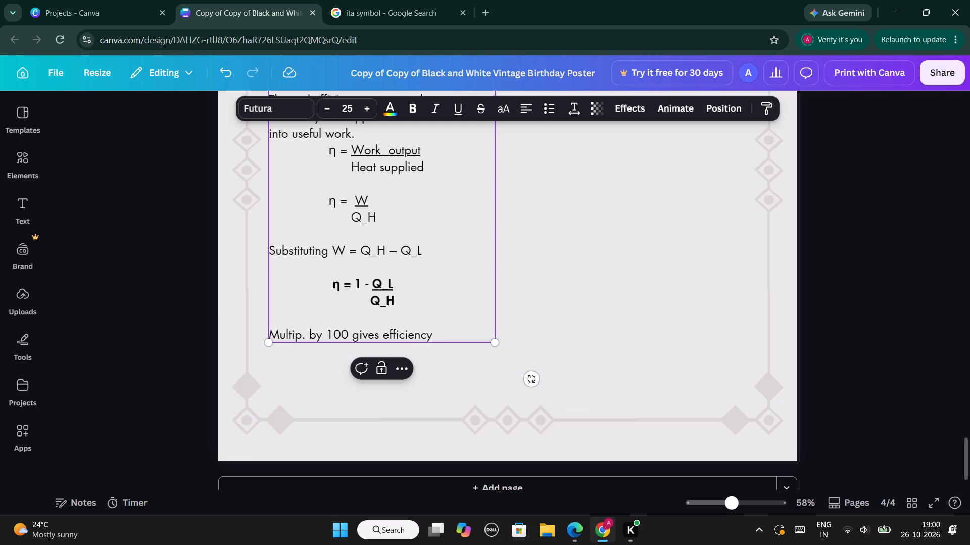
{"action": "type", "text": "i"}
{"action": "key", "text": "space"}
{"action": "key", "text": "BackSpace"}
{"action": "type", "text": "n per"}
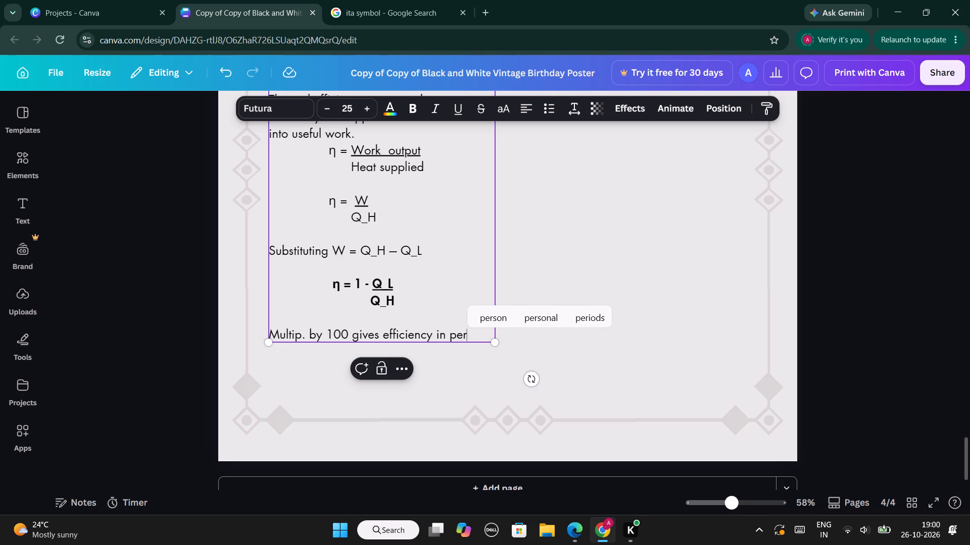
{"action": "key", "text": "BackSpace"}
{"action": "key", "text": "BackSpace"}
{"action": "key", "text": "BackSpace"}
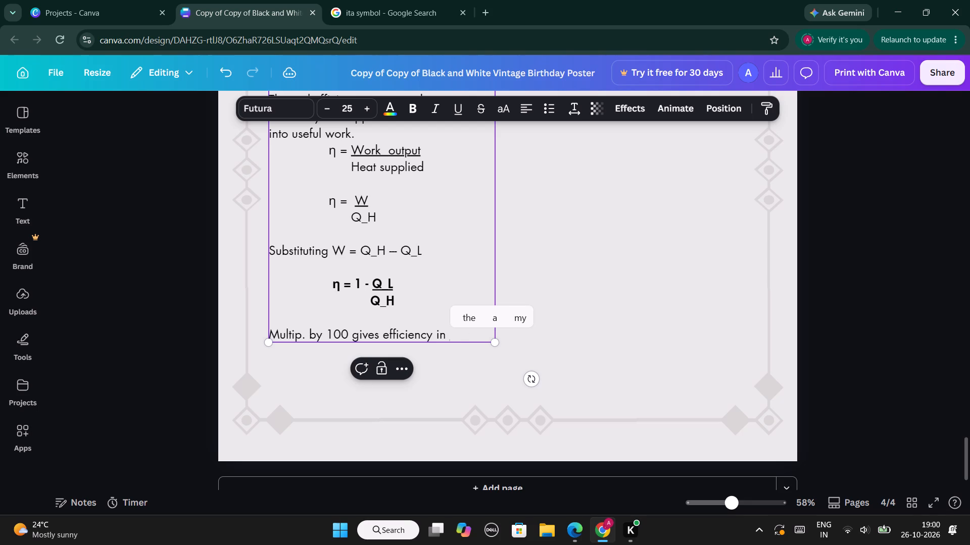
{"action": "type", "text": "%age"}
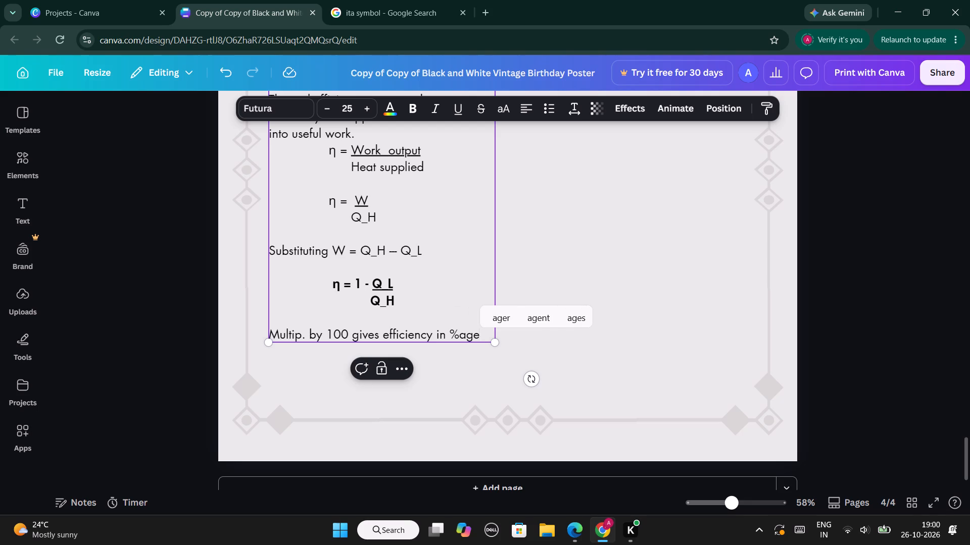
{"action": "key", "text": "period"}
Leave a blank line below the percentage sentence and start a new line with the bold label "Important:".
{"action": "key", "text": "Return"}
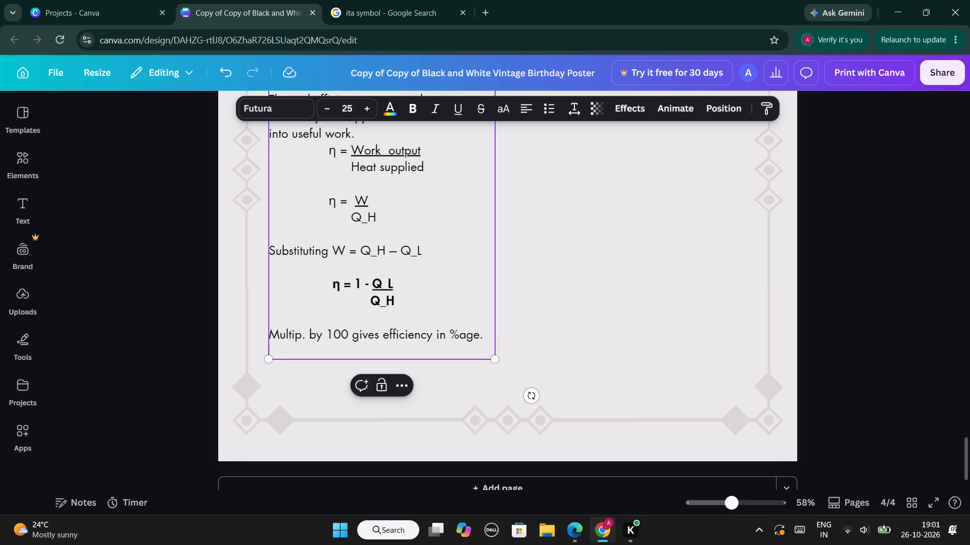
{"action": "key", "text": "Return"}
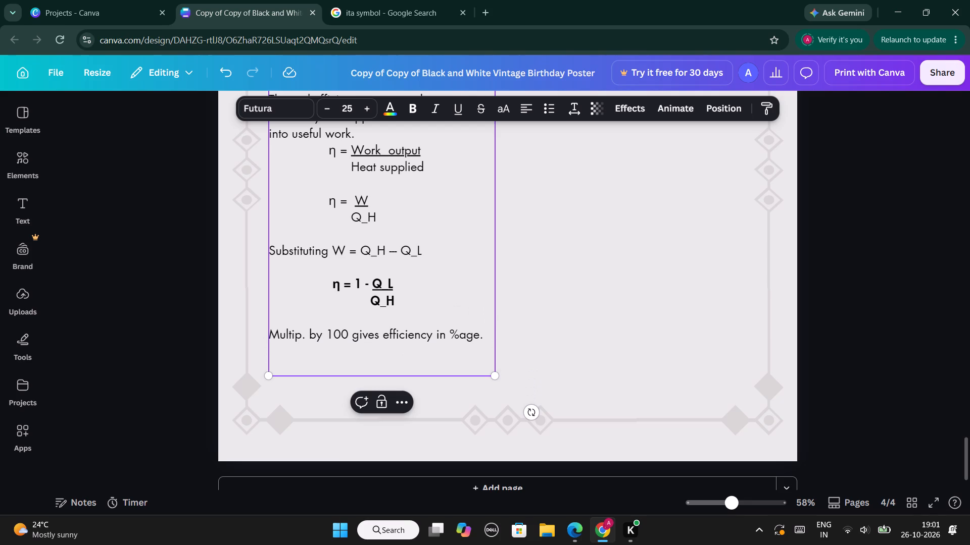
{"action": "key", "text": "ctrl+b"}
{"action": "type", "text": "Important"}
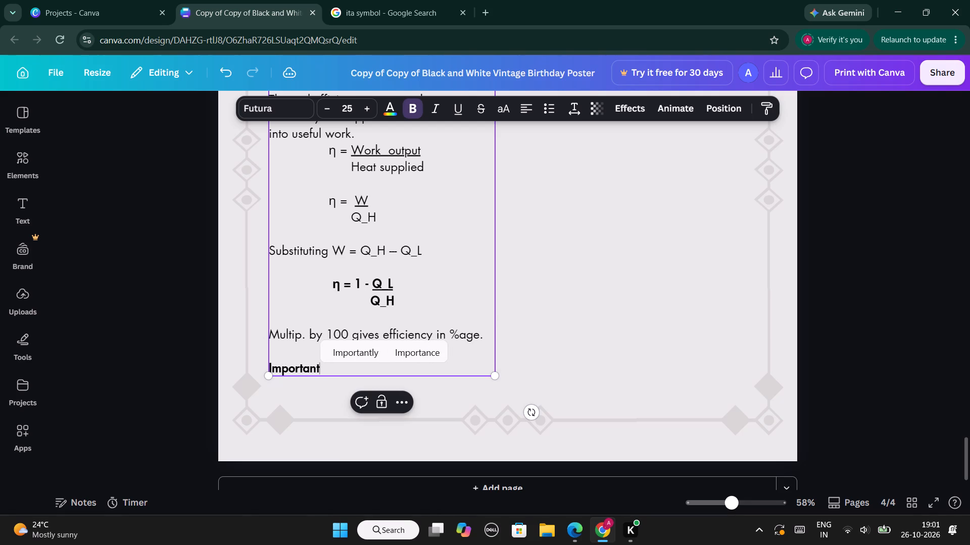
{"action": "type", "text": ":"}
{"action": "key", "text": "space"}
Complete the note after the bold "Important:" label with the regular-weight text "A heat engine's efficiency is always less than 100%".
{"action": "key", "text": "ctrl+b"}
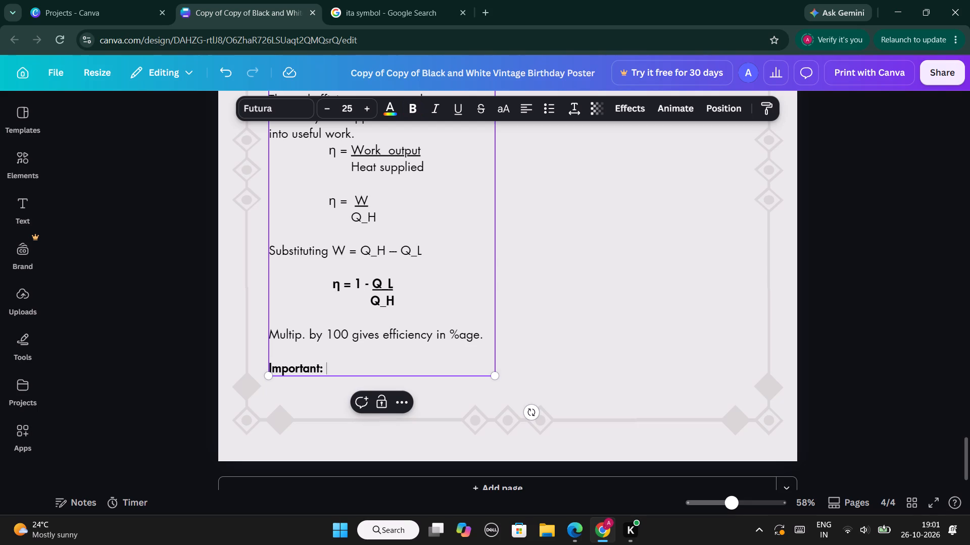
{"action": "type", "text": "A heat engine"}
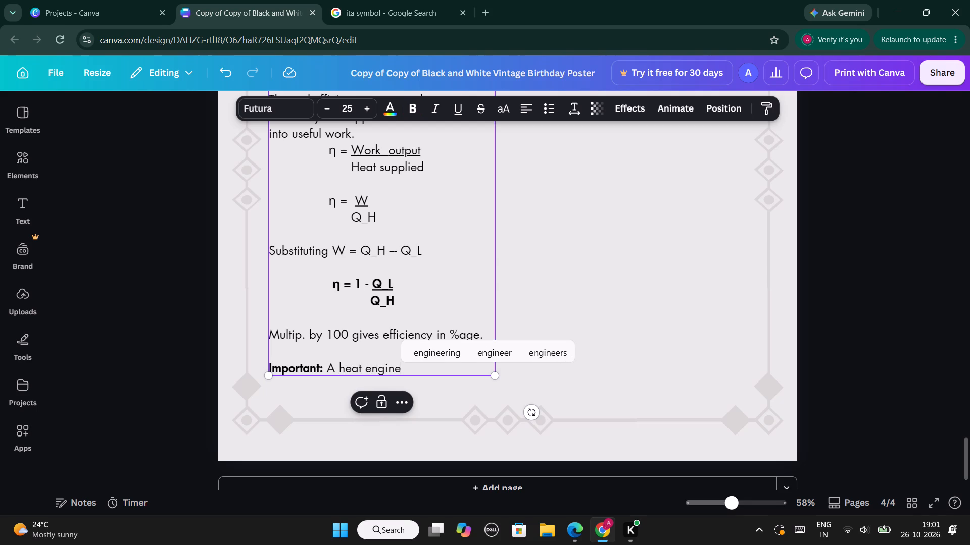
{"action": "type", "text": "'s"}
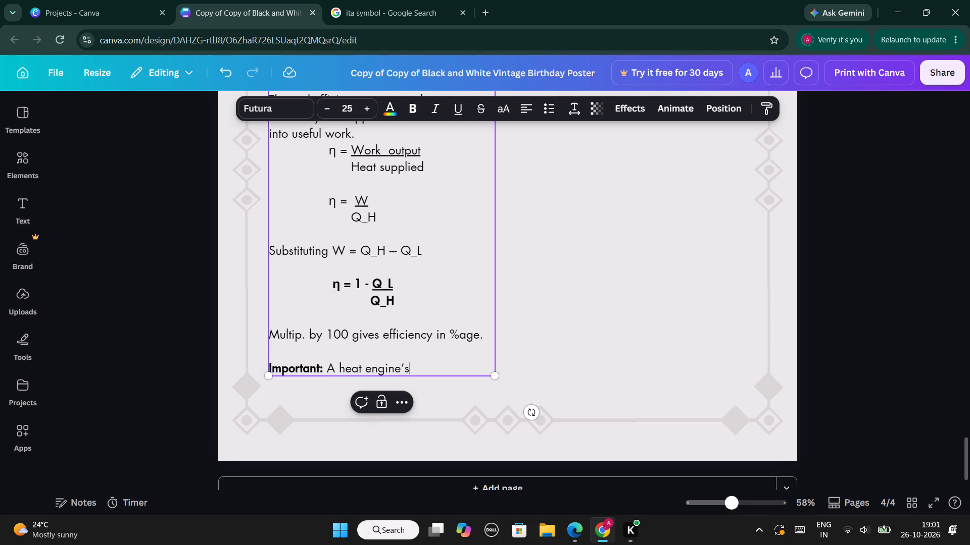
{"action": "key", "text": "space"}
{"action": "type", "text": "efficiency"}
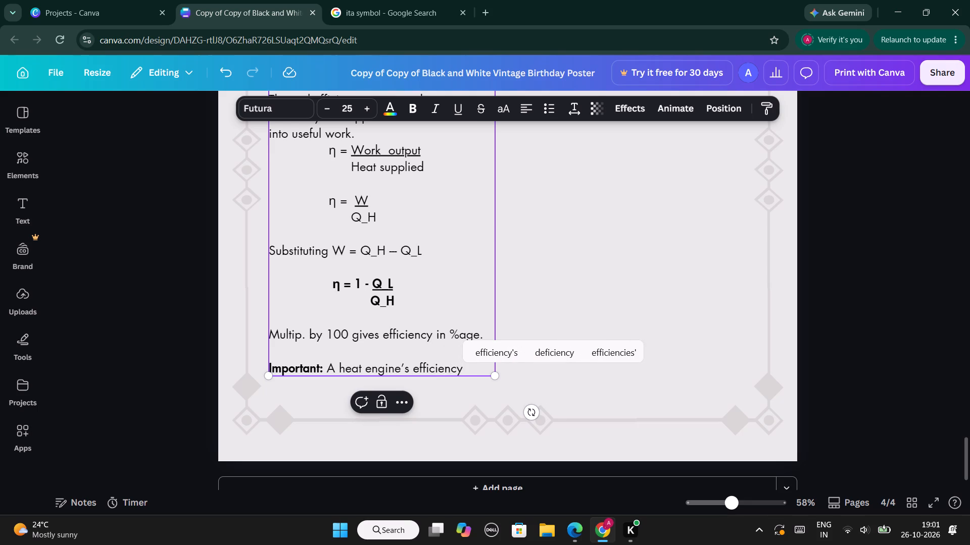
{"action": "key", "text": "space"}
{"action": "type", "text": "is always"}
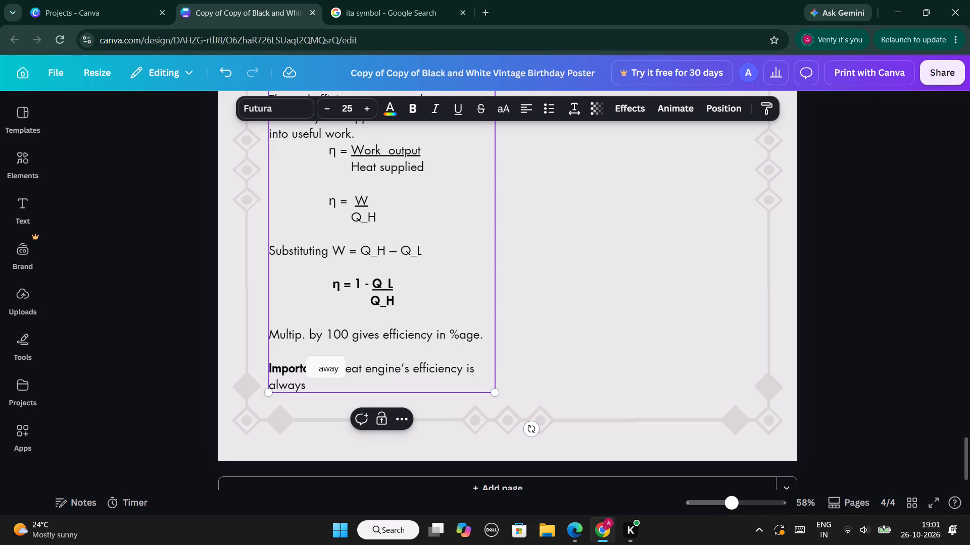
{"action": "key", "text": "space"}
{"action": "type", "text": "less tahn"}
{"action": "key", "text": "space"}
{"action": "key", "text": "BackSpace"}
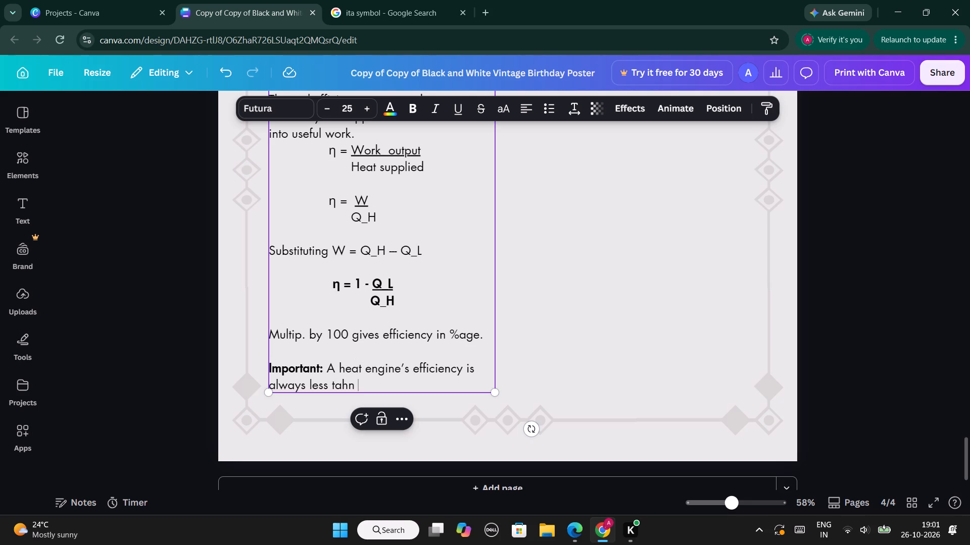
{"action": "key", "text": "BackSpace"}
{"action": "key", "text": "BackSpace"}
{"action": "key", "text": "BackSpace"}
{"action": "type", "text": "han"}
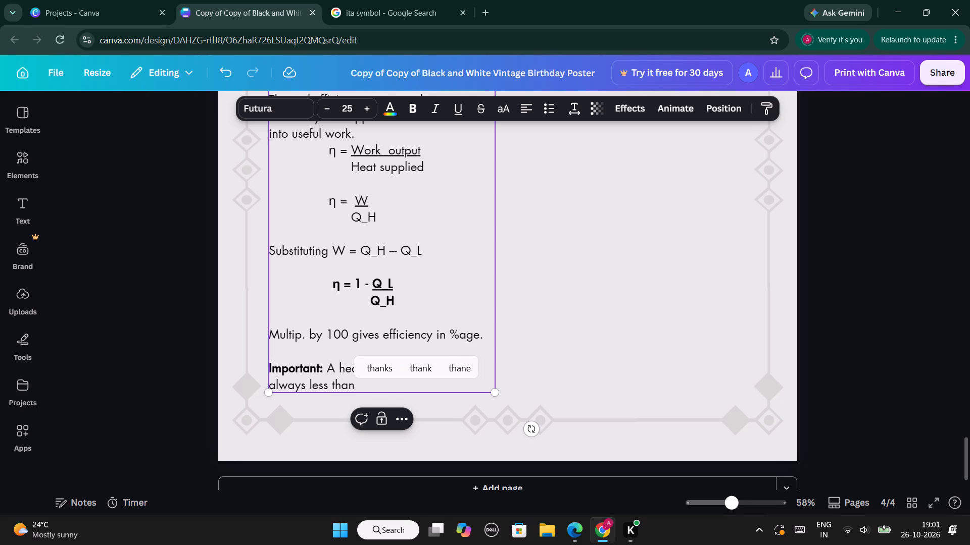
{"action": "key", "text": "space"}
{"action": "type", "text": "100"}
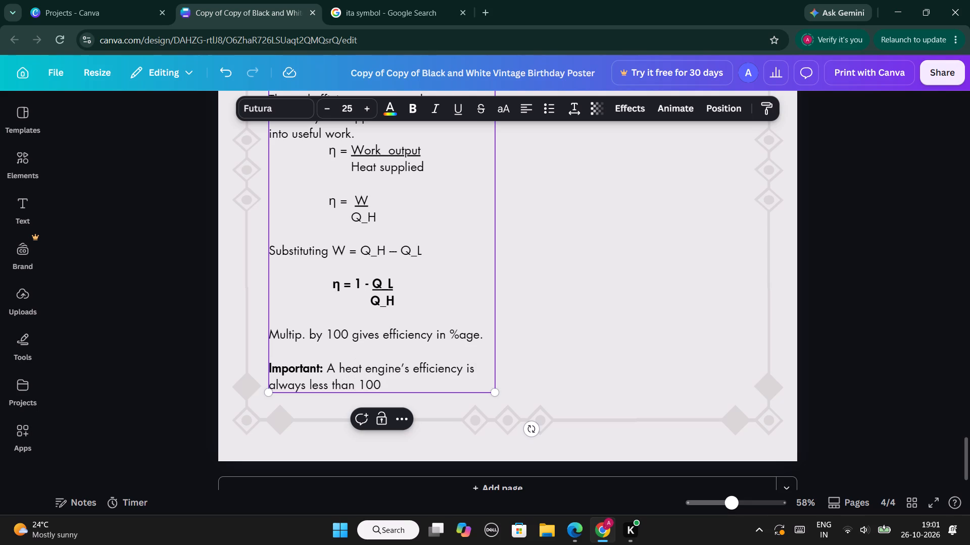
{"action": "key", "text": "shift+percent"}
{"action": "left_click", "coordinate": [577, 307]}
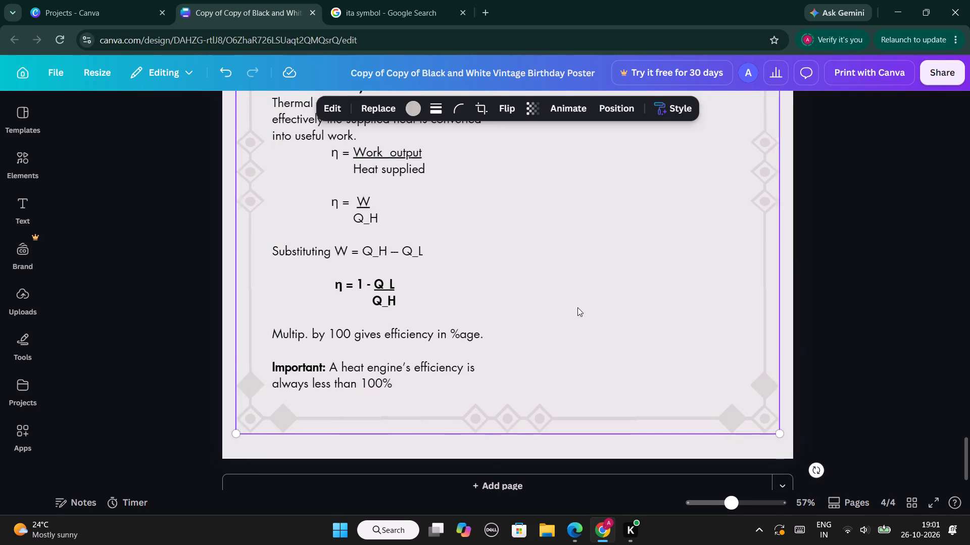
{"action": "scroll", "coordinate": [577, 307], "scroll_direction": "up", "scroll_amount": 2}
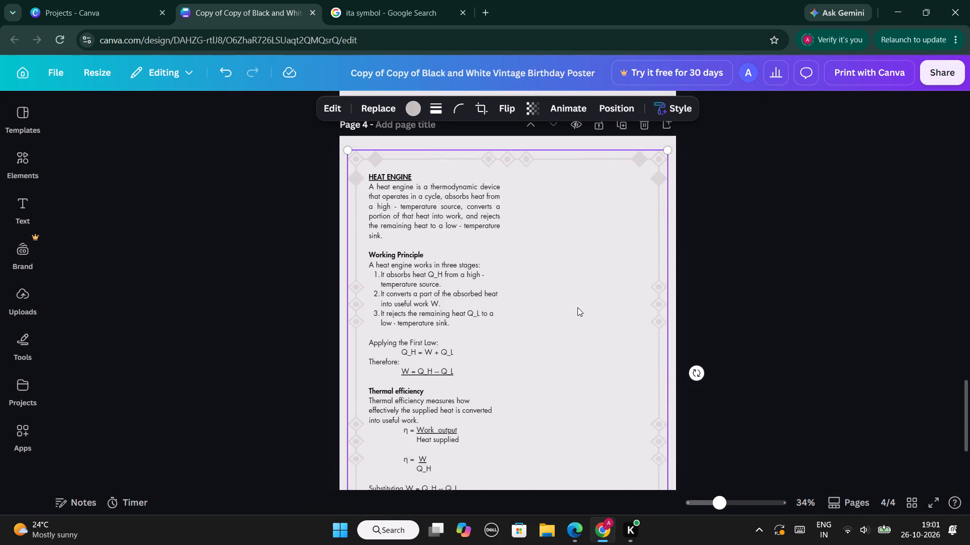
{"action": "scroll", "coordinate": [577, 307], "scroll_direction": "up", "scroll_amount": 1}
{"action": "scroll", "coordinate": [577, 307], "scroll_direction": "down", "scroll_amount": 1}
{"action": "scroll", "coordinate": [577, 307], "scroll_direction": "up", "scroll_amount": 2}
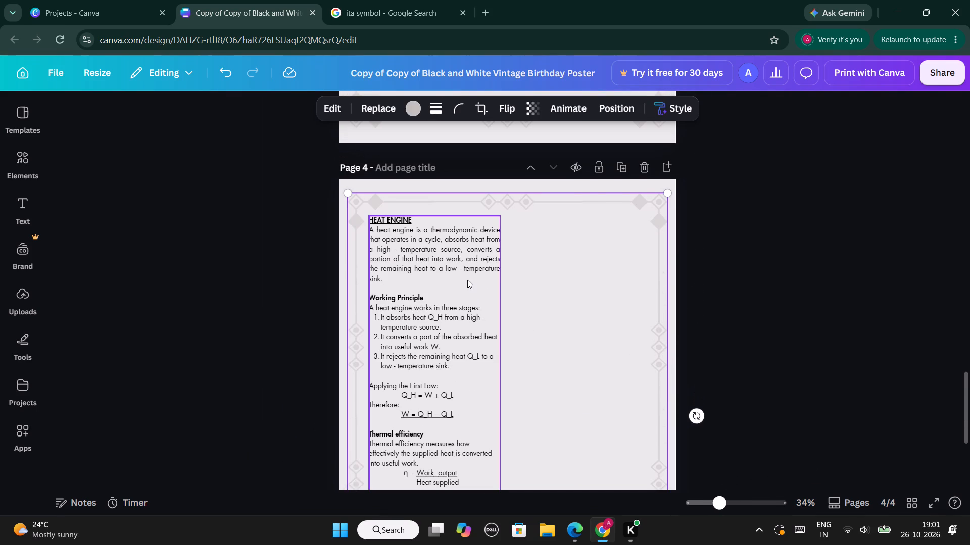
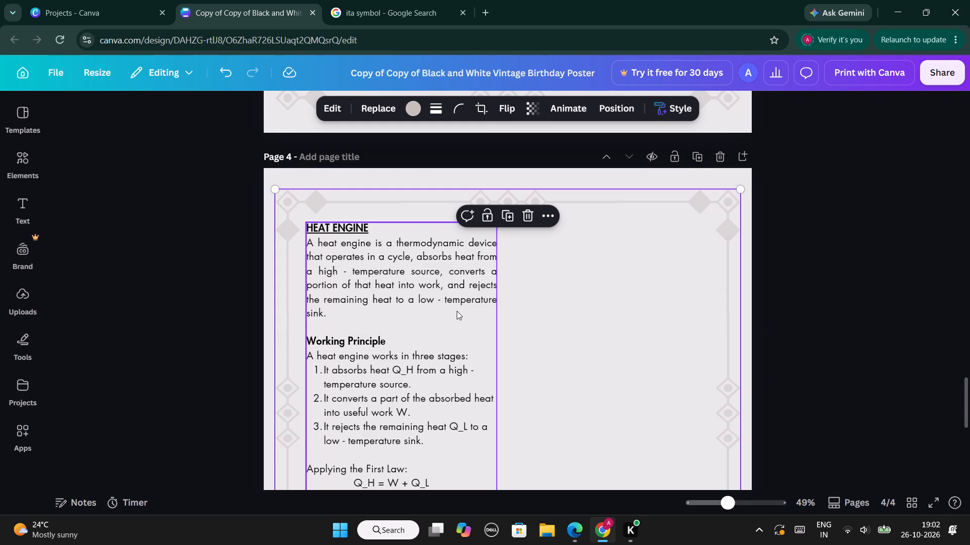
Duplicate the heat engine text column on page 4.
{"action": "left_click", "coordinate": [551, 213]}
{"action": "left_click", "coordinate": [439, 266]}
{"action": "right_click", "coordinate": [439, 266]}
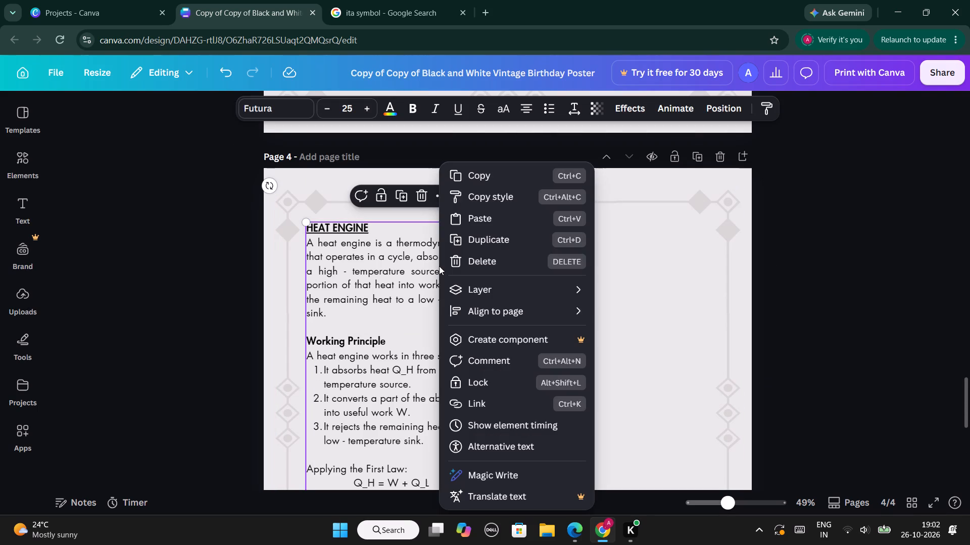
{"action": "left_click", "coordinate": [513, 244]}
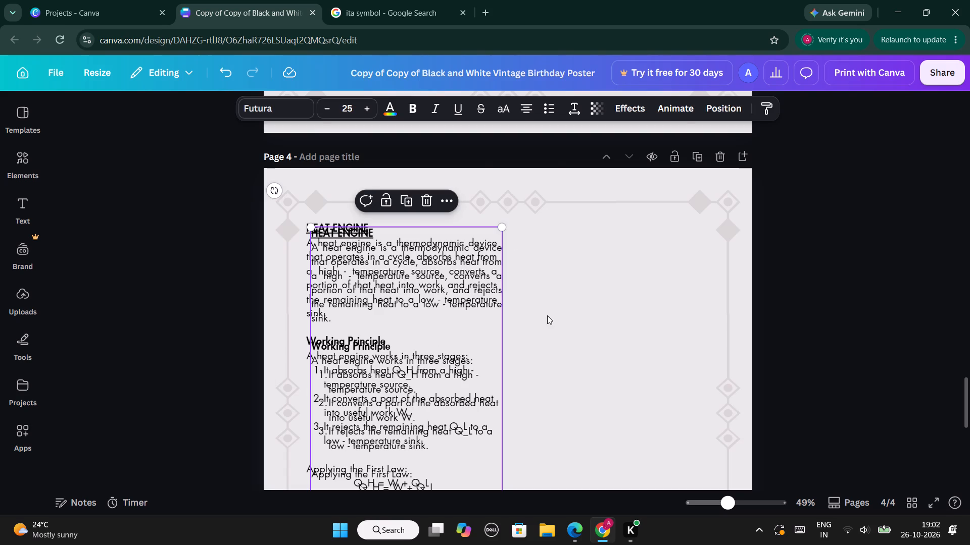
Nudge the duplicated text column so its top edge lines up with the original column.
{"action": "left_click", "coordinate": [547, 315]}
{"action": "left_click", "coordinate": [472, 332]}
{"action": "key", "text": "Left"}
{"action": "key", "text": "Left"}
{"action": "key", "text": "Left"}
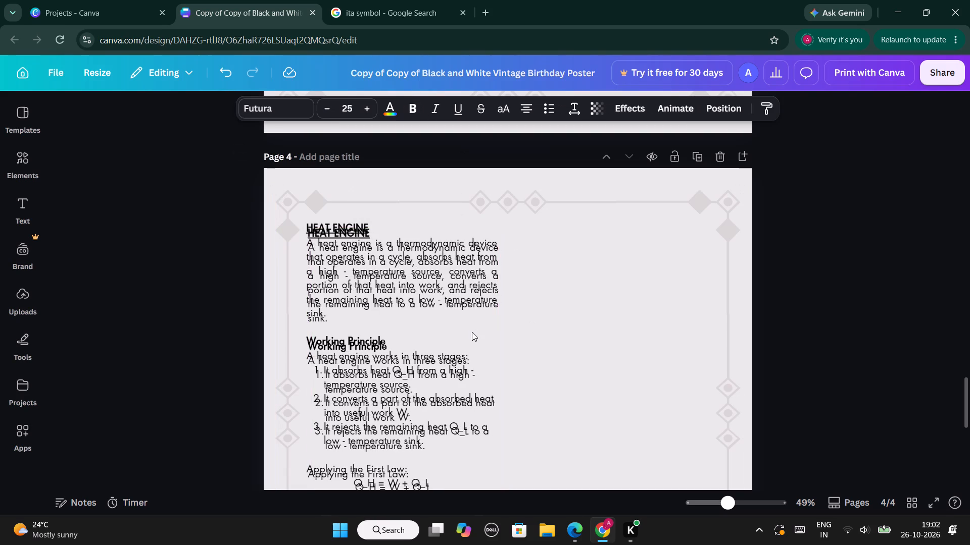
{"action": "key", "text": "Left"}
{"action": "key", "text": "Up"}
{"action": "key", "text": "Up"}
{"action": "key", "text": "Up"}
{"action": "key", "text": "Up"}
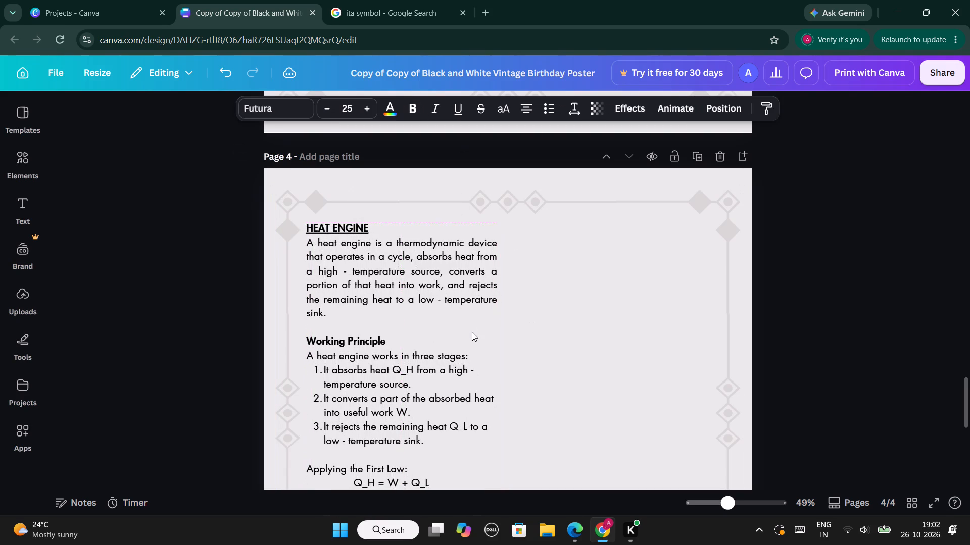
Move the duplicated column horizontally into the empty right half of page 4, beside the original with a small gap.
{"action": "key", "text": "Right"}
{"action": "key", "text": "Right"}
{"action": "key", "text": "Right"}
{"action": "key", "text": "Right"}
{"action": "key", "text": "Right"}
{"action": "key", "text": "Right"}
{"action": "key", "text": "Right"}
{"action": "key", "text": "Right"}
{"action": "key", "text": "Right"}
{"action": "key", "text": "Right"}
{"action": "key", "text": "Right"}
{"action": "key", "text": "Right"}
{"action": "key", "text": "Right"}
{"action": "key", "text": "Right"}
{"action": "key", "text": "Right"}
{"action": "key", "text": "Right"}
{"action": "key", "text": "Right"}
{"action": "key", "text": "Right"}
{"action": "key", "text": "Right"}
{"action": "key", "text": "Right"}
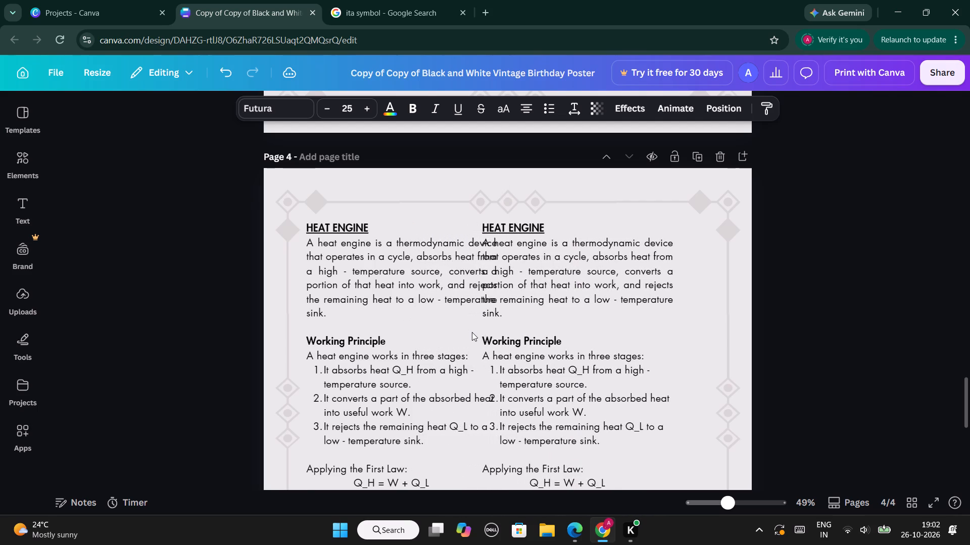
{"action": "key", "text": "Right"}
{"action": "key", "text": "Right"}
{"action": "key", "text": "Right"}
{"action": "key", "text": "Right"}
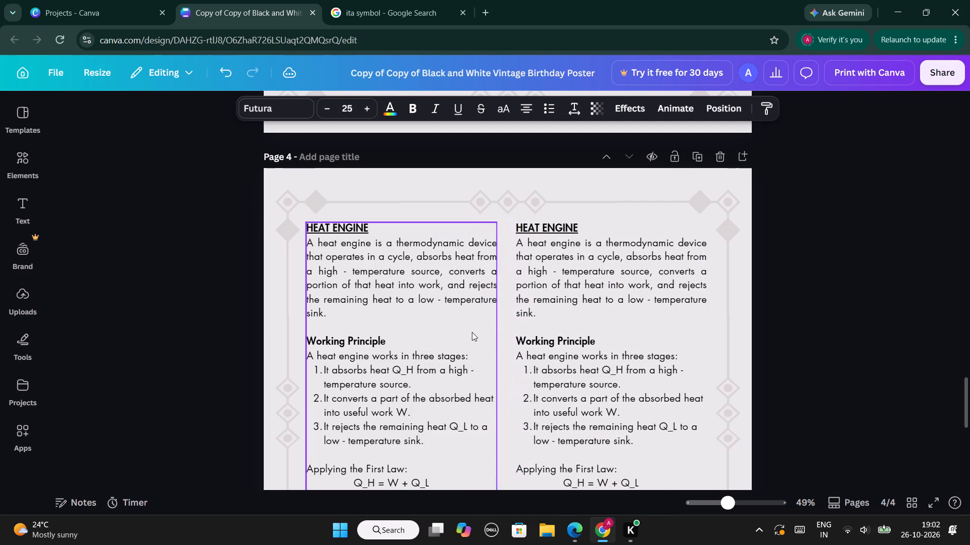
{"action": "key", "text": "Right"}
{"action": "key", "text": "Right"}
{"action": "key", "text": "Right"}
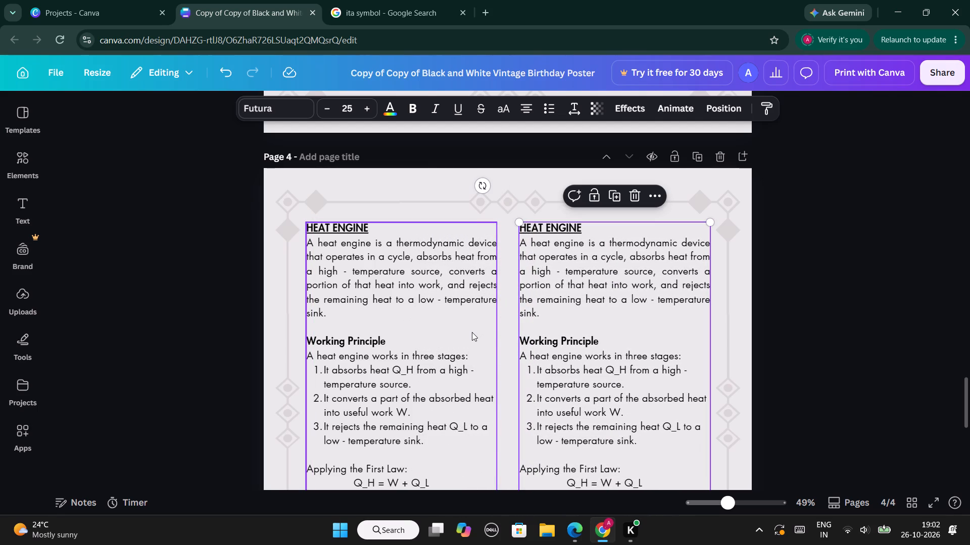
Replace all the text in the duplicated column with the bold, underlined heading "REFRIGERATOR".
{"action": "double_click", "coordinate": [612, 302]}
{"action": "key", "text": "BackSpace"}
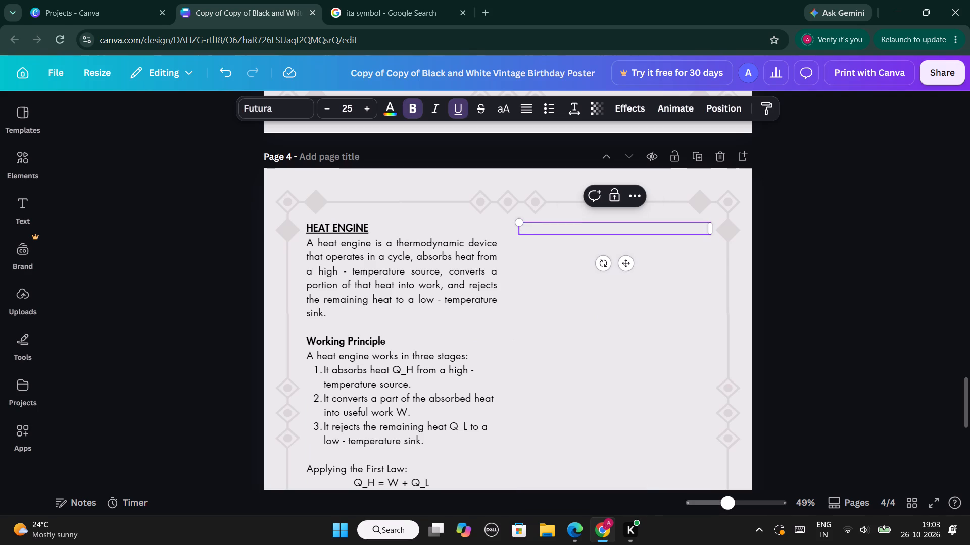
{"action": "key", "text": "ctrl+b"}
{"action": "key", "text": "ctrl+u"}
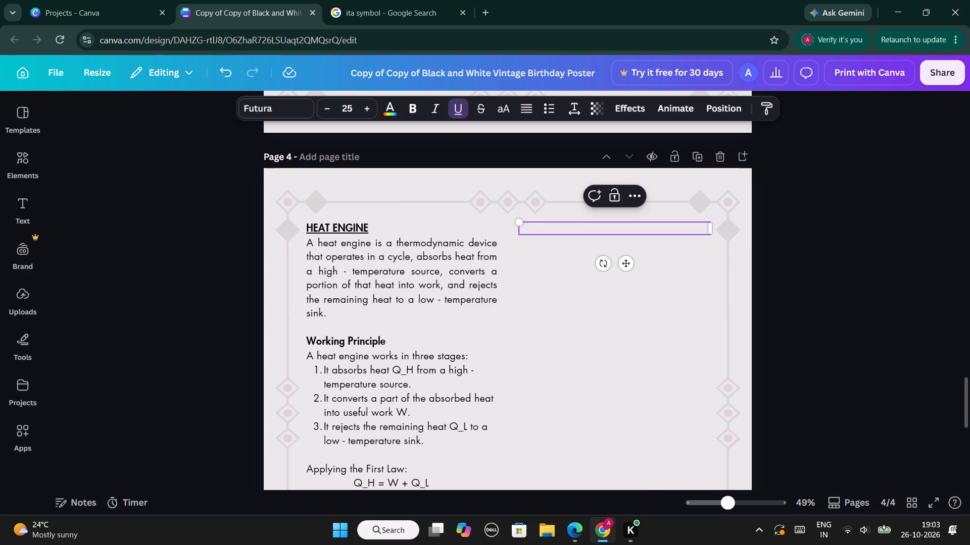
{"action": "key", "text": "ctrl+b"}
{"action": "key", "text": "ctrl+u"}
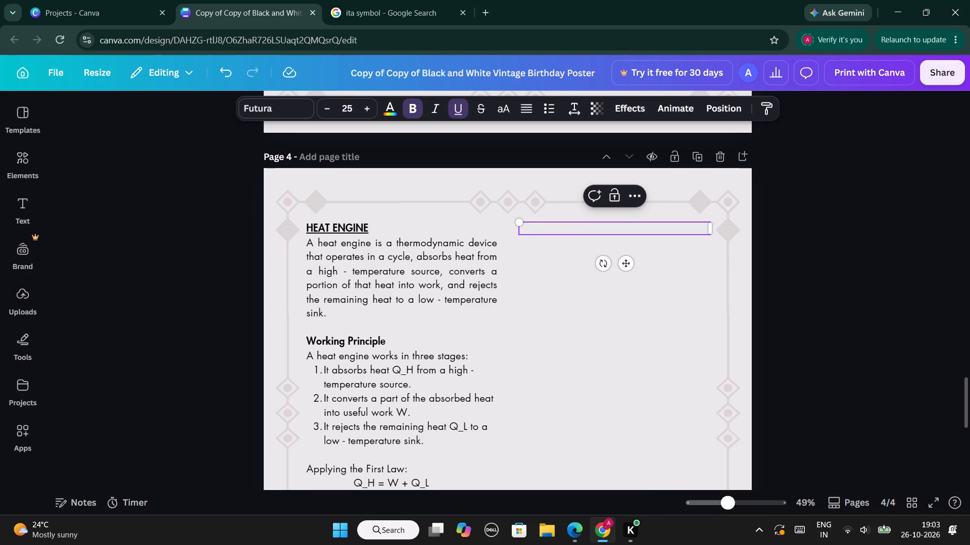
{"action": "key", "text": "shift+r"}
{"action": "key", "text": "BackSpace"}
{"action": "key", "text": "e"}
{"action": "key", "text": "BackSpace"}
{"action": "type", "text": "RE"}
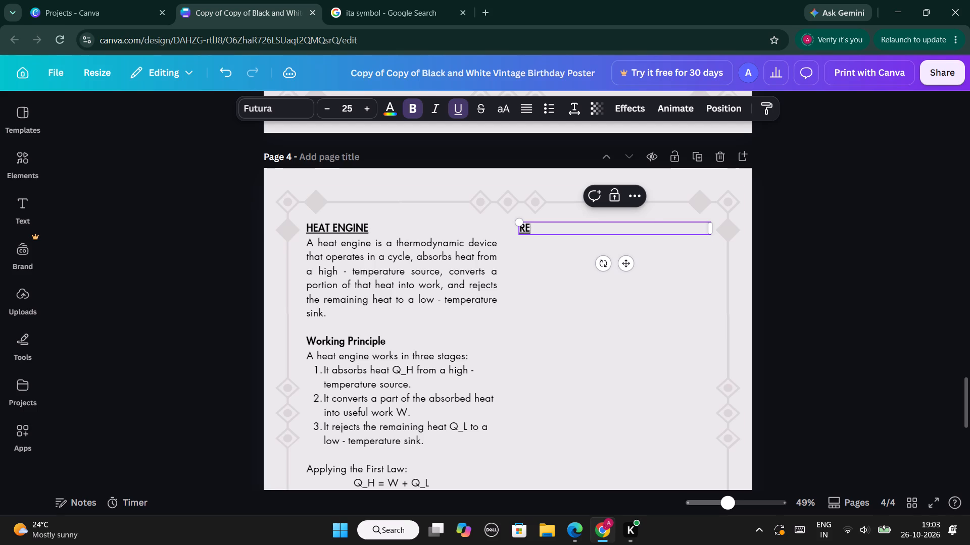
{"action": "type", "text": "FRIGERA"}
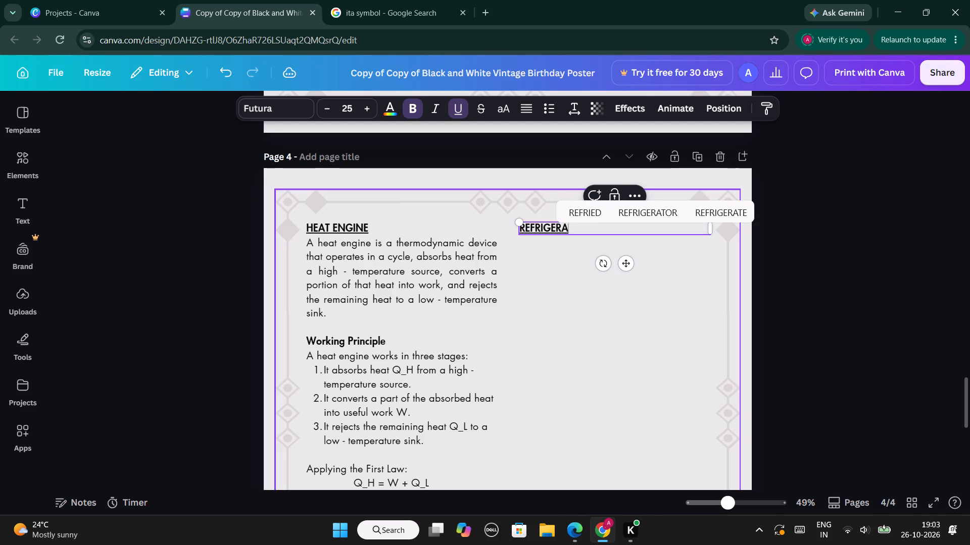
{"action": "type", "text": "TOR"}
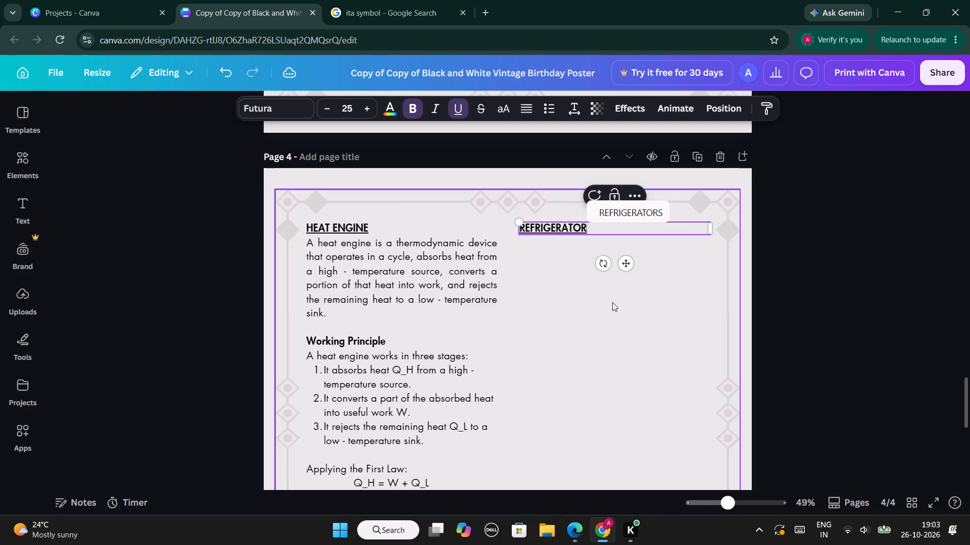
Start a regular-weight, non-underlined paragraph below the "REFRIGERATOR" heading with "A refrigerator is a".
{"action": "scroll", "coordinate": [612, 302], "scroll_direction": "up", "scroll_amount": 1}
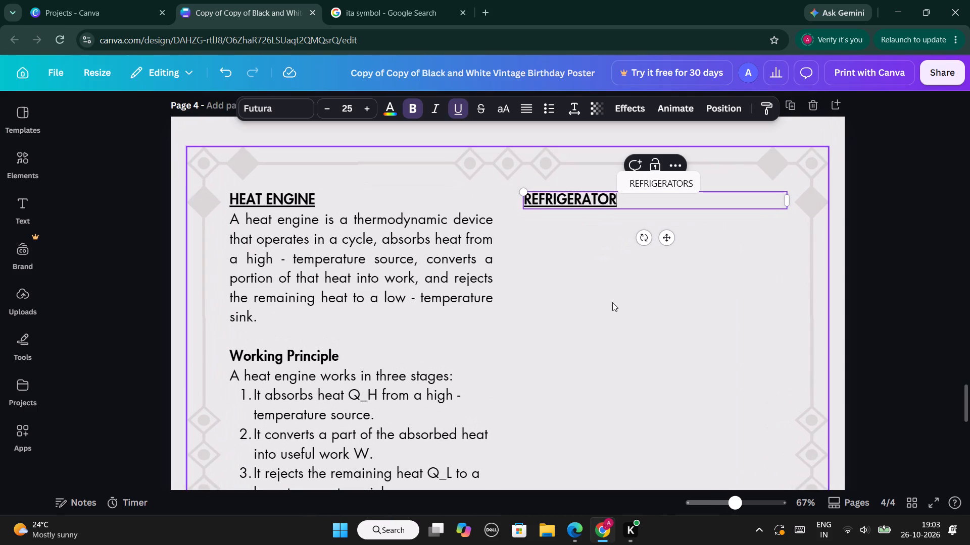
{"action": "key", "text": "Return"}
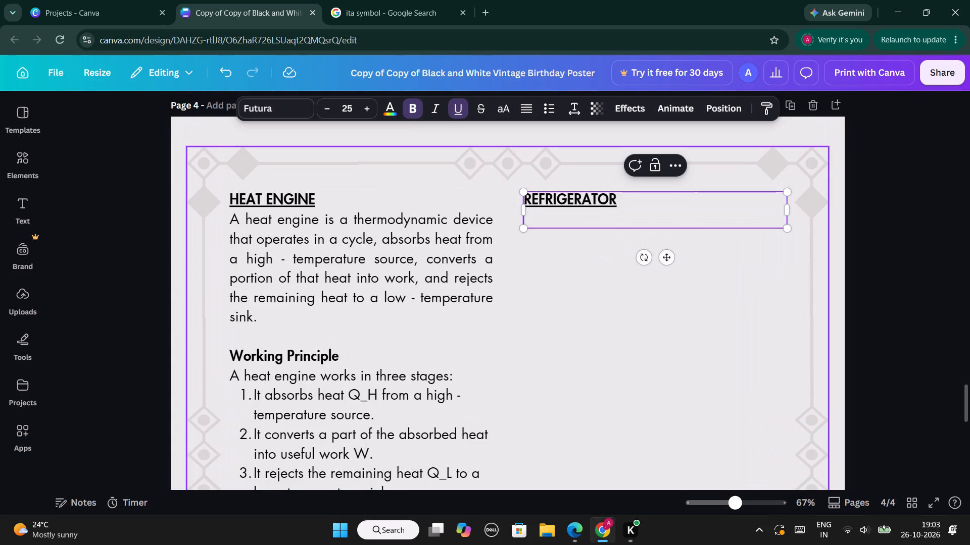
{"action": "key", "text": "ctrl+b"}
{"action": "key", "text": "ctrl+u"}
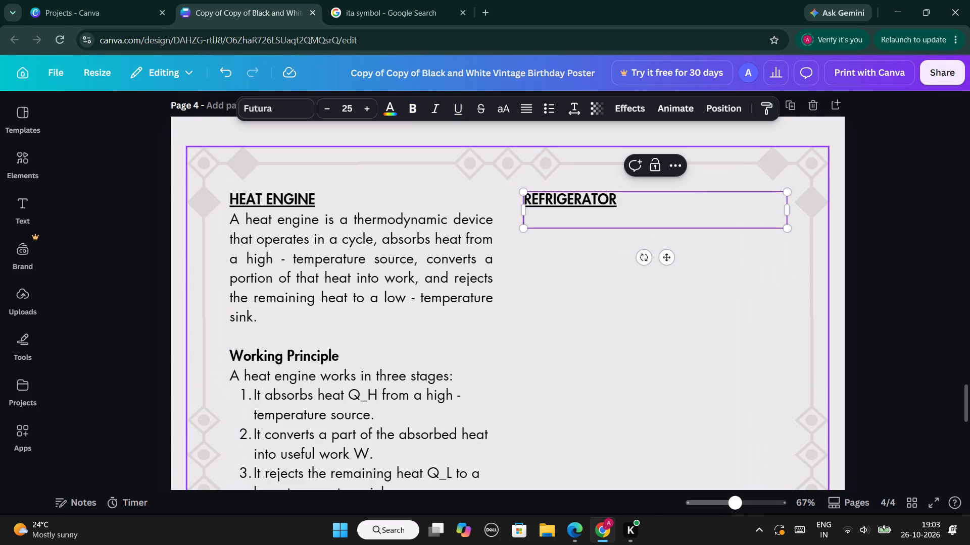
{"action": "type", "text": "A"}
{"action": "key", "text": "space"}
{"action": "type", "text": "refrigerator"}
{"action": "key", "text": "space"}
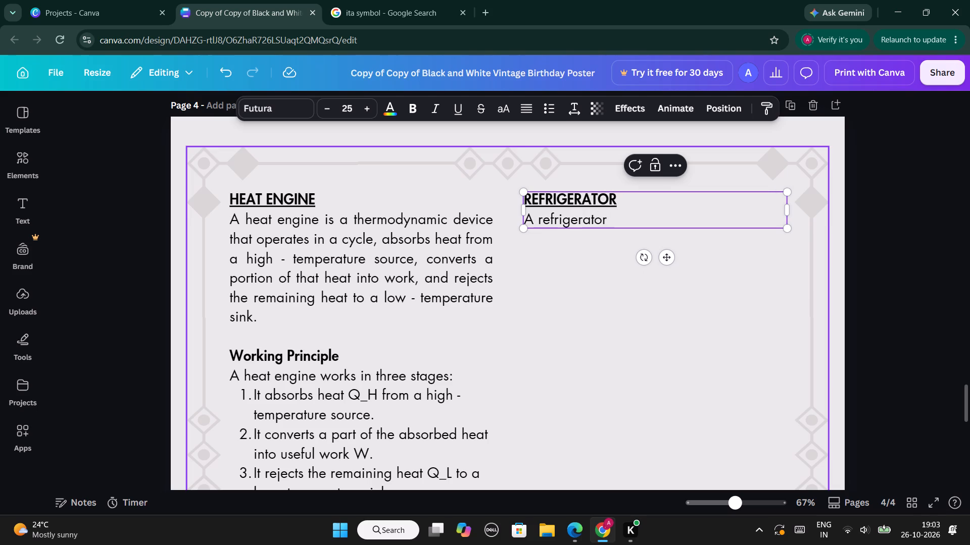
{"action": "type", "text": "is a"}
{"action": "key", "text": "space"}
Continue the refrigerator definition with "thermodynamic device that removes".
{"action": "type", "text": "thre"}
{"action": "key", "text": "BackSpace"}
{"action": "key", "text": "BackSpace"}
{"action": "type", "text": "ermp"}
{"action": "key", "text": "BackSpace"}
{"action": "key", "text": "o"}
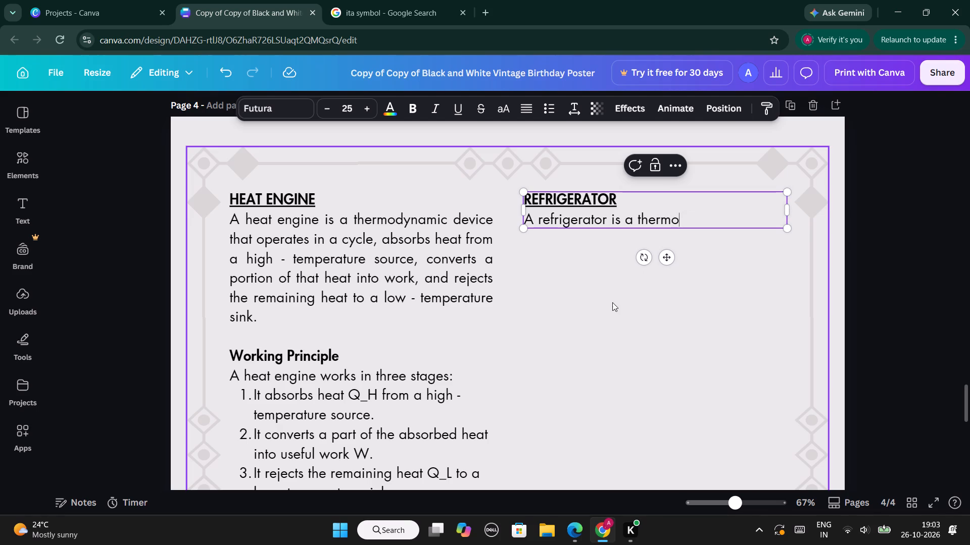
{"action": "type", "text": "dynamic"}
{"action": "key", "text": "space"}
{"action": "type", "text": "device"}
{"action": "key", "text": "space"}
{"action": "type", "text": "that"}
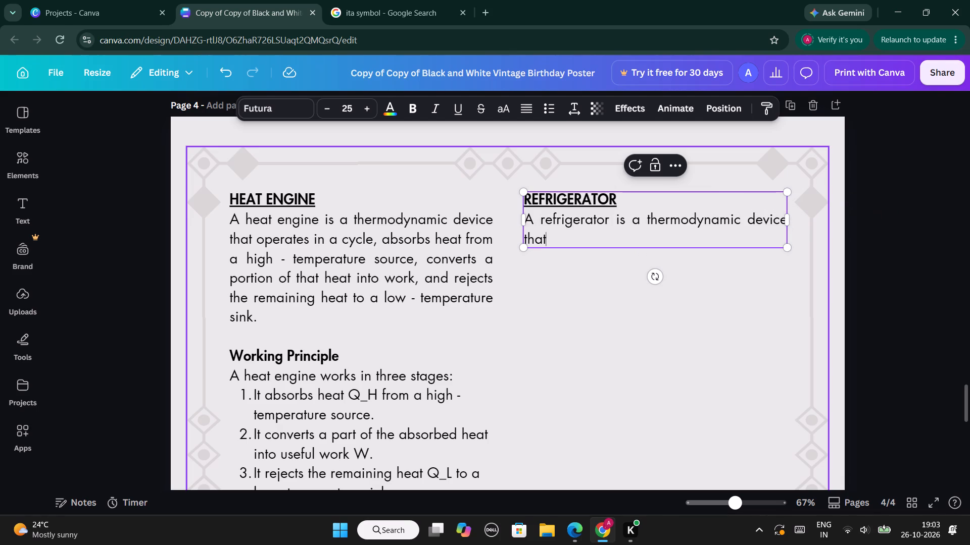
{"action": "key", "text": "space"}
{"action": "type", "text": "removes"}
{"action": "key", "text": "space"}
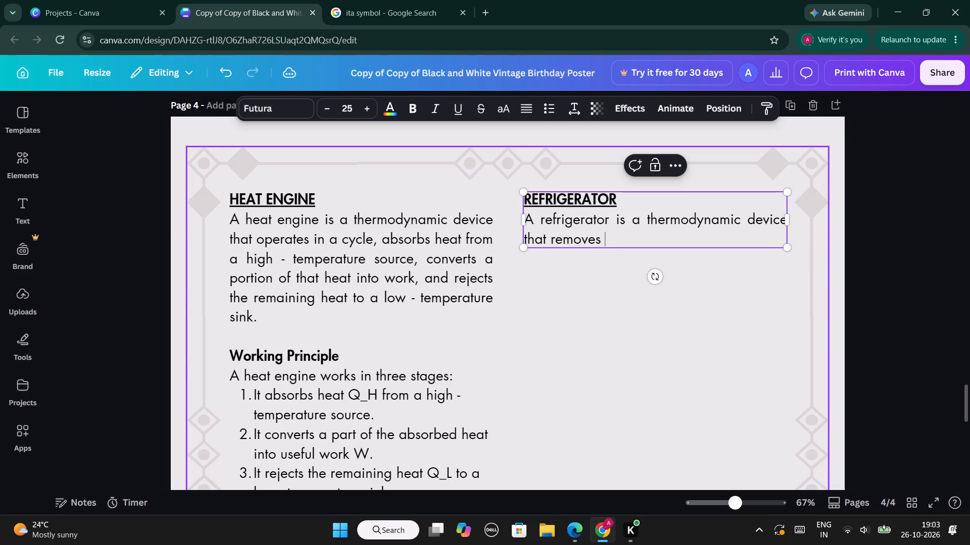
Continue the refrigerator definition with "heat from a low - temperature region".
{"action": "type", "text": "heat from"}
{"action": "key", "text": "space"}
{"action": "type", "text": "a low -"}
{"action": "key", "text": "space"}
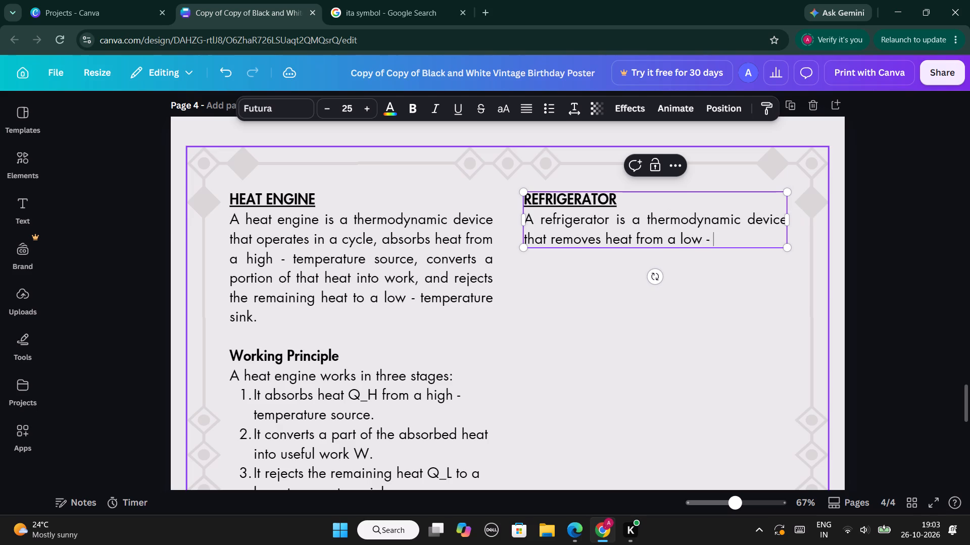
{"action": "type", "text": "tem"}
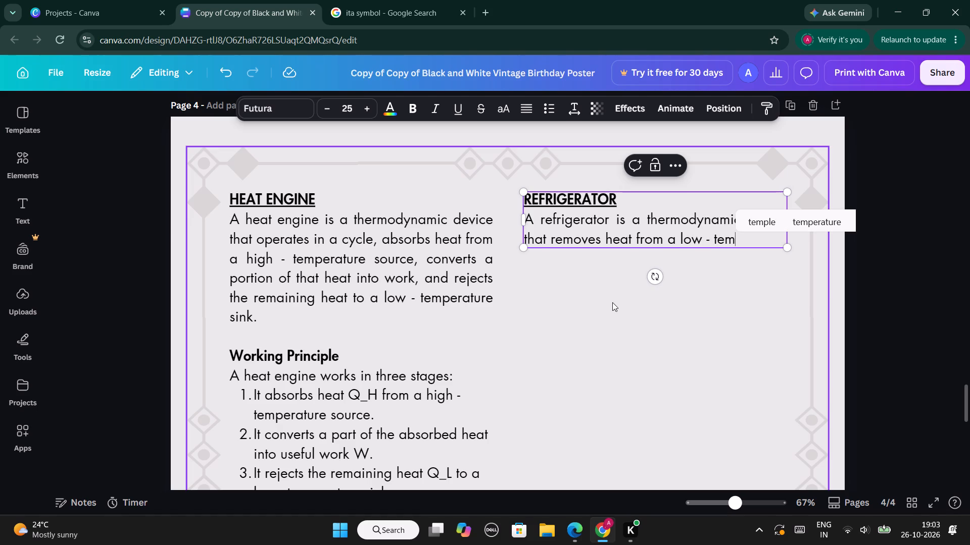
{"action": "type", "text": "peratur"}
{"action": "key", "text": "space"}
{"action": "type", "text": "e"}
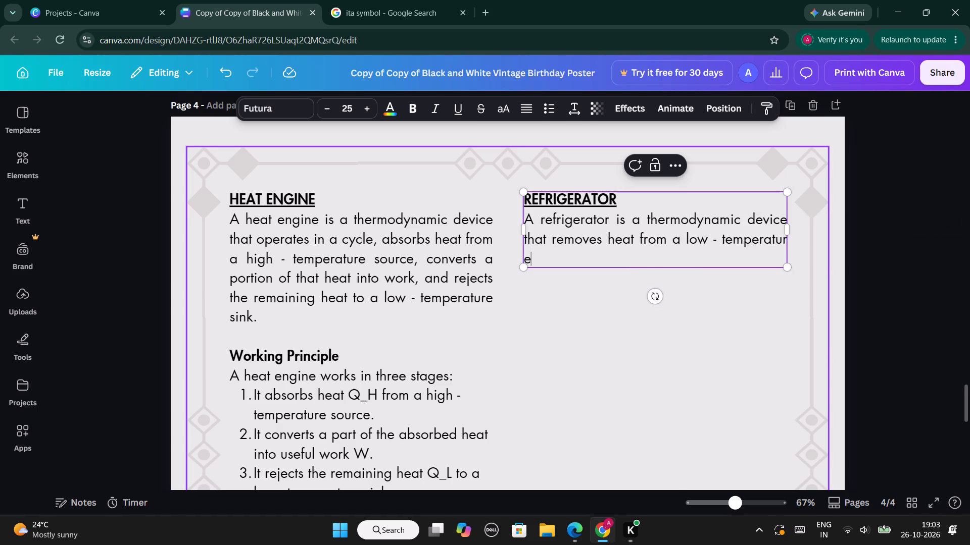
{"action": "key", "text": "BackSpace"}
{"action": "key", "text": "BackSpace"}
{"action": "key", "text": "e"}
{"action": "key", "text": "space"}
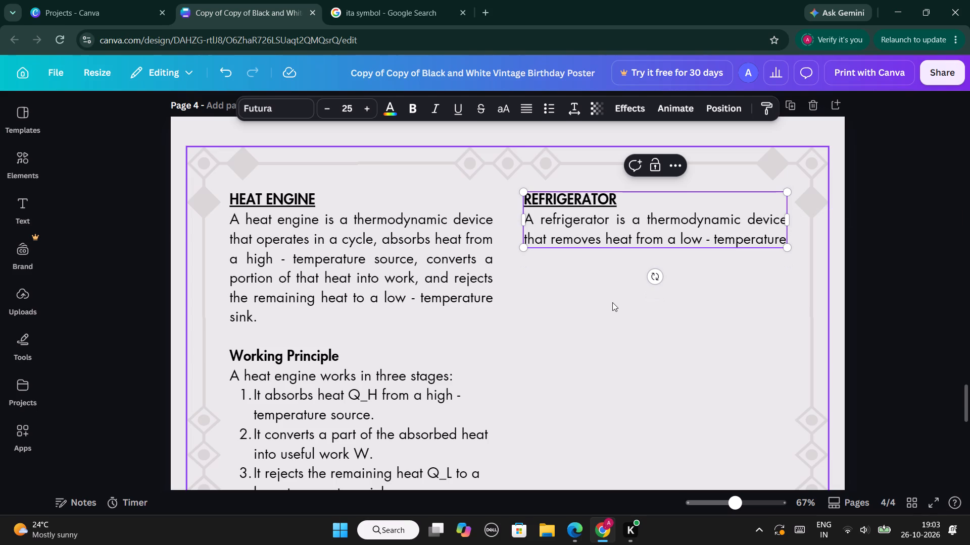
{"action": "type", "text": "region"}
{"action": "key", "text": "space"}
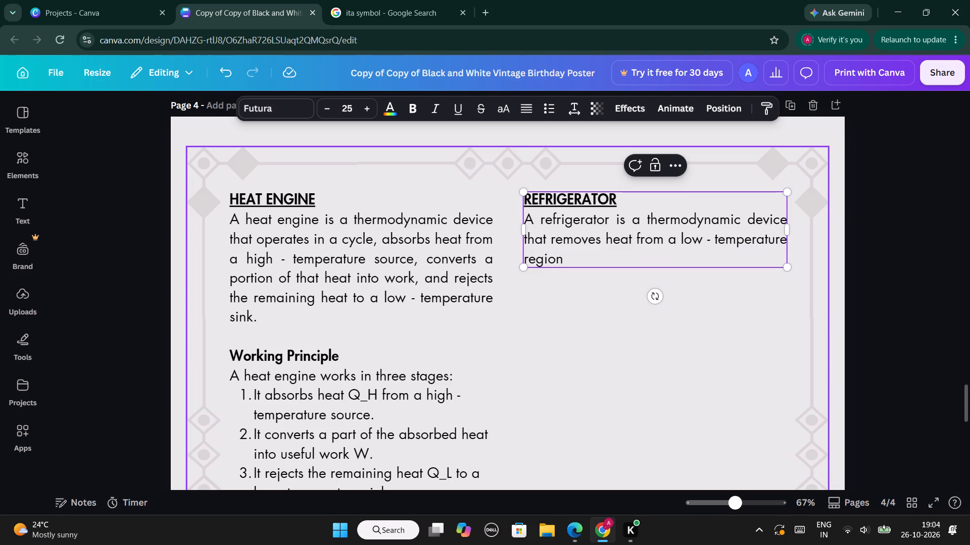
Continue the refrigerator definition with "and transfers it to a high - temperature region".
{"action": "type", "text": "and transfers"}
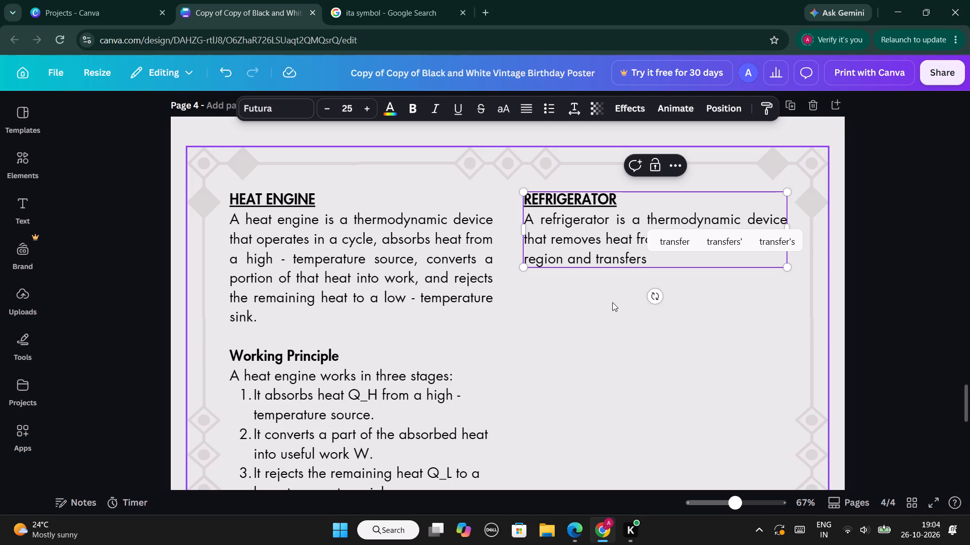
{"action": "key", "text": "space"}
{"action": "type", "text": "it to"}
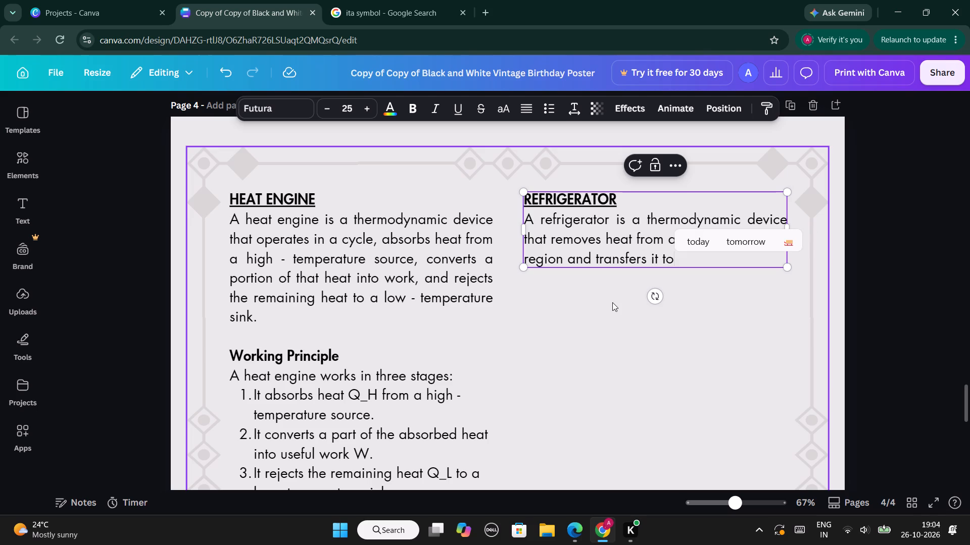
{"action": "key", "text": "space"}
{"action": "type", "text": "a"}
{"action": "key", "text": "space"}
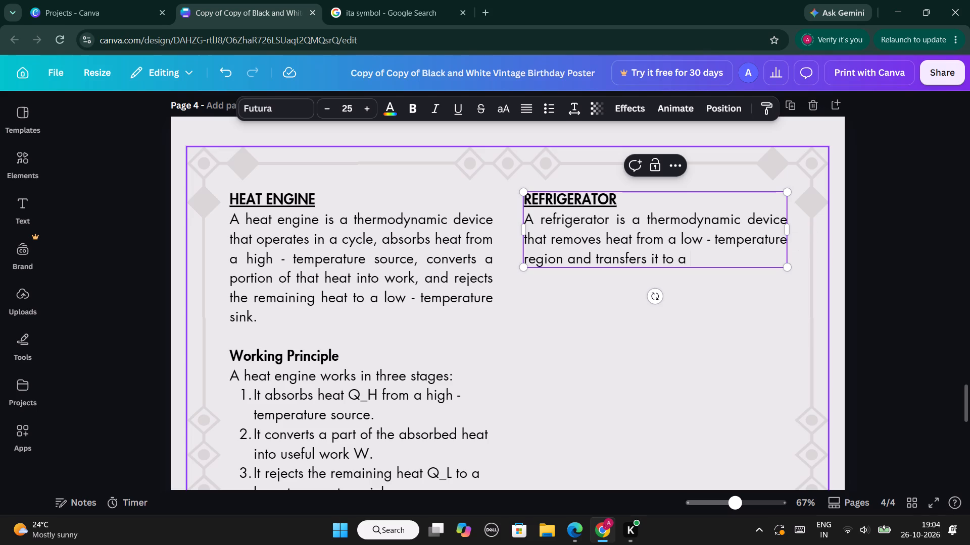
{"action": "type", "text": "high - temperature"}
{"action": "key", "text": "space"}
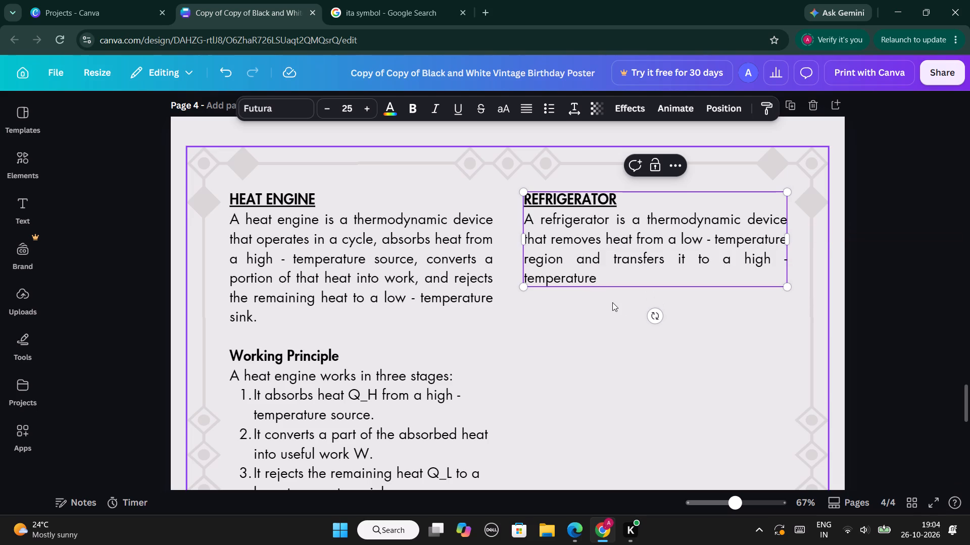
{"action": "key", "text": "space"}
{"action": "type", "text": "re"}
{"action": "key", "text": "BackSpace"}
{"action": "key", "text": "BackSpace"}
{"action": "key", "text": "BackSpace"}
{"action": "type", "text": "region"}
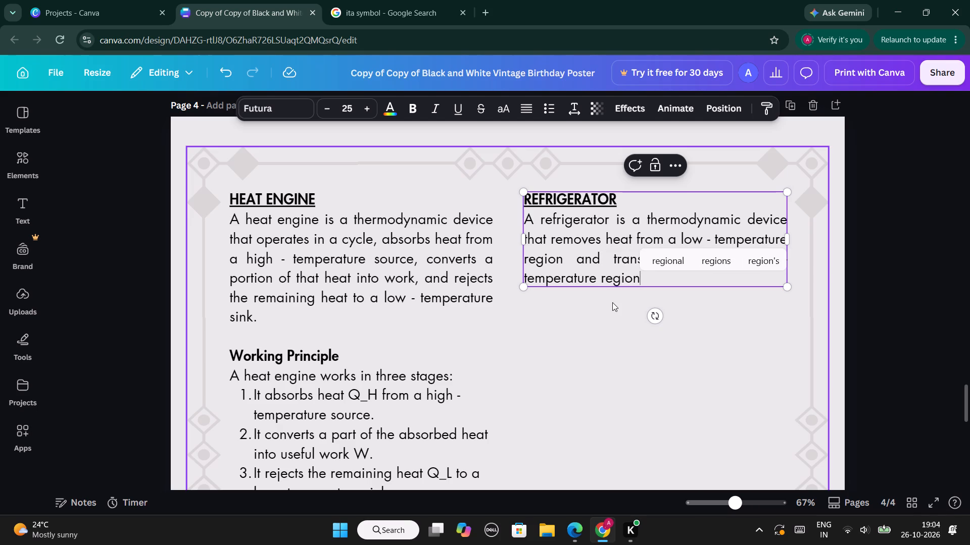
Finish the refrigerator definition with "by consuming external work.".
{"action": "key", "text": "space"}
{"action": "type", "text": "by"}
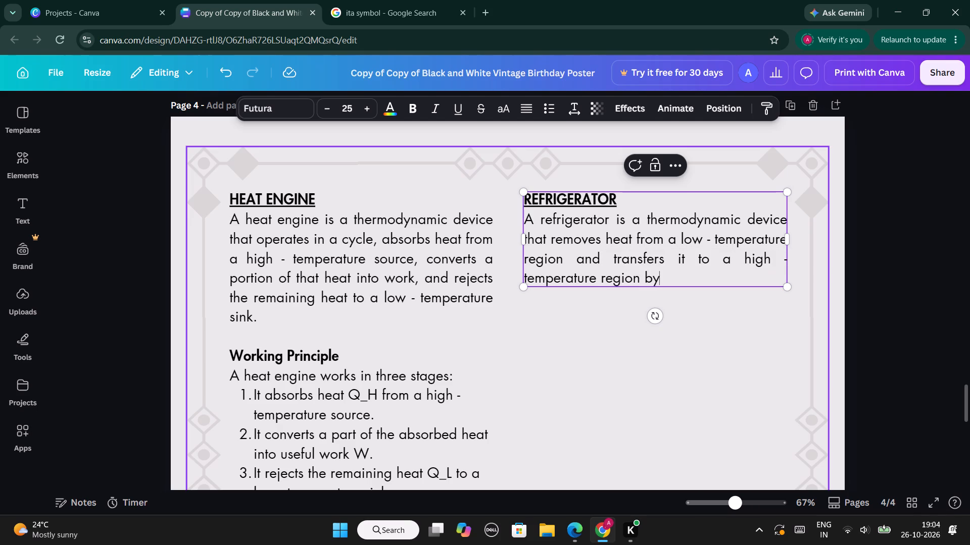
{"action": "key", "text": "space"}
{"action": "type", "text": "consuming"}
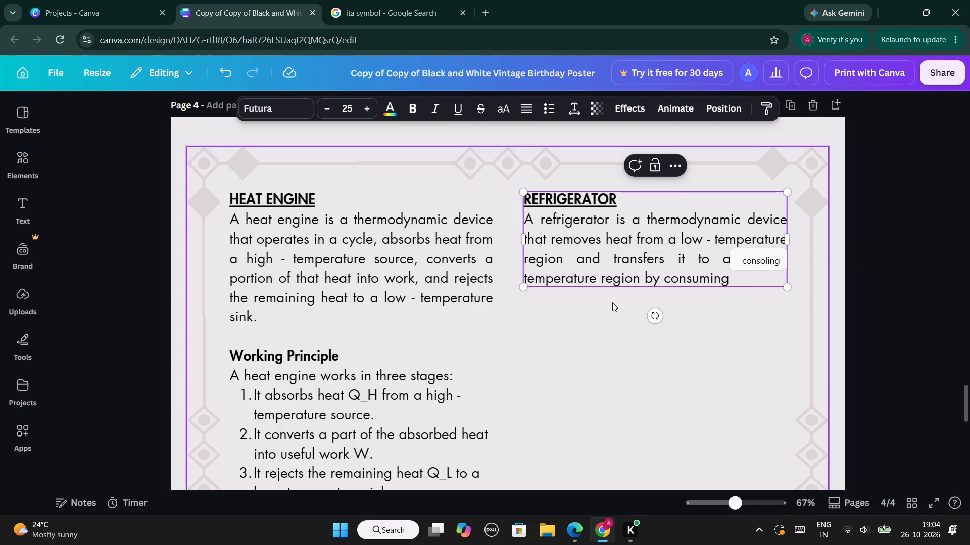
{"action": "key", "text": "space"}
{"action": "type", "text": "external"}
{"action": "key", "text": "space"}
{"action": "type", "text": "work"}
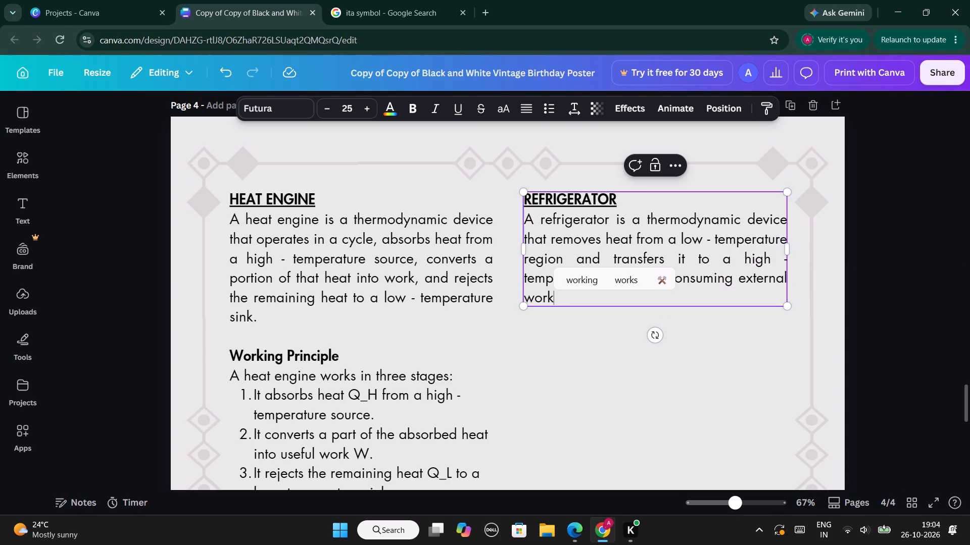
{"action": "key", "text": "period"}
Add the bold subheading "Working Principle" below the refrigerator definition, leaving a blank line between them.
{"action": "key", "text": "Return"}
{"action": "key", "text": "Return"}
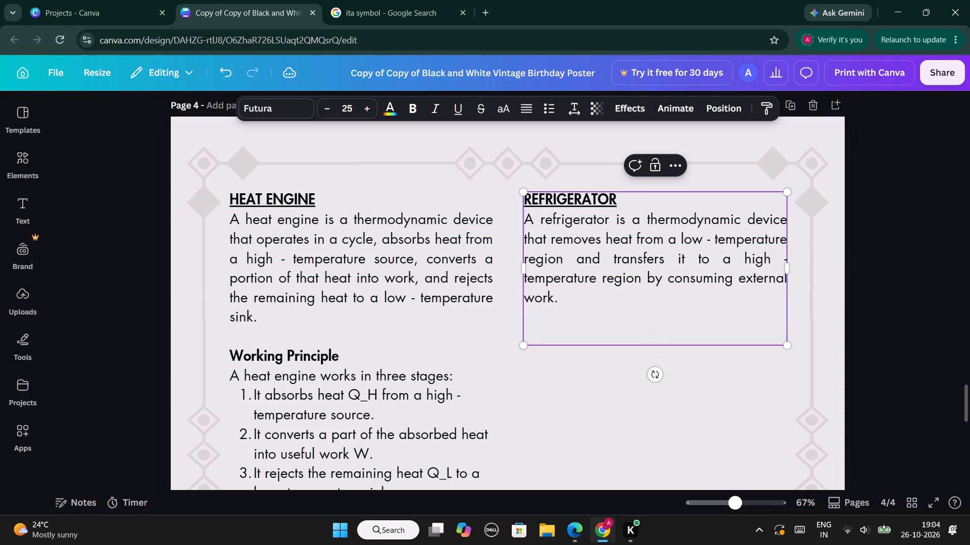
{"action": "key", "text": "ctrl+b"}
{"action": "type", "text": "Working"}
{"action": "key", "text": "space"}
{"action": "type", "text": "Principle"}
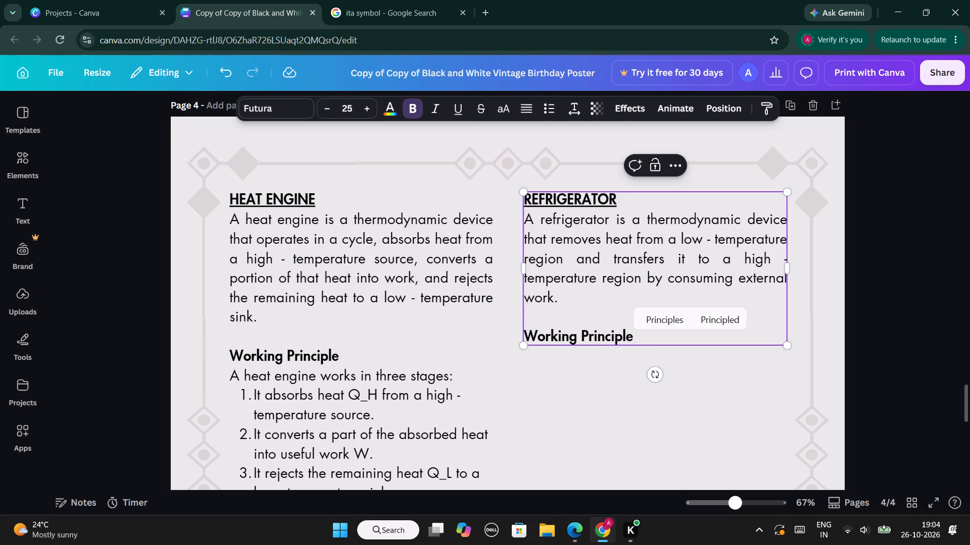
Add the regular-weight line "A refrigerator works as follows:" under the refrigerator column's "Working Principle" subheading.
{"action": "key", "text": "Return"}
{"action": "key", "text": "ctrl+b"}
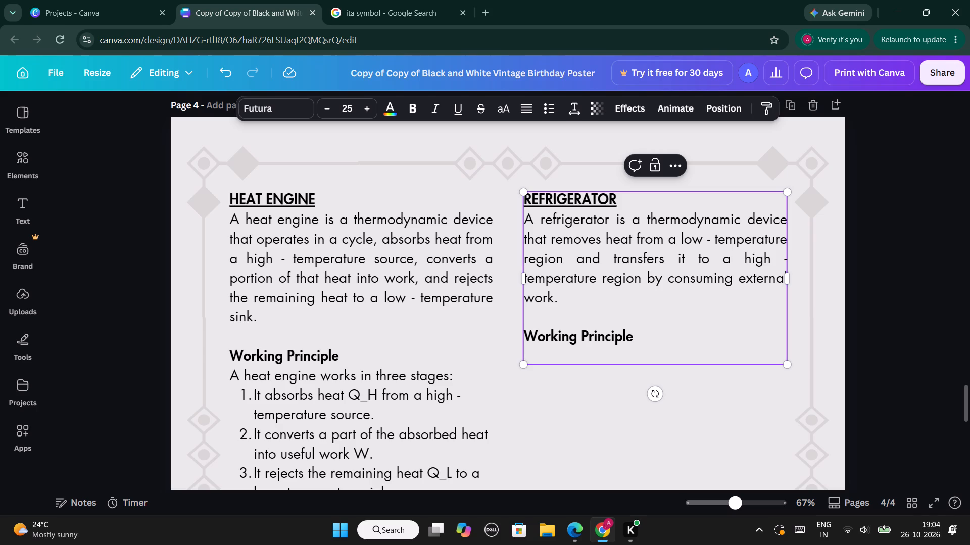
{"action": "type", "text": "A refrigerator worls"}
{"action": "key", "text": "BackSpace"}
{"action": "key", "text": "BackSpace"}
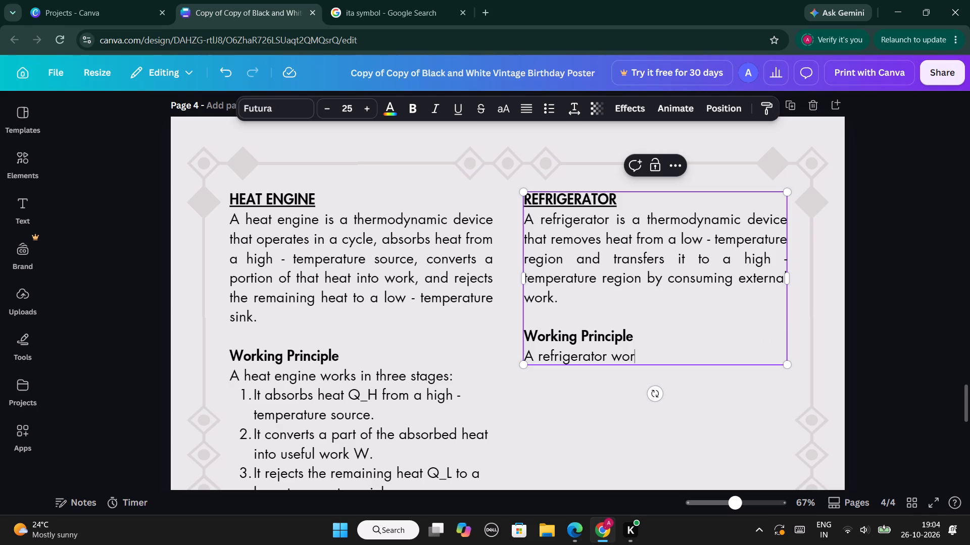
{"action": "key", "text": "l"}
{"action": "key", "text": "BackSpace"}
{"action": "type", "text": "ks as folo"}
{"action": "key", "text": "BackSpace"}
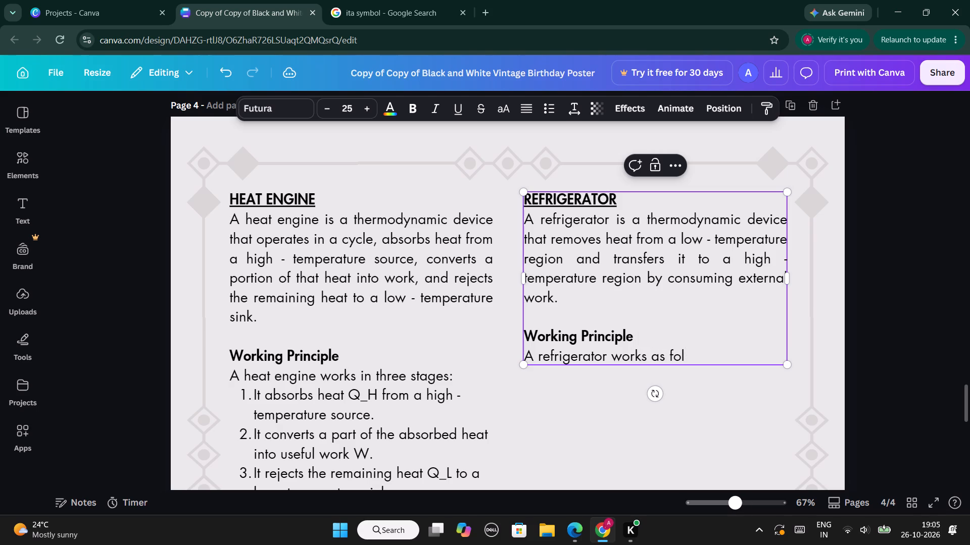
{"action": "type", "text": "lows"}
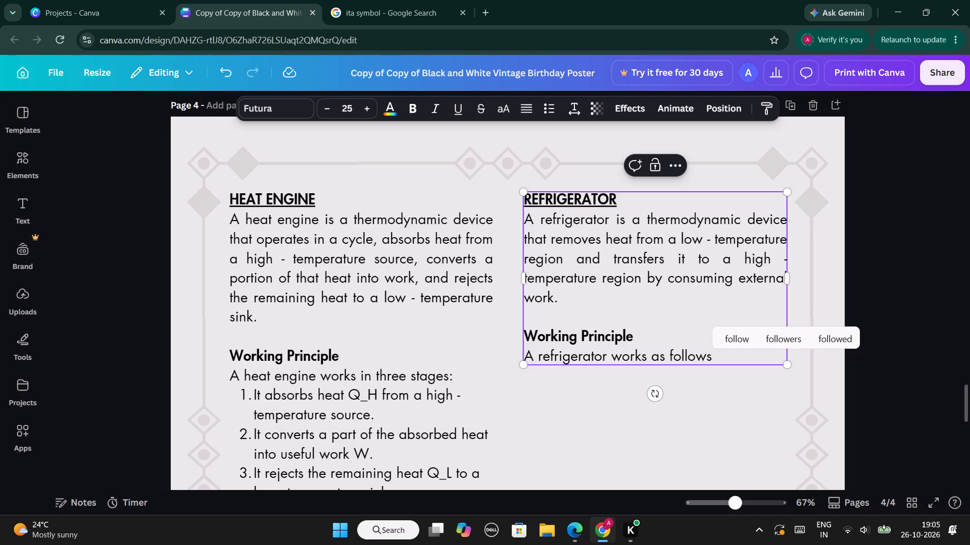
{"action": "key", "text": "shift+colon"}
Start a numbered list below the introductory line with the item "It absorbs heat Q_L from the refrigerated space.".
{"action": "key", "text": "Return"}
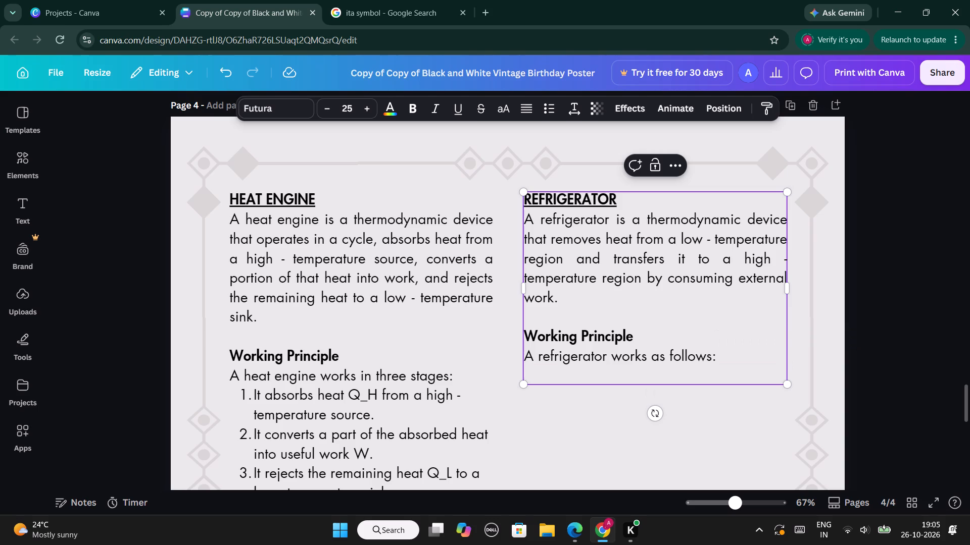
{"action": "type", "text": "1."}
{"action": "key", "text": "space"}
{"action": "type", "text": "It absorbs"}
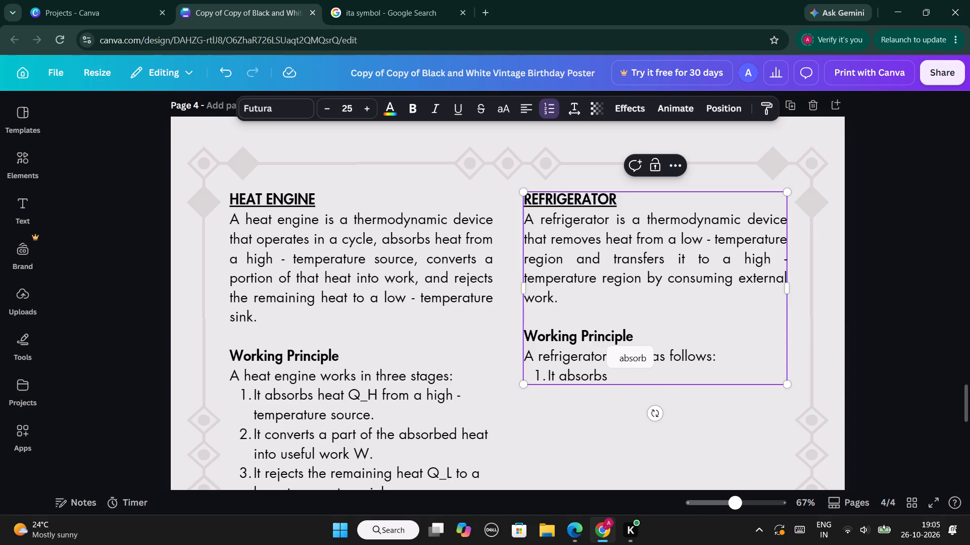
{"action": "key", "text": "space"}
{"action": "type", "text": "heat"}
{"action": "key", "text": "space"}
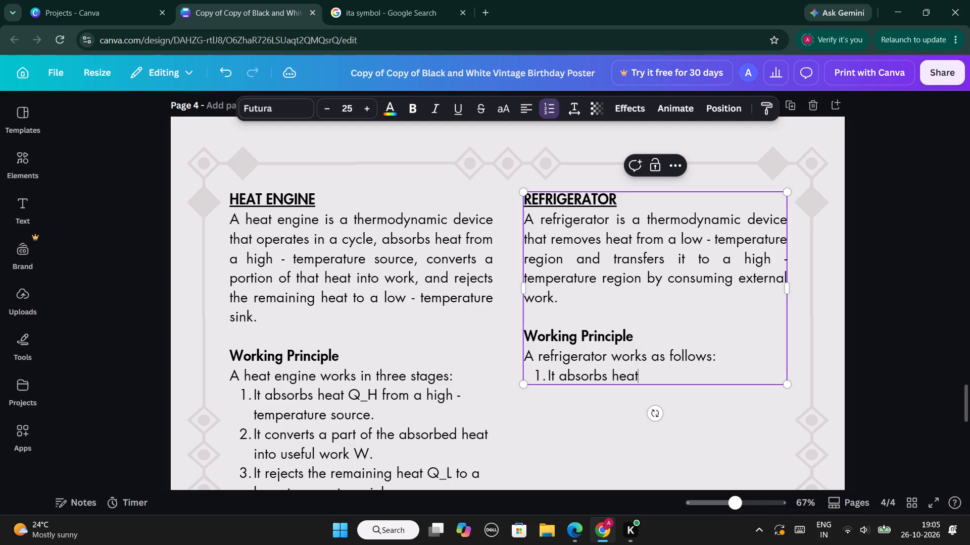
{"action": "type", "text": "Q_L"}
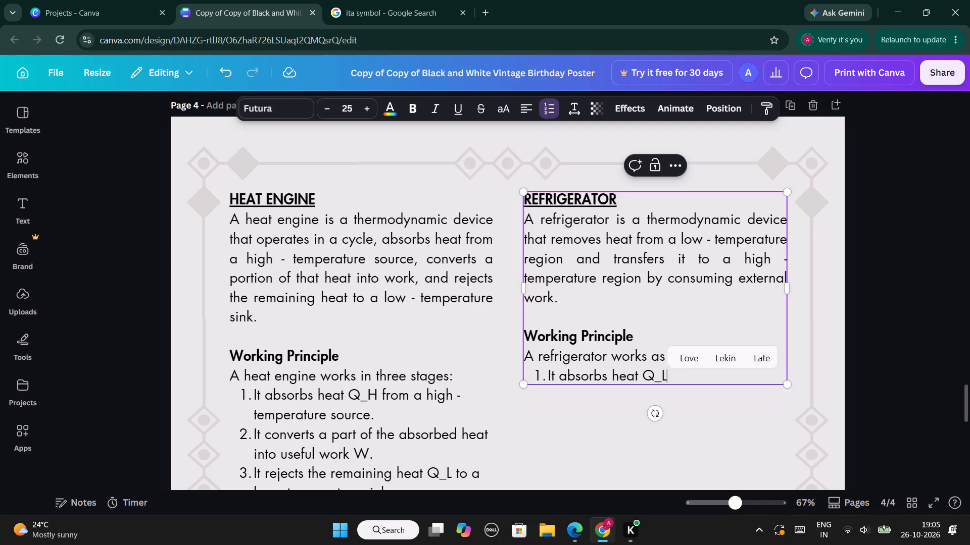
{"action": "key", "text": "space"}
{"action": "type", "text": "from the refrigerae"}
{"action": "key", "text": "BackSpace"}
{"action": "type", "text": "ted"}
{"action": "key", "text": "space"}
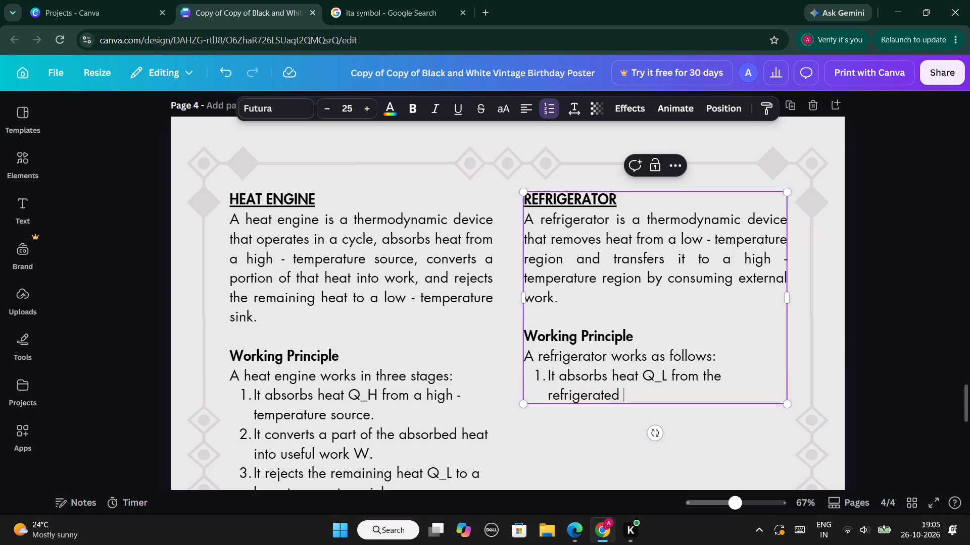
{"action": "type", "text": "space"}
{"action": "key", "text": "period"}
Start the second numbered item with "An external work input W_in is supplied".
{"action": "key", "text": "Return"}
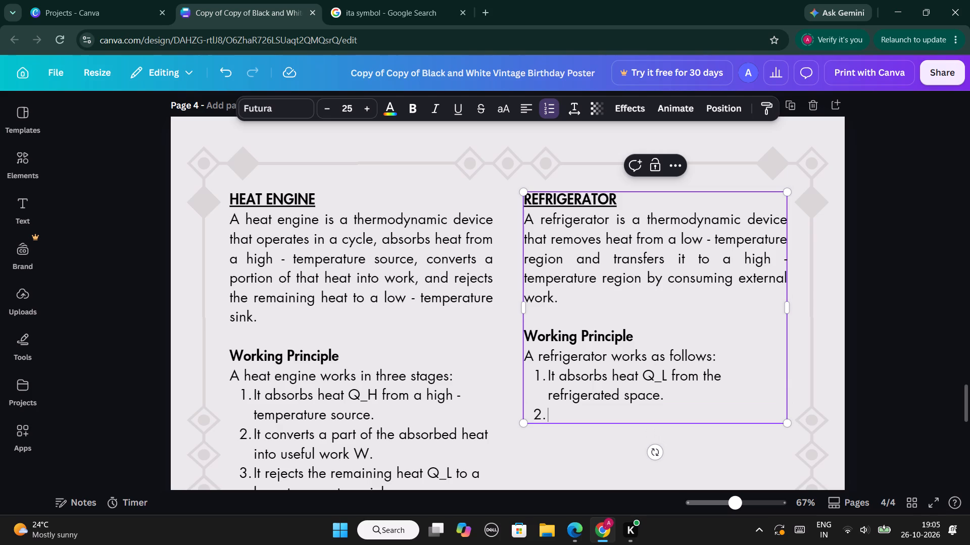
{"action": "type", "text": "An"}
{"action": "key", "text": "space"}
{"action": "type", "text": "extr"}
{"action": "key", "text": "BackSpace"}
{"action": "key", "text": "e"}
{"action": "type", "text": "rnal"}
{"action": "key", "text": "space"}
{"action": "type", "text": "work in"}
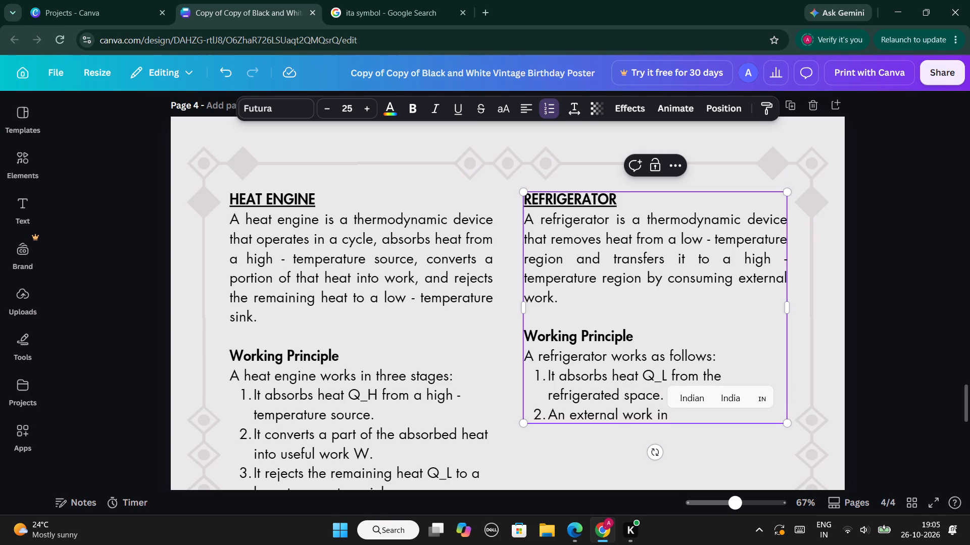
{"action": "type", "text": "put"}
{"action": "key", "text": "space"}
{"action": "key", "text": "shift+w"}
{"action": "type", "text": "_in is s"}
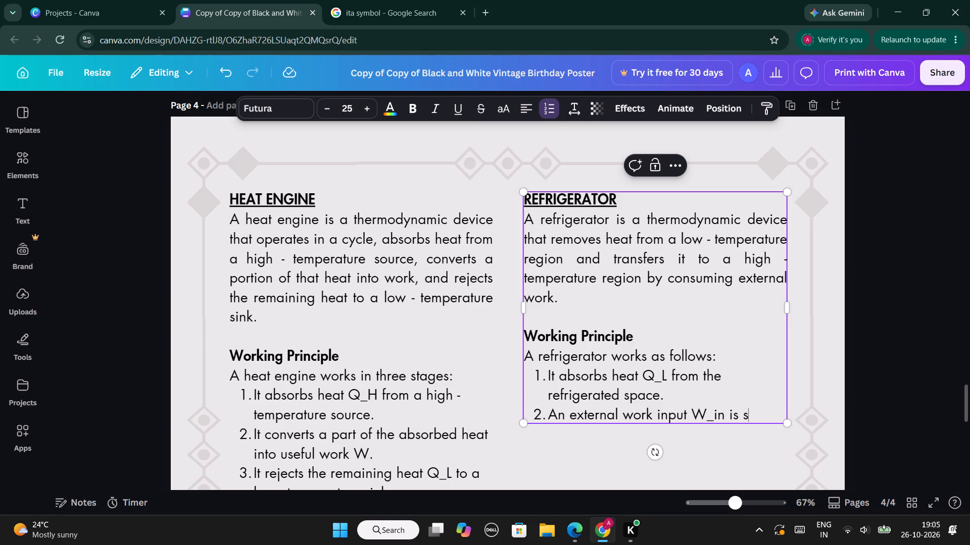
{"action": "type", "text": "upplied"}
{"action": "key", "text": "space"}
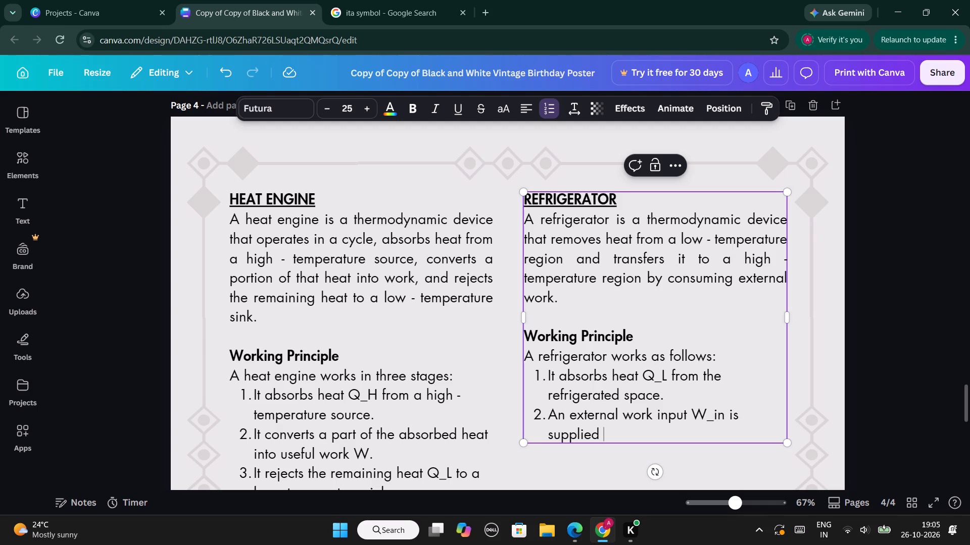
{"action": "key", "text": "BackSpace"}
Justify the text of both numbered items in the refrigerator's working principle list.
{"action": "left_click", "coordinate": [523, 111]}
{"action": "left_click", "coordinate": [523, 111]}
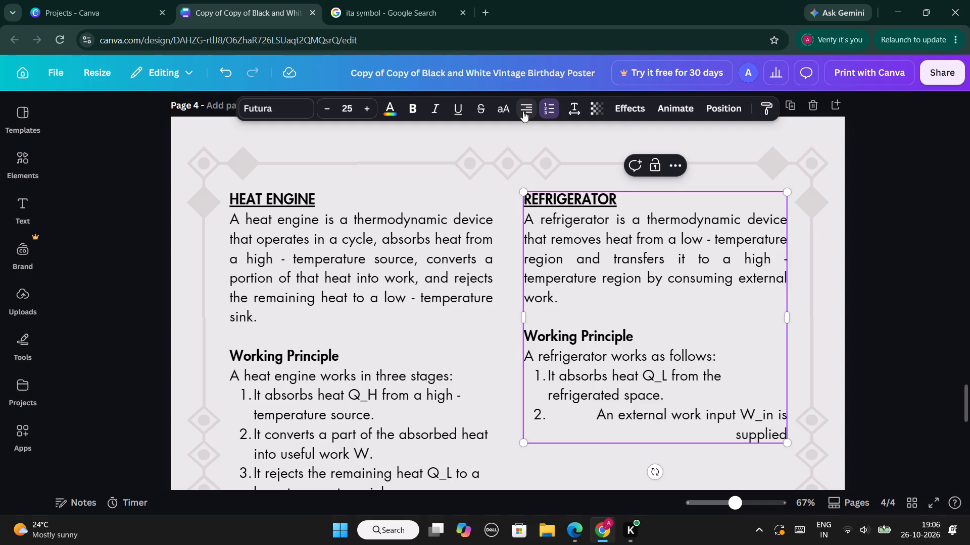
{"action": "left_click", "coordinate": [523, 111]}
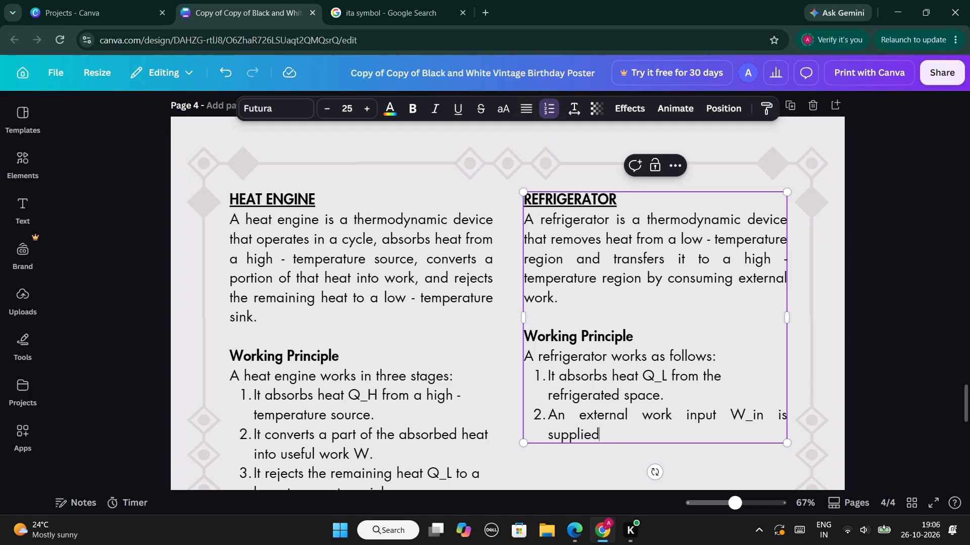
{"action": "left_click", "coordinate": [672, 372]}
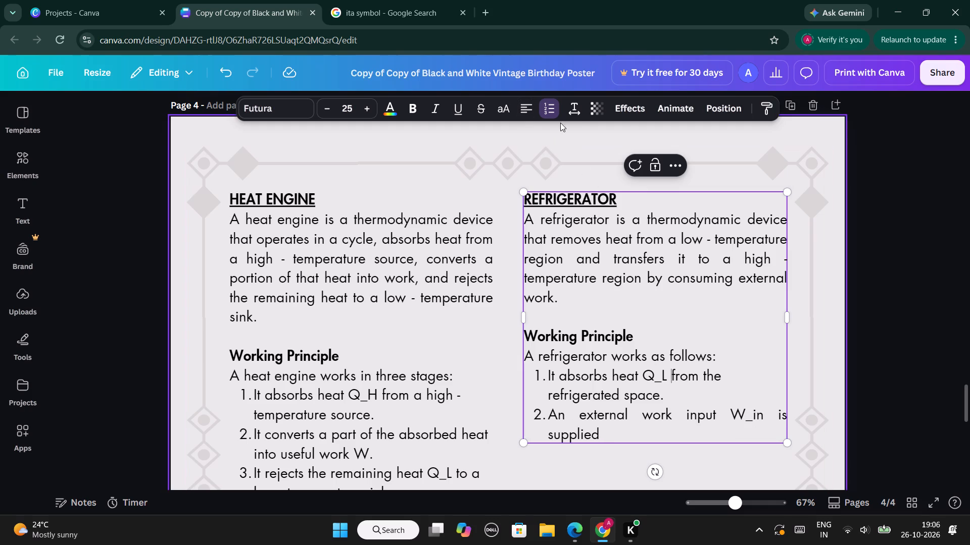
{"action": "left_click", "coordinate": [524, 111]}
{"action": "left_click", "coordinate": [524, 111]}
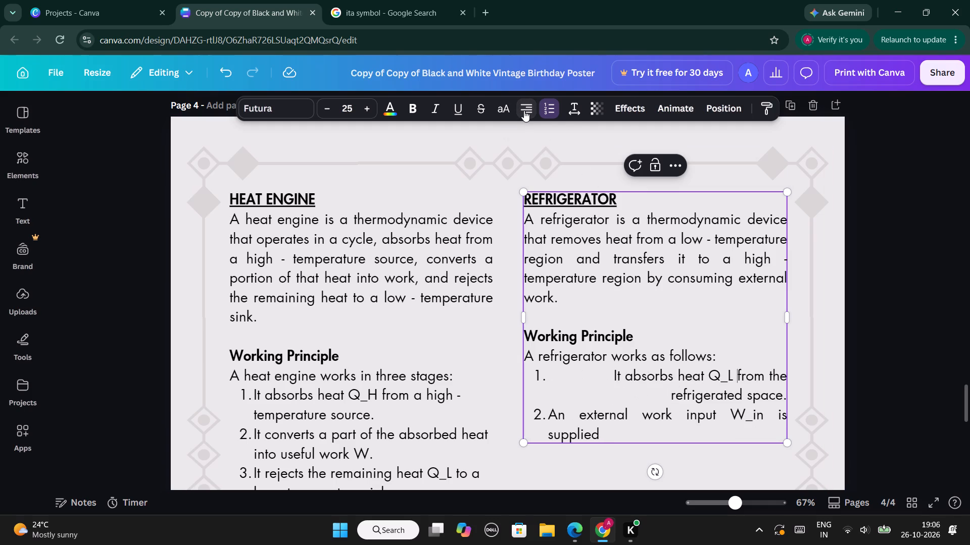
{"action": "left_click", "coordinate": [524, 111]}
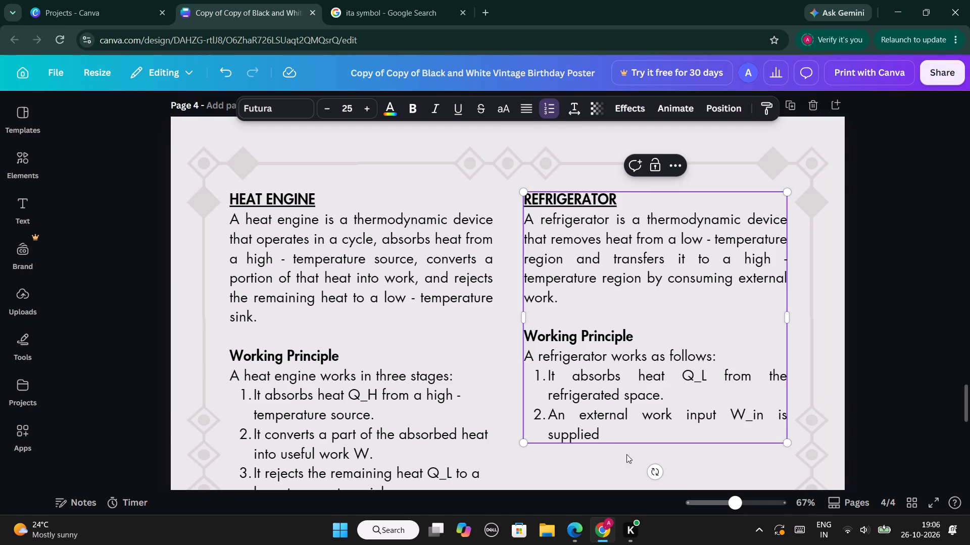
Complete the refrigerator list's second item with "to operate the device.".
{"action": "left_click", "coordinate": [610, 438]}
{"action": "key", "text": "space"}
{"action": "type", "text": "to"}
{"action": "key", "text": "space"}
{"action": "type", "text": "operate"}
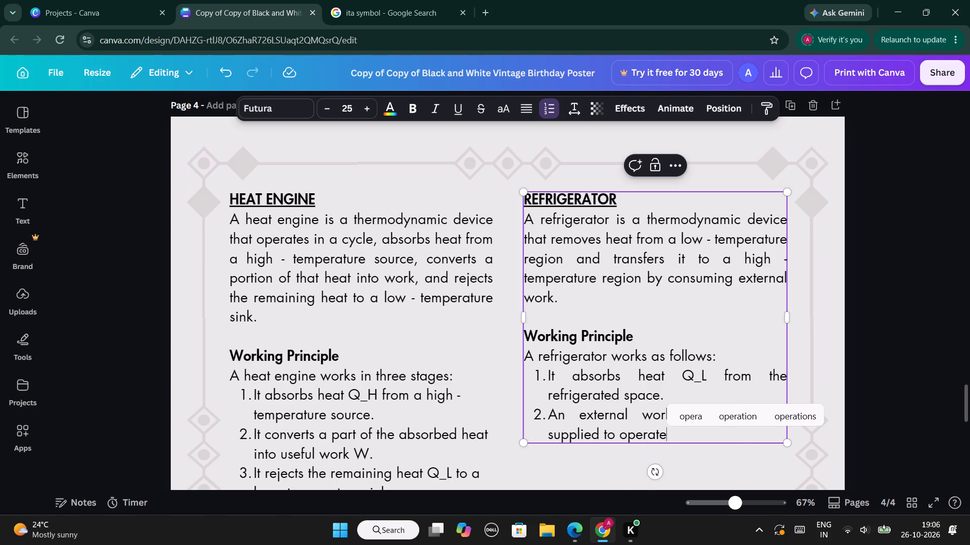
{"action": "key", "text": "space"}
{"action": "type", "text": "the device"}
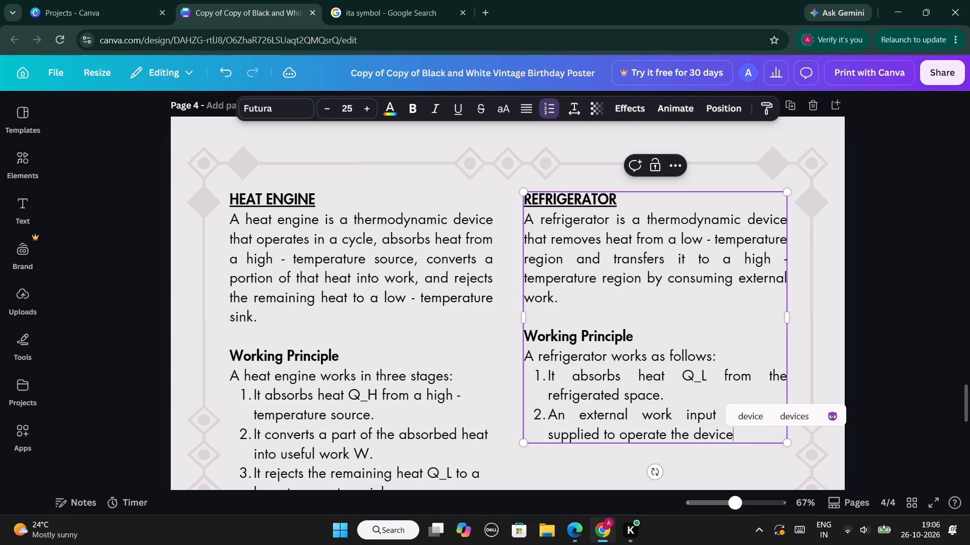
{"action": "key", "text": "period"}
Add a third numbered item to the refrigerator list: "It rejects heat Q_H to the surroundings", without a closing period.
{"action": "key", "text": "Return"}
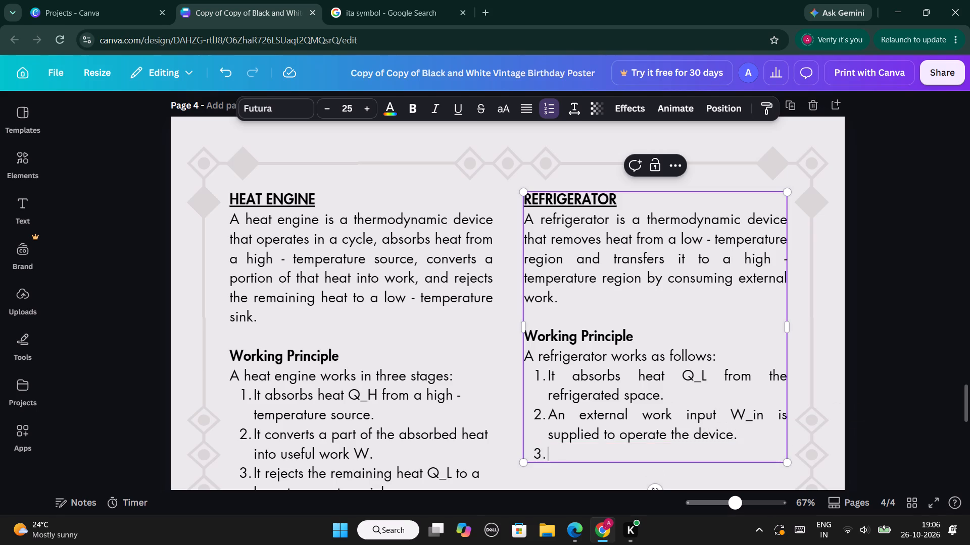
{"action": "type", "text": "It rejects"}
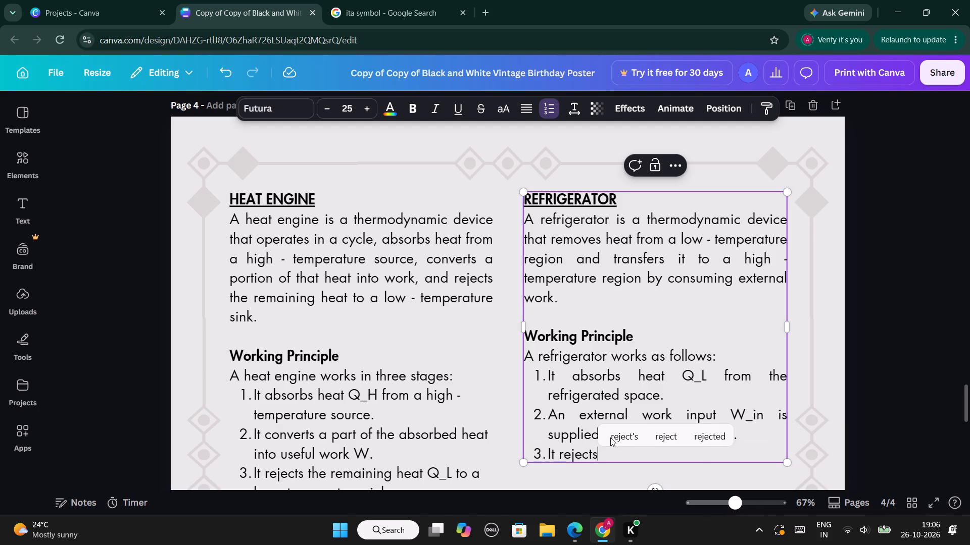
{"action": "key", "text": "space"}
{"action": "key", "text": "h"}
{"action": "type", "text": "eat"}
{"action": "key", "text": "space"}
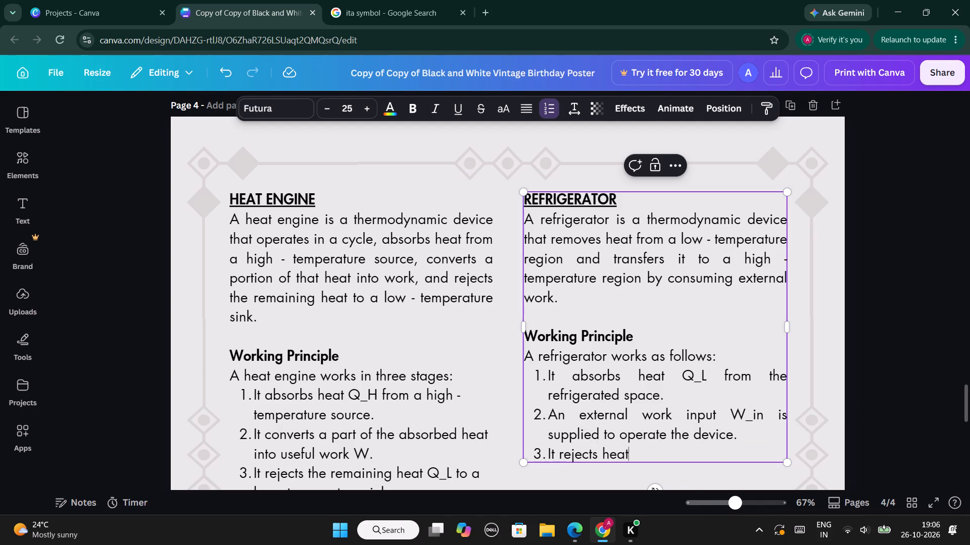
{"action": "key", "text": "shift+w"}
{"action": "key", "text": "shift+BackSpace"}
{"action": "type", "text": "Q_H"}
{"action": "key", "text": "space"}
{"action": "type", "text": "to"}
{"action": "key", "text": "space"}
{"action": "type", "text": "the"}
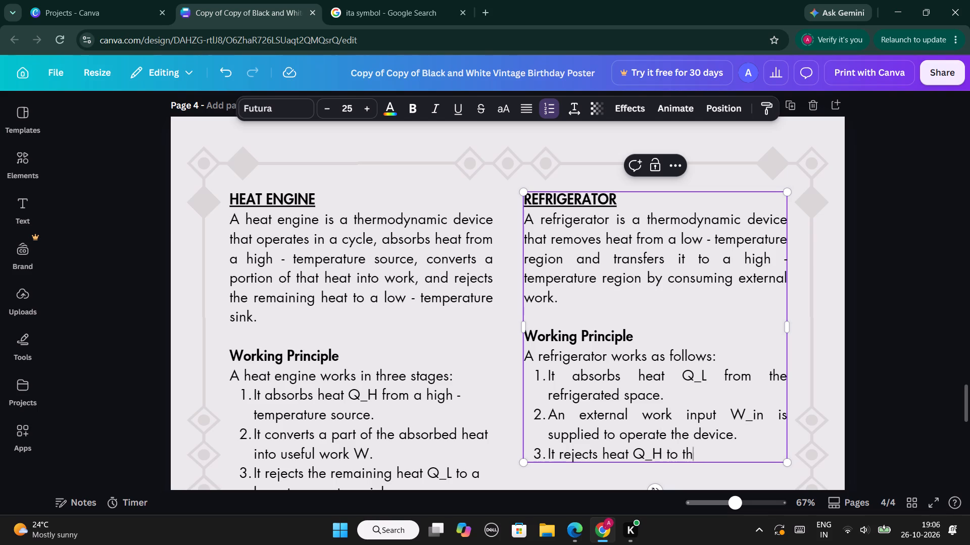
{"action": "key", "text": "space"}
{"action": "type", "text": "surroundings"}
{"action": "key", "text": "period"}
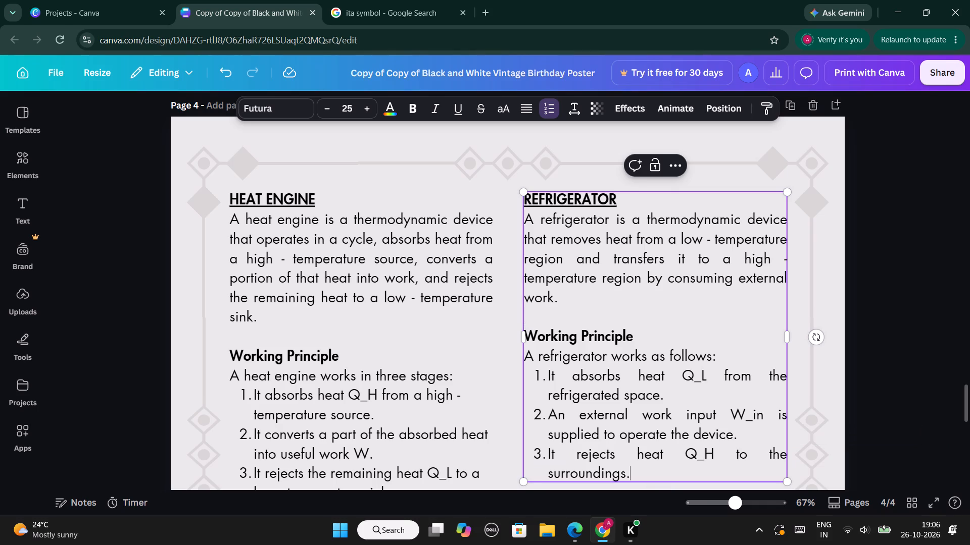
{"action": "scroll", "coordinate": [610, 438], "scroll_direction": "down", "scroll_amount": 1}
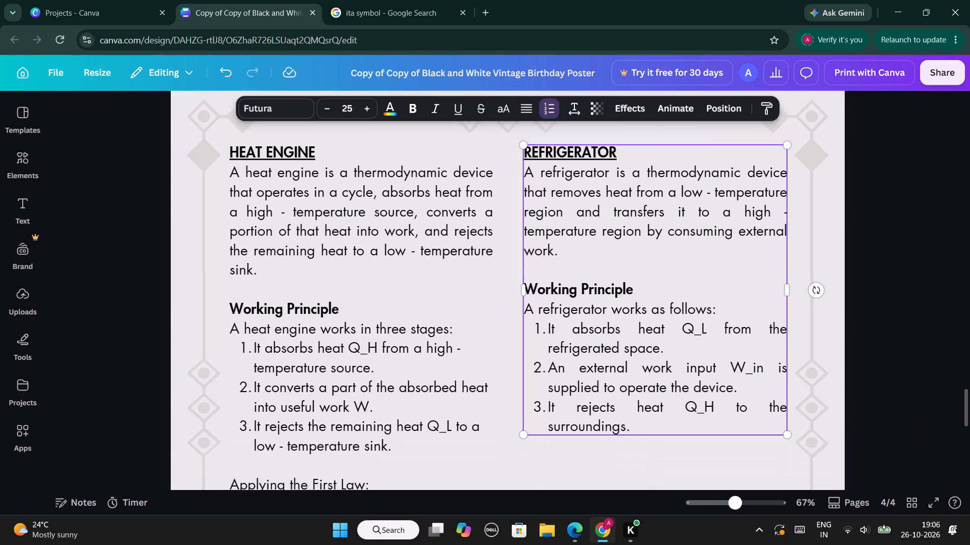
{"action": "scroll", "coordinate": [610, 438], "scroll_direction": "down", "scroll_amount": 1}
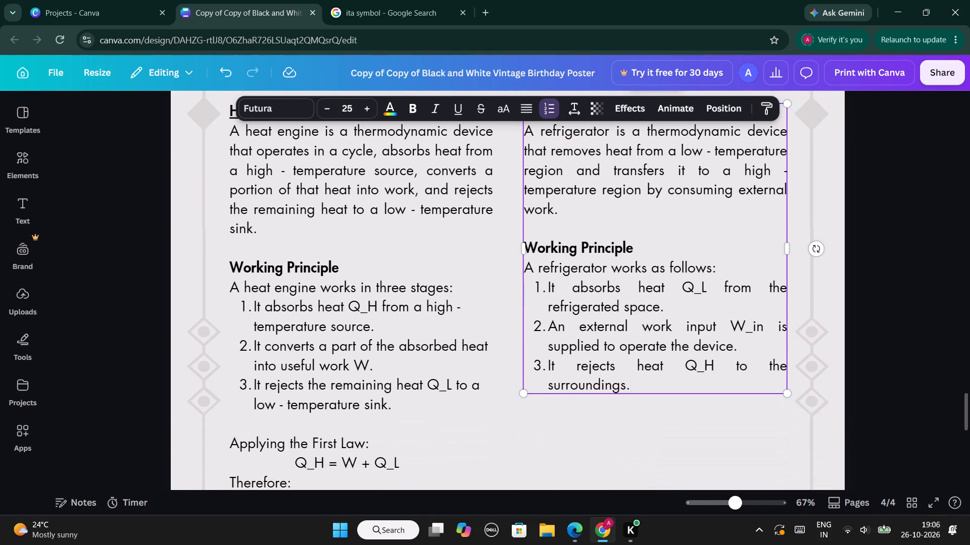
{"action": "key", "text": "BackSpace"}
End the refrigerator's numbered list and, after a blank line, add the unnumbered line "From First Law:".
{"action": "key", "text": "Return"}
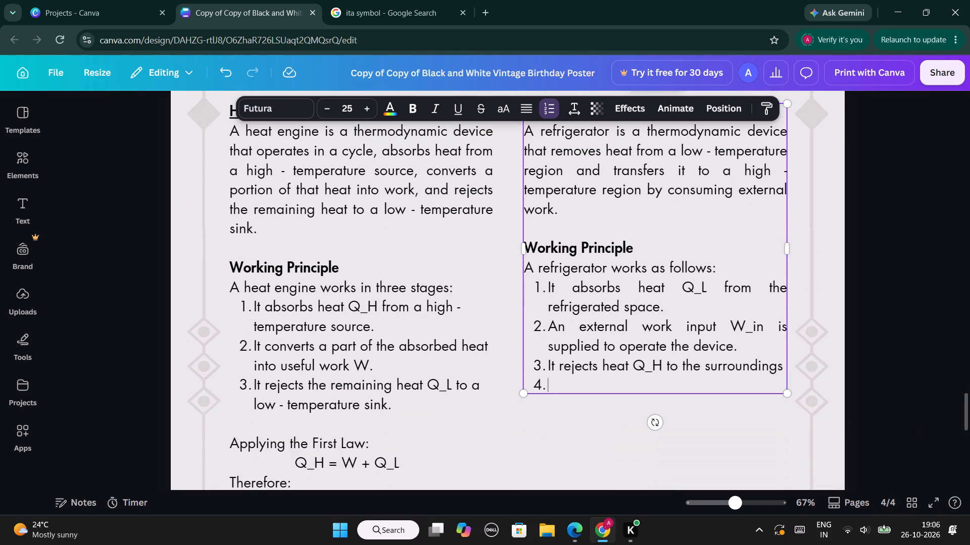
{"action": "key", "text": "Return"}
{"action": "key", "text": "Return"}
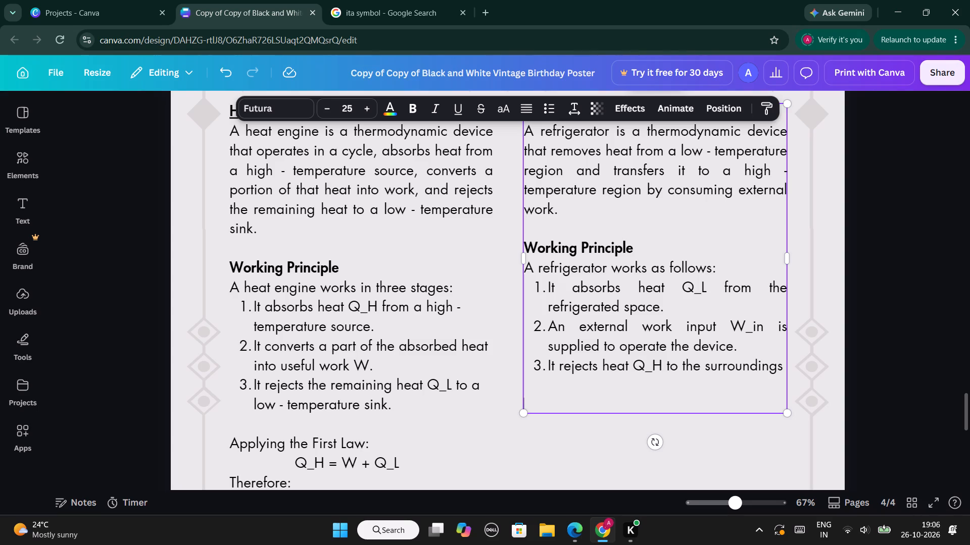
{"action": "type", "text": "From"}
{"action": "key", "text": "space"}
{"action": "type", "text": "Fo"}
{"action": "key", "text": "BackSpace"}
{"action": "type", "text": "irst Law"}
{"action": "key", "text": "shift+colon"}
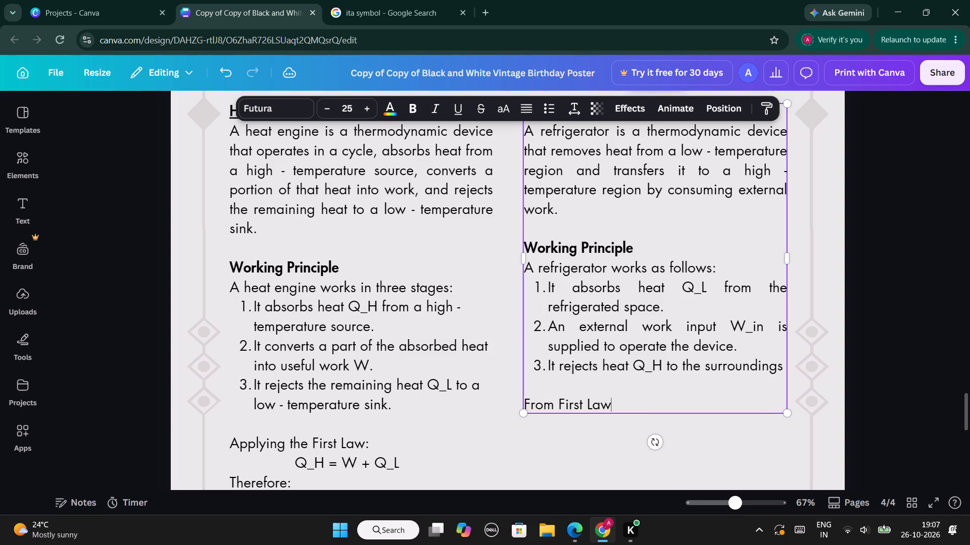
Add the equation "Q_H = Q_L + W_in" below "From First Law:", indented with spaces toward the middle of the column.
{"action": "key", "text": "Return"}
{"action": "key", "text": "space"}
{"action": "key", "text": "space"}
{"action": "key", "text": "space"}
{"action": "key", "text": "space"}
{"action": "key", "text": "space"}
{"action": "key", "text": "space"}
{"action": "key", "text": "space"}
{"action": "key", "text": "space"}
{"action": "key", "text": "space"}
{"action": "key", "text": "space"}
{"action": "key", "text": "space"}
{"action": "key", "text": "space"}
{"action": "key", "text": "space"}
{"action": "key", "text": "space"}
{"action": "key", "text": "space"}
{"action": "key", "text": "space"}
{"action": "key", "text": "space"}
{"action": "key", "text": "space"}
{"action": "key", "text": "space"}
{"action": "key", "text": "space"}
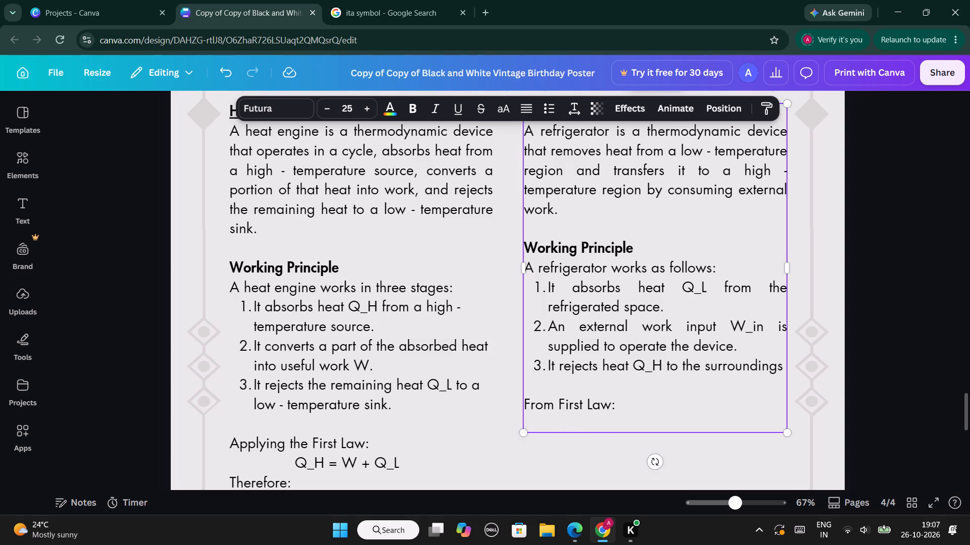
{"action": "key", "text": "BackSpace"}
{"action": "key", "text": "BackSpace"}
{"action": "key", "text": "shift+q"}
{"action": "type", "text": "_H"}
{"action": "key", "text": "space"}
{"action": "type", "text": "="}
{"action": "key", "text": "space"}
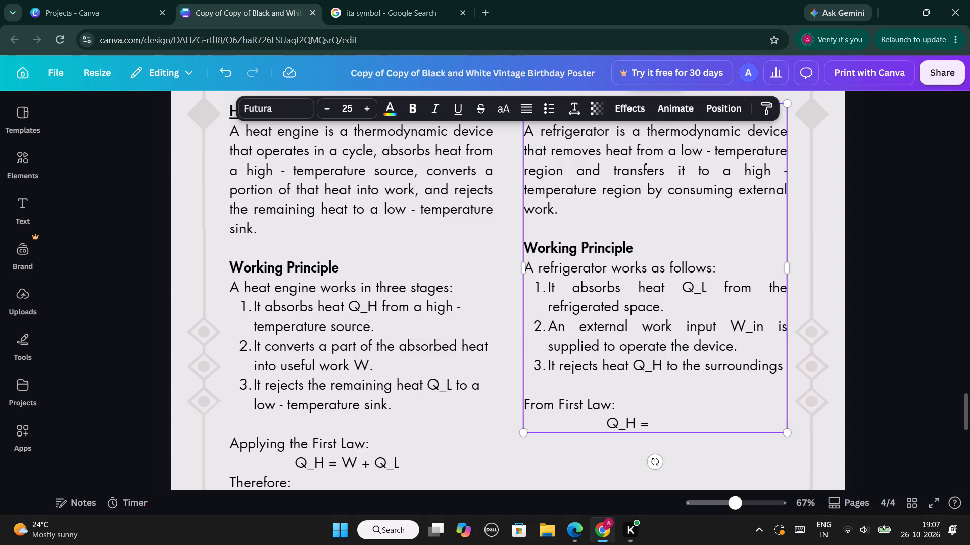
{"action": "type", "text": "Q_L"}
{"action": "key", "text": "space"}
{"action": "type", "text": "+"}
{"action": "key", "text": "space"}
{"action": "type", "text": "W_in"}
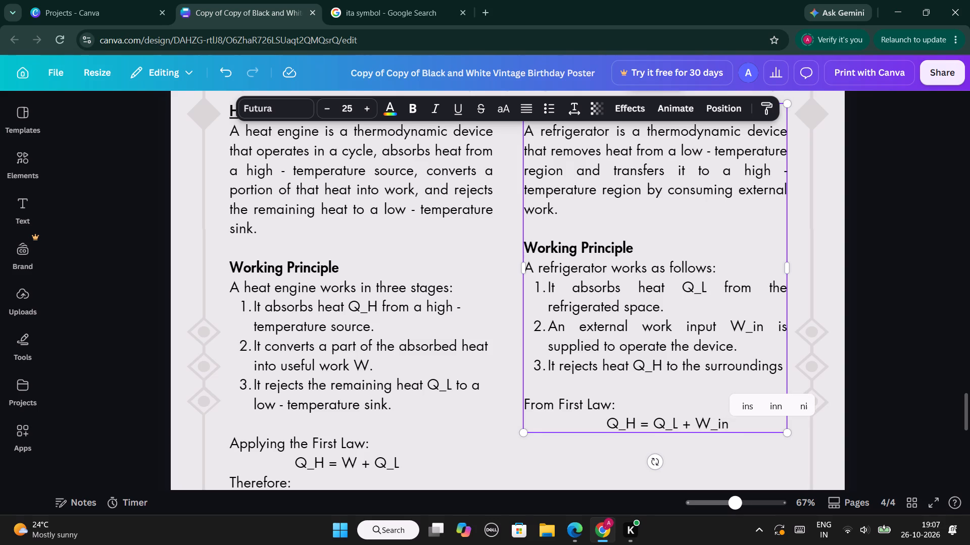
Reduce the indentation of the "Q_H = Q_L + W_in" equation by three spaces.
{"action": "key", "text": "Left"}
{"action": "key", "text": "Left"}
{"action": "key", "text": "Left"}
{"action": "key", "text": "Left"}
{"action": "key", "text": "Left"}
{"action": "key", "text": "Left"}
{"action": "key", "text": "Left"}
{"action": "key", "text": "Left"}
{"action": "key", "text": "Left"}
{"action": "key", "text": "Left"}
{"action": "key", "text": "Left"}
{"action": "key", "text": "Left"}
{"action": "key", "text": "Left"}
{"action": "key", "text": "Left"}
{"action": "key", "text": "Left"}
{"action": "key", "text": "Left"}
{"action": "key", "text": "Left"}
{"action": "key", "text": "Left"}
{"action": "key", "text": "Left"}
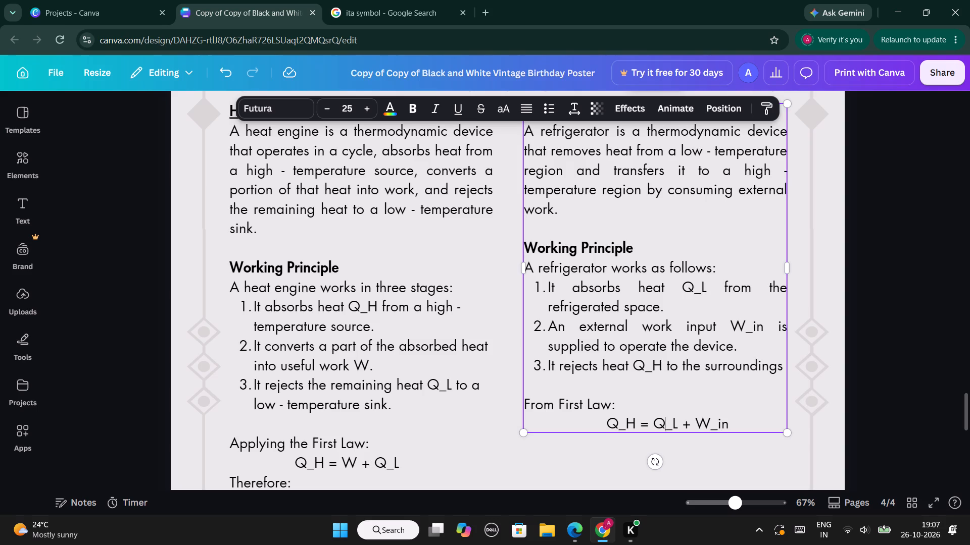
{"action": "key", "text": "BackSpace"}
{"action": "key", "text": "BackSpace"}
{"action": "key", "text": "BackSpace"}
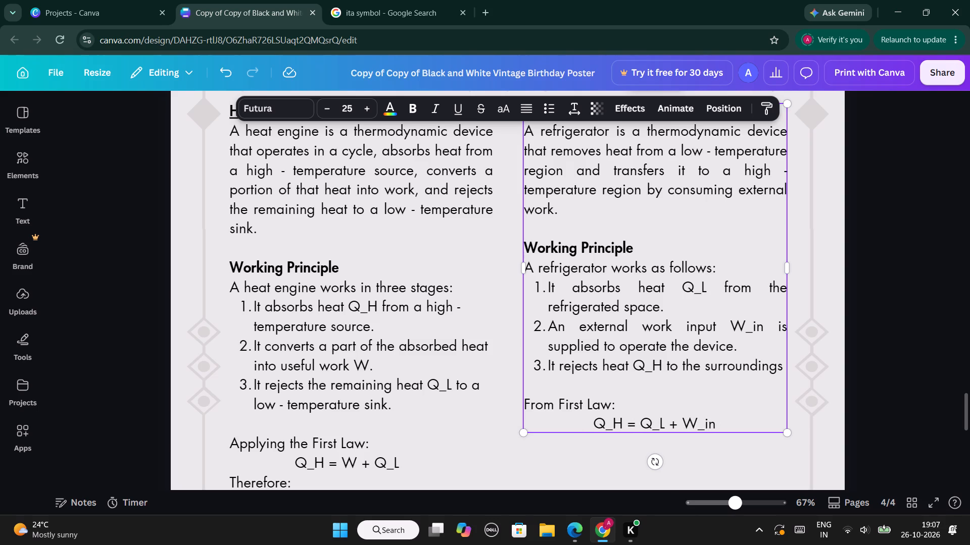
{"action": "key", "text": "Right"}
{"action": "key", "text": "Right"}
{"action": "key", "text": "Right"}
{"action": "key", "text": "Right"}
{"action": "key", "text": "Right"}
{"action": "key", "text": "Right"}
{"action": "key", "text": "Right"}
{"action": "key", "text": "Right"}
{"action": "key", "text": "Right"}
{"action": "key", "text": "Right"}
Underline the equation "Q_H = Q_L + W_in" in the refrigerator column.
{"action": "left_click_drag", "start_coordinate": [717, 426], "coordinate": [597, 428]}
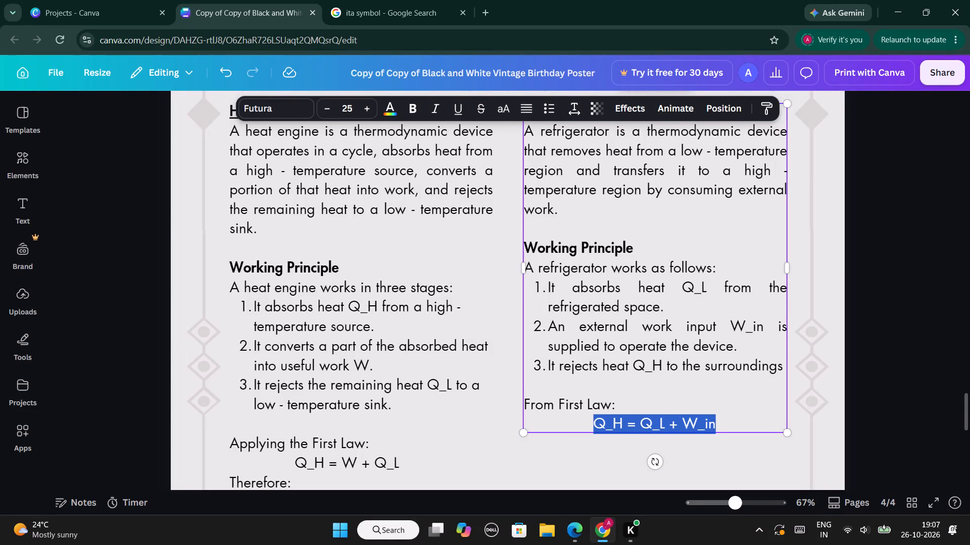
{"action": "left_click", "coordinate": [449, 107]}
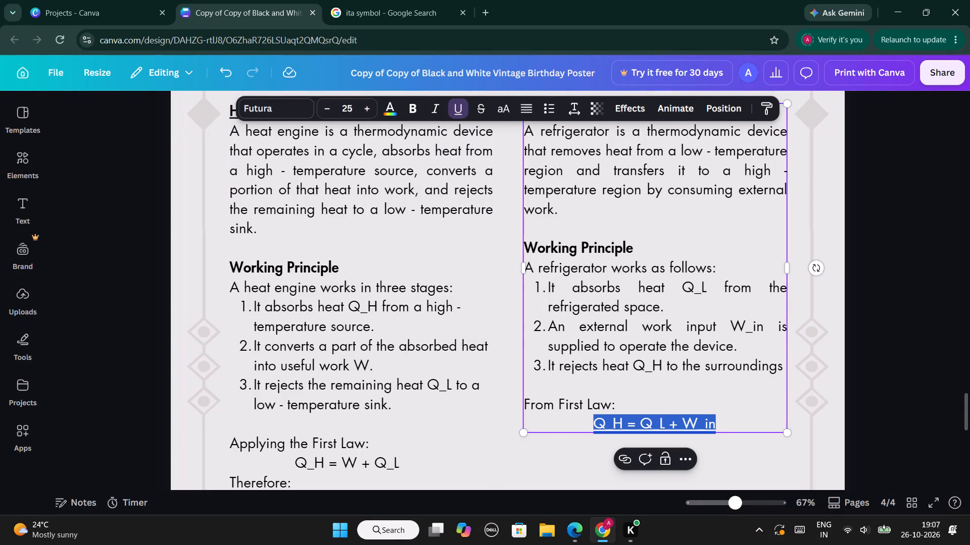
Add a blank line below the refrigerator's equation and turn off underlining for the text that follows.
{"action": "left_click", "coordinate": [726, 424]}
{"action": "key", "text": "Return"}
{"action": "key", "text": "Return"}
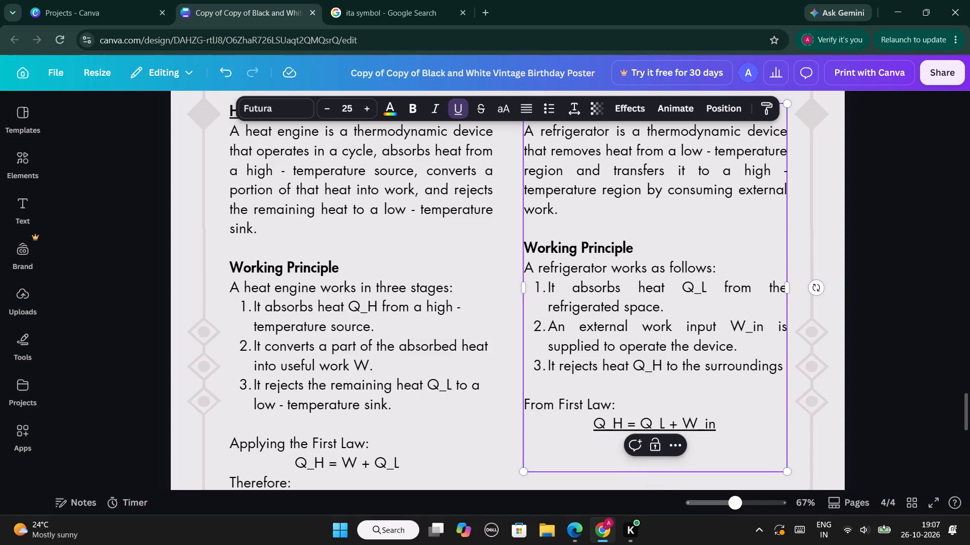
{"action": "key", "text": "ctrl+u"}
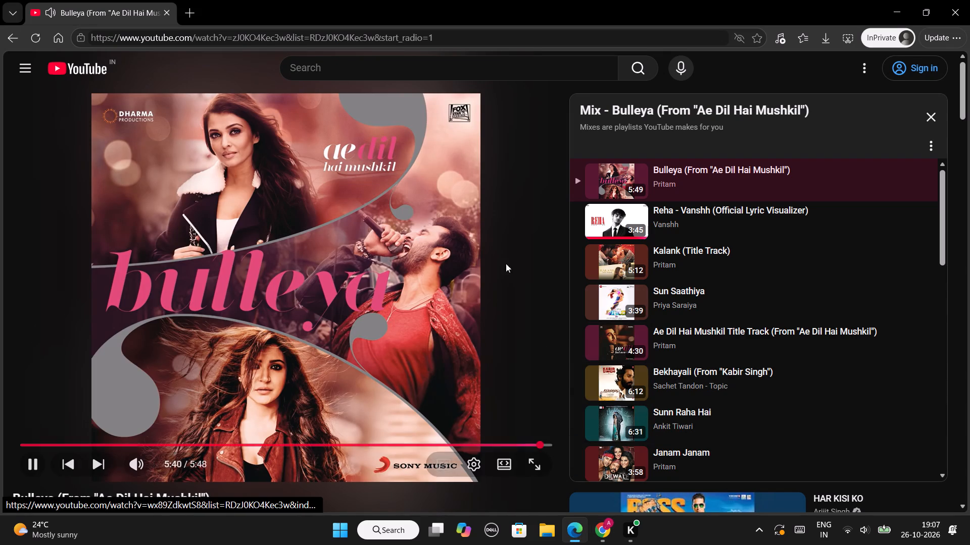
Pause the song "Bulleya" in the YouTube window in Microsoft Edge.
{"action": "left_click", "coordinate": [458, 313]}
Look through the recommended songs and mixes below the paused "Bulleya" video for something else to play.
{"action": "scroll", "coordinate": [458, 313], "scroll_direction": "down", "scroll_amount": 6}
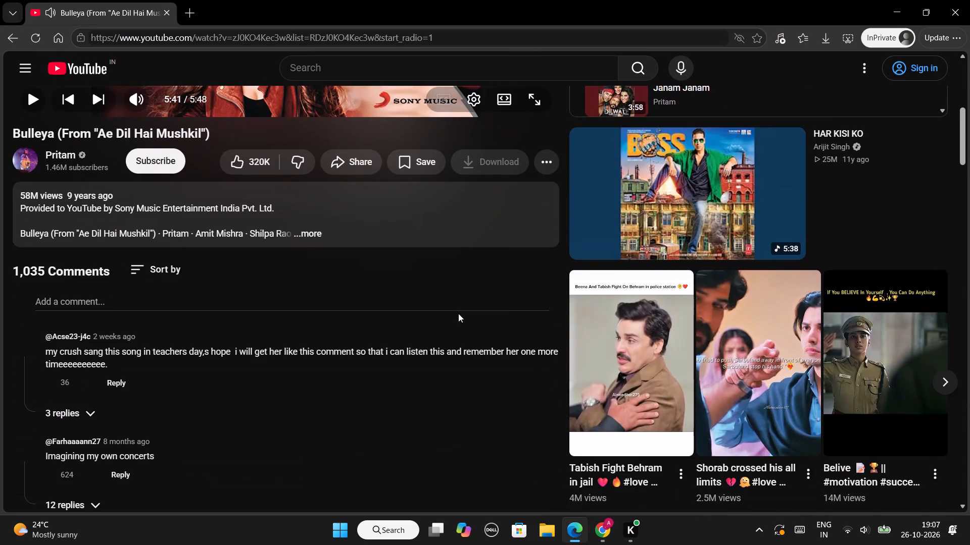
{"action": "scroll", "coordinate": [458, 313], "scroll_direction": "down", "scroll_amount": 9}
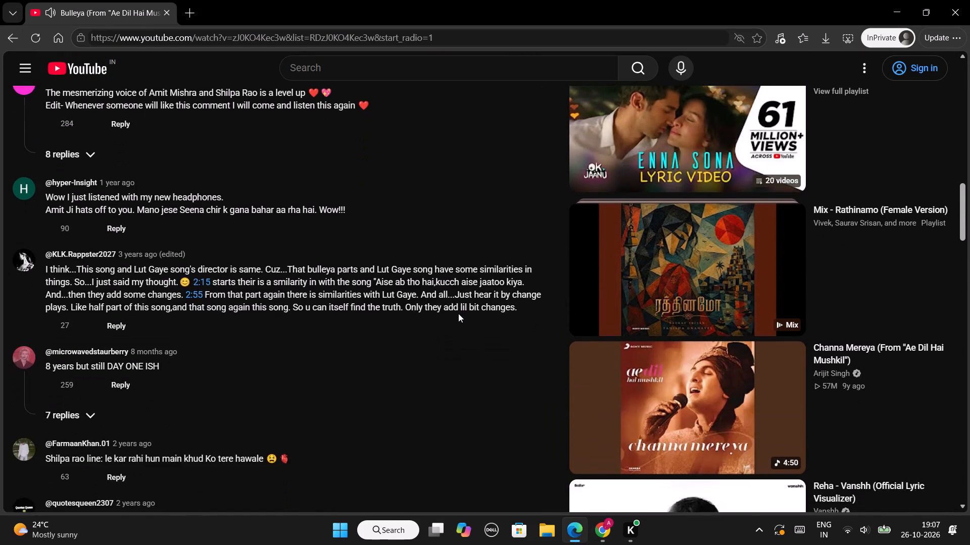
{"action": "scroll", "coordinate": [458, 313], "scroll_direction": "down", "scroll_amount": 9}
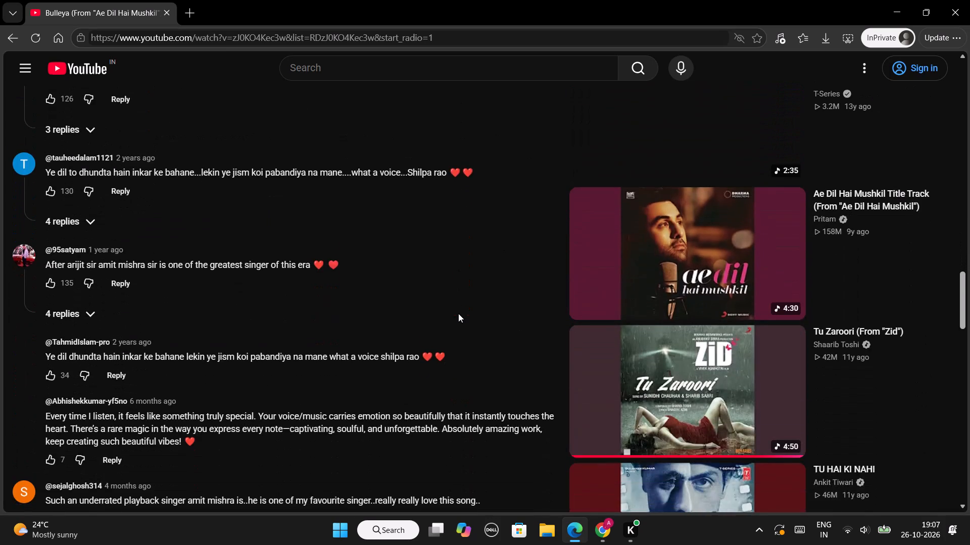
{"action": "scroll", "coordinate": [458, 313], "scroll_direction": "down", "scroll_amount": 8}
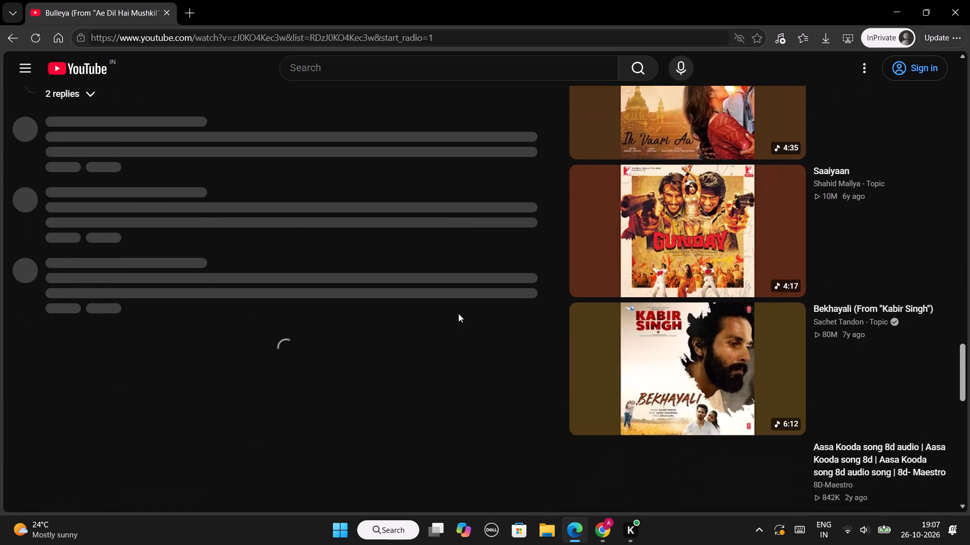
{"action": "scroll", "coordinate": [458, 313], "scroll_direction": "down", "scroll_amount": 9}
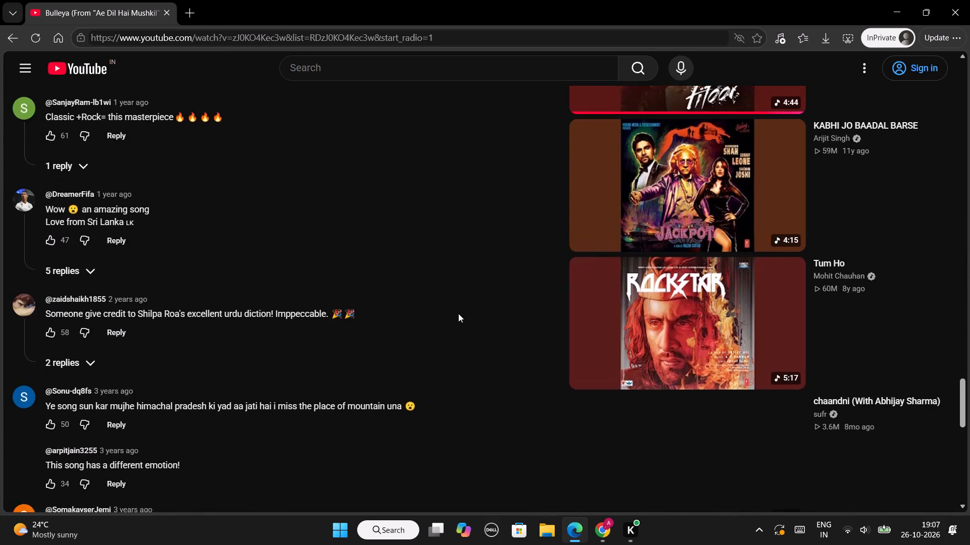
{"action": "scroll", "coordinate": [458, 313], "scroll_direction": "down", "scroll_amount": 4}
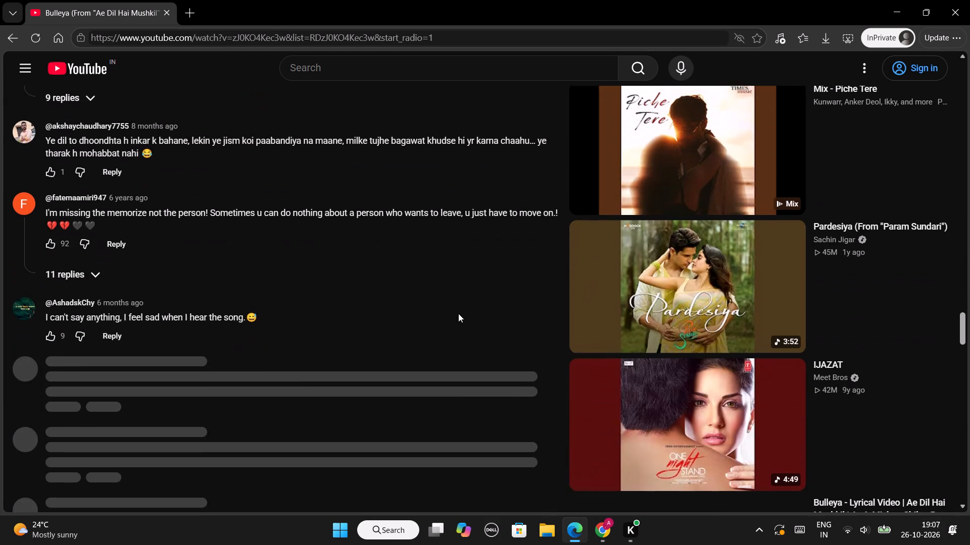
{"action": "scroll", "coordinate": [458, 313], "scroll_direction": "down", "scroll_amount": 6}
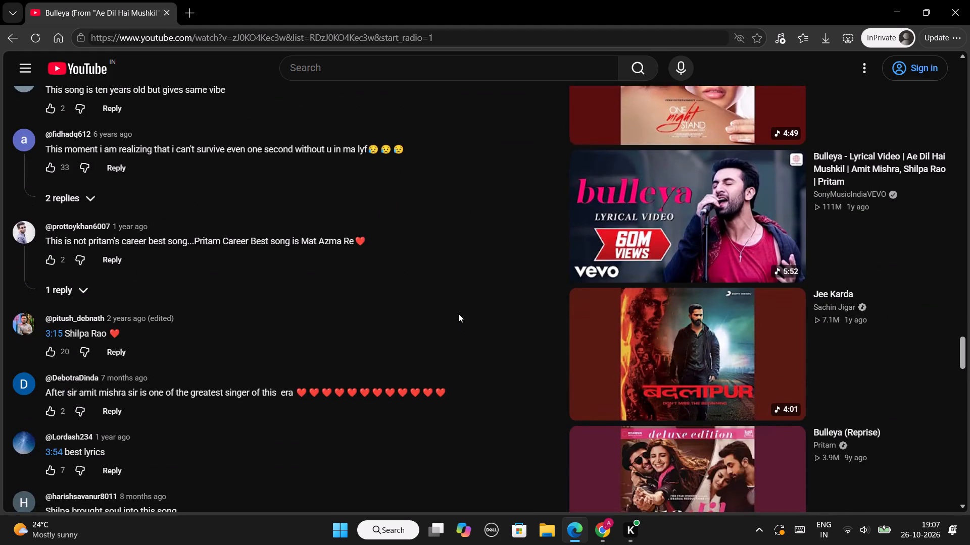
{"action": "scroll", "coordinate": [458, 313], "scroll_direction": "down", "scroll_amount": 2}
{"action": "scroll", "coordinate": [458, 313], "scroll_direction": "up", "scroll_amount": 2}
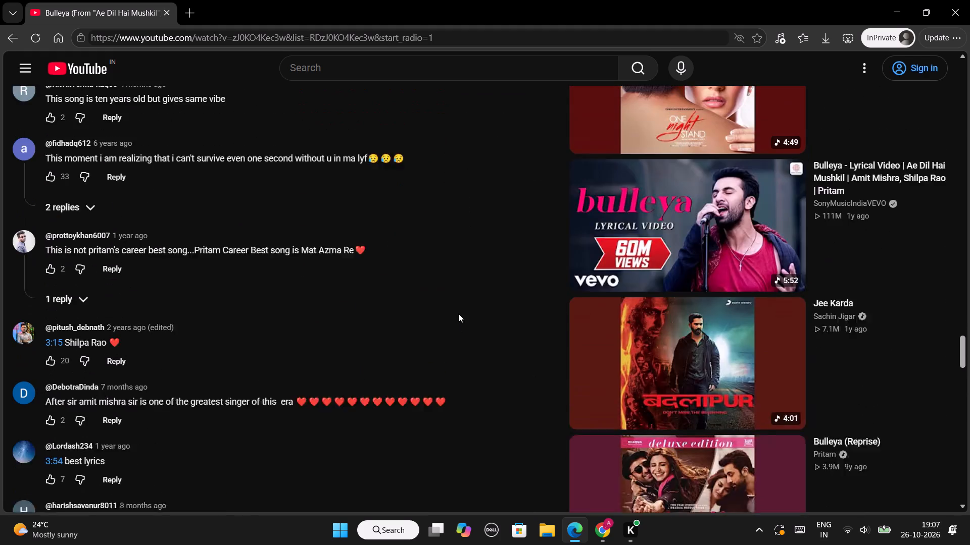
{"action": "scroll", "coordinate": [458, 313], "scroll_direction": "up", "scroll_amount": 1}
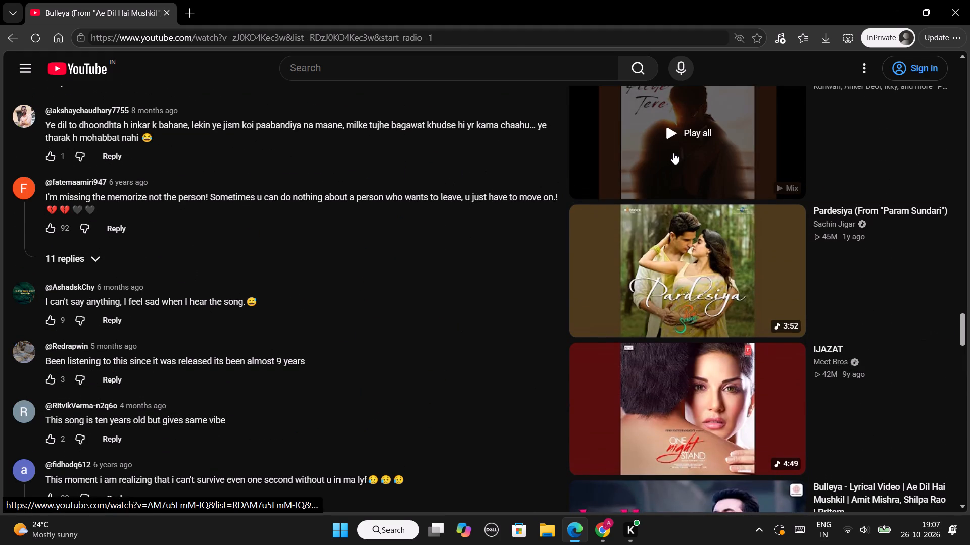
Open the "Mix - Piche Tere" playlist, play "Naal Nachna (From "Dhurandhar")" from it, and reload the page.
{"action": "left_click", "coordinate": [673, 153]}
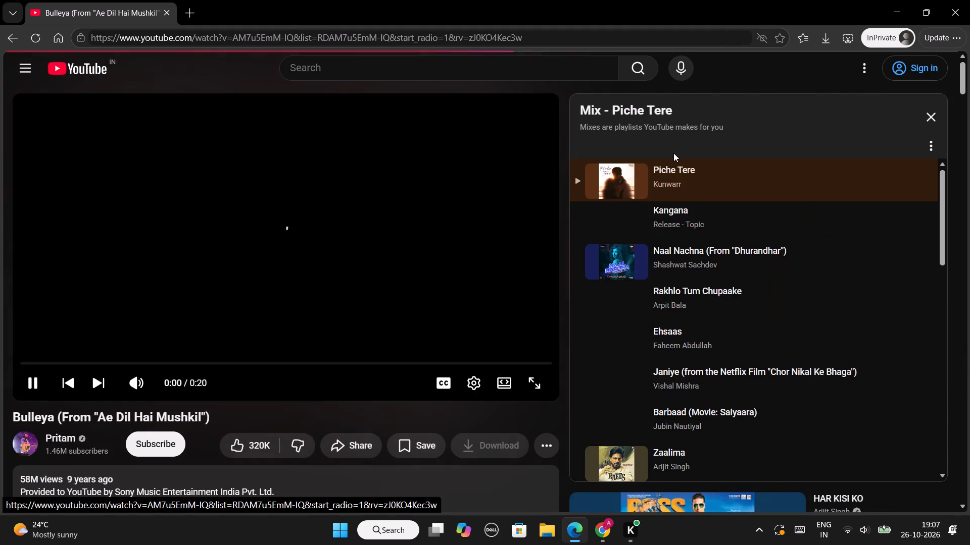
{"action": "key", "text": "space"}
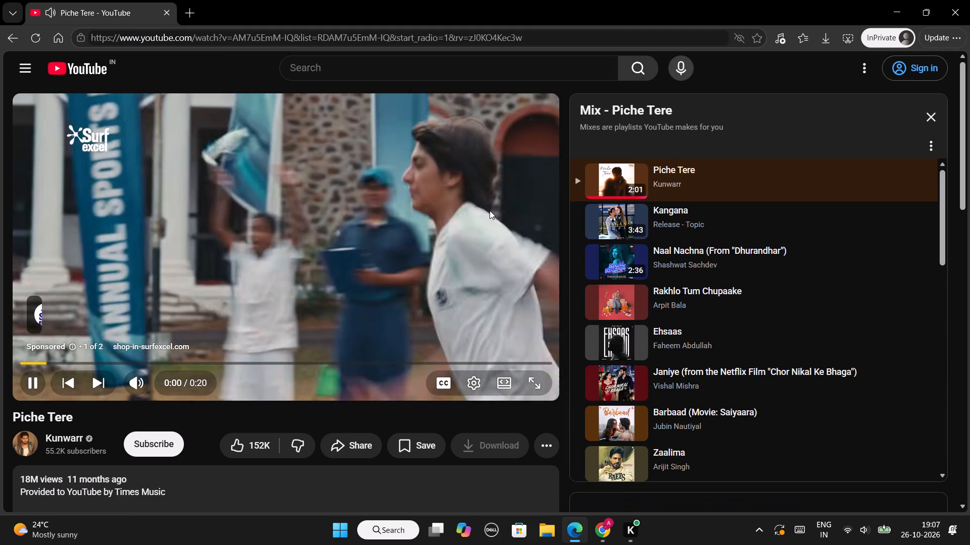
{"action": "left_click", "coordinate": [634, 255]}
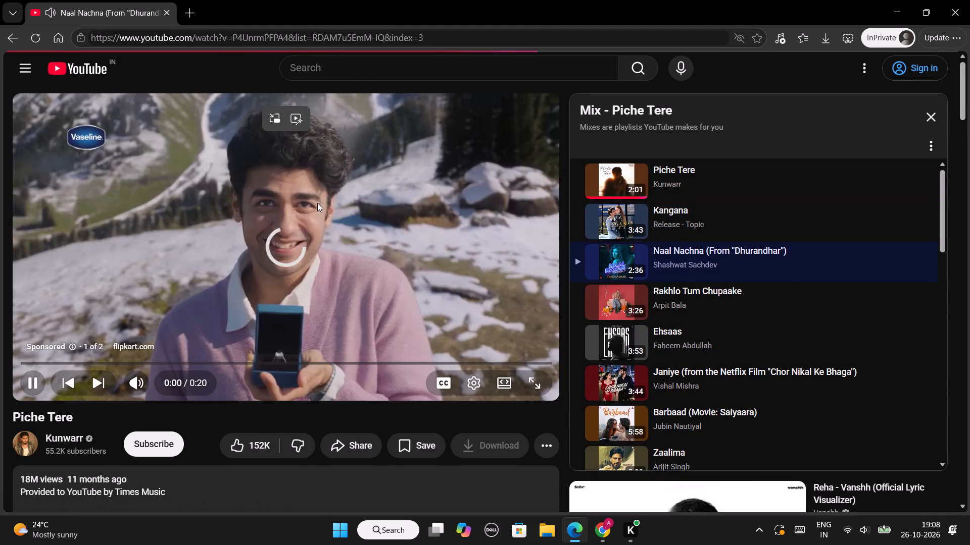
{"action": "key", "text": "ctrl+r"}
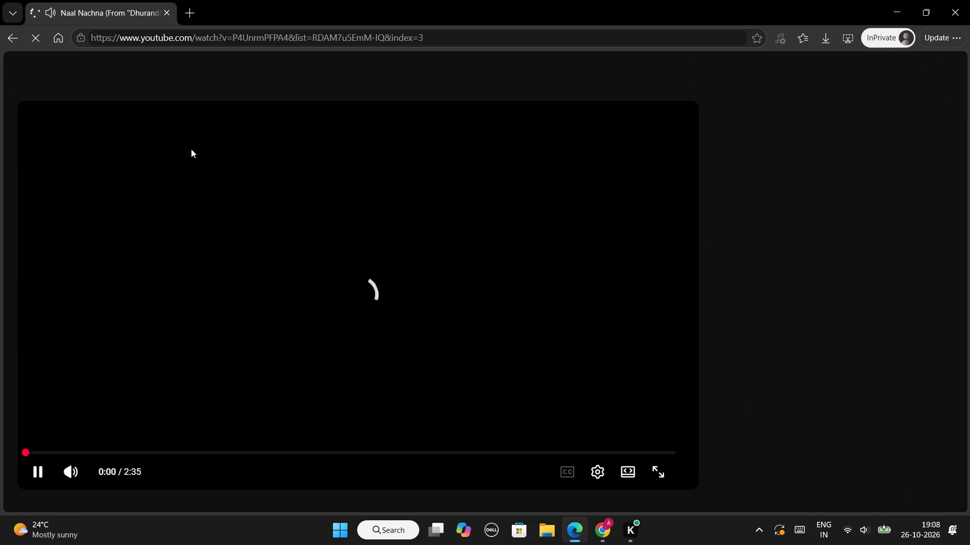
Set the "Naal Nachna" video to loop and rewind it to the beginning.
{"action": "right_click", "coordinate": [291, 259]}
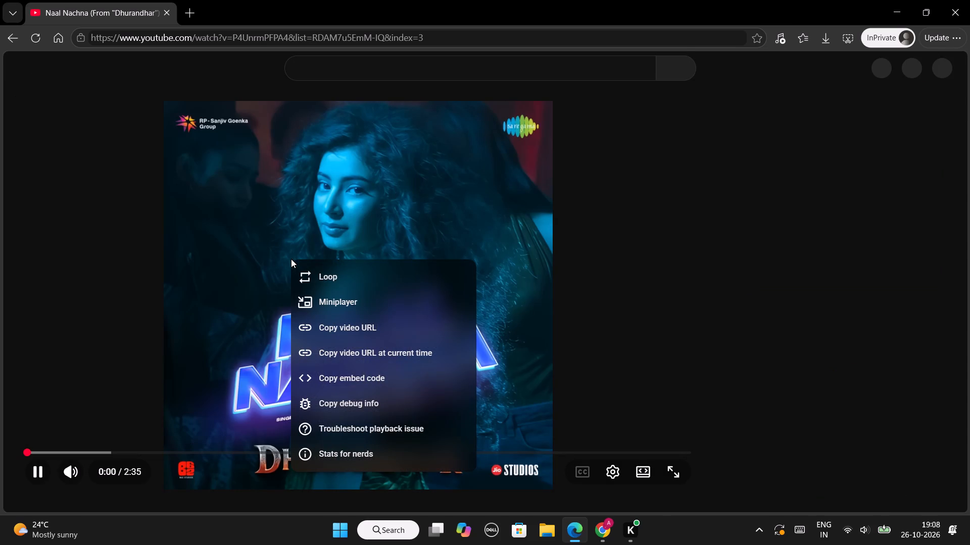
{"action": "left_click", "coordinate": [325, 276]}
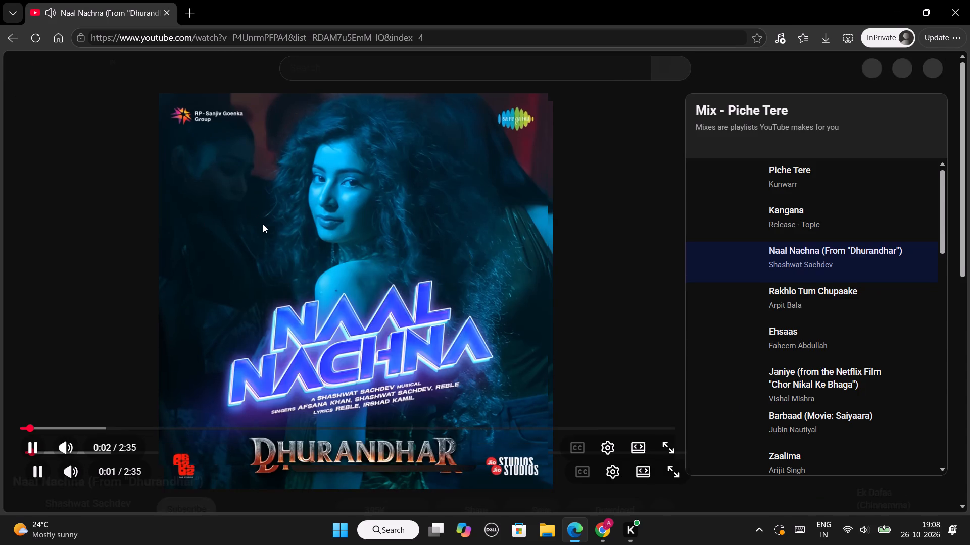
{"action": "right_click", "coordinate": [263, 224]}
{"action": "right_click", "coordinate": [236, 262]}
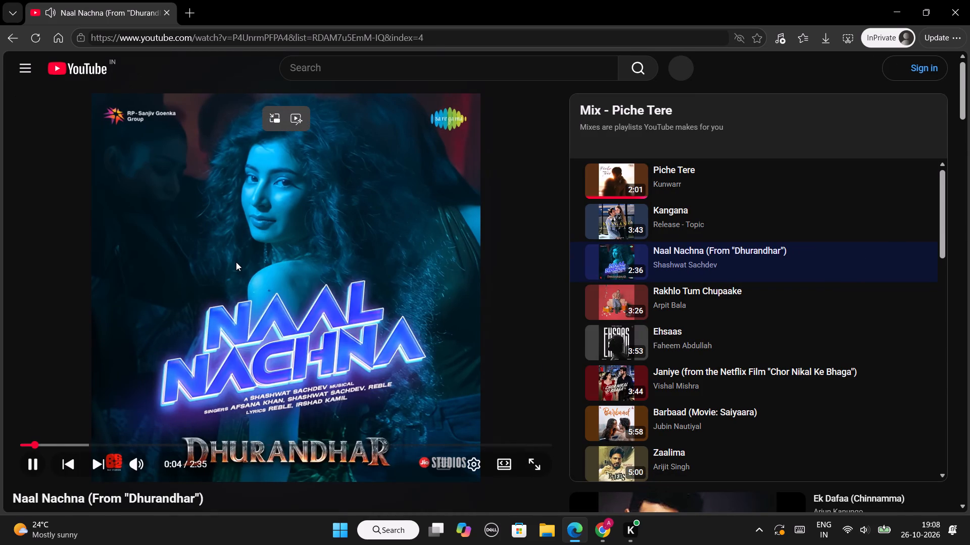
{"action": "left_click", "coordinate": [287, 283]}
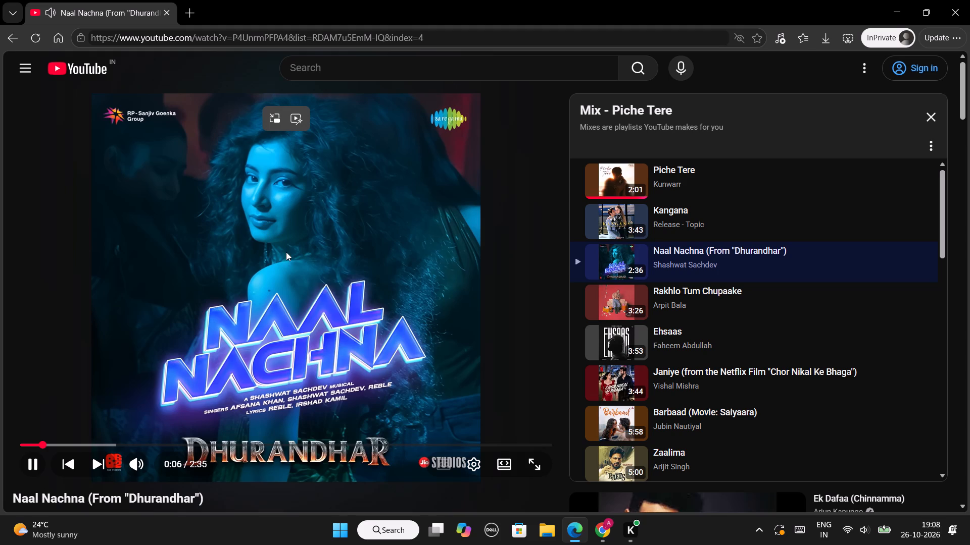
{"action": "right_click", "coordinate": [292, 262]}
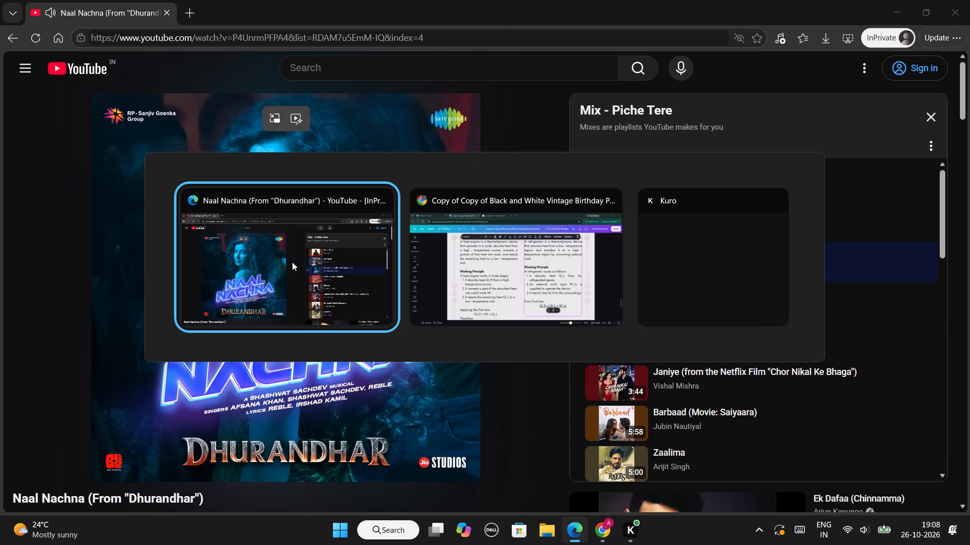
{"action": "type", "text": "jj"}
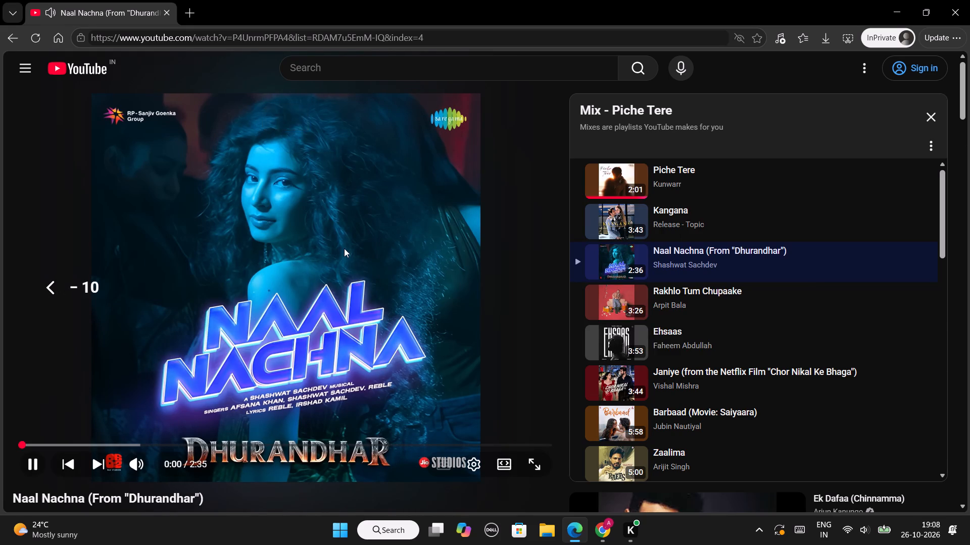
{"action": "right_click", "coordinate": [375, 293]}
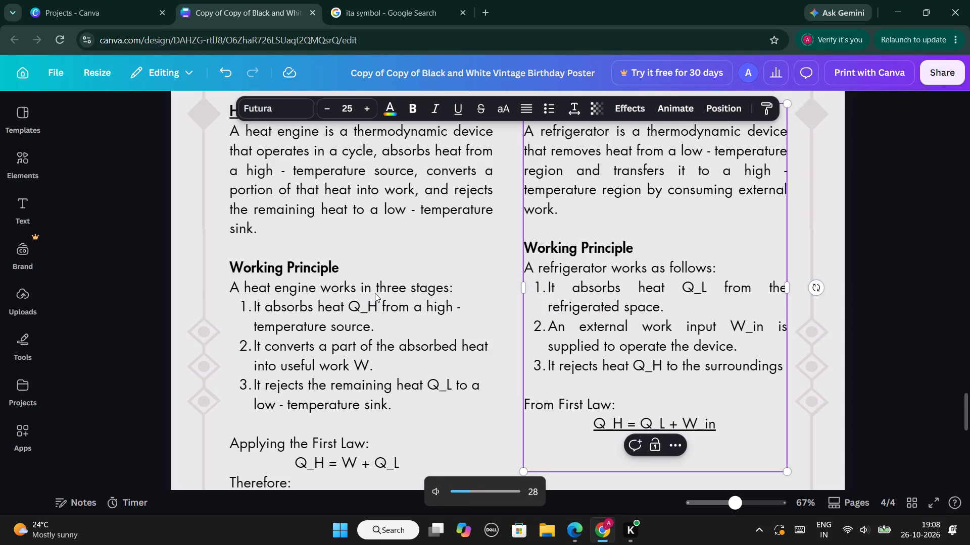
In the Canva document in Chrome, add the bold heading "Coefficient of Performance (COP)" below the refrigerator's First Law equation on page 4.
{"action": "scroll", "coordinate": [375, 293], "scroll_direction": "down", "scroll_amount": 2}
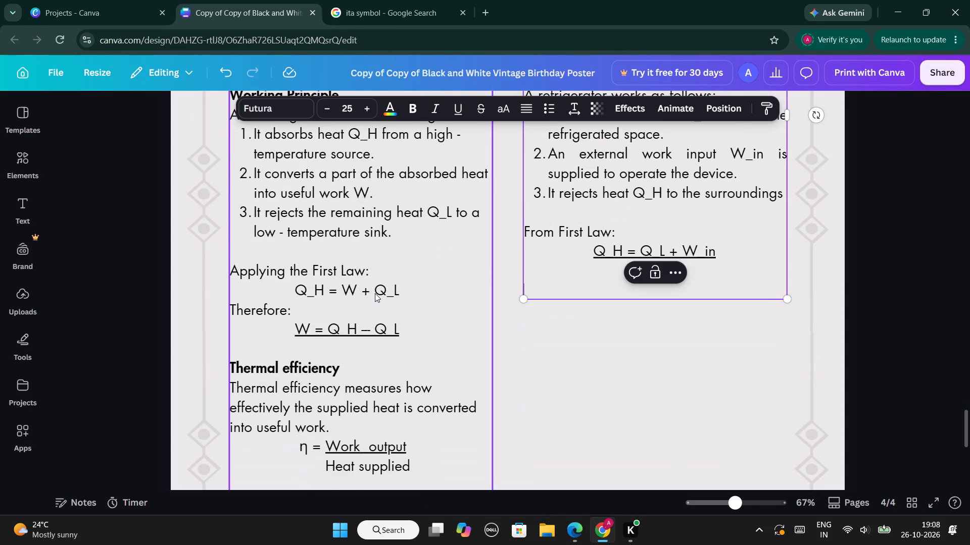
{"action": "key", "text": "ctrl+b"}
{"action": "key", "text": "shift+c"}
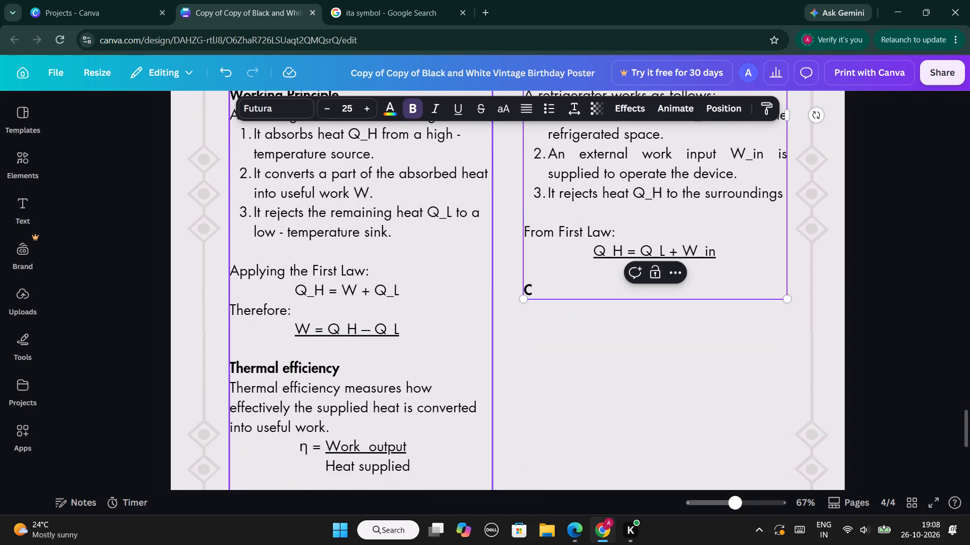
{"action": "type", "text": "oefficient"}
{"action": "key", "text": "space"}
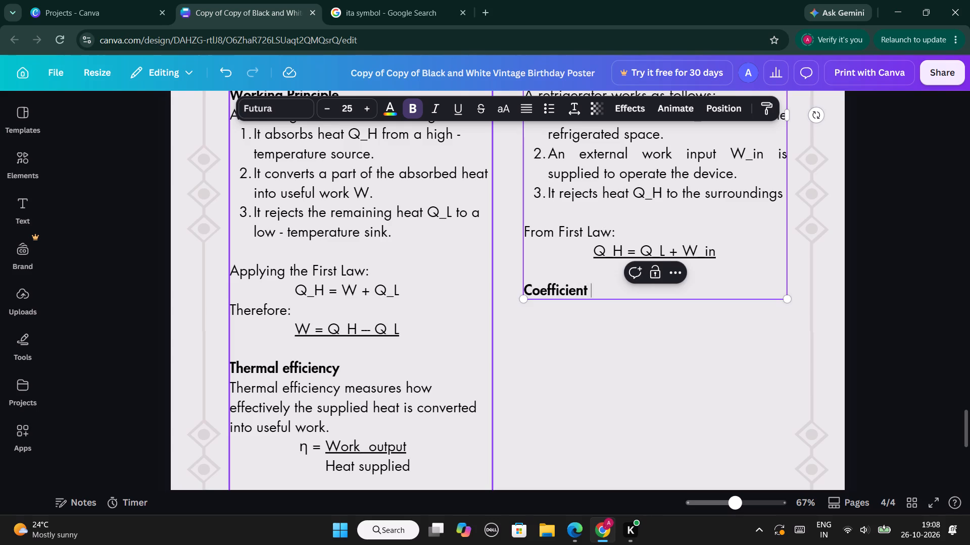
{"action": "type", "text": "of Per"}
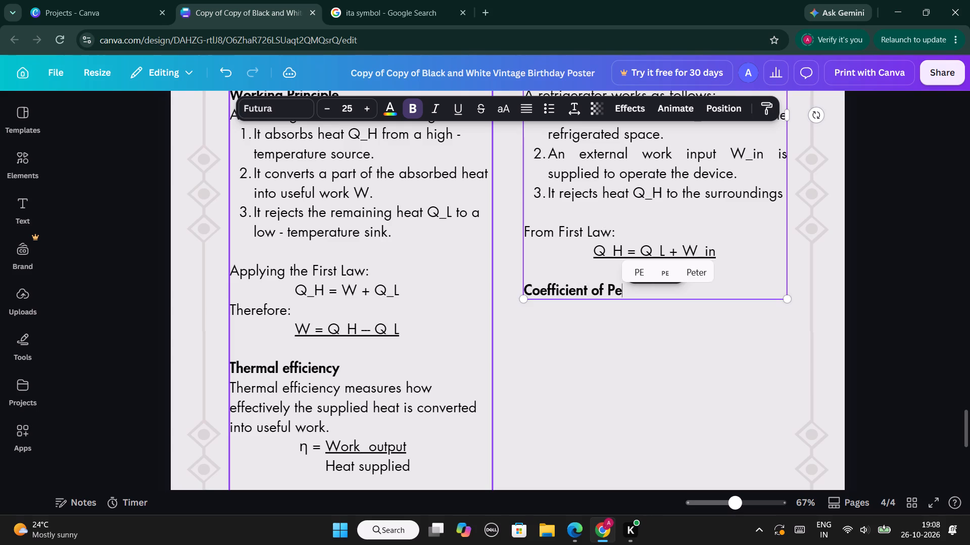
{"action": "type", "text": "forman"}
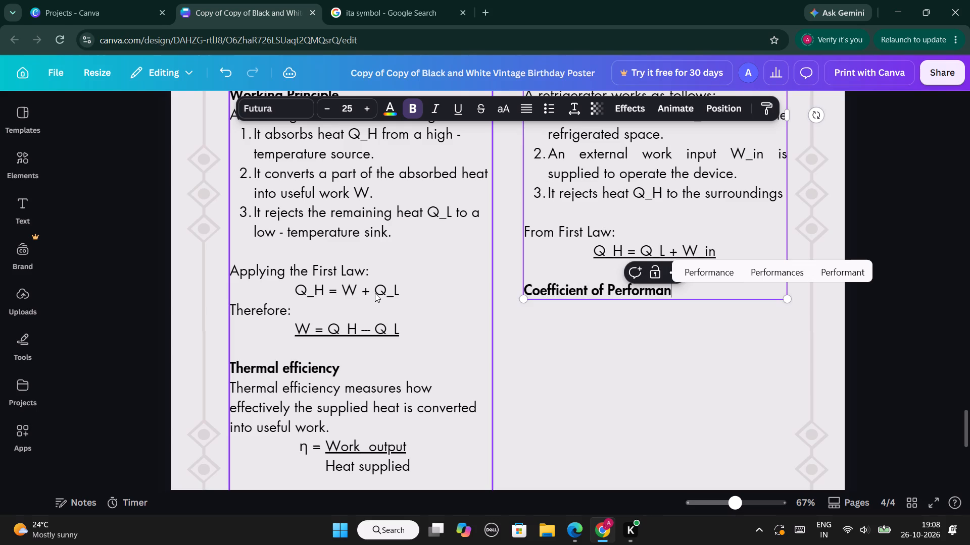
{"action": "type", "text": "ce"}
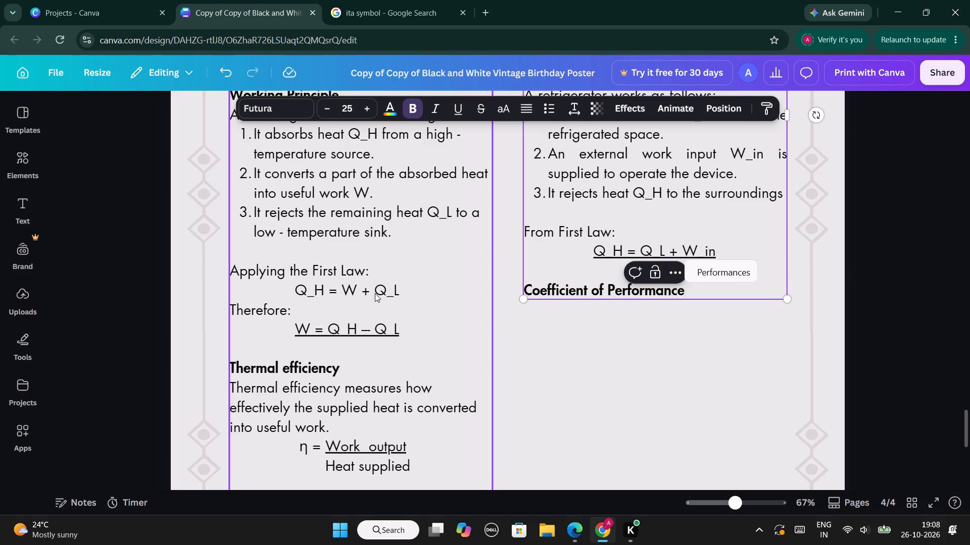
{"action": "key", "text": "space"}
{"action": "type", "text": "()"}
{"action": "key", "text": "comma"}
{"action": "key", "text": "BackSpace"}
{"action": "key", "text": "BackSpace"}
{"action": "key", "text": "shift+parenright"}
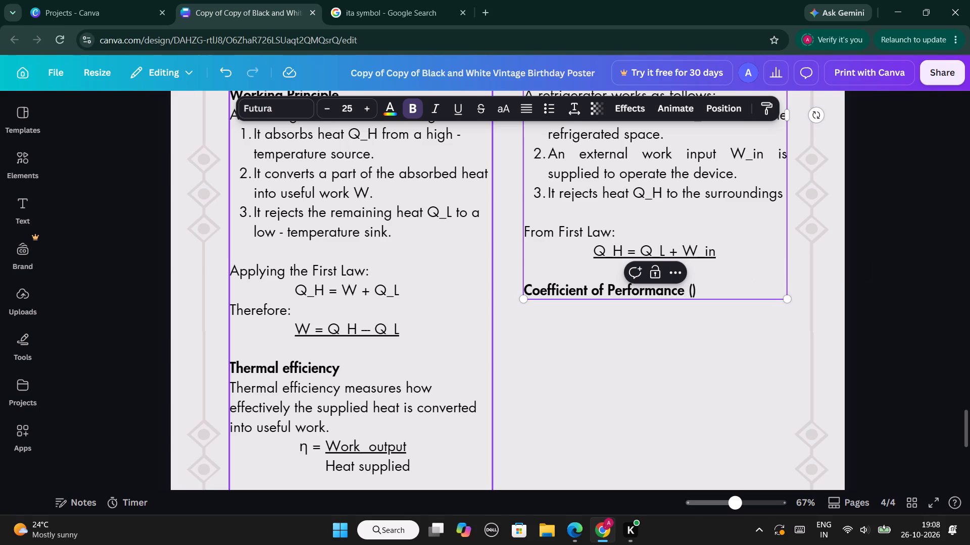
{"action": "key", "text": "Left"}
{"action": "type", "text": "COP"}
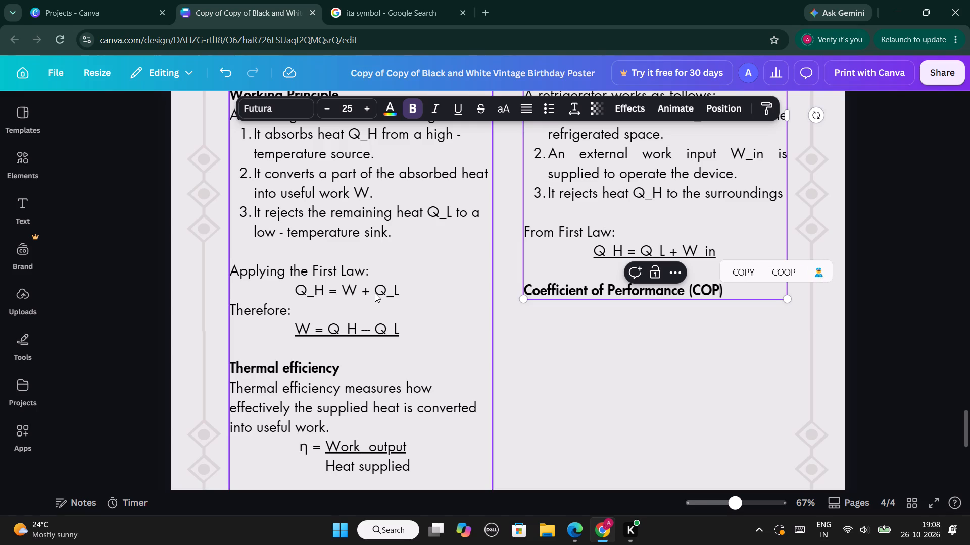
{"action": "key", "text": "Right"}
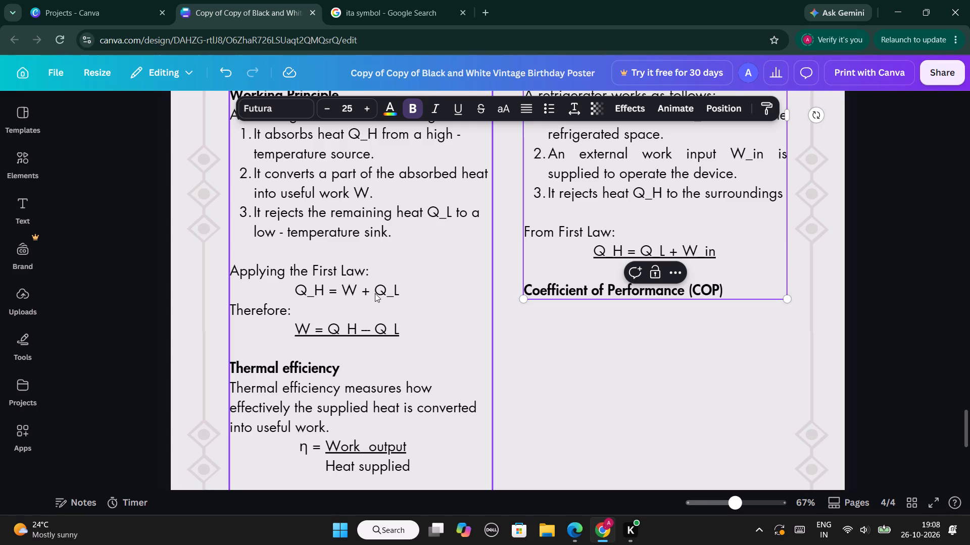
Below the COP heading, add the non-bold sentence "Unlike a heat engine, a refrigerator is not evaluated using thermal efficiency.".
{"action": "key", "text": "Return"}
{"action": "key", "text": "ctrl+b"}
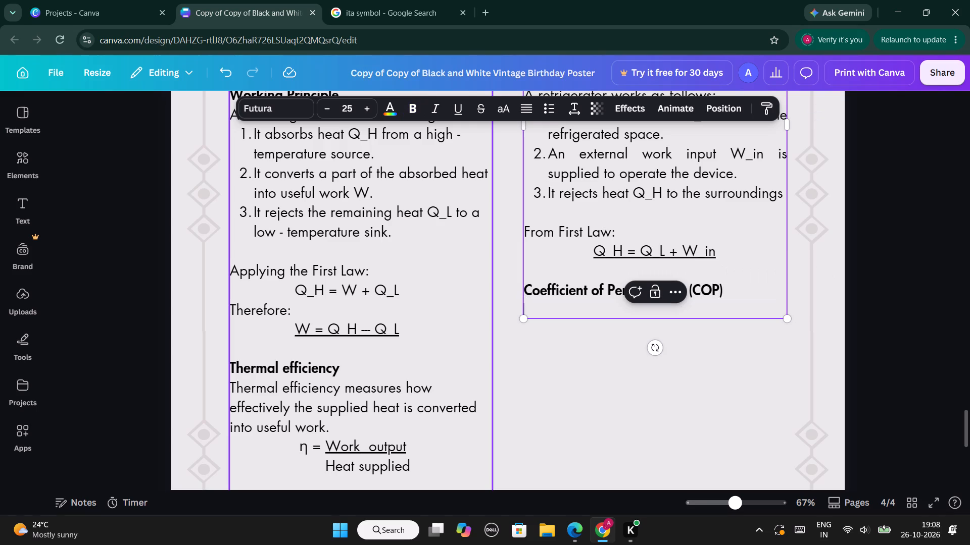
{"action": "type", "text": "Unlike a heat en"}
{"action": "type", "text": "gine"}
{"action": "key", "text": "space"}
{"action": "key", "text": "BackSpace"}
{"action": "type", "text": ", a reg"}
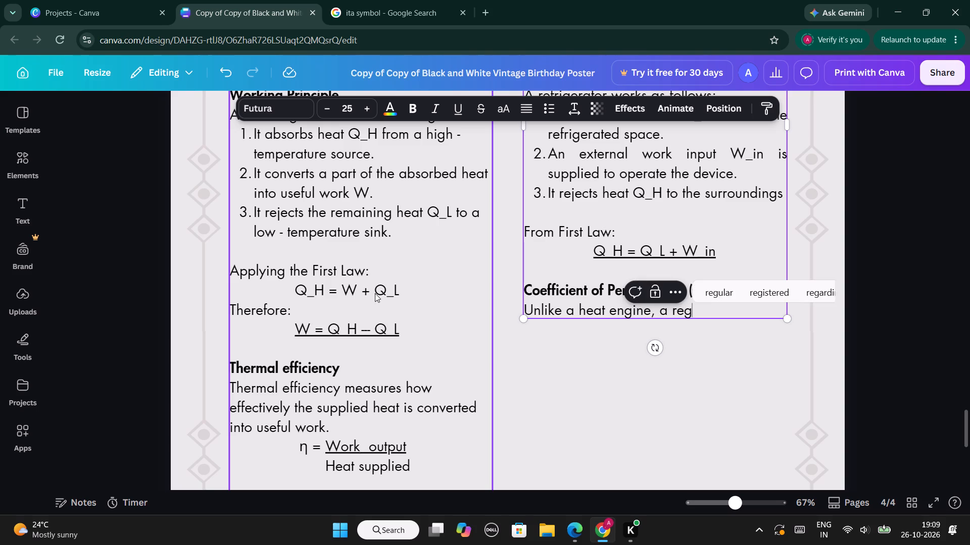
{"action": "key", "text": "BackSpace"}
{"action": "type", "text": "frigerator"}
{"action": "key", "text": "space"}
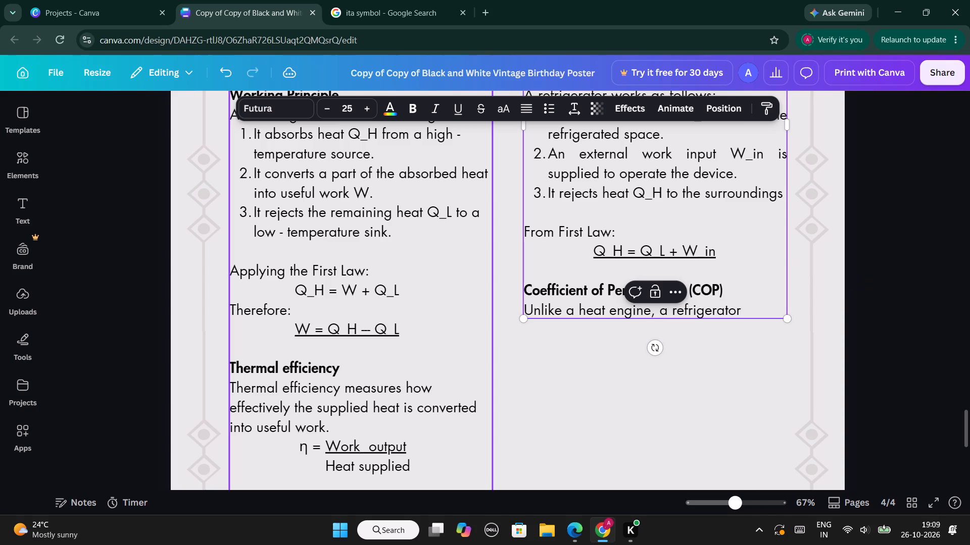
{"action": "type", "text": "is not"}
{"action": "key", "text": "space"}
{"action": "type", "text": "evaluated"}
{"action": "key", "text": "space"}
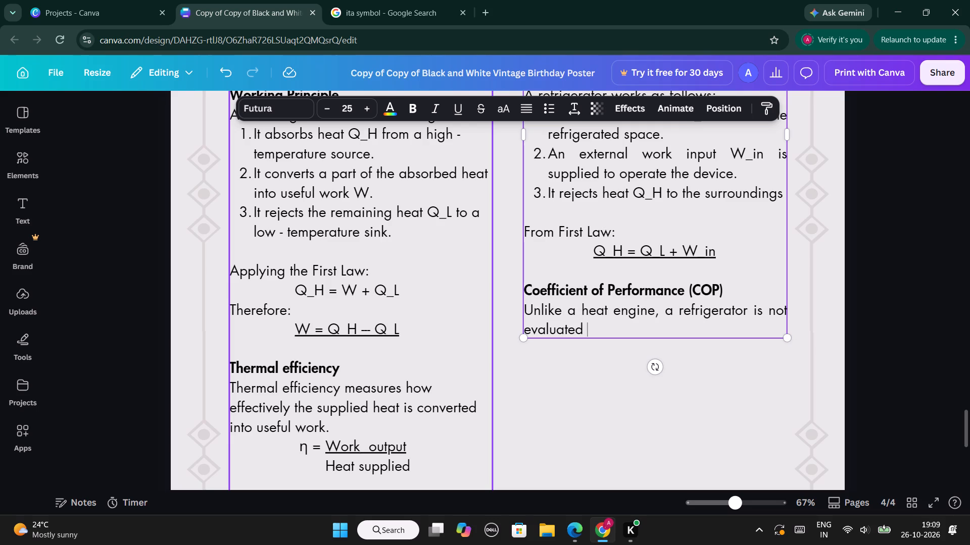
{"action": "type", "text": "using"}
{"action": "key", "text": "space"}
{"action": "type", "text": "thermal efficiency"}
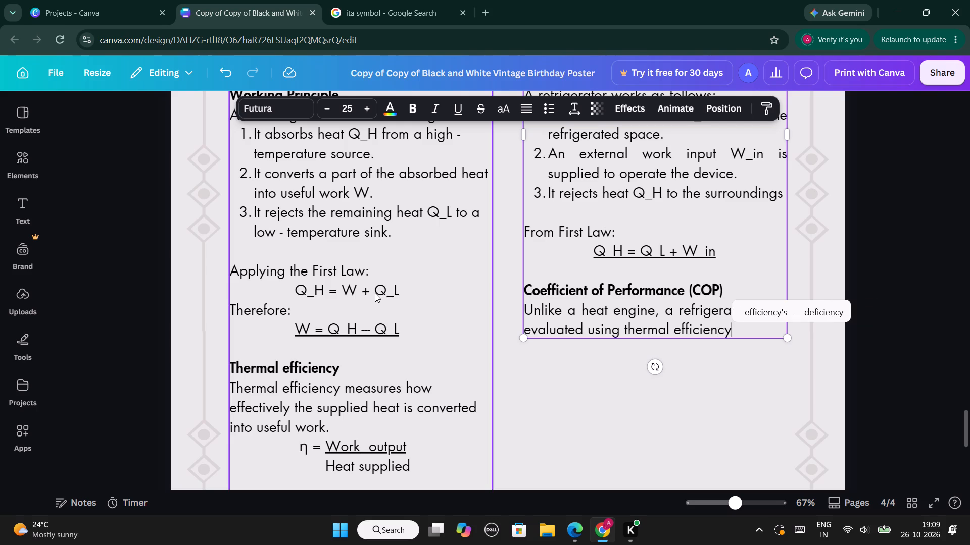
{"action": "key", "text": "period"}
Add the sentence "Instead, we use the Coefficient of Performance (COP)." on a new line in the refrigerator's COP section.
{"action": "key", "text": "Return"}
{"action": "type", "text": "Instead"}
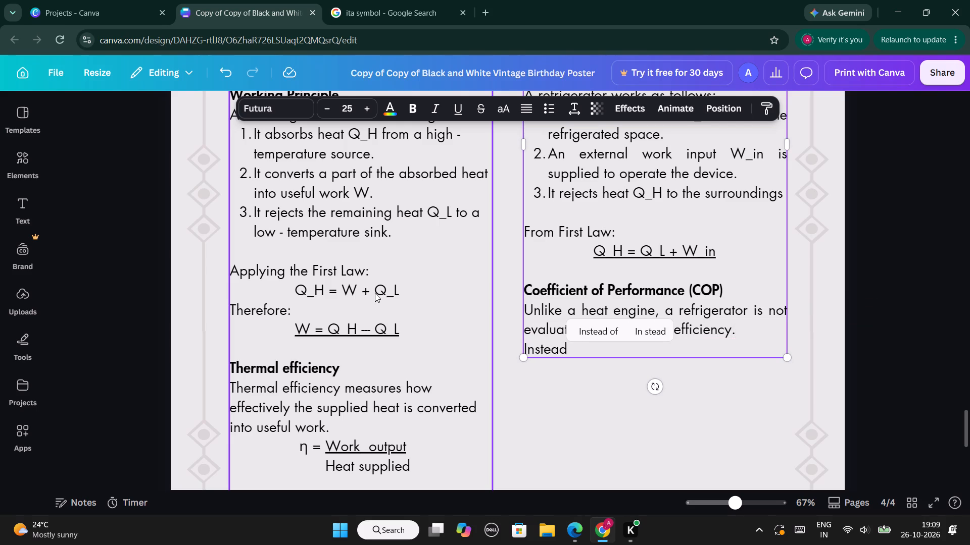
{"action": "type", "text": ", we use"}
{"action": "key", "text": "space"}
{"action": "type", "text": "the Coefficient"}
{"action": "key", "text": "space"}
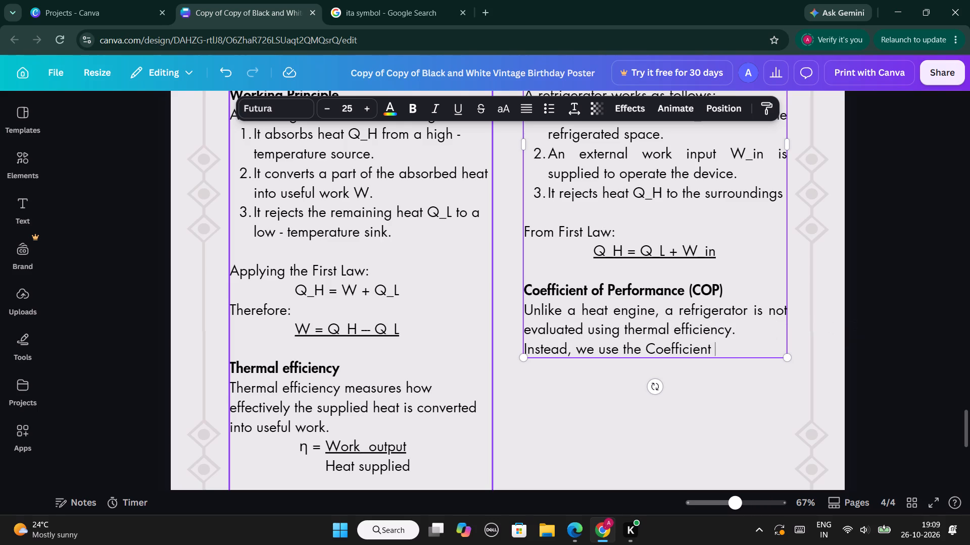
{"action": "type", "text": "of Performn"}
{"action": "key", "text": "BackSpace"}
{"action": "key", "text": "a"}
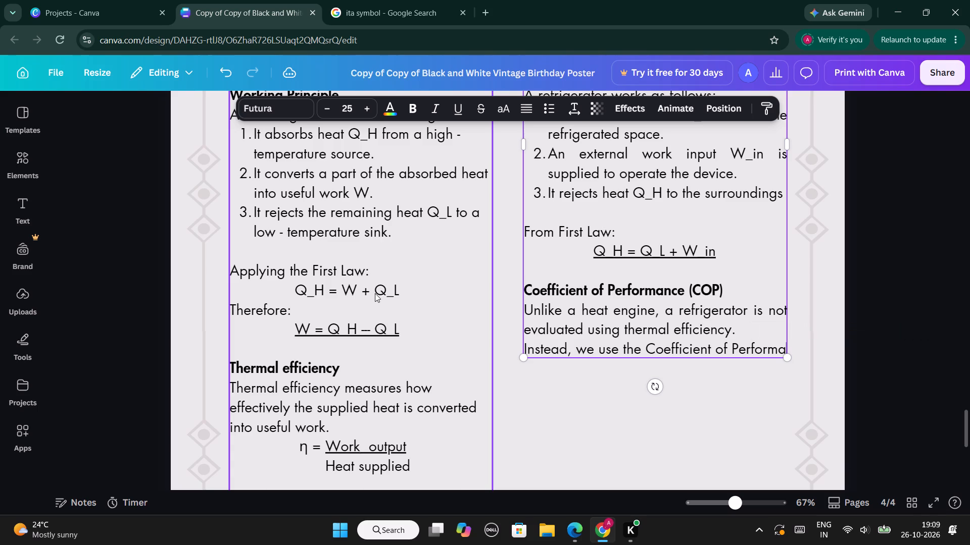
{"action": "type", "text": "nce"}
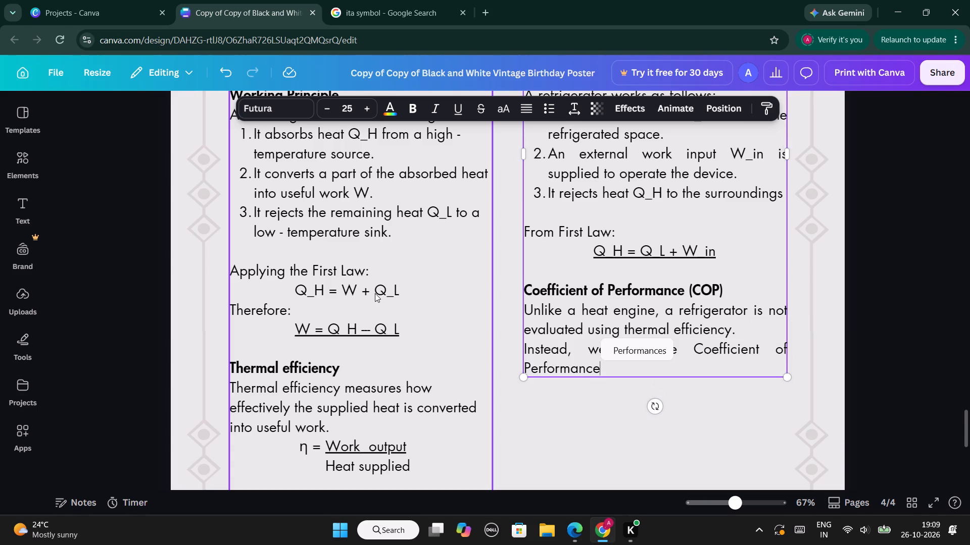
{"action": "key", "text": "space"}
{"action": "type", "text": "("}
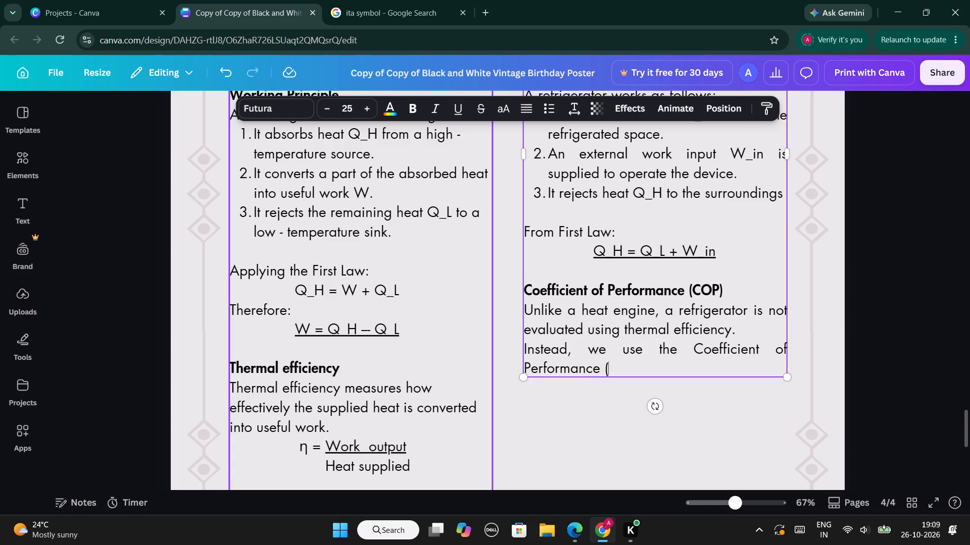
{"action": "type", "text": "COP)"}
{"action": "key", "text": "period"}
Add a new line reading "It measures the amount of heat removed from the cold space per unit of work supplied.".
{"action": "key", "text": "Return"}
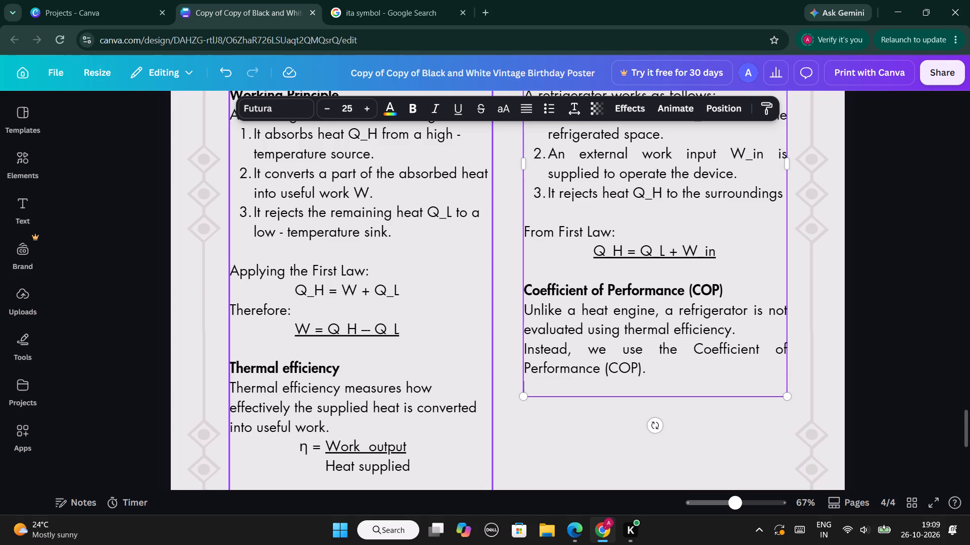
{"action": "type", "text": "It measures"}
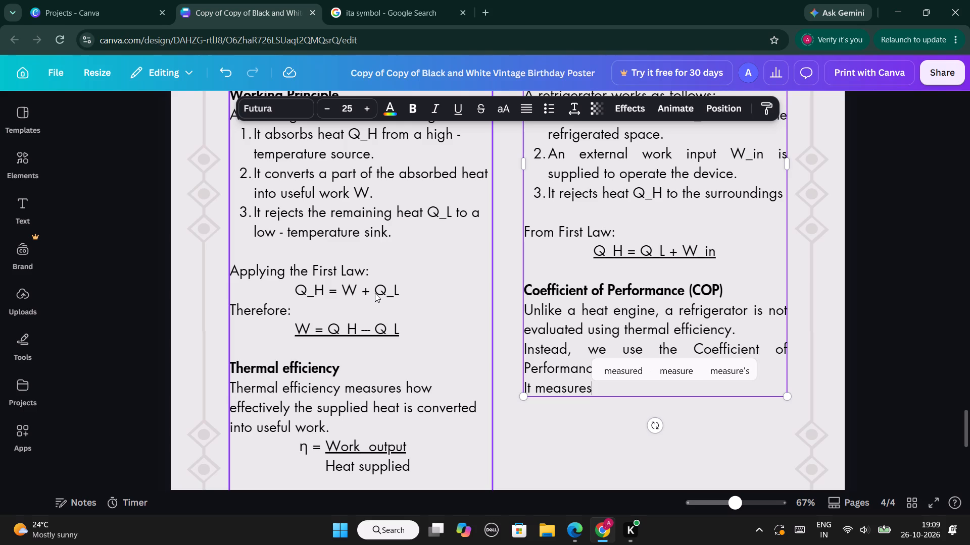
{"action": "key", "text": "space"}
{"action": "type", "text": "the amount"}
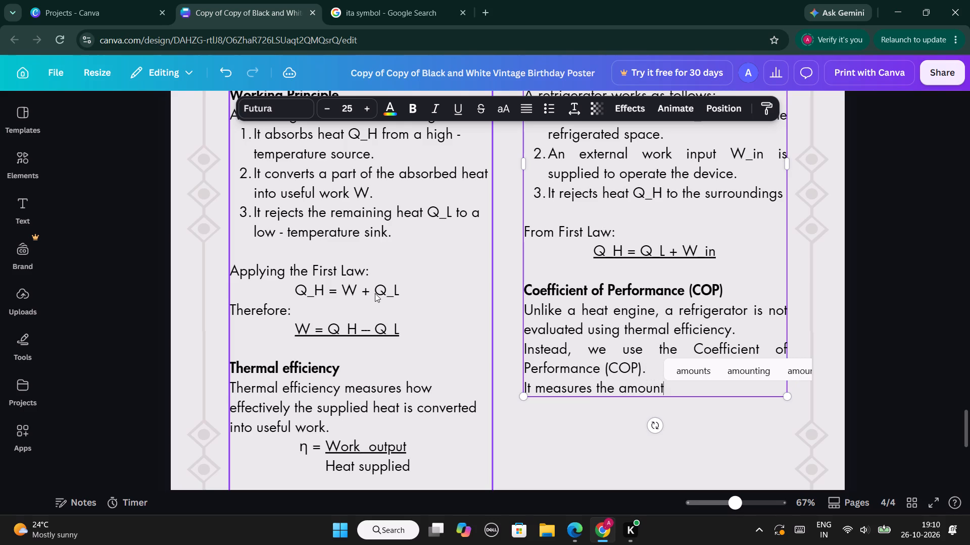
{"action": "key", "text": "space"}
{"action": "type", "text": "of heat"}
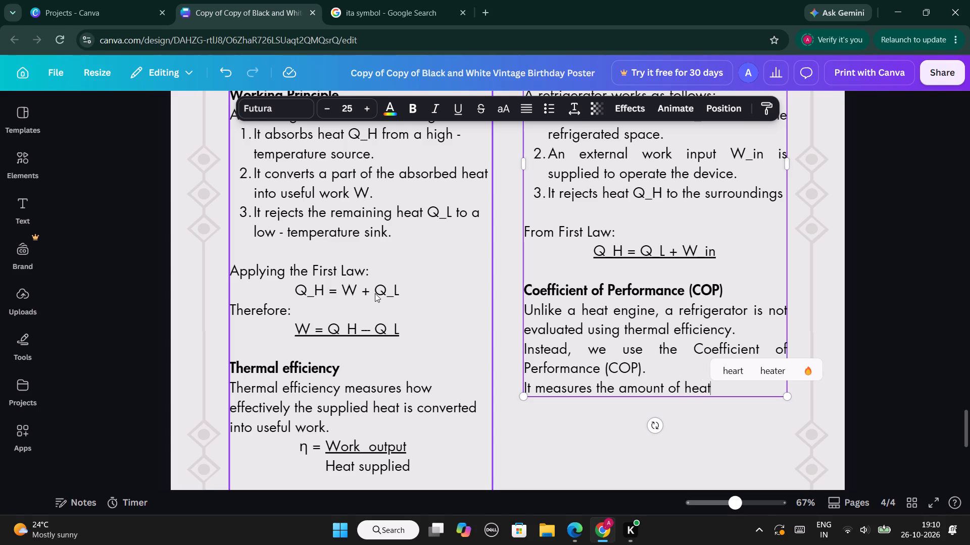
{"action": "key", "text": "space"}
{"action": "type", "text": "removed"}
{"action": "key", "text": "space"}
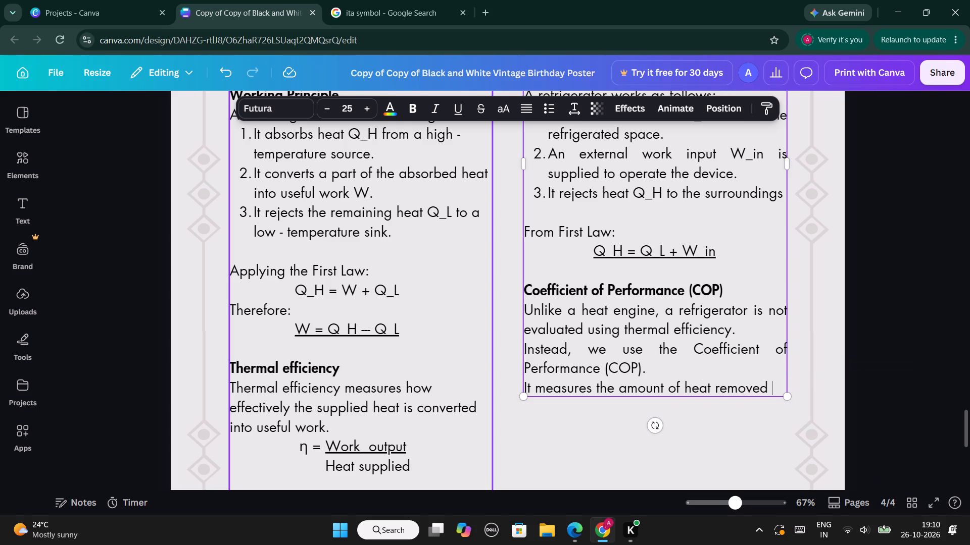
{"action": "type", "text": "from"}
{"action": "key", "text": "space"}
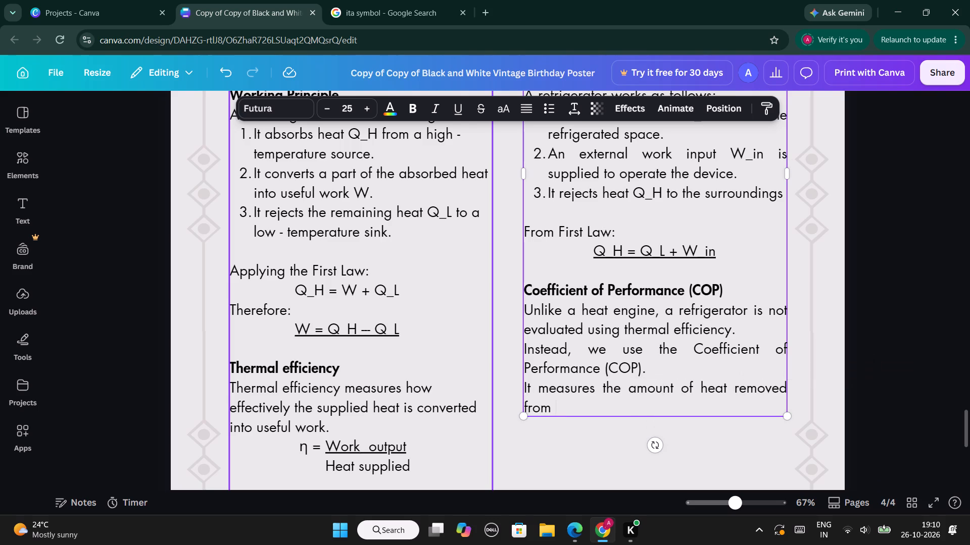
{"action": "type", "text": "th"}
{"action": "key", "text": "space"}
{"action": "key", "text": "BackSpace"}
{"action": "type", "text": "e"}
{"action": "key", "text": "space"}
{"action": "type", "text": "cold space"}
{"action": "key", "text": "space"}
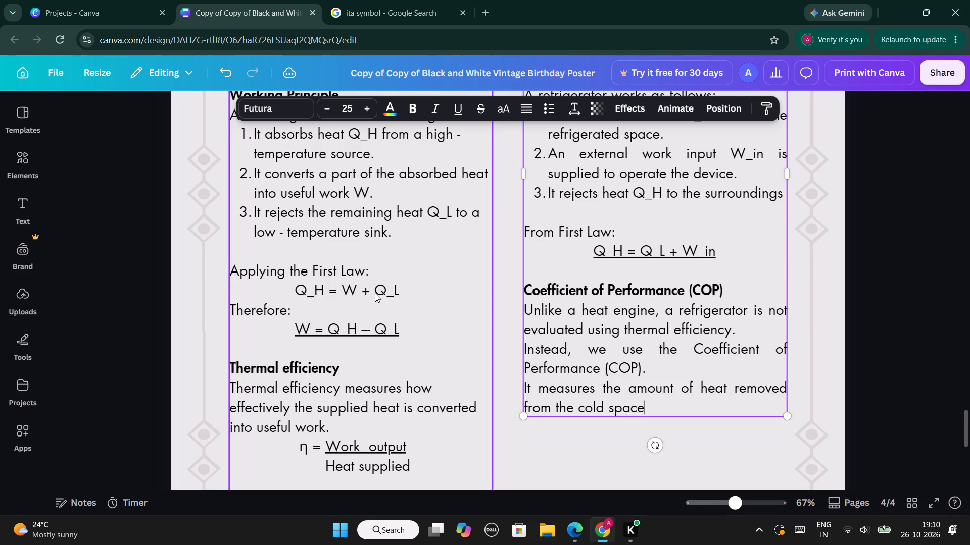
{"action": "type", "text": "per"}
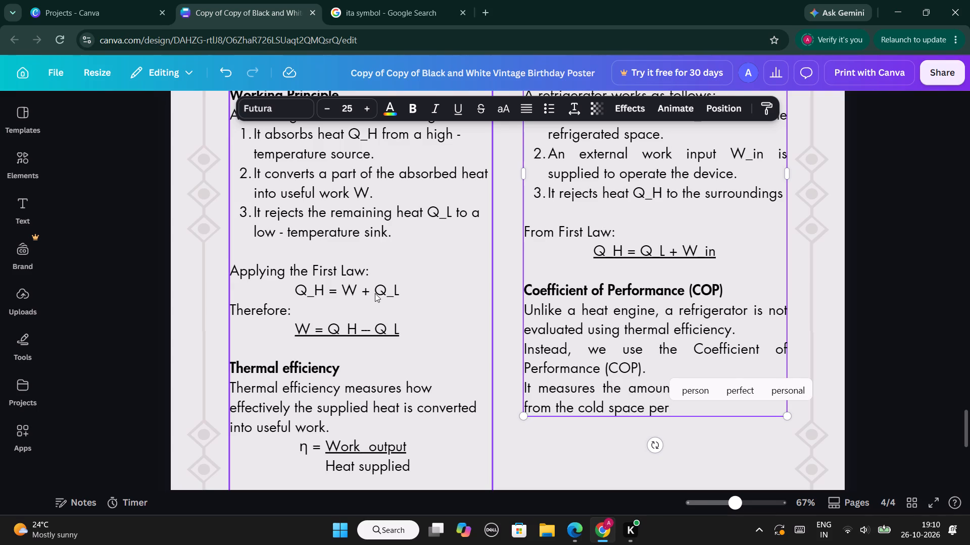
{"action": "key", "text": "space"}
{"action": "type", "text": "unit"}
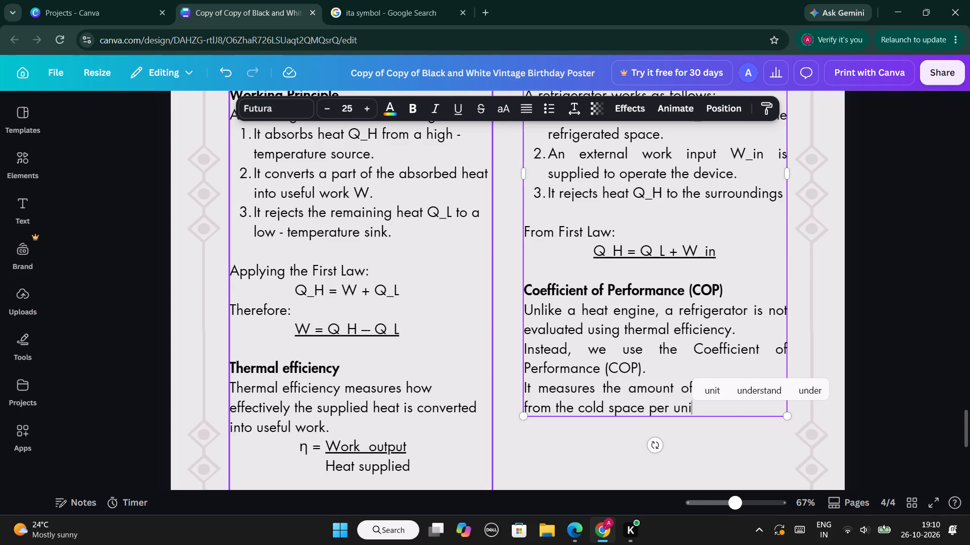
{"action": "key", "text": "space"}
{"action": "type", "text": "of"}
{"action": "key", "text": "space"}
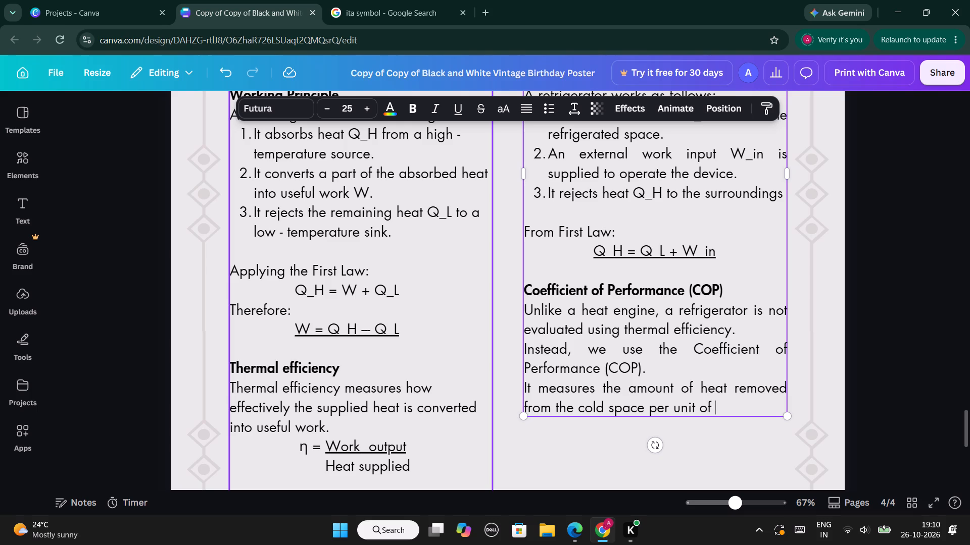
{"action": "type", "text": "work supplied"}
{"action": "key", "text": "period"}
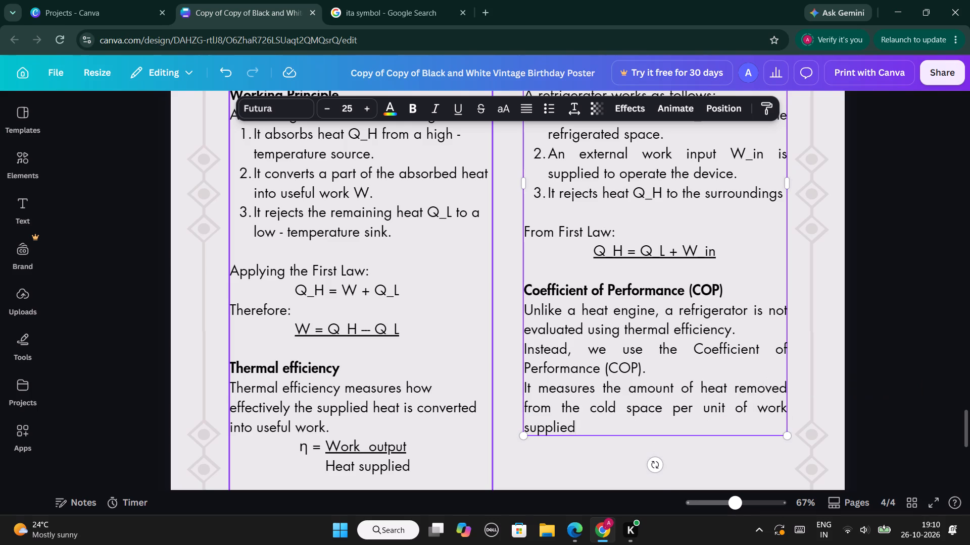
After a blank line below the COP explanation, add the indented formula line "COP_R = Desired effect", underlining only "Desired effect" as the numerator.
{"action": "key", "text": "Return"}
{"action": "key", "text": "Return"}
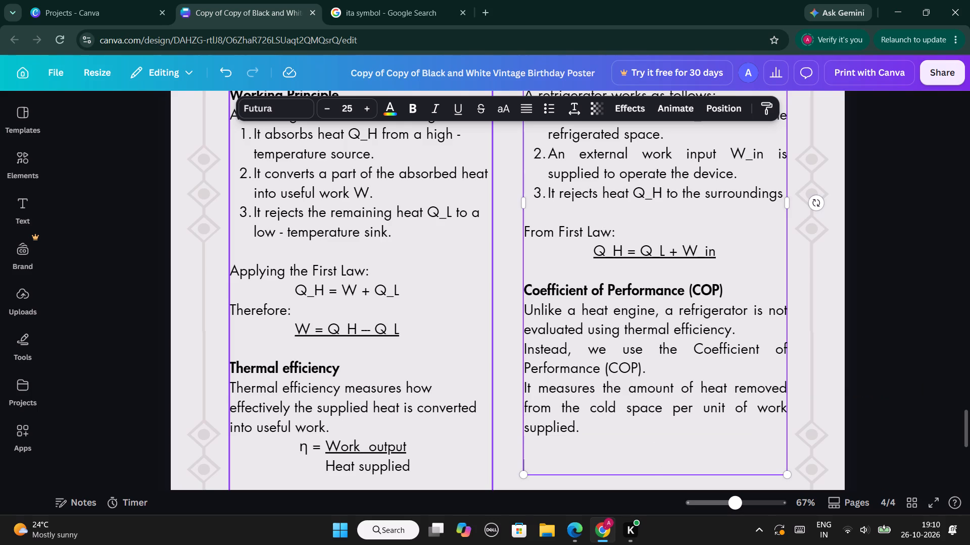
{"action": "type", "text": "COP"}
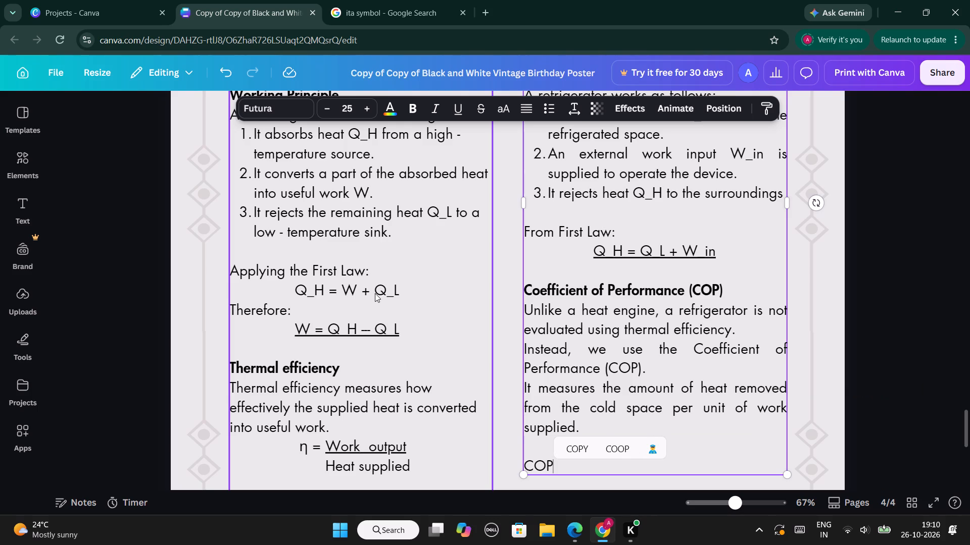
{"action": "key", "text": "BackSpace"}
{"action": "key", "text": "BackSpace"}
{"action": "key", "text": "BackSpace"}
{"action": "key", "text": "space"}
{"action": "key", "text": "space"}
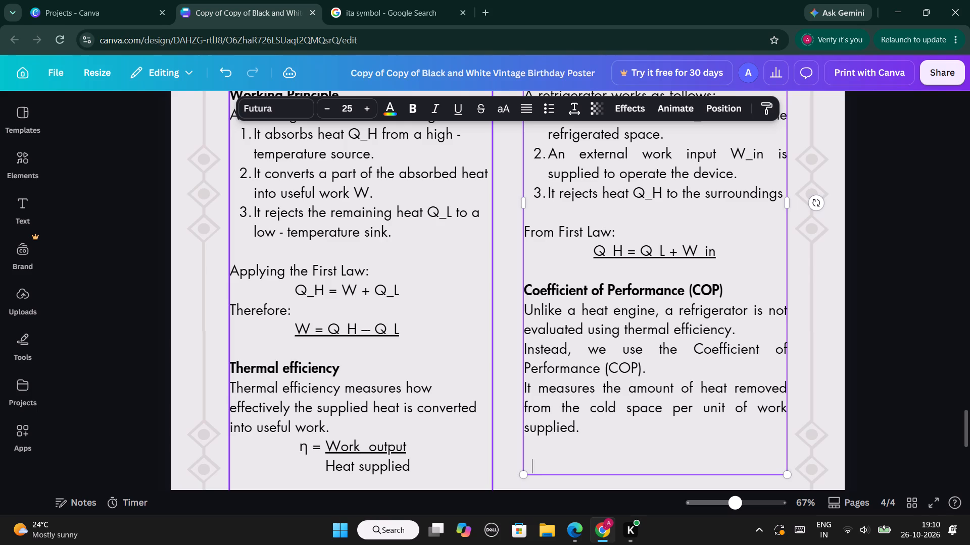
{"action": "key", "text": "space"}
{"action": "key", "text": "space"}
{"action": "key", "text": "space"}
{"action": "key", "text": "space"}
{"action": "key", "text": "space"}
{"action": "key", "text": "space"}
{"action": "key", "text": "space"}
{"action": "key", "text": "space"}
{"action": "key", "text": "space"}
{"action": "type", "text": "COP"}
{"action": "key", "text": "shift+underscore"}
{"action": "key", "text": "shift+r"}
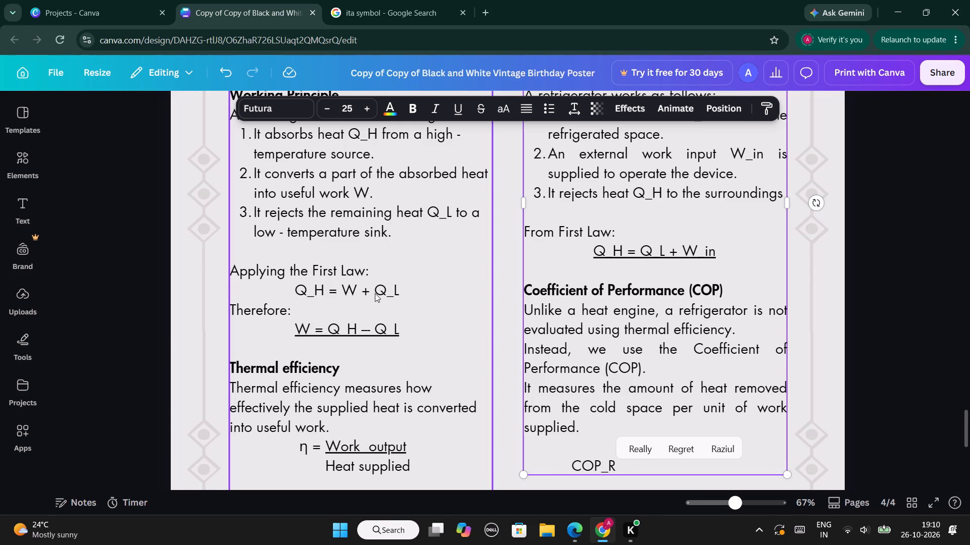
{"action": "key", "text": "space"}
{"action": "type", "text": "="}
{"action": "key", "text": "space"}
{"action": "key", "text": "ctrl+u"}
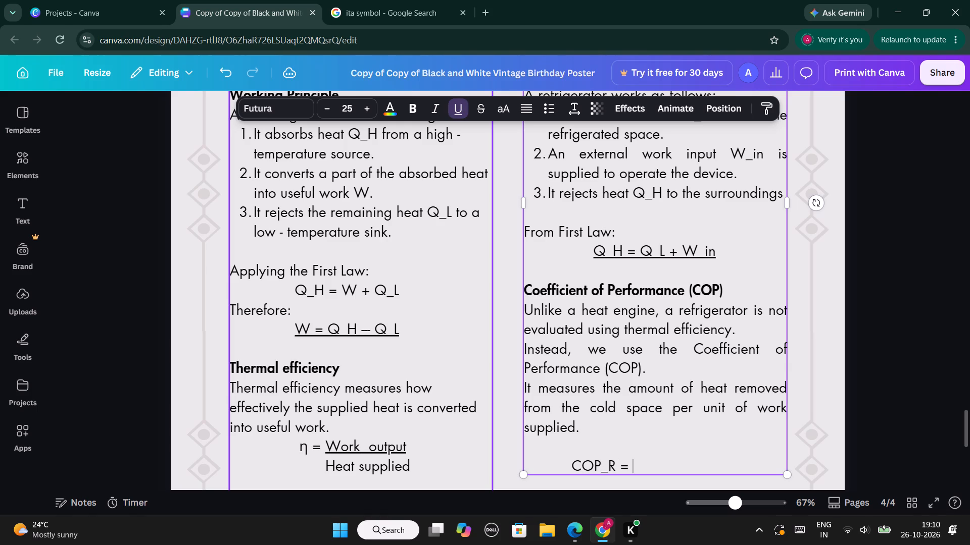
{"action": "type", "text": "Der"}
{"action": "key", "text": "BackSpace"}
{"action": "type", "text": "sired"}
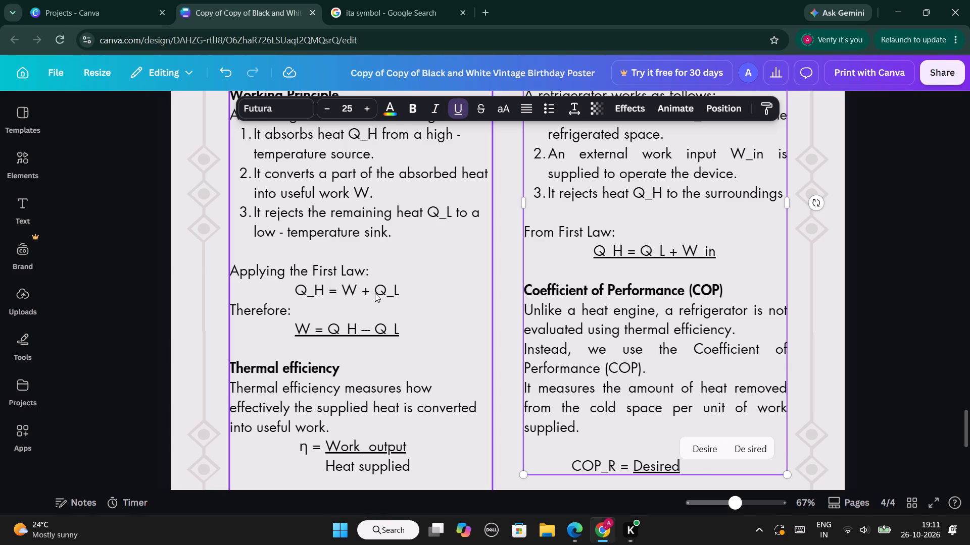
{"action": "key", "text": "space"}
{"action": "type", "text": "effect"}
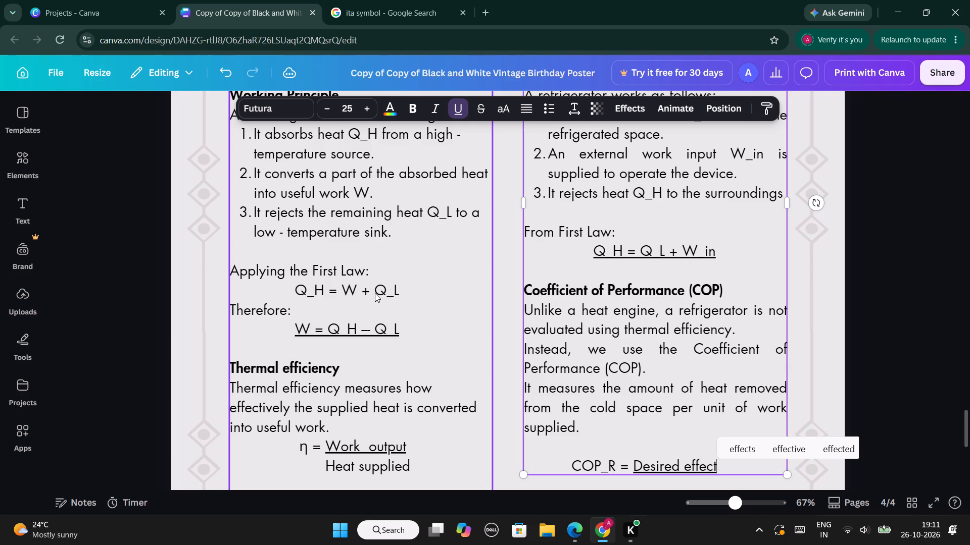
Add "Work input" without underline on a new line, spaced to sit beneath "Desired effect" as the fraction's denominator.
{"action": "key", "text": "Return"}
{"action": "key", "text": "ctrl+u"}
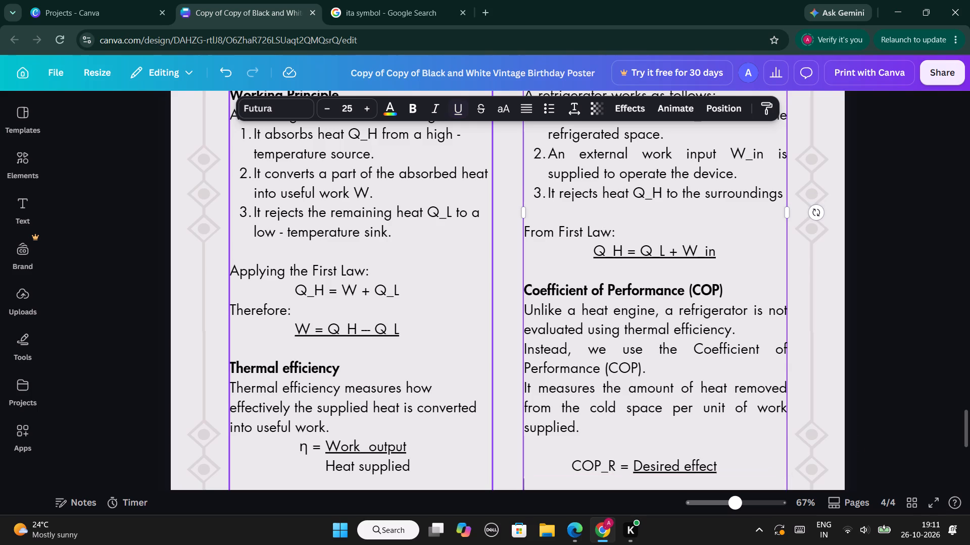
{"action": "key", "text": "space"}
{"action": "key", "text": "space"}
{"action": "key", "text": "space"}
{"action": "key", "text": "space"}
{"action": "key", "text": "space"}
{"action": "key", "text": "space"}
{"action": "key", "text": "space"}
{"action": "key", "text": "space"}
{"action": "key", "text": "space"}
{"action": "key", "text": "space"}
{"action": "key", "text": "space"}
{"action": "key", "text": "space"}
{"action": "key", "text": "space"}
{"action": "key", "text": "space"}
{"action": "key", "text": "space"}
{"action": "key", "text": "space"}
{"action": "key", "text": "space"}
{"action": "key", "text": "space"}
{"action": "key", "text": "space"}
{"action": "key", "text": "space"}
{"action": "key", "text": "space"}
{"action": "key", "text": "space"}
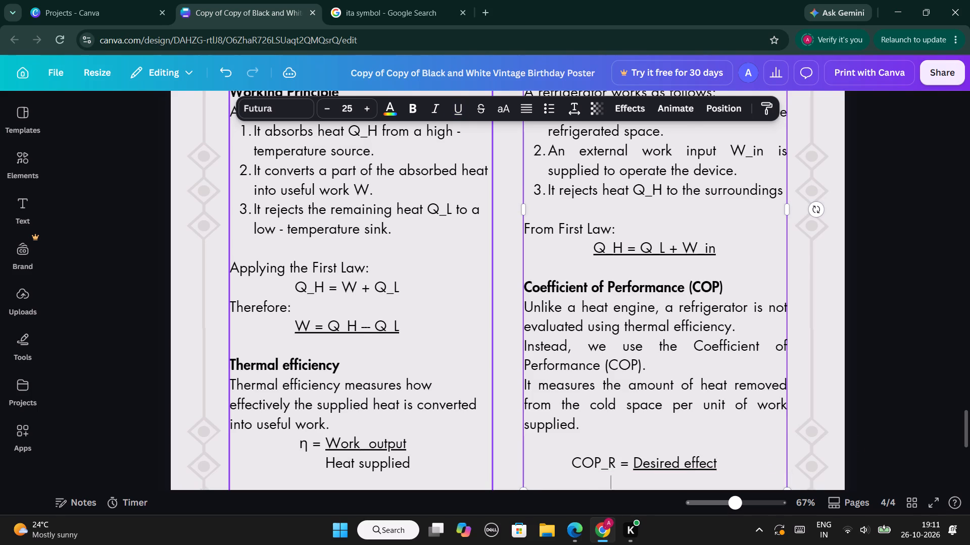
{"action": "key", "text": "space"}
{"action": "key", "text": "space"}
{"action": "key", "text": "space"}
{"action": "key", "text": "space"}
{"action": "key", "text": "space"}
{"action": "type", "text": "Work"}
{"action": "key", "text": "space"}
{"action": "type", "text": "input"}
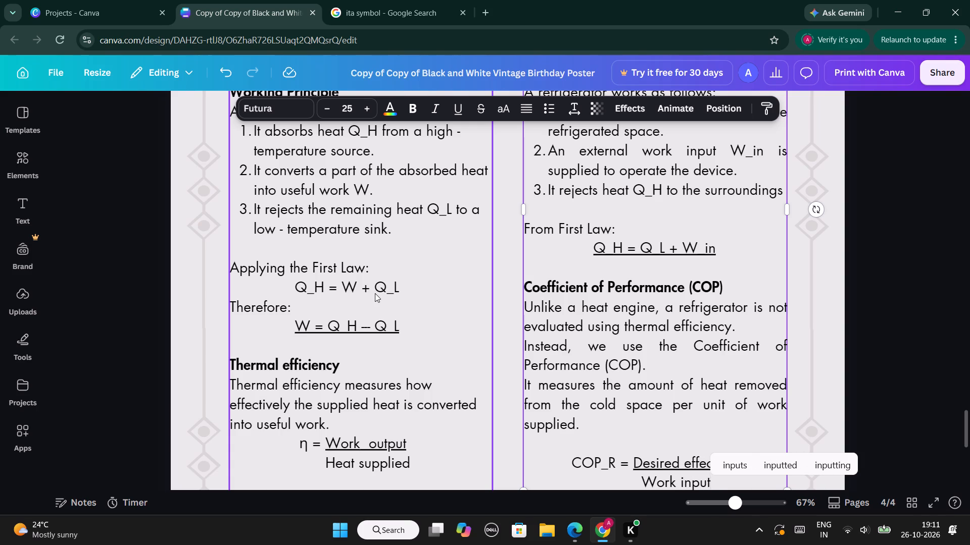
Add the line "For a refrigerator:" below the general COP formula.
{"action": "scroll", "coordinate": [392, 234], "scroll_direction": "down", "scroll_amount": 3}
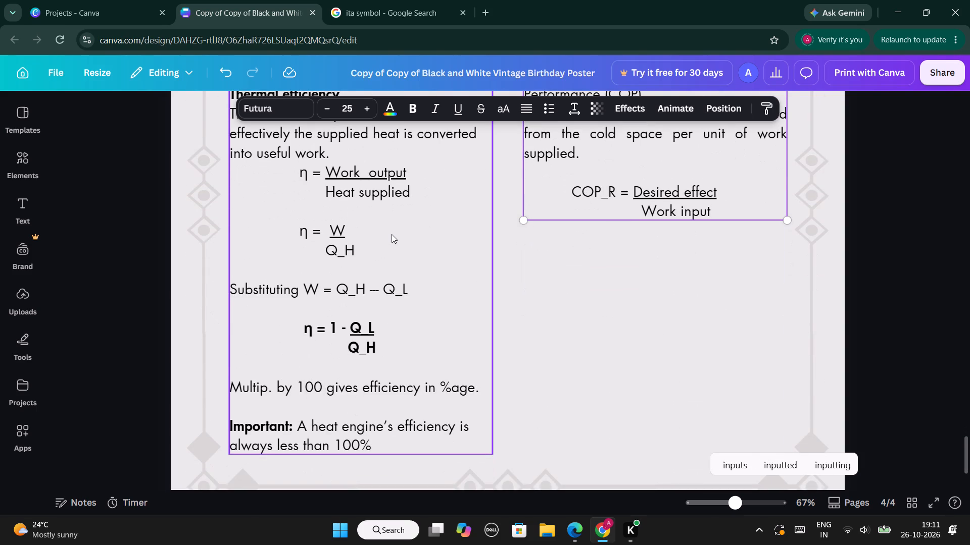
{"action": "key", "text": "Return"}
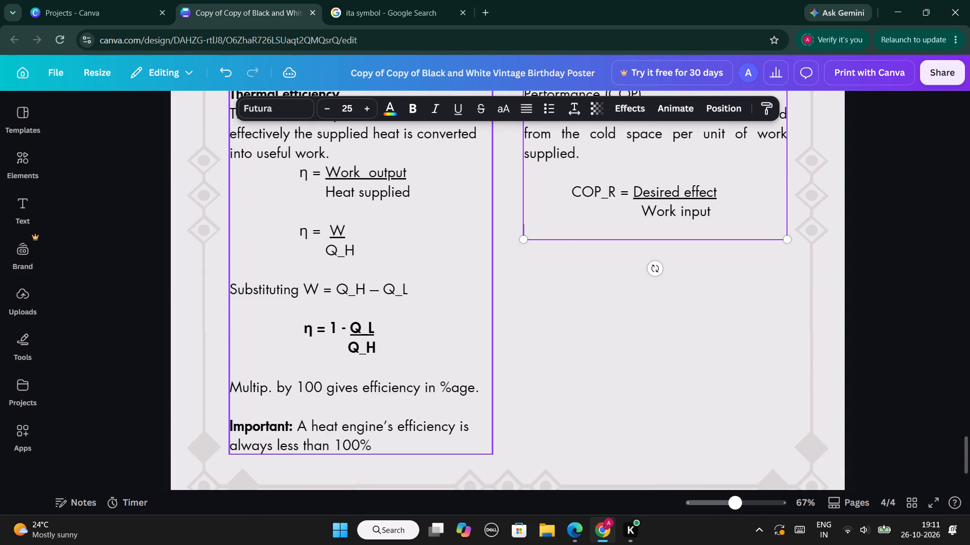
{"action": "type", "text": "For a fre"}
{"action": "key", "text": "BackSpace"}
{"action": "key", "text": "BackSpace"}
{"action": "key", "text": "BackSpace"}
{"action": "type", "text": "refrigerator"}
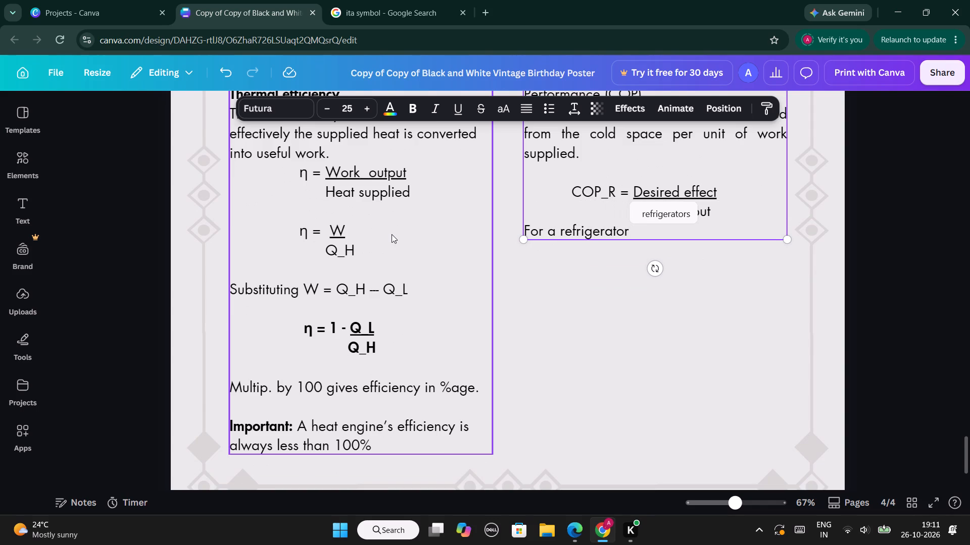
{"action": "key", "text": "shift+colon"}
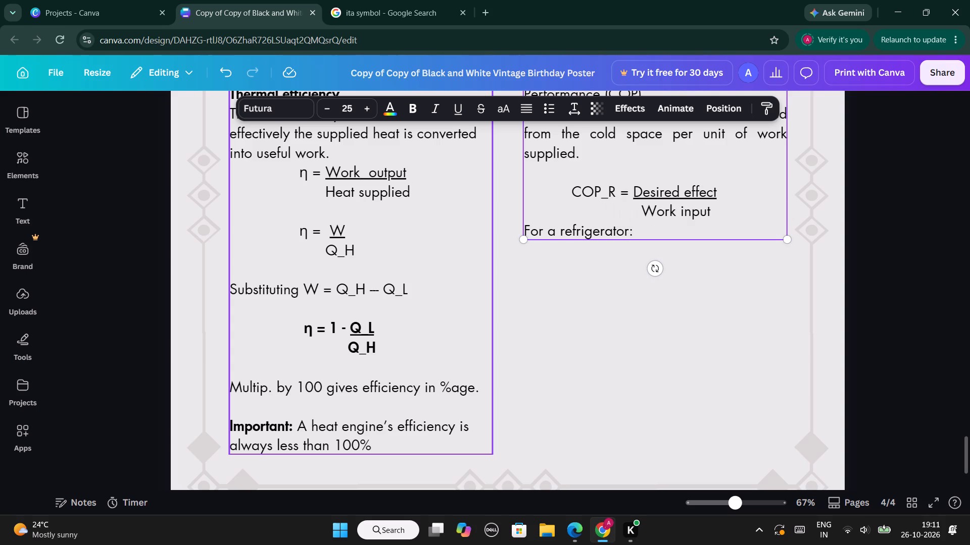
Below "For a refrigerator:", add the indented line "COP_R = Q_L", underlining only Q_L as the numerator.
{"action": "key", "text": "Return"}
{"action": "key", "text": "space"}
{"action": "key", "text": "space"}
{"action": "key", "text": "space"}
{"action": "key", "text": "space"}
{"action": "key", "text": "space"}
{"action": "key", "text": "space"}
{"action": "key", "text": "space"}
{"action": "key", "text": "space"}
{"action": "key", "text": "space"}
{"action": "key", "text": "space"}
{"action": "key", "text": "space"}
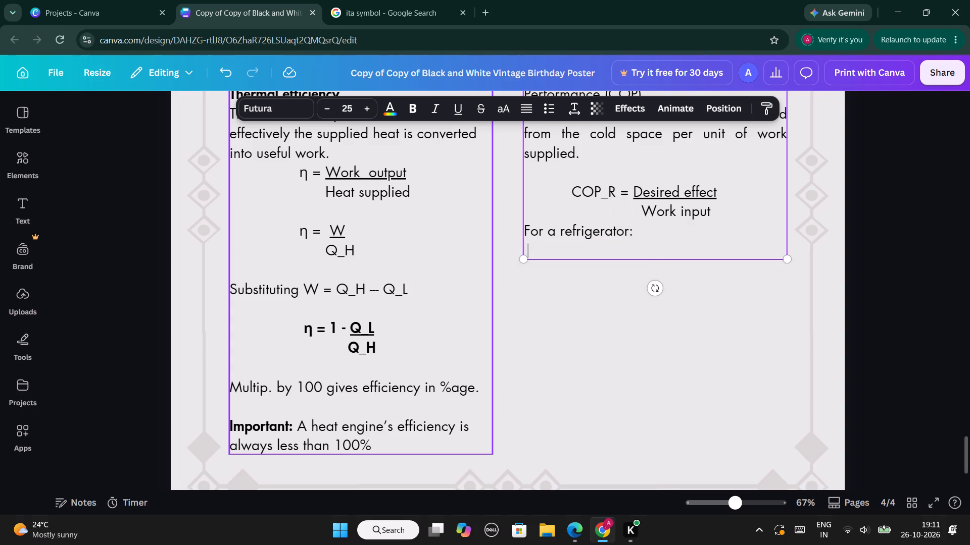
{"action": "key", "text": "space"}
{"action": "key", "text": "BackSpace"}
{"action": "type", "text": "COP"}
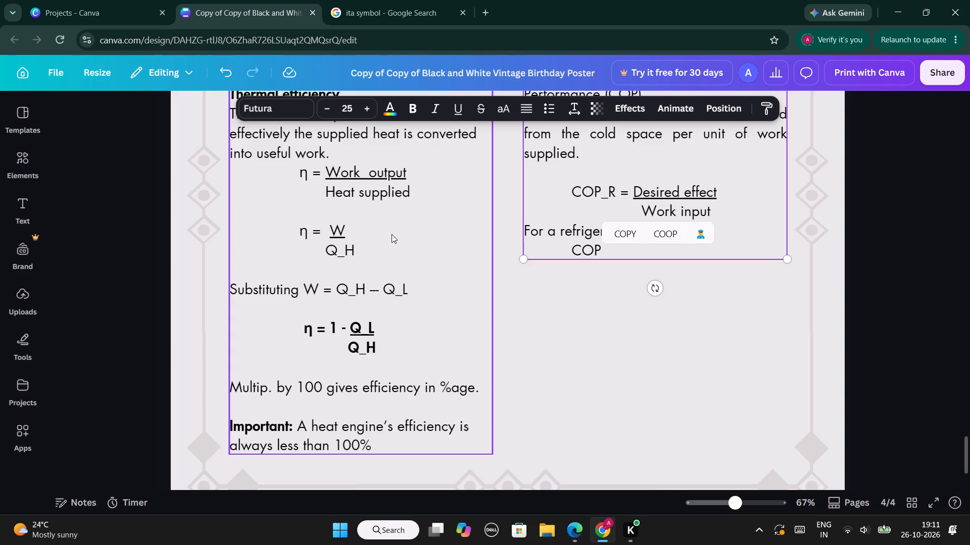
{"action": "type", "text": "_R"}
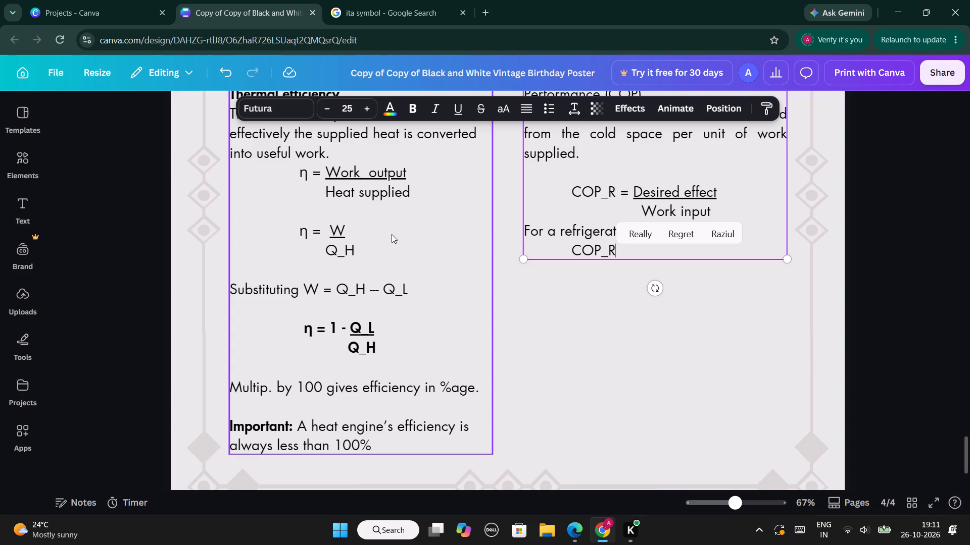
{"action": "key", "text": "space"}
{"action": "type", "text": "="}
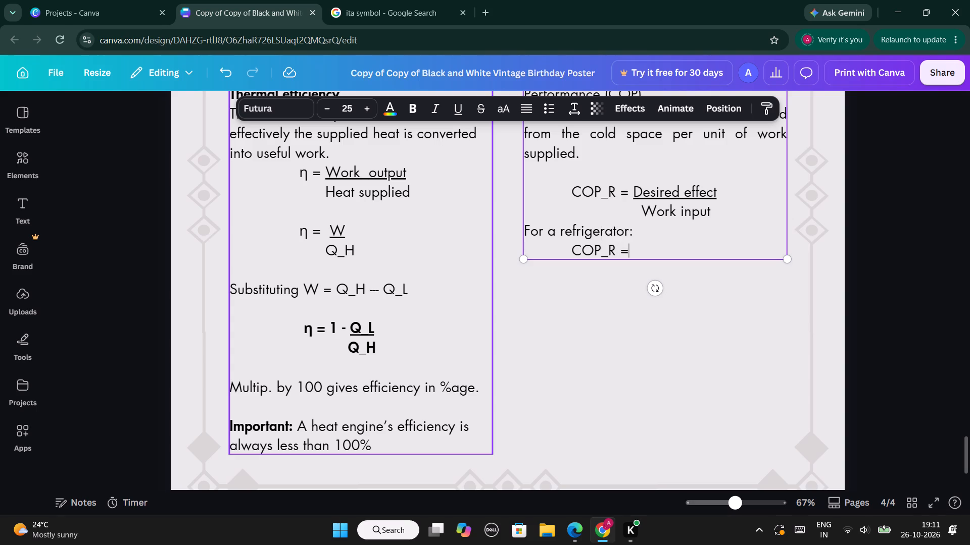
{"action": "key", "text": "space"}
{"action": "key", "text": "ctrl+u"}
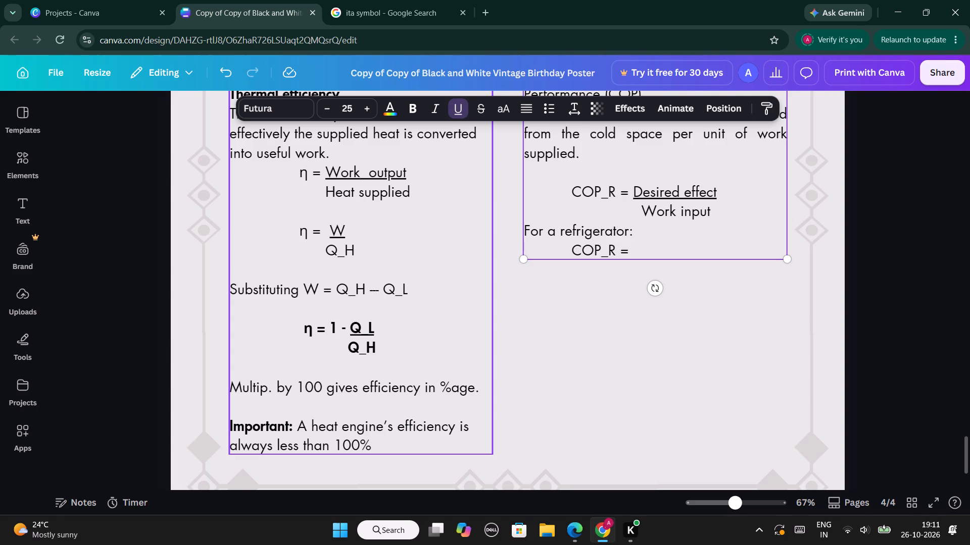
{"action": "type", "text": "Q_"}
{"action": "key", "text": "shift+l"}
Add "W_in" without underline on a new line, spaced to sit beneath Q_L as the denominator.
{"action": "key", "text": "Return"}
{"action": "key", "text": "space"}
{"action": "key", "text": "space"}
{"action": "key", "text": "space"}
{"action": "key", "text": "space"}
{"action": "key", "text": "space"}
{"action": "key", "text": "space"}
{"action": "key", "text": "space"}
{"action": "key", "text": "space"}
{"action": "key", "text": "space"}
{"action": "key", "text": "space"}
{"action": "key", "text": "space"}
{"action": "key", "text": "space"}
{"action": "key", "text": "space"}
{"action": "key", "text": "space"}
{"action": "key", "text": "space"}
{"action": "key", "text": "space"}
{"action": "key", "text": "space"}
{"action": "key", "text": "space"}
{"action": "key", "text": "space"}
{"action": "key", "text": "space"}
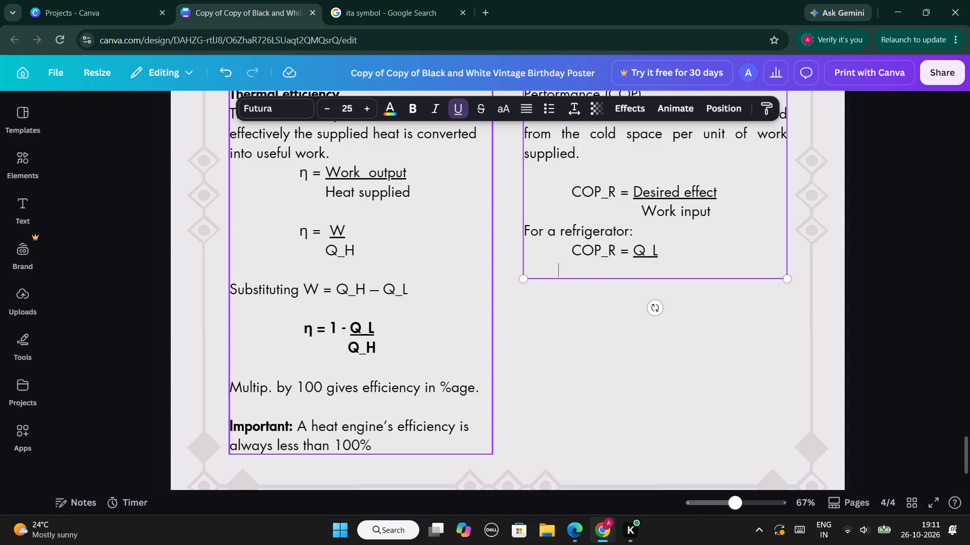
{"action": "key", "text": "space"}
{"action": "key", "text": "space"}
{"action": "key", "text": "ctrl+u"}
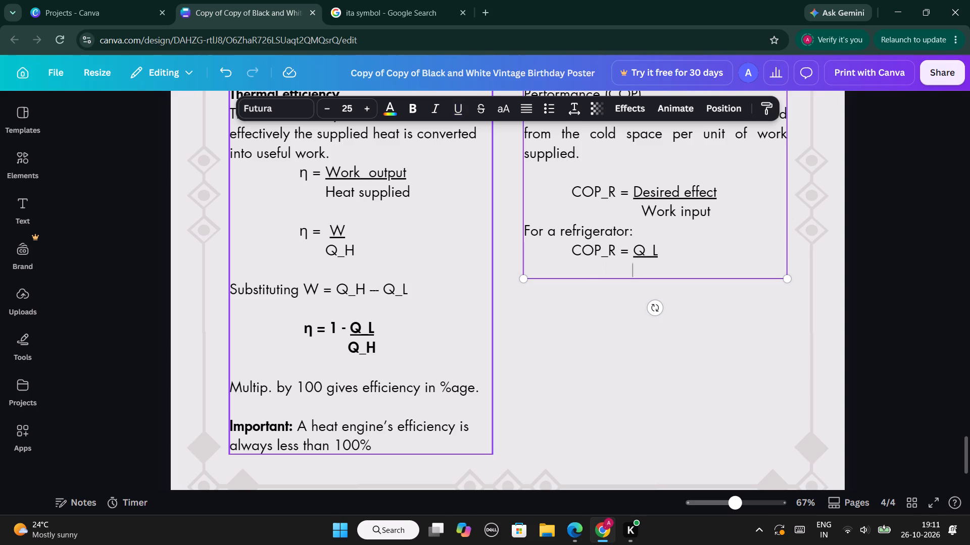
{"action": "key", "text": "shift+w"}
{"action": "type", "text": "_o"}
{"action": "key", "text": "BackSpace"}
{"action": "type", "text": "in"}
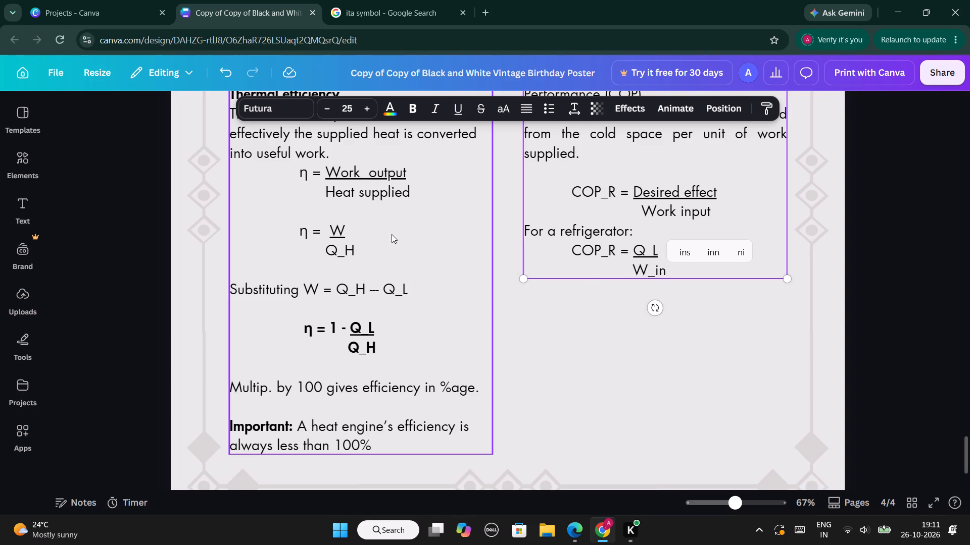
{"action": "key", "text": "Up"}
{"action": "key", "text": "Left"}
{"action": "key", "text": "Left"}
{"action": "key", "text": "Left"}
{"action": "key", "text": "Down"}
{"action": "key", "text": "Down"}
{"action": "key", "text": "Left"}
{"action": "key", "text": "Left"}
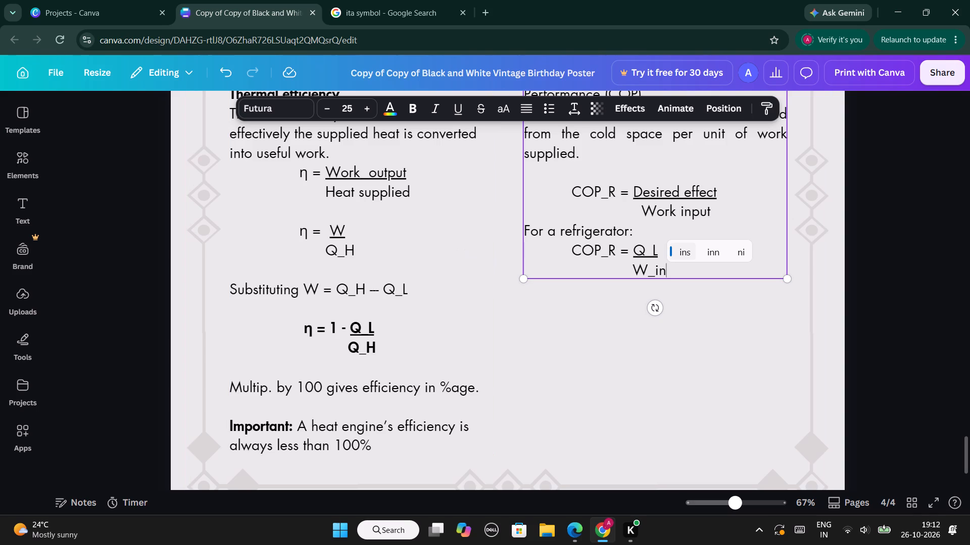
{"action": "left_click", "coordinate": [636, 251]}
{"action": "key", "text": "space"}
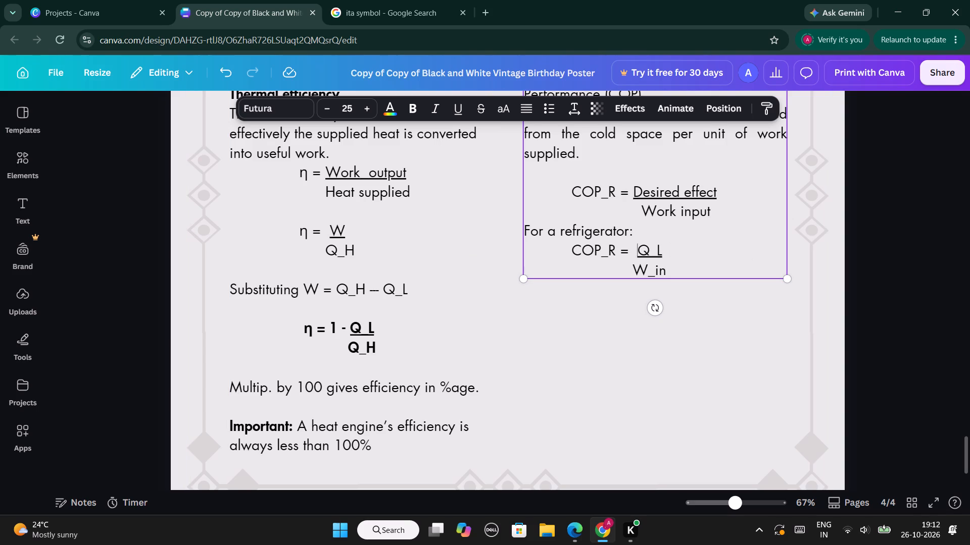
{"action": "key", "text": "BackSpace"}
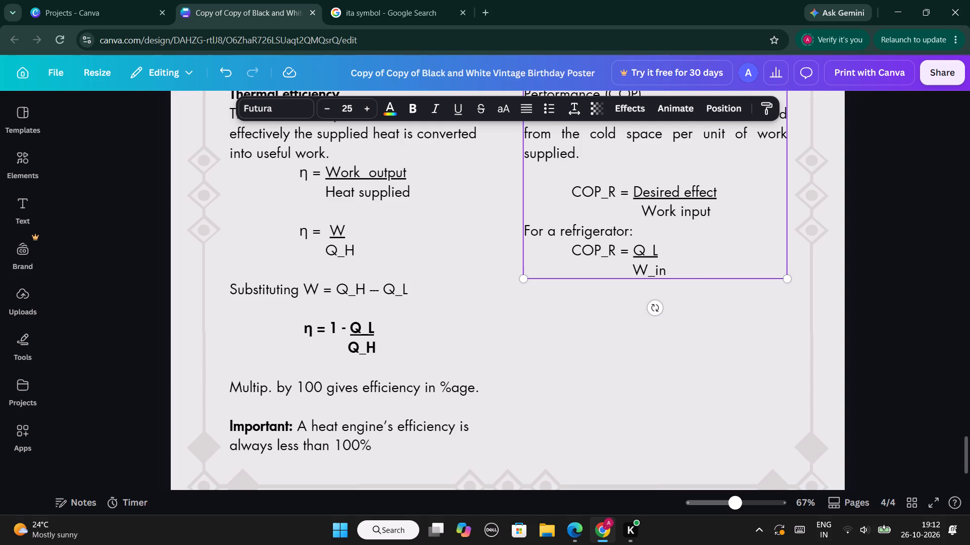
Begin a new line below the W_in denominator with "Since:" followed by a space.
{"action": "left_click", "coordinate": [686, 269]}
{"action": "left_click", "coordinate": [668, 271]}
{"action": "key", "text": "Return"}
{"action": "key", "text": "Return"}
{"action": "key", "text": "BackSpace"}
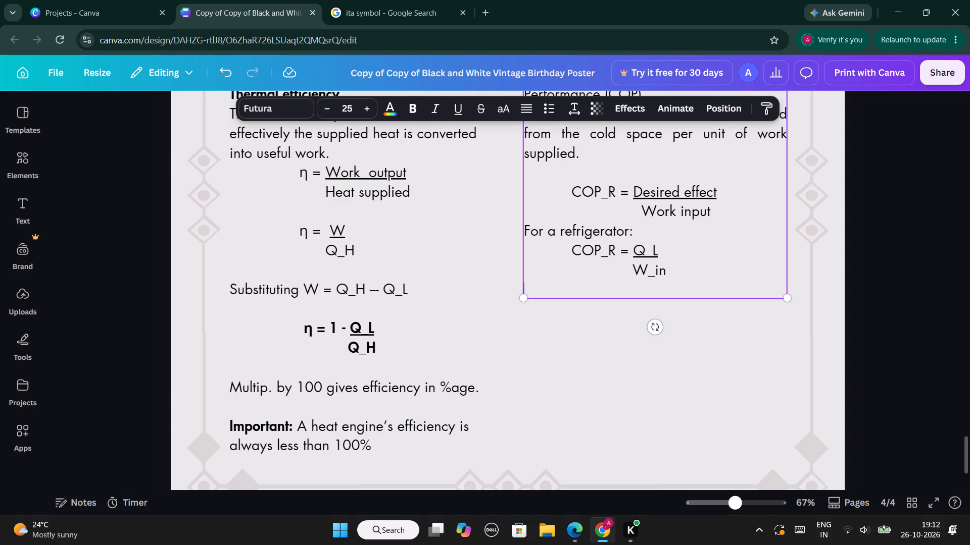
{"action": "type", "text": "Sion"}
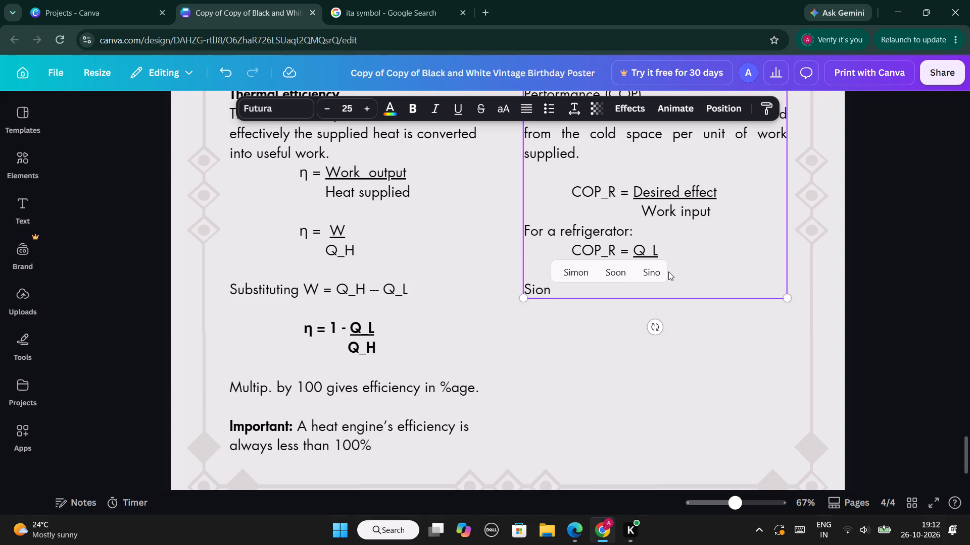
{"action": "key", "text": "BackSpace"}
{"action": "key", "text": "BackSpace"}
{"action": "type", "text": "nce"}
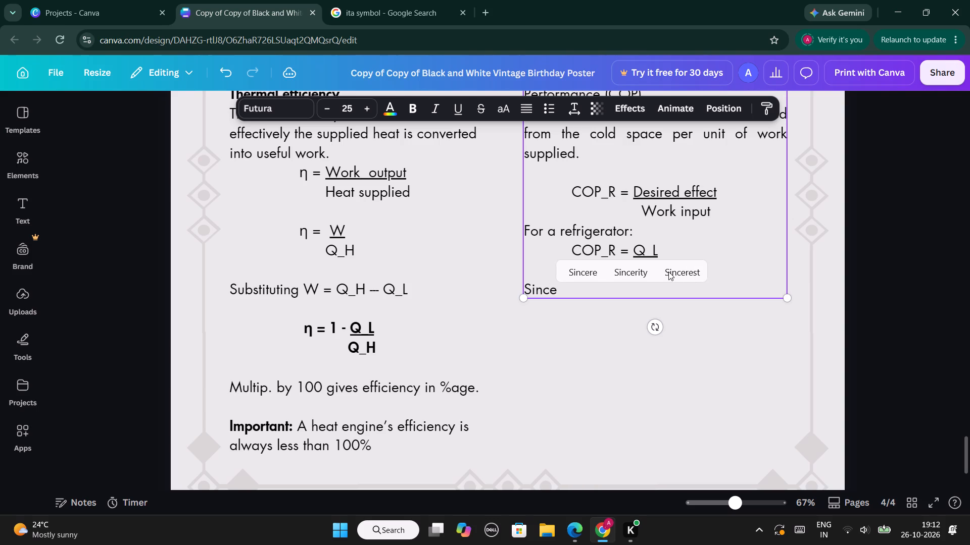
{"action": "type", "text": ":"}
{"action": "key", "text": "space"}
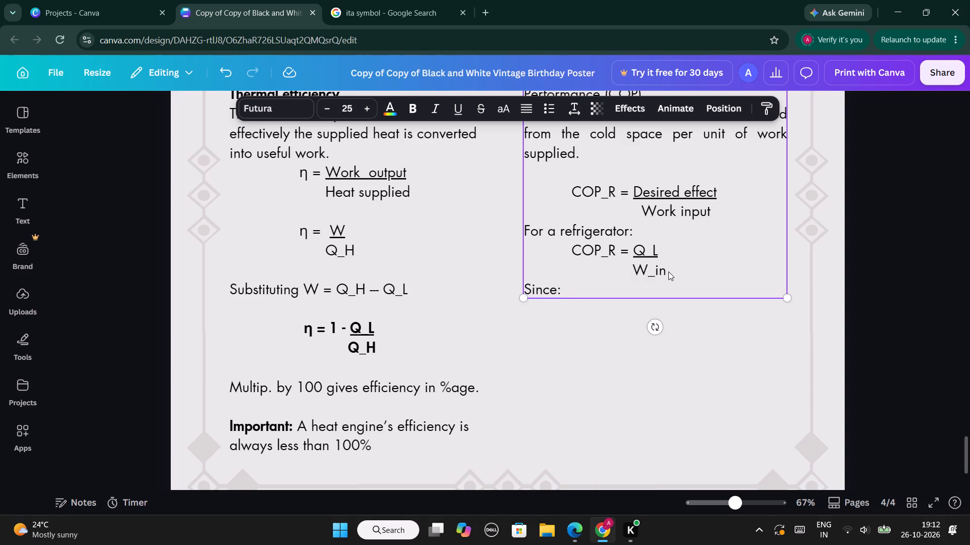
After "Since:", add the equation "W_in = Q_H — Q_L" on the same line.
{"action": "key", "text": "shift+w"}
{"action": "type", "text": "_in"}
{"action": "key", "text": "space"}
{"action": "type", "text": "="}
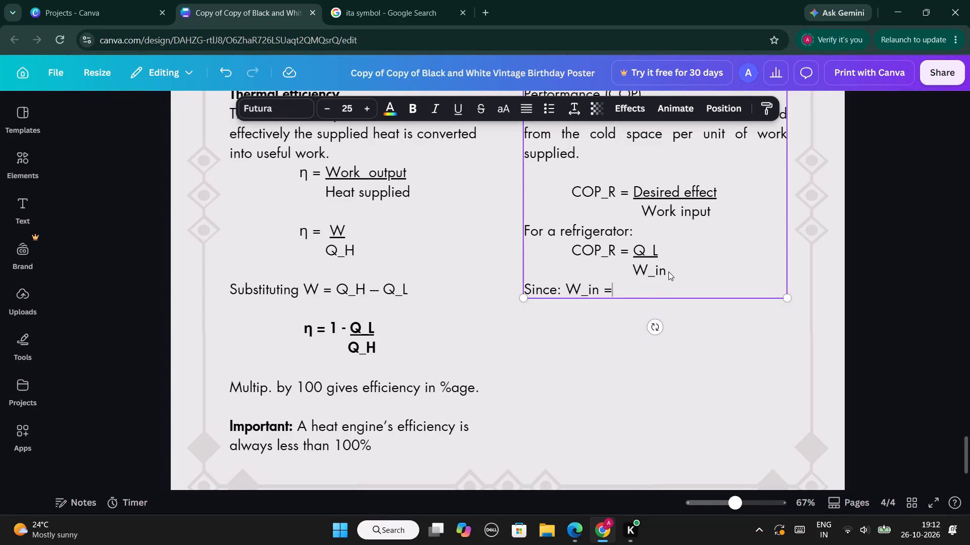
{"action": "key", "text": "space"}
{"action": "type", "text": "Q-"}
{"action": "key", "text": "BackSpace"}
{"action": "key", "text": "shift+underscore"}
{"action": "key", "text": "shift+j"}
{"action": "key", "text": "BackSpace"}
{"action": "key", "text": "shift+h"}
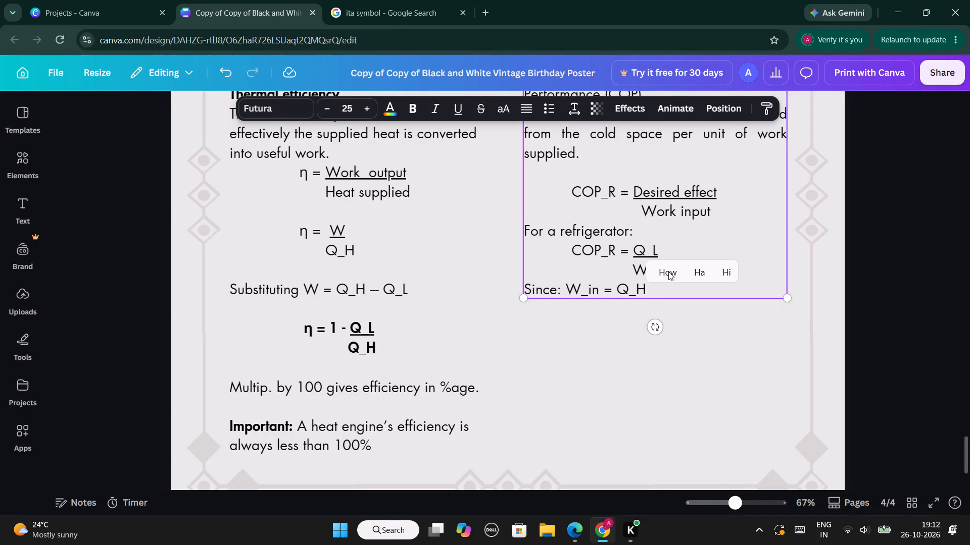
{"action": "key", "text": "space"}
{"action": "type", "text": "---"}
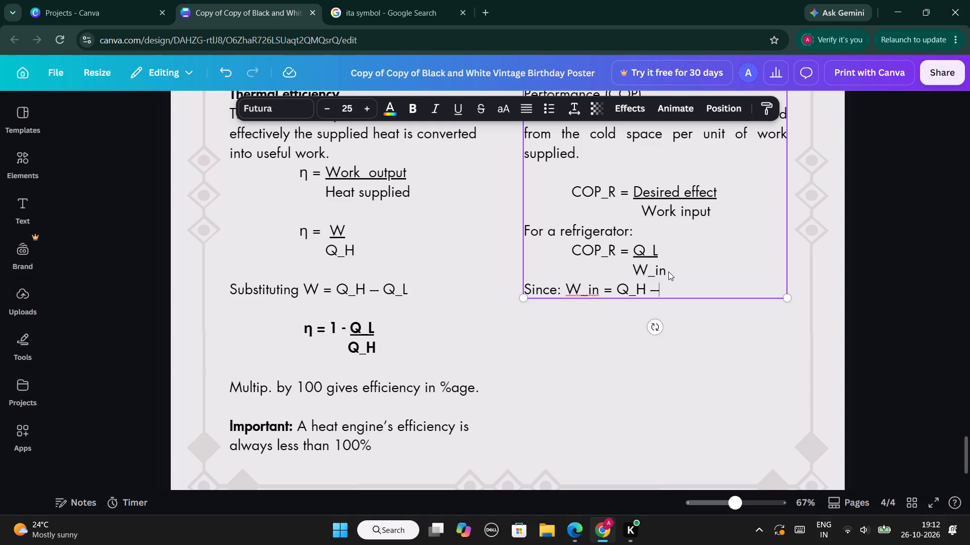
{"action": "key", "text": "space"}
{"action": "key", "text": "shift+q"}
{"action": "key", "text": "shift+underscore"}
{"action": "key", "text": "shift+l"}
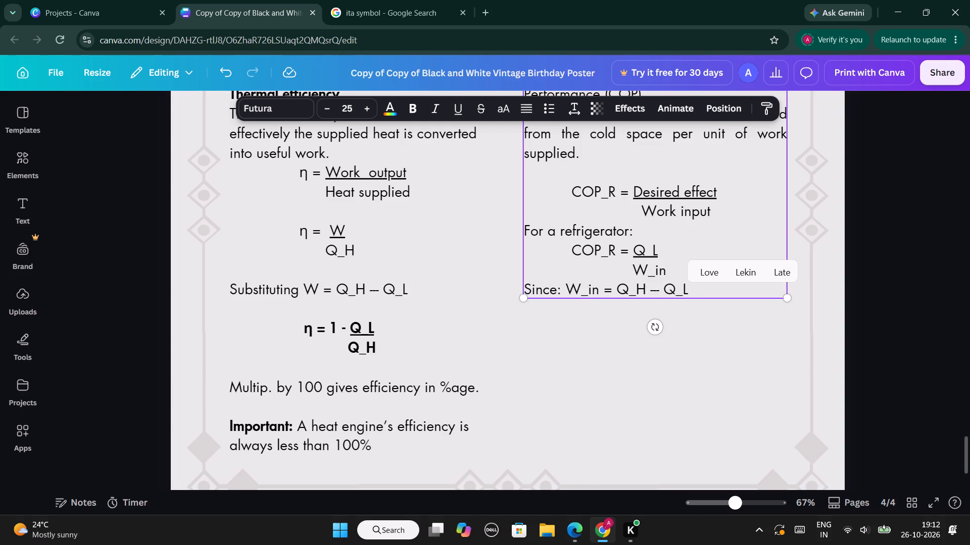
Insert a blank line between the W_in denominator and the "Since:" line.
{"action": "left_click", "coordinate": [668, 271]}
{"action": "key", "text": "Return"}
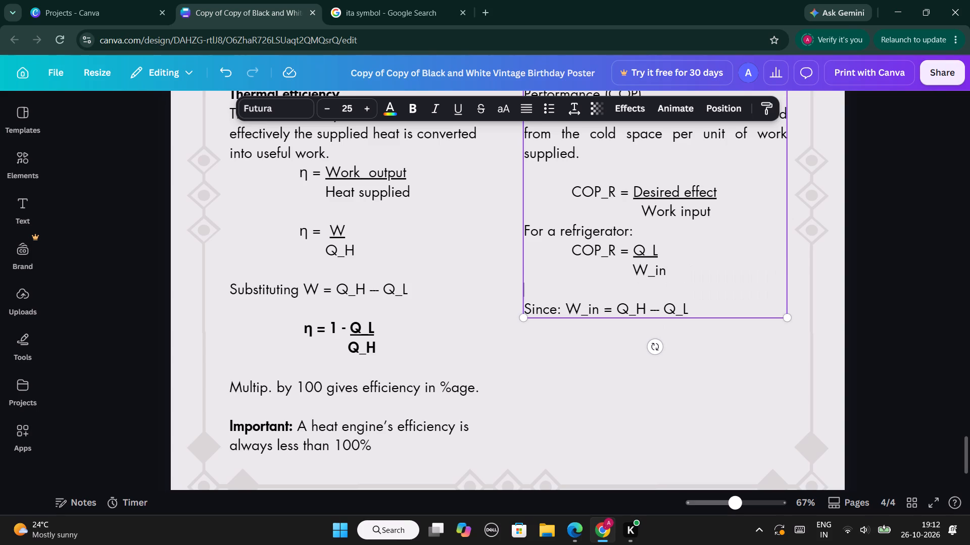
Add "Therefore:" on the line directly below "Since: W_in = Q_H — Q_L".
{"action": "left_click", "coordinate": [710, 312]}
{"action": "key", "text": "Return"}
{"action": "key", "text": "Return"}
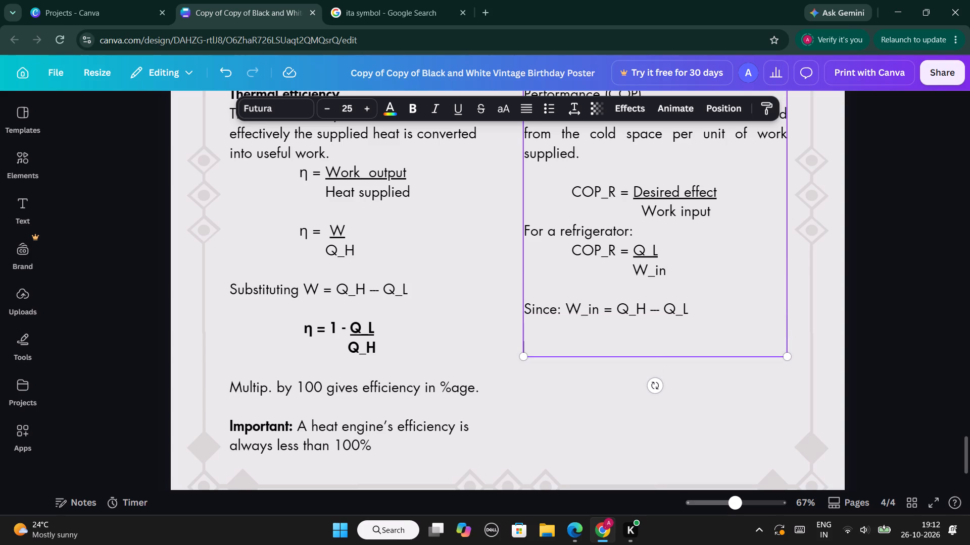
{"action": "type", "text": "Thwr"}
{"action": "key", "text": "BackSpace"}
{"action": "key", "text": "BackSpace"}
{"action": "key", "text": "BackSpace"}
{"action": "key", "text": "BackSpace"}
{"action": "key", "text": "BackSpace"}
{"action": "type", "text": "Therefore"}
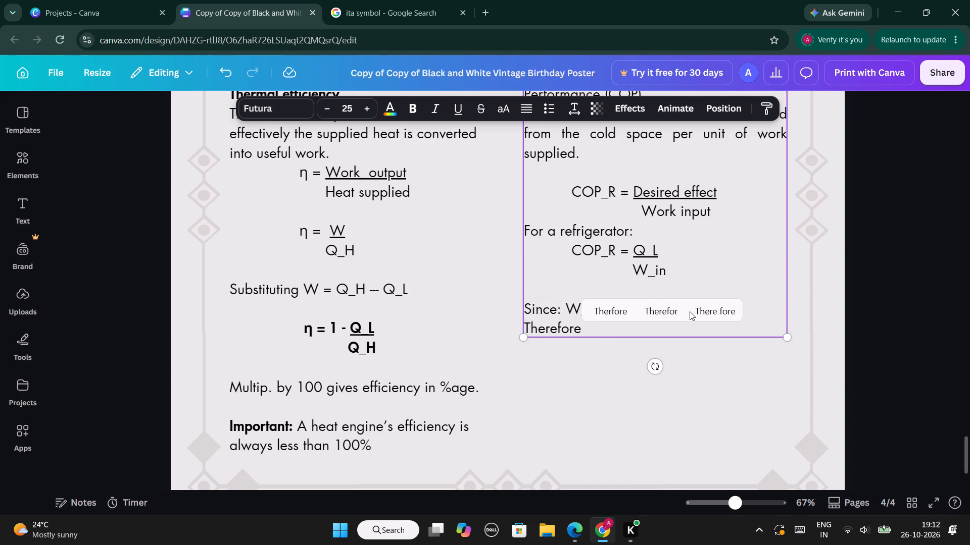
{"action": "key", "text": "shift+colon"}
Below "Therefore:", start a line with "COP_R =", indented to align with the COP_R formulas above.
{"action": "key", "text": "Return"}
{"action": "key", "text": "space"}
{"action": "key", "text": "space"}
{"action": "key", "text": "space"}
{"action": "key", "text": "space"}
{"action": "key", "text": "space"}
{"action": "key", "text": "space"}
{"action": "key", "text": "space"}
{"action": "key", "text": "space"}
{"action": "key", "text": "space"}
{"action": "key", "text": "space"}
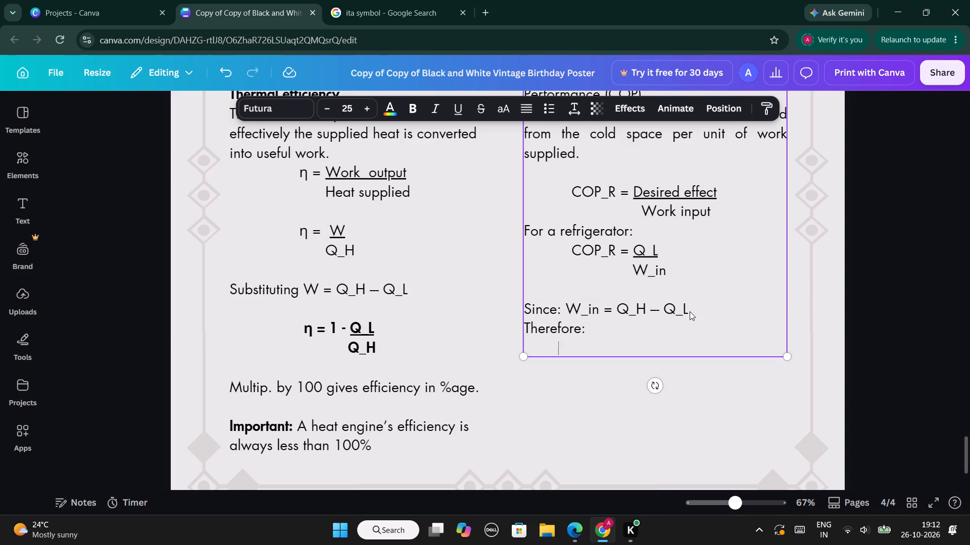
{"action": "key", "text": "space"}
{"action": "type", "text": "COP"}
{"action": "type", "text": "_R"}
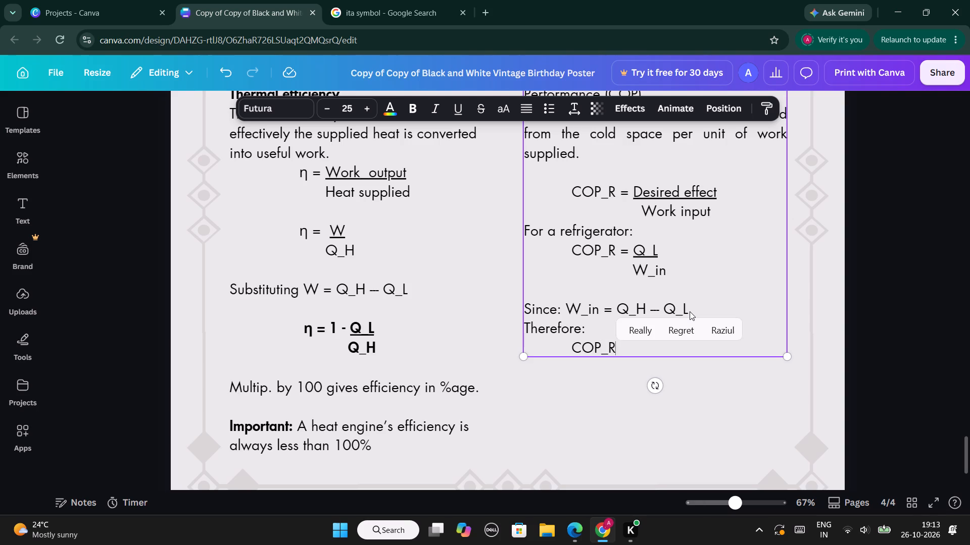
{"action": "key", "text": "space"}
{"action": "type", "text": "="}
{"action": "key", "text": "space"}
Add the underlined numerator Q_L after "COP_R =", padded with two underscores before it and three after it.
{"action": "key", "text": "ctrl+u"}
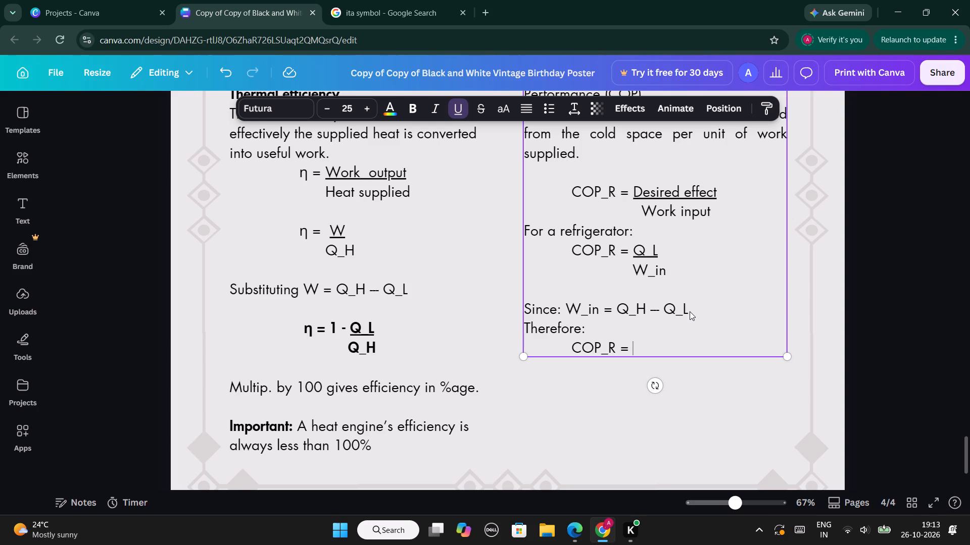
{"action": "type", "text": "__"}
{"action": "type", "text": "Q_"}
{"action": "key", "text": "shift+l"}
{"action": "type", "text": "___"}
Below the underlined Q_L numerator, add the non-underlined denominator "Q_H --- Q_L", indented to start under the fraction line.
{"action": "key", "text": "Return"}
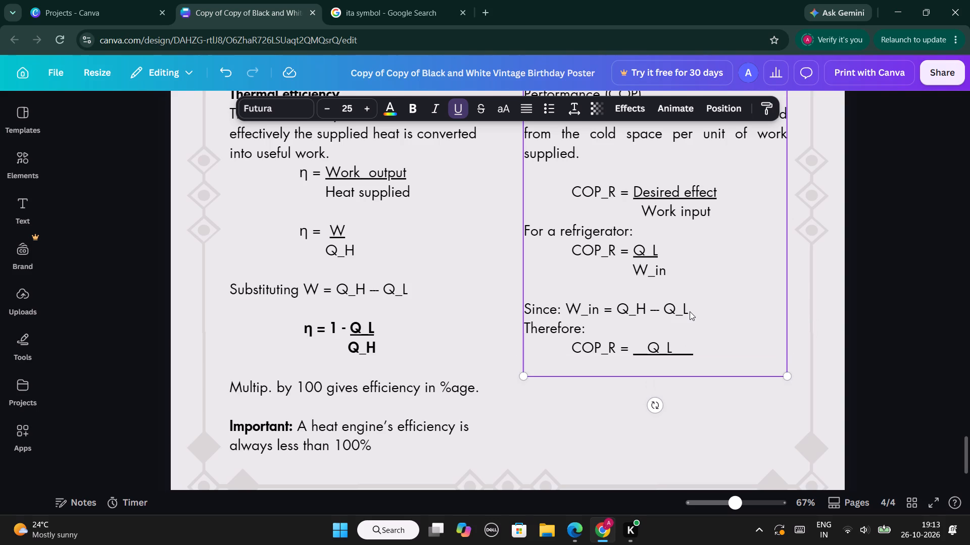
{"action": "key", "text": "ctrl+u"}
{"action": "key", "text": "space"}
{"action": "key", "text": "space"}
{"action": "key", "text": "space"}
{"action": "key", "text": "space"}
{"action": "key", "text": "space"}
{"action": "key", "text": "space"}
{"action": "key", "text": "space"}
{"action": "key", "text": "space"}
{"action": "key", "text": "space"}
{"action": "key", "text": "space"}
{"action": "key", "text": "space"}
{"action": "key", "text": "space"}
{"action": "key", "text": "space"}
{"action": "key", "text": "space"}
{"action": "key", "text": "space"}
{"action": "key", "text": "space"}
{"action": "key", "text": "space"}
{"action": "key", "text": "space"}
{"action": "key", "text": "space"}
{"action": "key", "text": "space"}
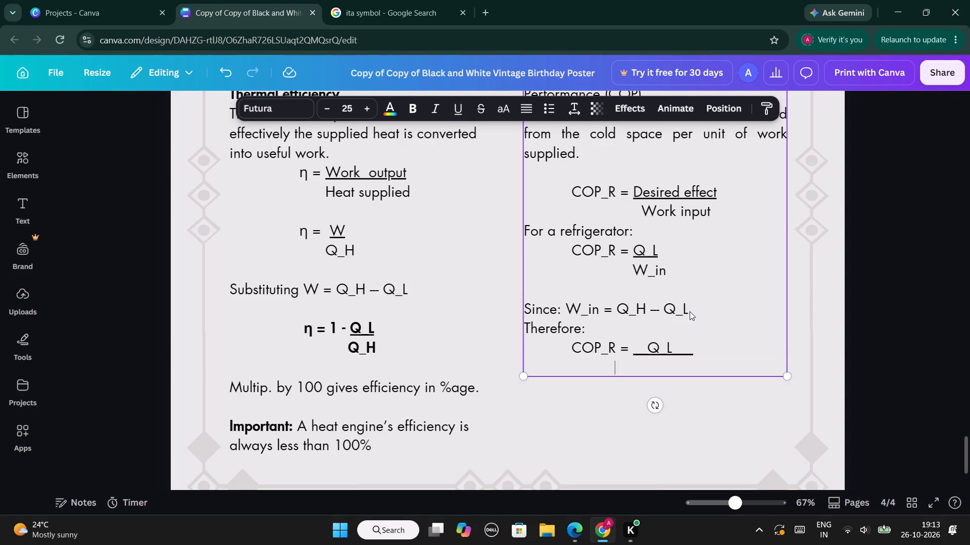
{"action": "key", "text": "BackSpace"}
{"action": "key", "text": "BackSpace"}
{"action": "key", "text": "BackSpace"}
{"action": "key", "text": "space"}
{"action": "key", "text": "shift+a"}
{"action": "key", "text": "BackSpace"}
{"action": "key", "text": "shift+q"}
{"action": "type", "text": "_H"}
{"action": "key", "text": "space"}
{"action": "type", "text": "---"}
{"action": "key", "text": "space"}
{"action": "type", "text": "Q_L"}
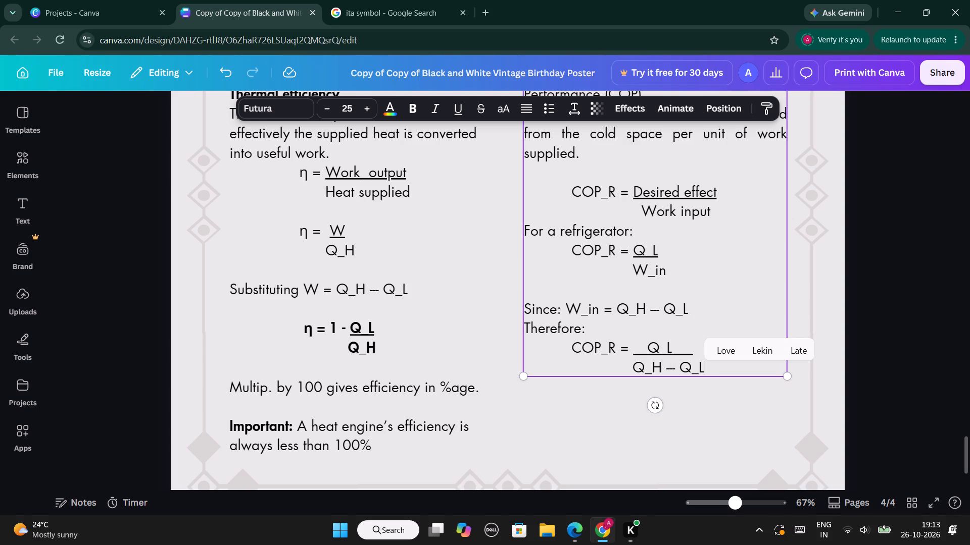
Lengthen the fraction line of the final COP_R formula with one more underscore before Q_L.
{"action": "key", "text": "Up"}
{"action": "key", "text": "Down"}
{"action": "left_click", "coordinate": [644, 350]}
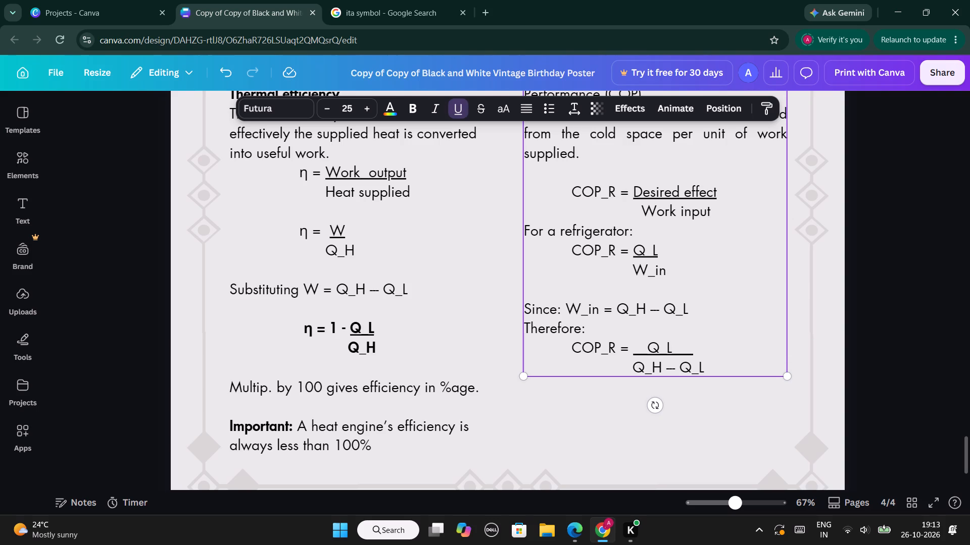
{"action": "key", "text": "shift+underscore"}
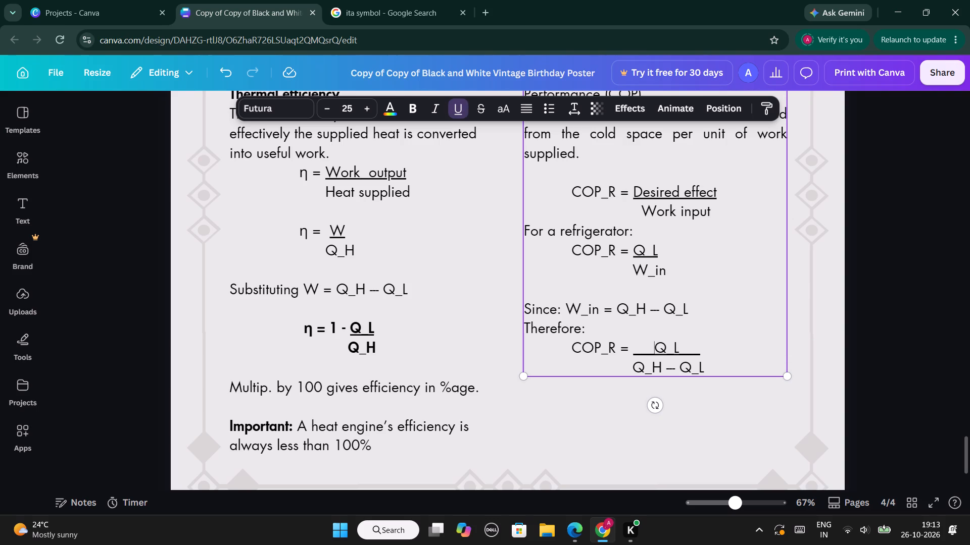
{"action": "left_click", "coordinate": [690, 354]}
{"action": "key", "text": "shift+underscore"}
{"action": "key", "text": "BackSpace"}
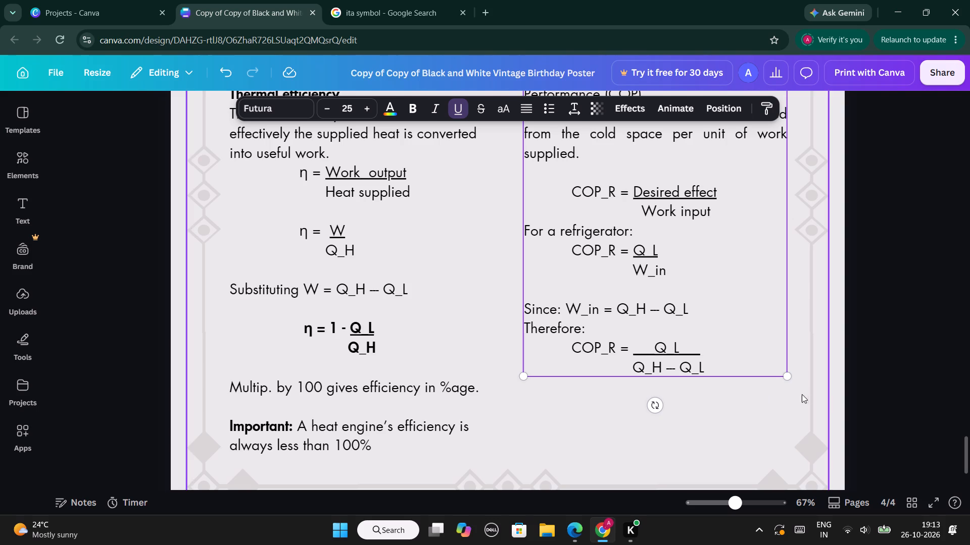
{"action": "left_click", "coordinate": [800, 383]}
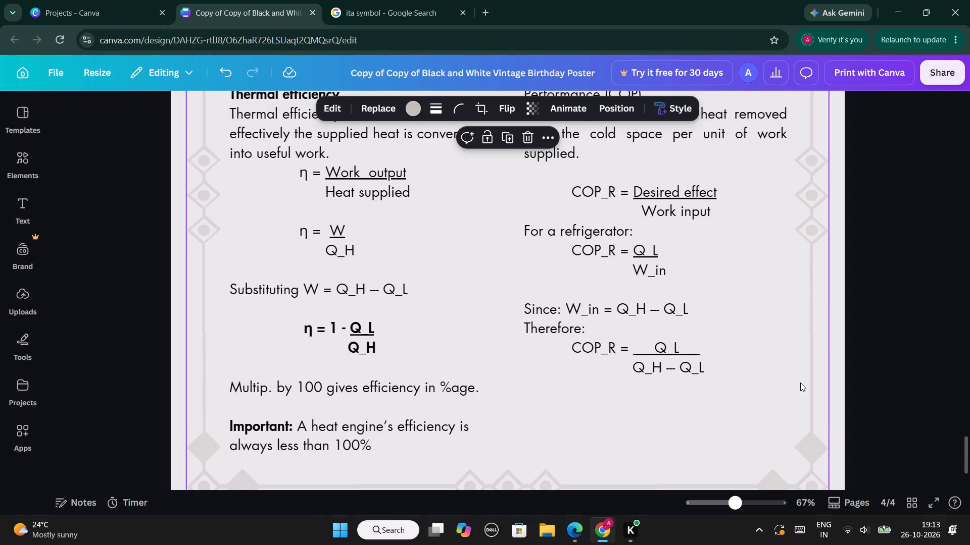
Make the final COP_R formula below "Therefore:" bold, including both its numerator and denominator lines.
{"action": "scroll", "coordinate": [800, 383], "scroll_direction": "down", "scroll_amount": 1}
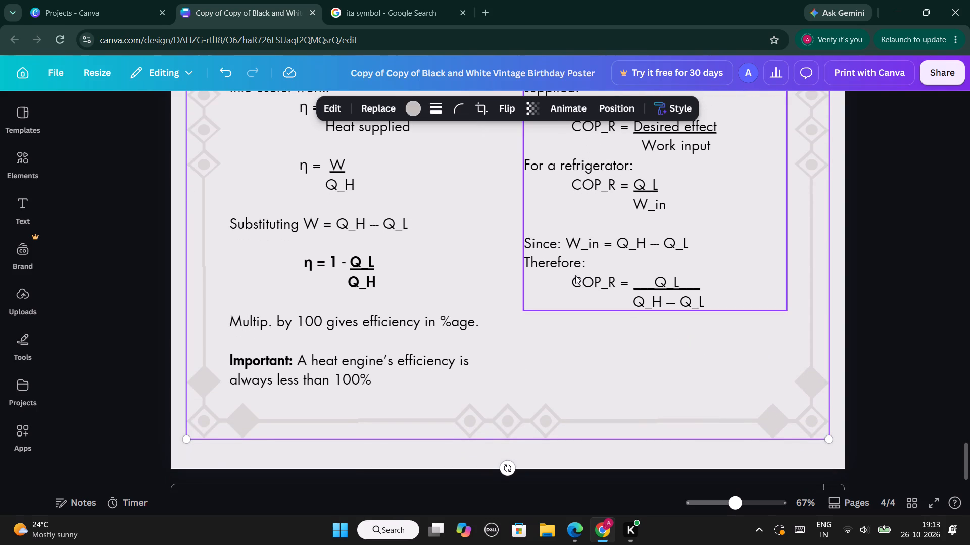
{"action": "left_click", "coordinate": [570, 280]}
{"action": "double_click", "coordinate": [570, 280]}
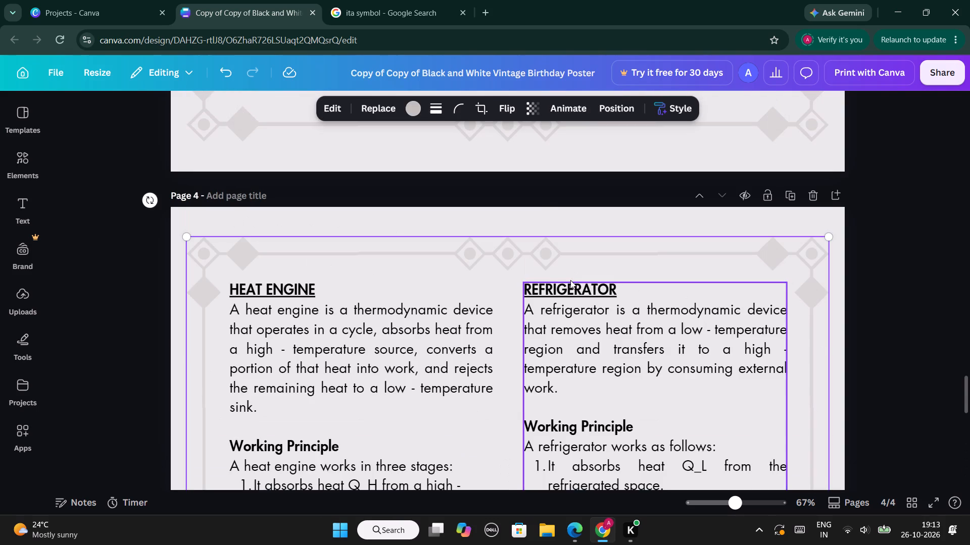
{"action": "scroll", "coordinate": [610, 416], "scroll_direction": "down", "scroll_amount": 5}
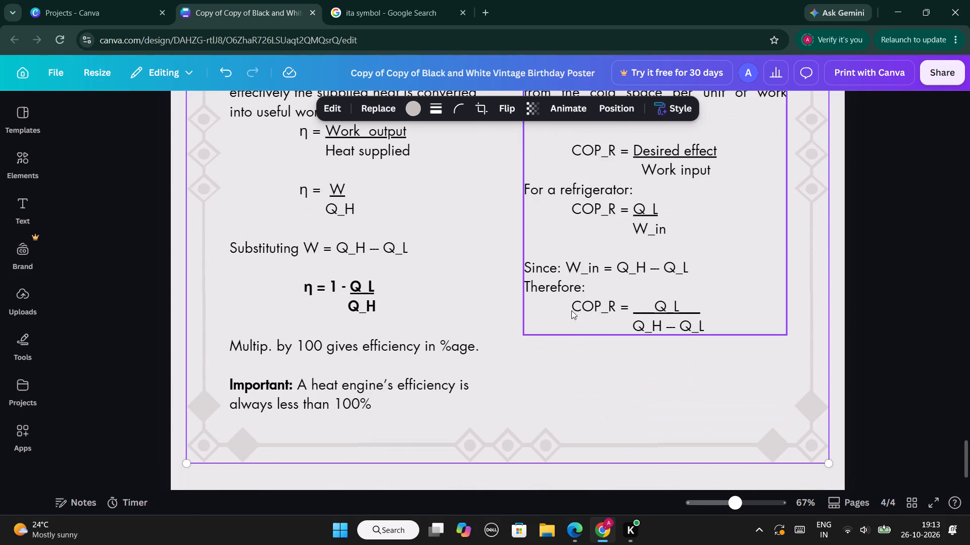
{"action": "double_click", "coordinate": [571, 305]}
{"action": "scroll", "coordinate": [571, 305], "scroll_direction": "down", "scroll_amount": 3}
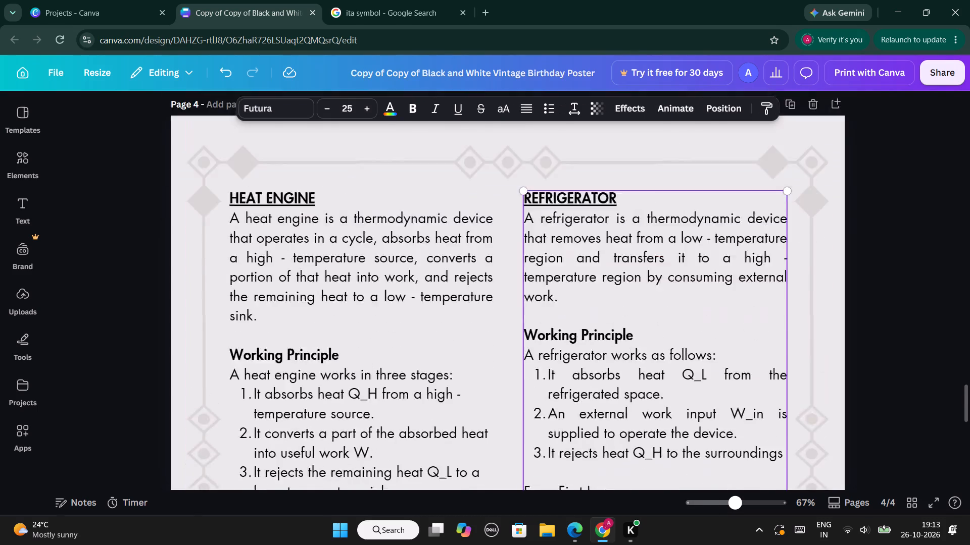
{"action": "scroll", "coordinate": [571, 305], "scroll_direction": "down", "scroll_amount": 3}
{"action": "scroll", "coordinate": [589, 455], "scroll_direction": "down", "scroll_amount": 1}
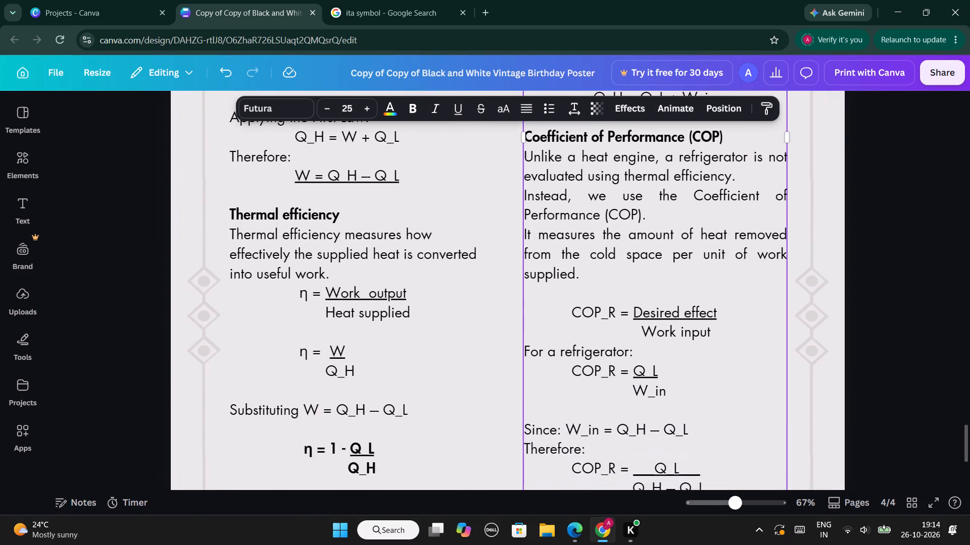
{"action": "scroll", "coordinate": [589, 455], "scroll_direction": "down", "scroll_amount": 2}
{"action": "left_click_drag", "start_coordinate": [573, 385], "coordinate": [708, 396]}
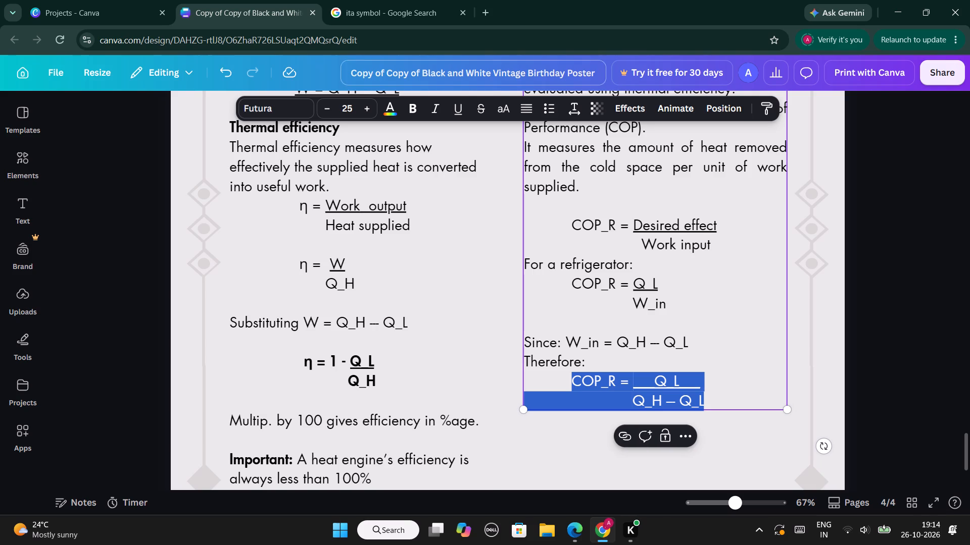
{"action": "left_click", "coordinate": [415, 108]}
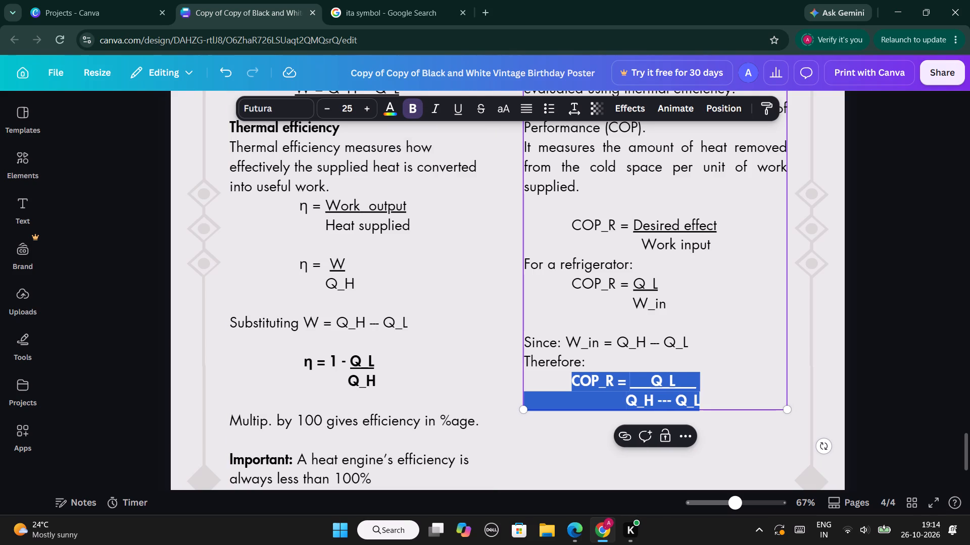
Shorten the triple hyphen in the bold Q_H --- Q_L denominator to a single hyphen.
{"action": "left_click", "coordinate": [683, 396]}
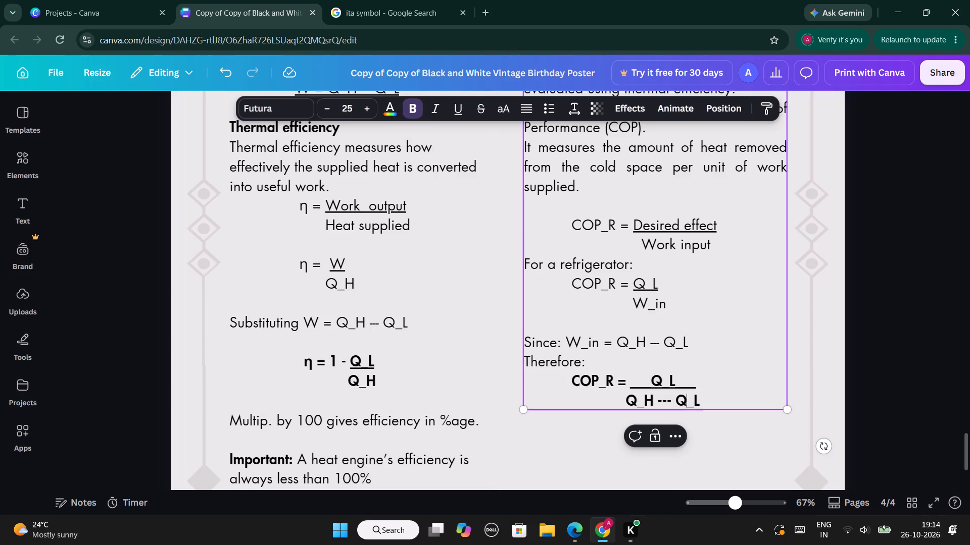
{"action": "left_click", "coordinate": [671, 400]}
{"action": "key", "text": "BackSpace"}
{"action": "key", "text": "BackSpace"}
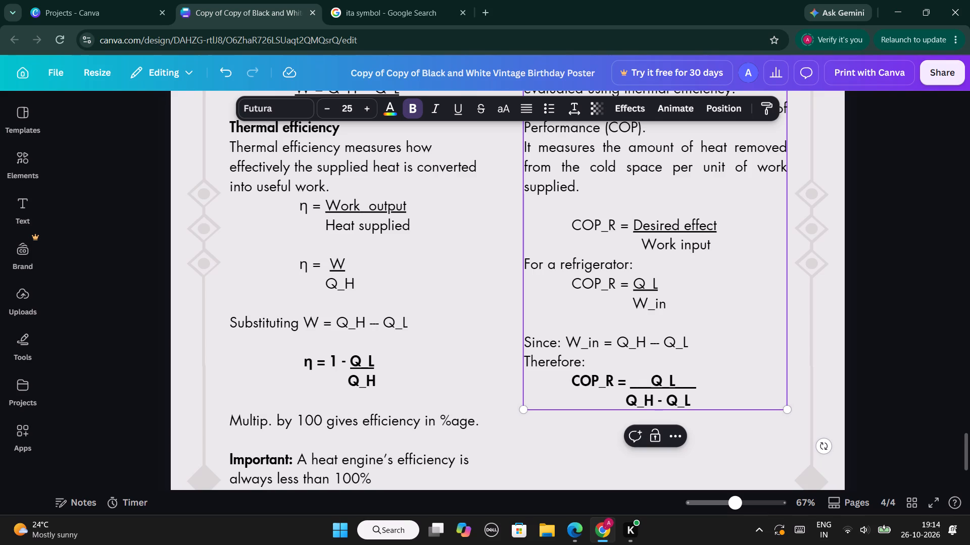
Indent the bold Q_H - Q_L denominator by one more space to align it under the fraction line.
{"action": "left_click", "coordinate": [626, 399]}
{"action": "key", "text": "space"}
{"action": "key", "text": "space"}
{"action": "key", "text": "BackSpace"}
{"action": "left_click", "coordinate": [858, 334]}
Add a bold "Important:" label below the final COP_R formula, leaving one blank line between them.
{"action": "scroll", "coordinate": [858, 334], "scroll_direction": "down", "scroll_amount": 1}
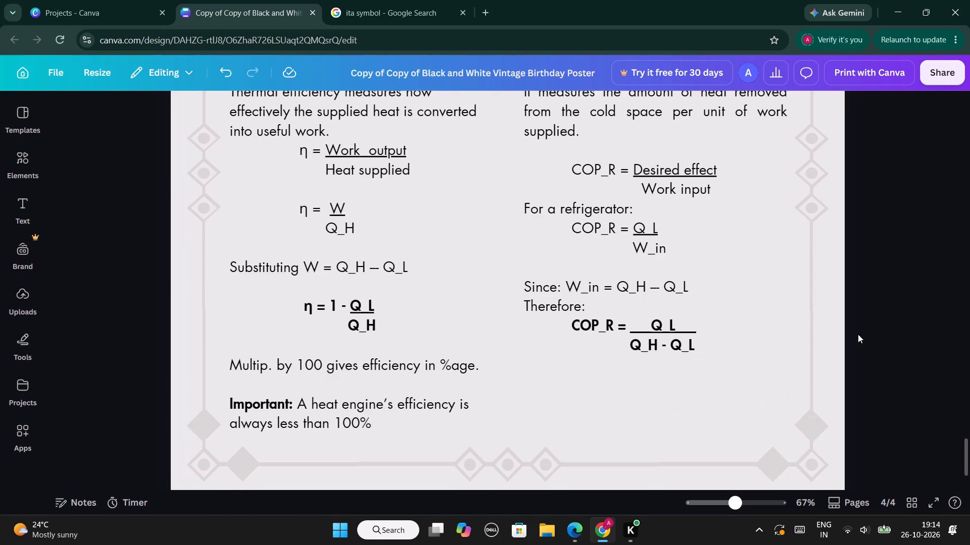
{"action": "scroll", "coordinate": [769, 325], "scroll_direction": "down", "scroll_amount": 1}
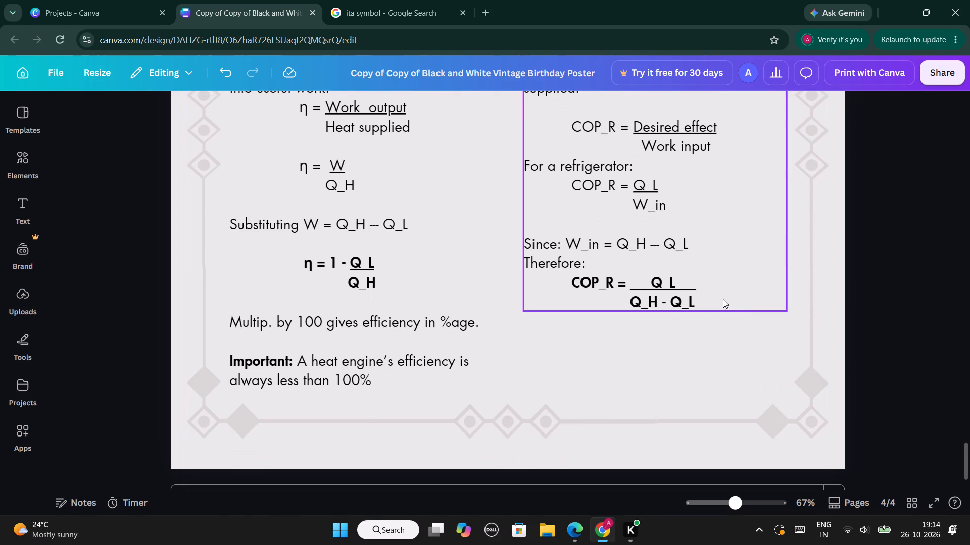
{"action": "double_click", "coordinate": [718, 300]}
{"action": "scroll", "coordinate": [701, 392], "scroll_direction": "down", "scroll_amount": 5}
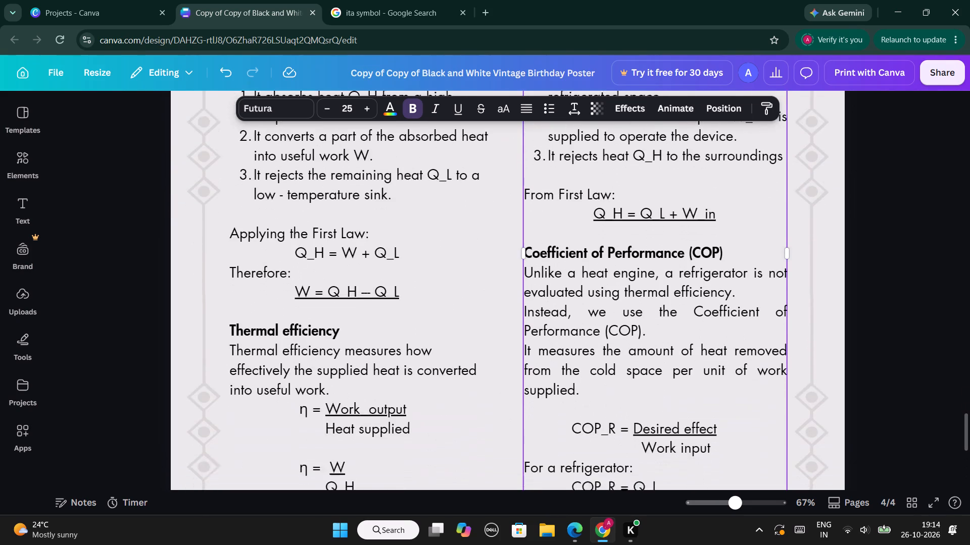
{"action": "scroll", "coordinate": [701, 392], "scroll_direction": "down", "scroll_amount": 4}
{"action": "key", "text": "Return"}
{"action": "key", "text": "Return"}
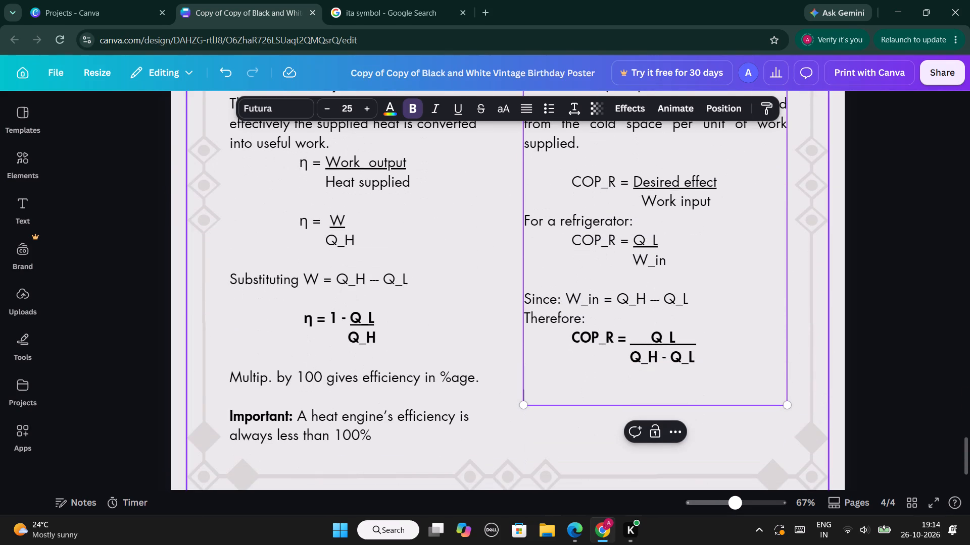
{"action": "key", "text": "ctrl+b"}
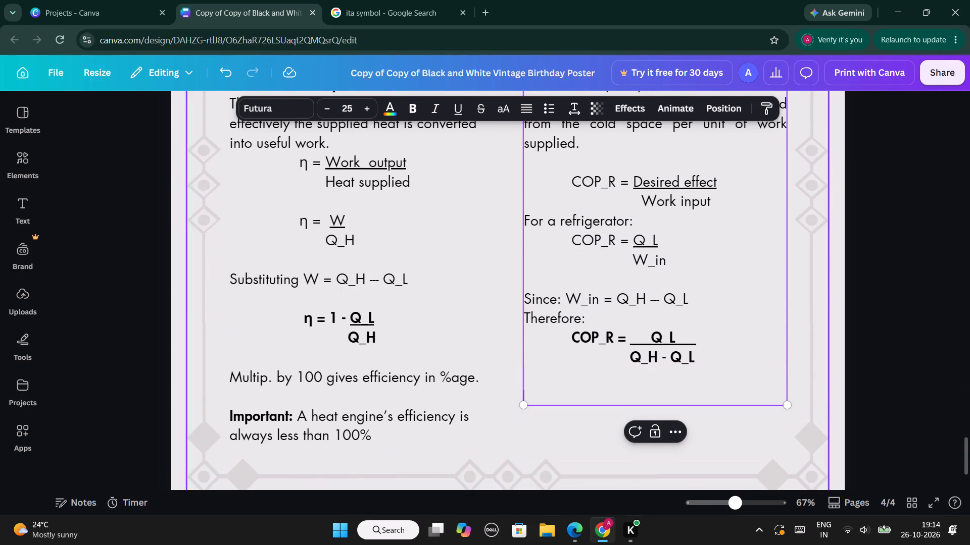
{"action": "key", "text": "ctrl+b"}
{"action": "type", "text": "Im"}
{"action": "type", "text": "portant"}
{"action": "type", "text": ":"}
{"action": "key", "text": "space"}
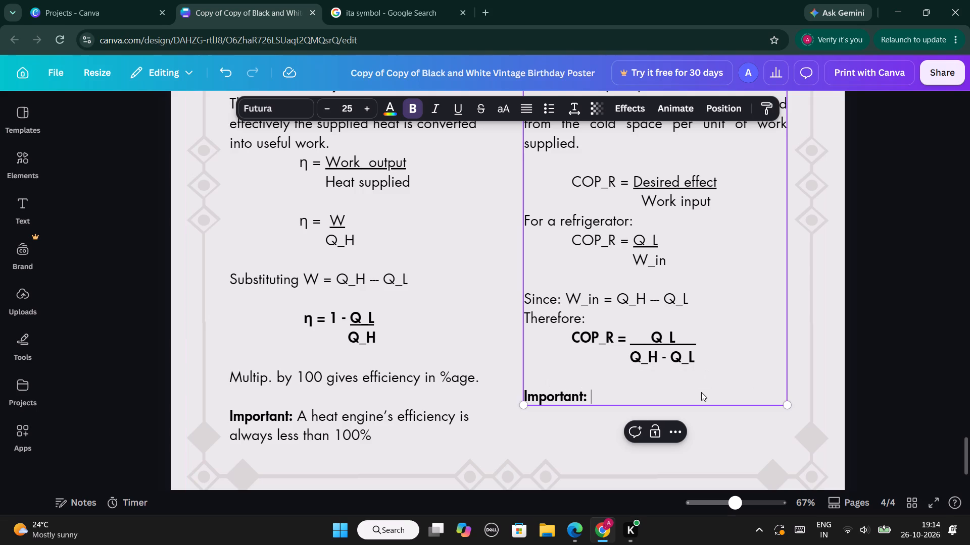
Write "COP can be greater than 1." in regular, non-bold text after the refrigerator column's "Important:" label.
{"action": "key", "text": "ctrl+b"}
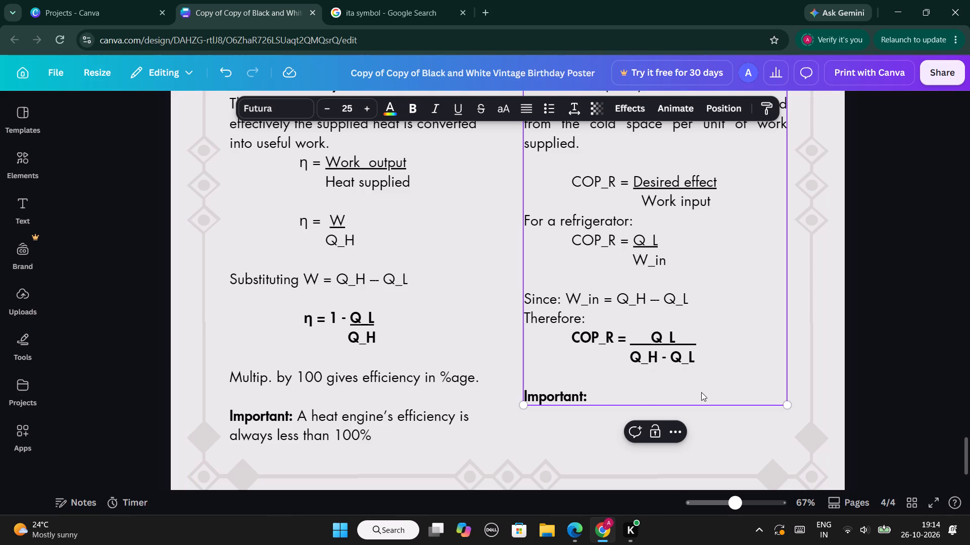
{"action": "type", "text": "COP can be"}
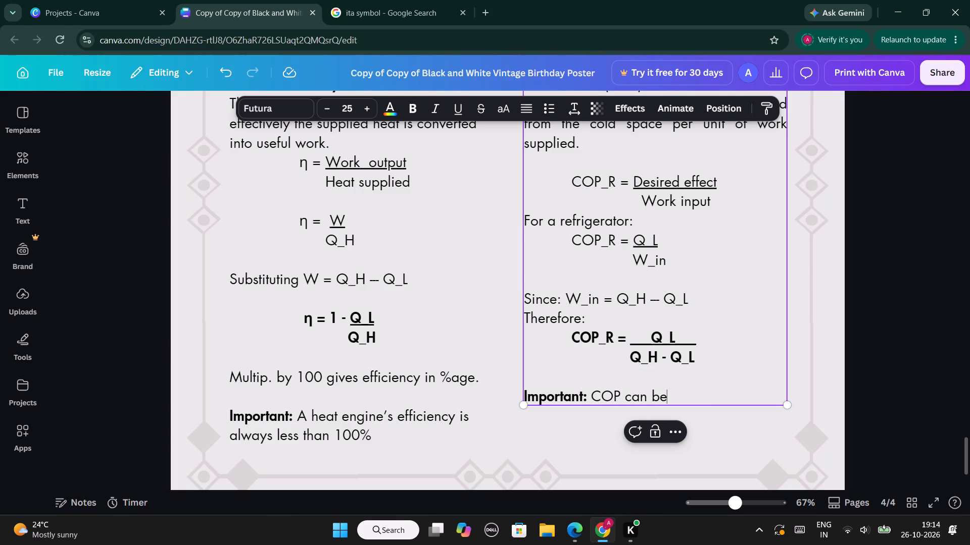
{"action": "key", "text": "space"}
{"action": "type", "text": "greater"}
{"action": "key", "text": "space"}
{"action": "type", "text": "that"}
{"action": "key", "text": "BackSpace"}
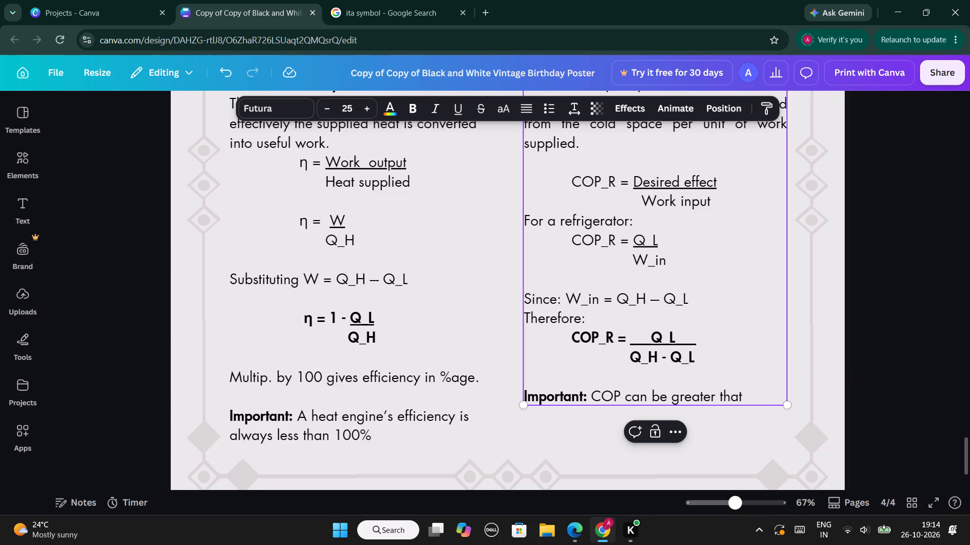
{"action": "type", "text": "n 1"}
{"action": "key", "text": "comma"}
{"action": "key", "text": "BackSpace"}
{"action": "key", "text": "period"}
Continue the refrigerator column's Important note with the sentence "It does not represent the percentage of energy converted into work.".
{"action": "key", "text": "space"}
{"action": "type", "text": "It"}
{"action": "key", "text": "space"}
{"action": "type", "text": "does no"}
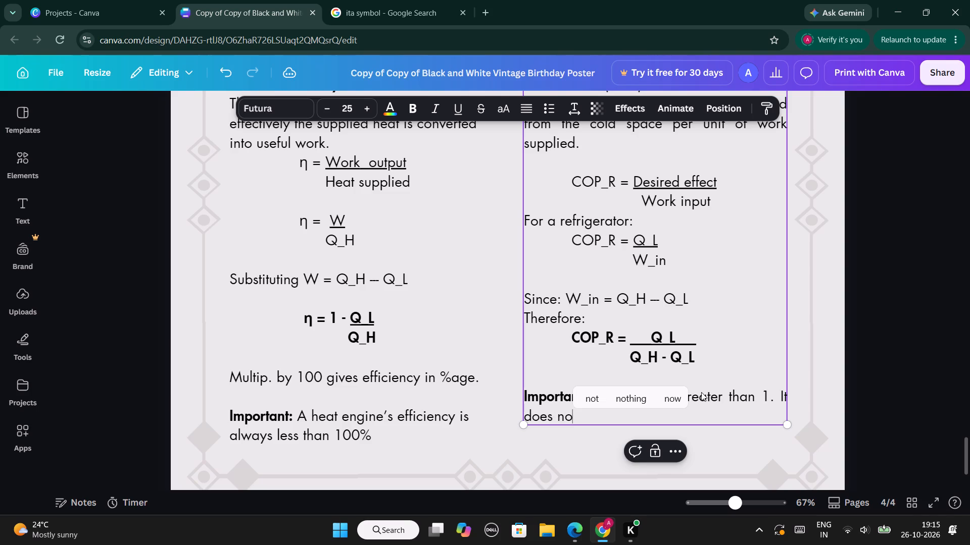
{"action": "key", "text": "t"}
{"action": "key", "text": "space"}
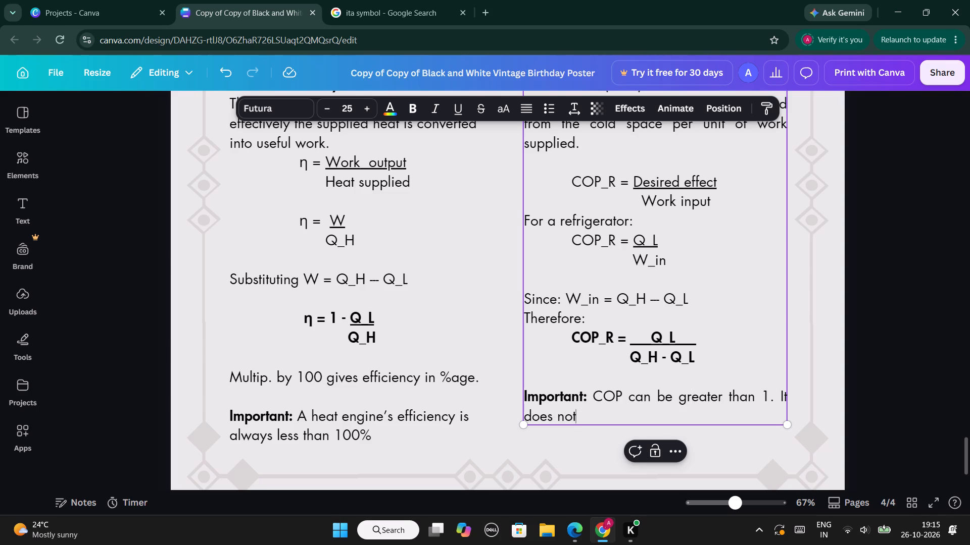
{"action": "type", "text": "reper"}
{"action": "key", "text": "BackSpace"}
{"action": "key", "text": "BackSpace"}
{"action": "type", "text": "resent"}
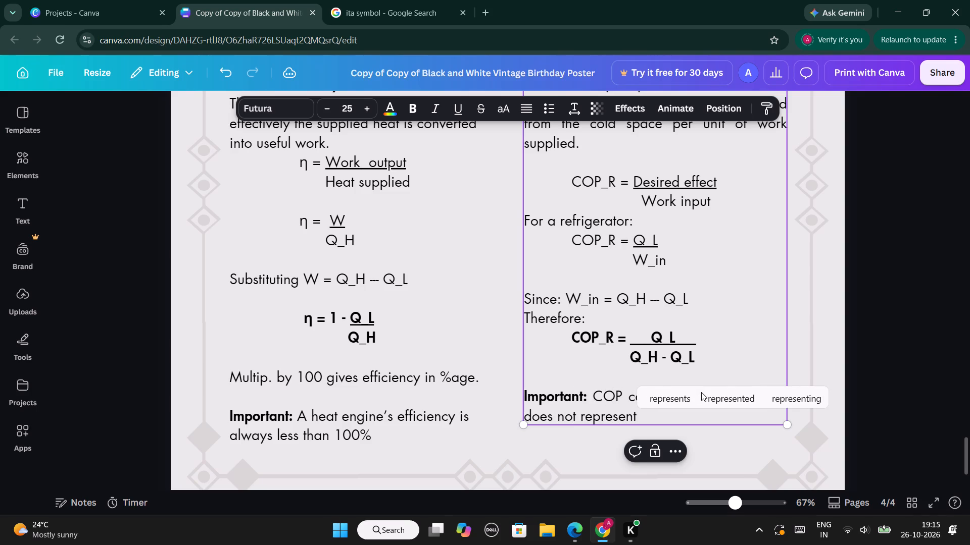
{"action": "key", "text": "space"}
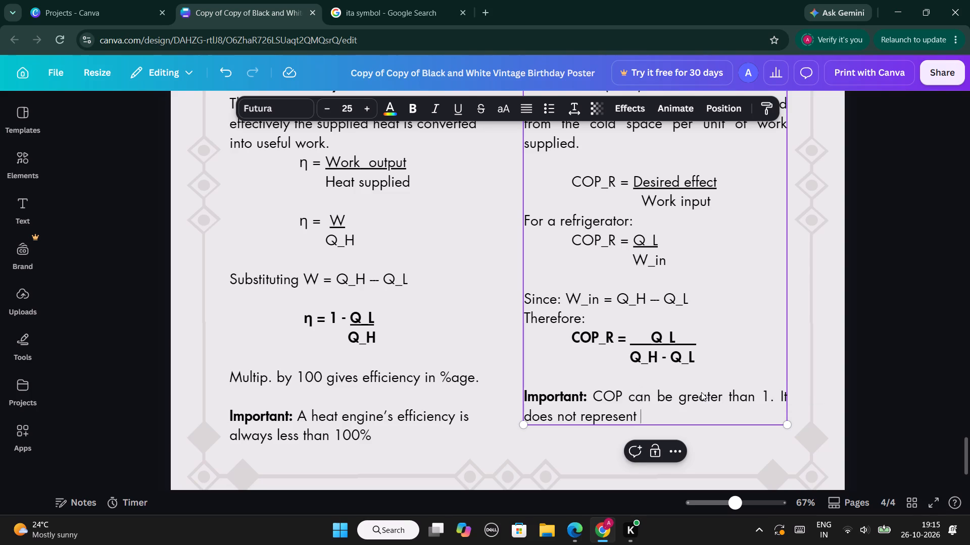
{"action": "type", "text": "the percentage"}
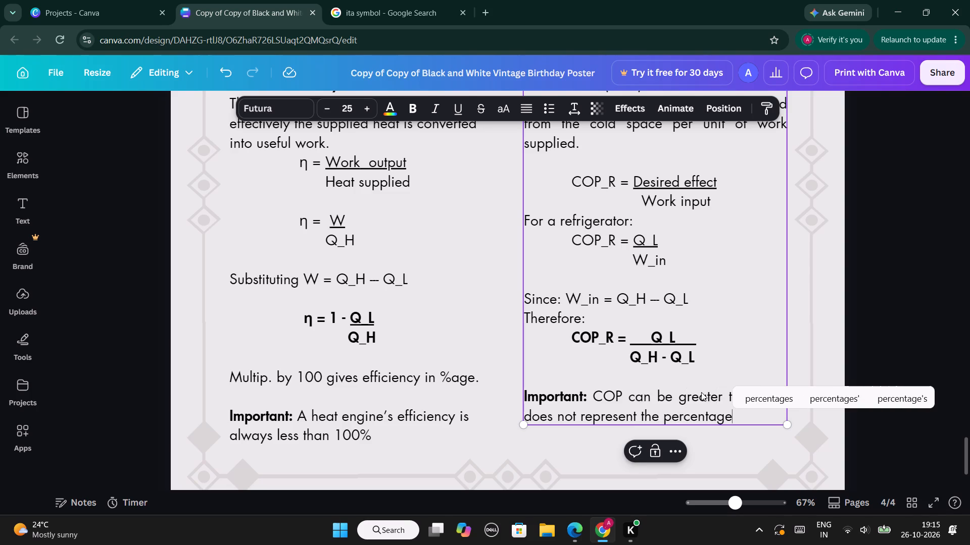
{"action": "key", "text": "space"}
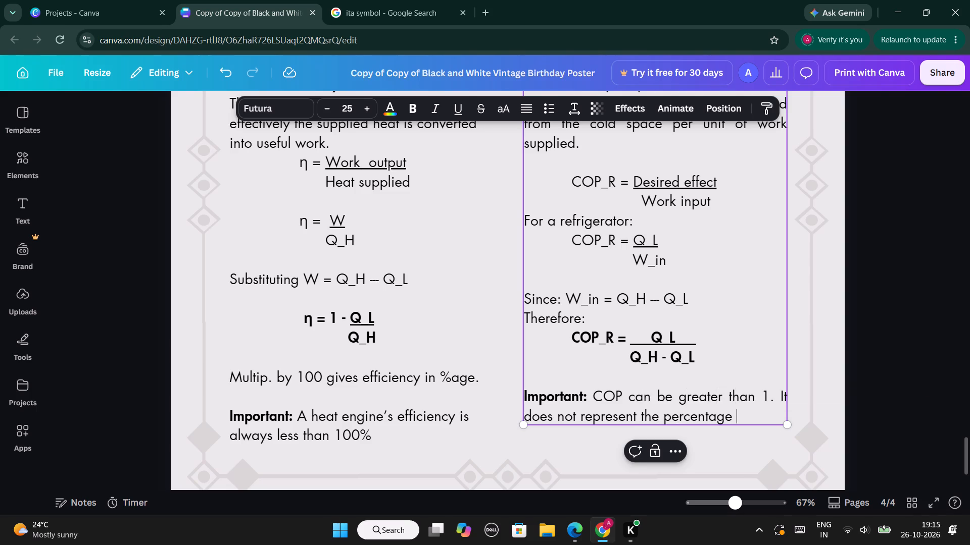
{"action": "type", "text": "of"}
{"action": "key", "text": "space"}
{"action": "type", "text": "energy"}
{"action": "key", "text": "space"}
{"action": "type", "text": "converted"}
{"action": "key", "text": "space"}
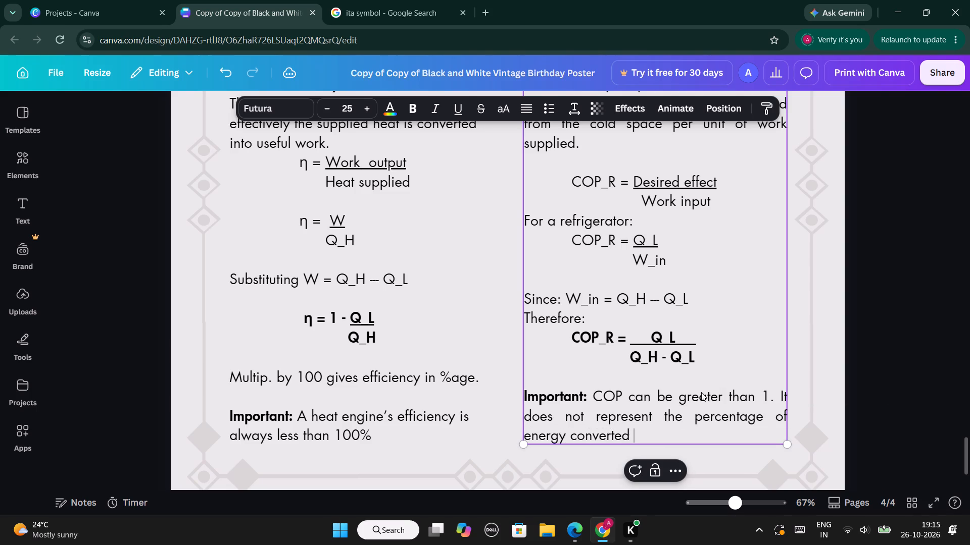
{"action": "type", "text": "into work"}
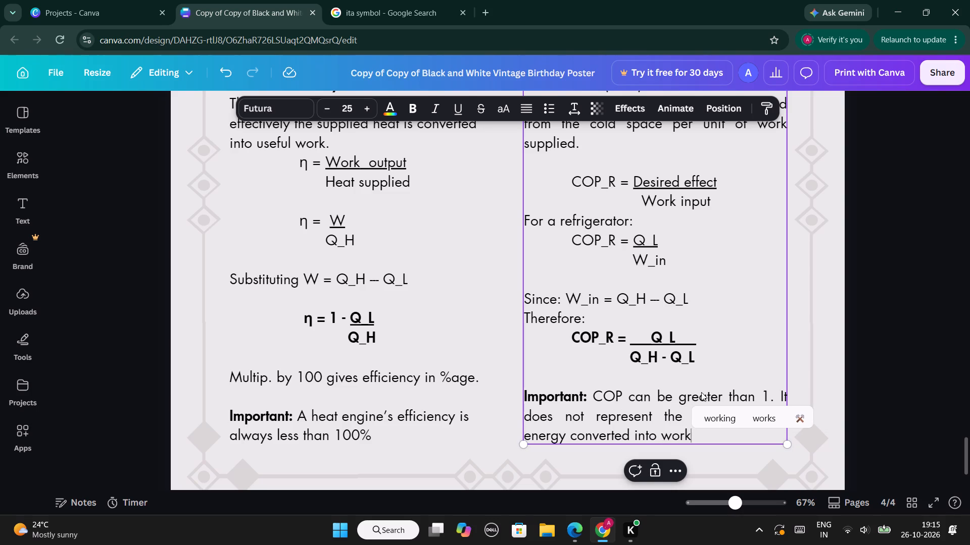
{"action": "key", "text": "period"}
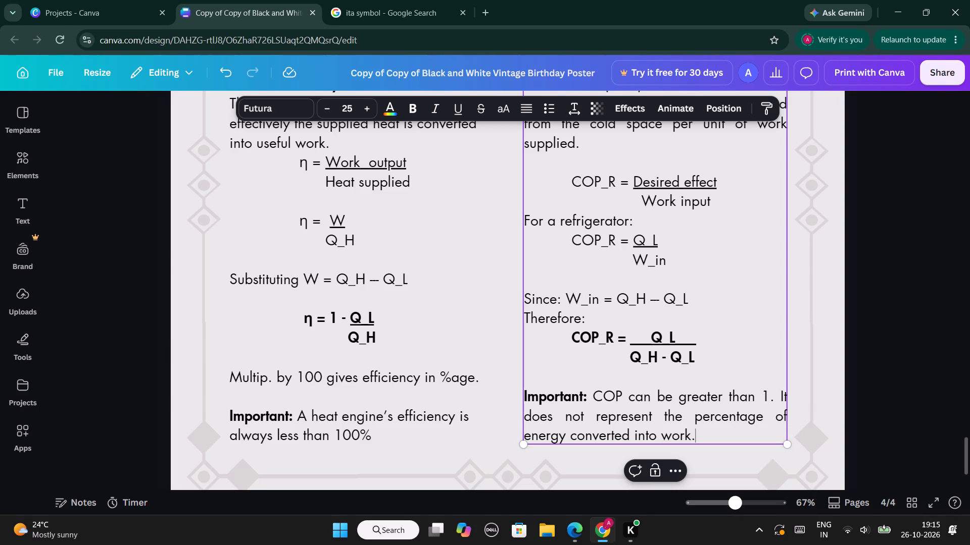